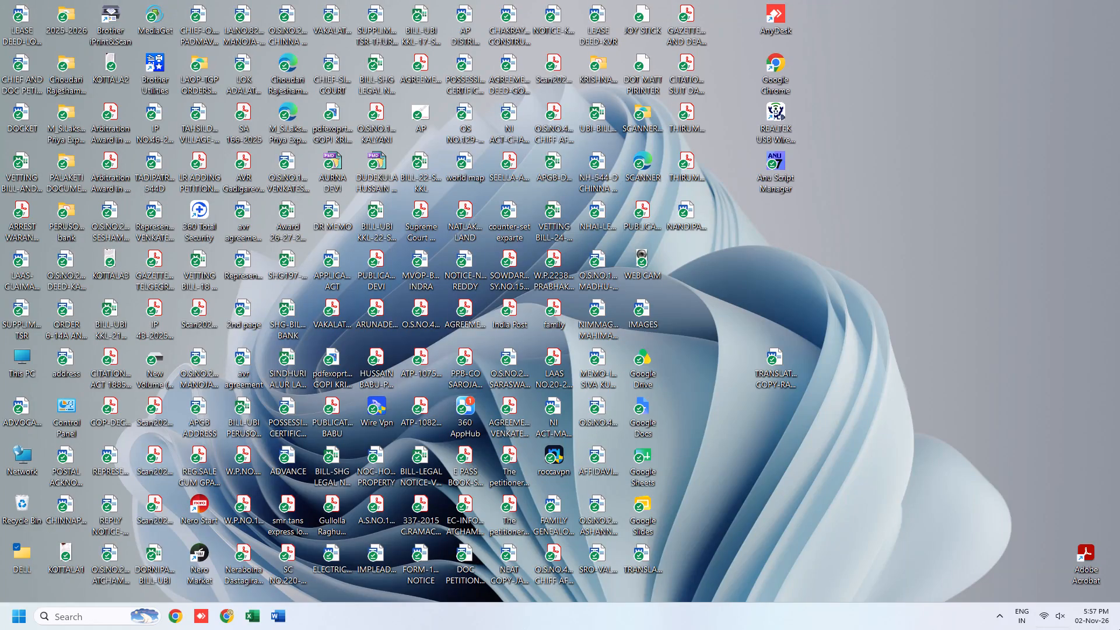
# Start Word and browse for a file to open in the UNION BANK OF INDIA folder under E.DRIVE on New Volume (D:).
pyautogui.click(283, 617)
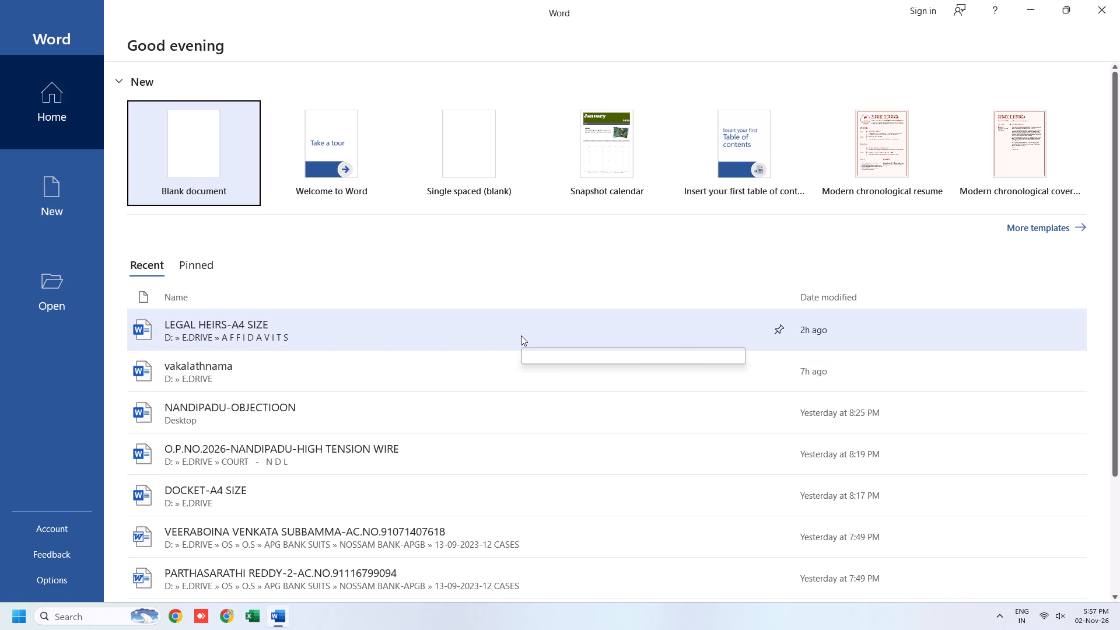
pyautogui.click(61, 282)
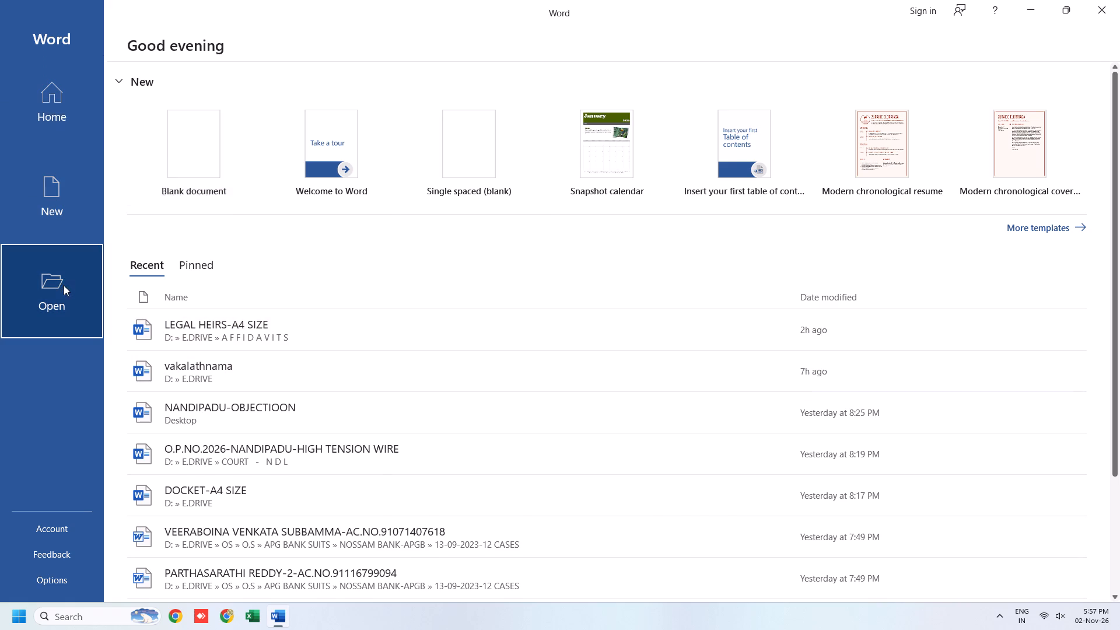
pyautogui.click(231, 256)
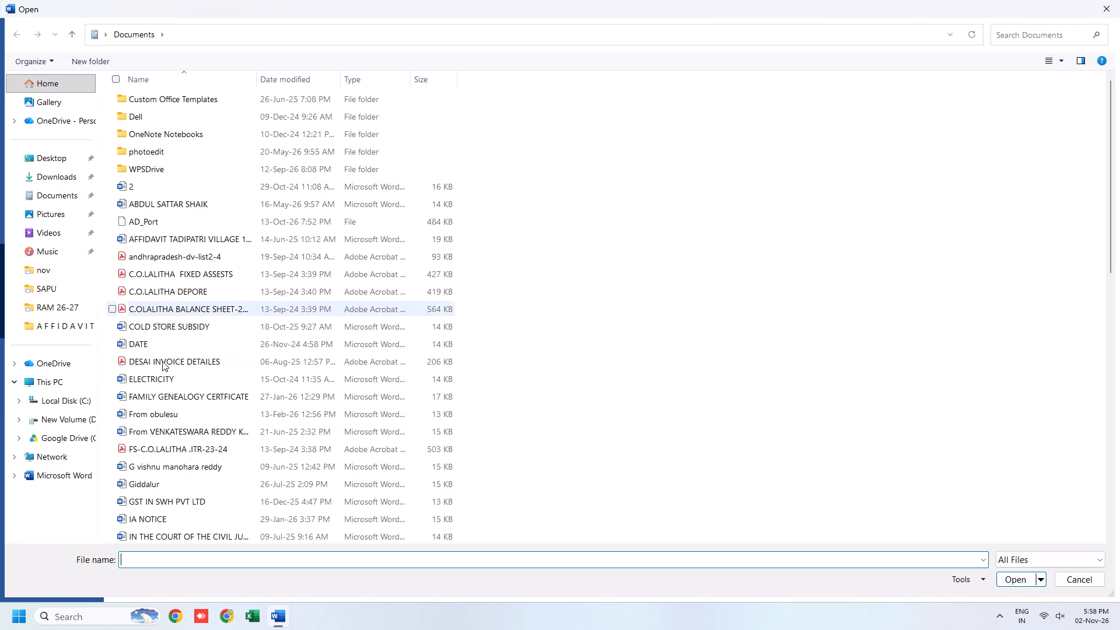
pyautogui.click(70, 425)
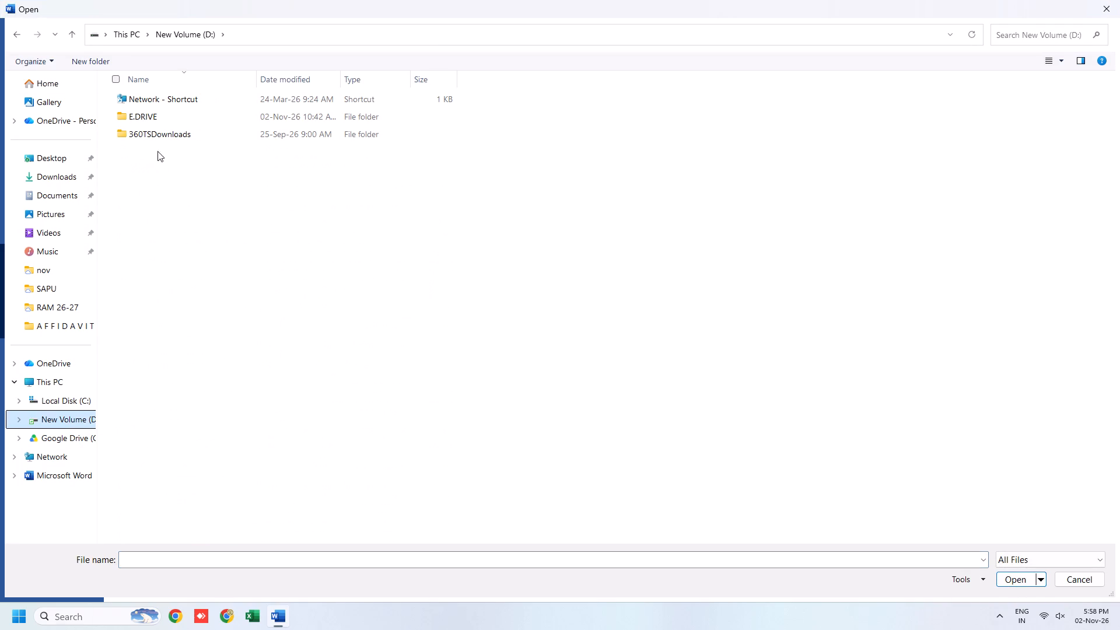
pyautogui.doubleClick(152, 120)
pyautogui.click(149, 167)
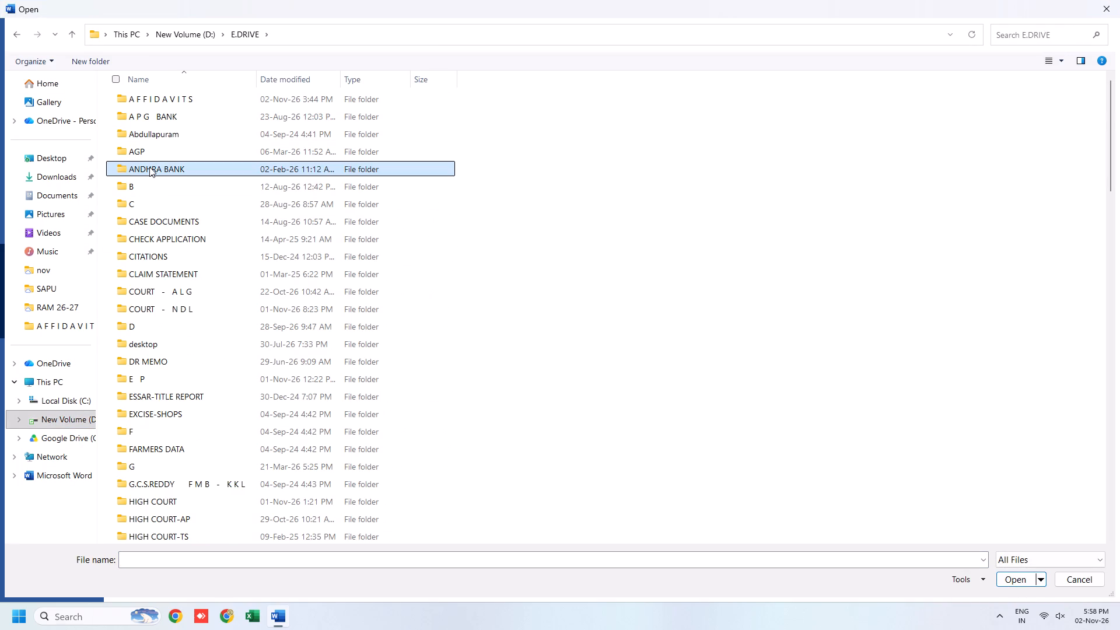
pyautogui.press('u')
pyautogui.press('Return')
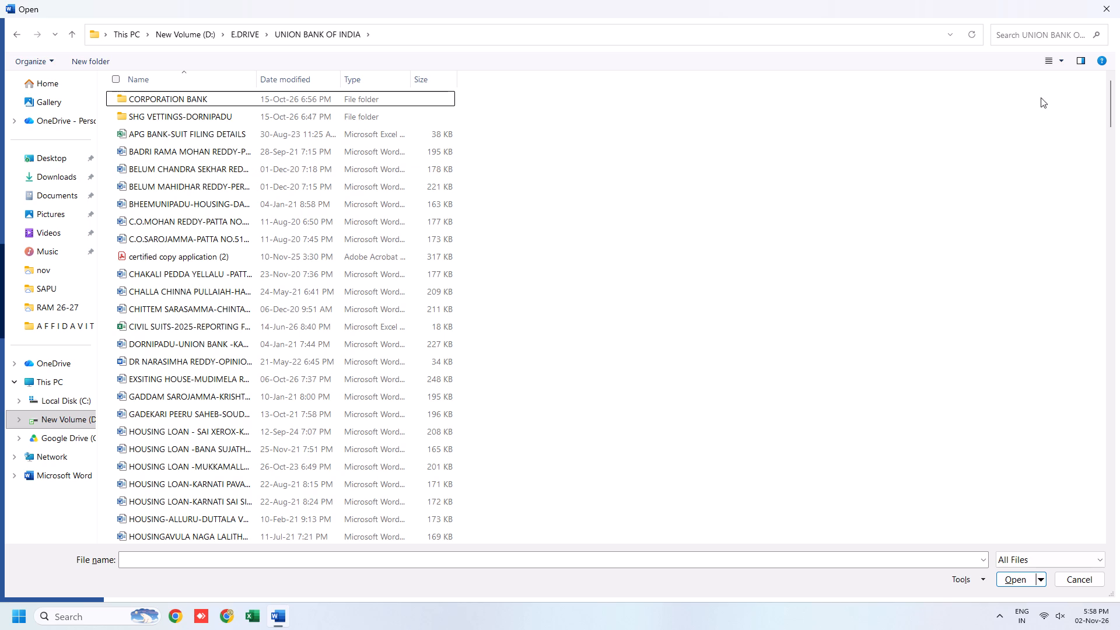
pyautogui.click(1016, 30)
pyautogui.write('KAIP')
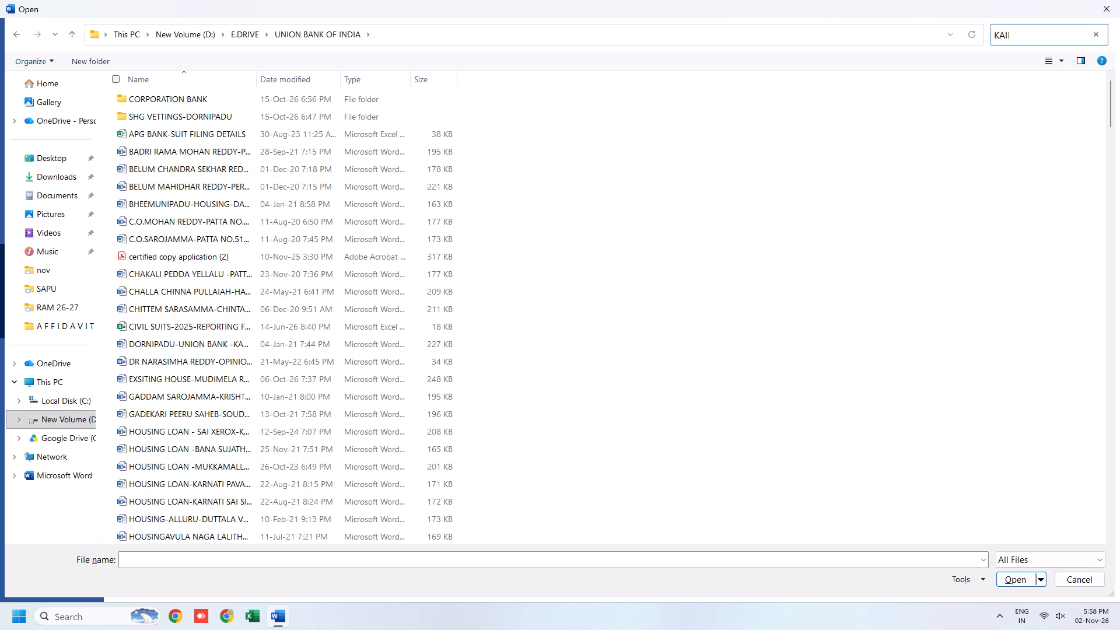
pyautogui.doubleClick(220, 90)
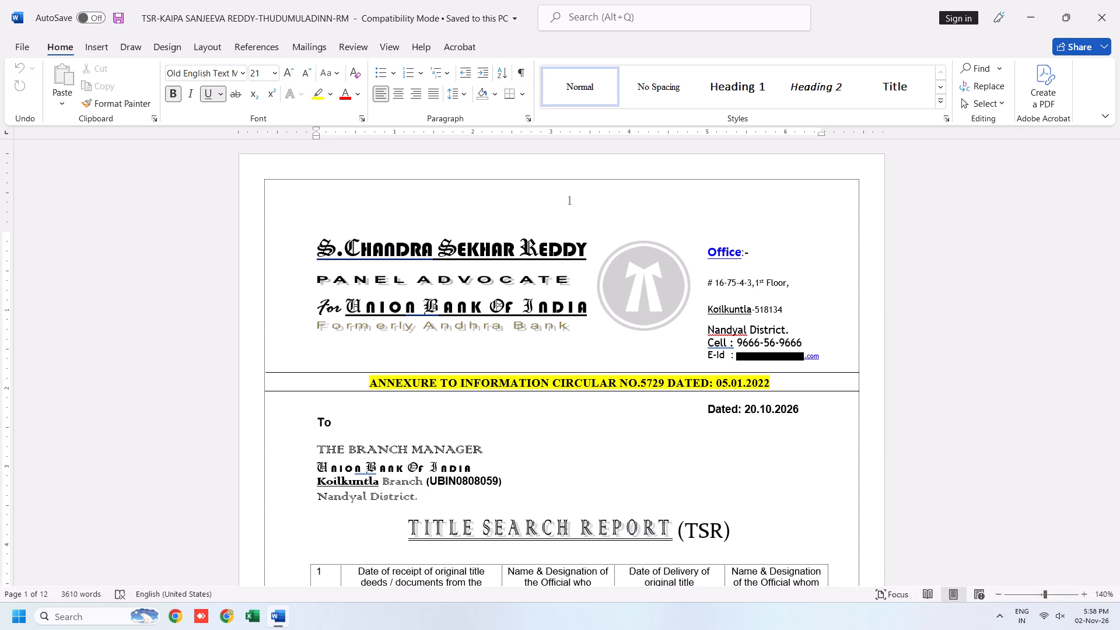
# Change the report's date in the letter heading above the branch manager's address to 02.11.2026.
pyautogui.click(651, 431)
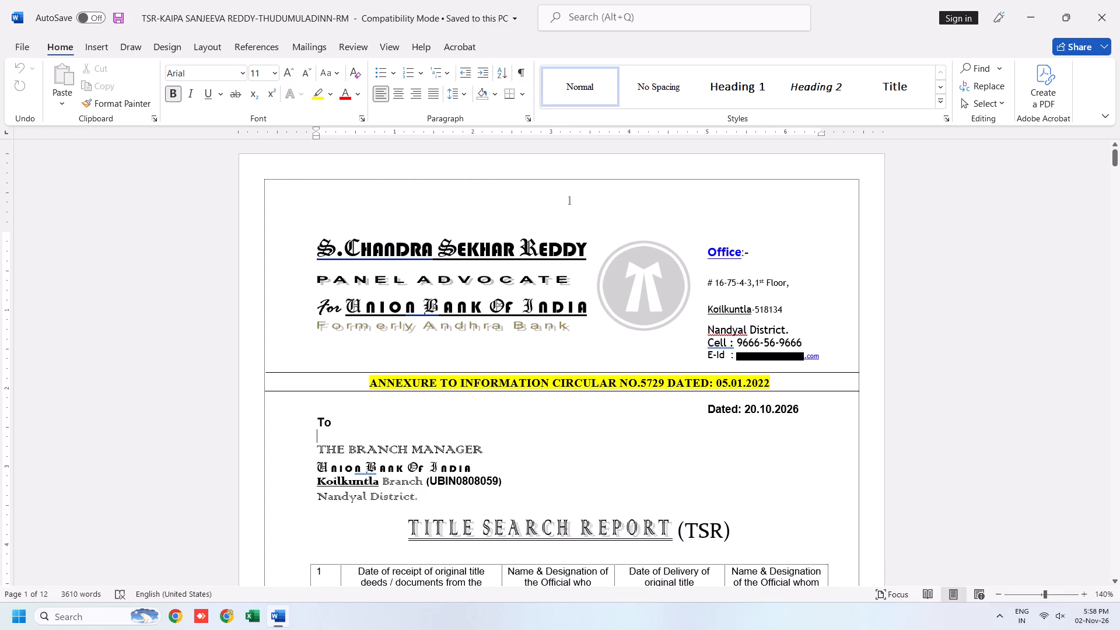
pyautogui.click(750, 422)
pyautogui.click(748, 411)
pyautogui.click(747, 404)
pyautogui.press('Left')
pyautogui.write('02')
pyautogui.press('Delete')
pyautogui.press('Delete')
pyautogui.press('Right')
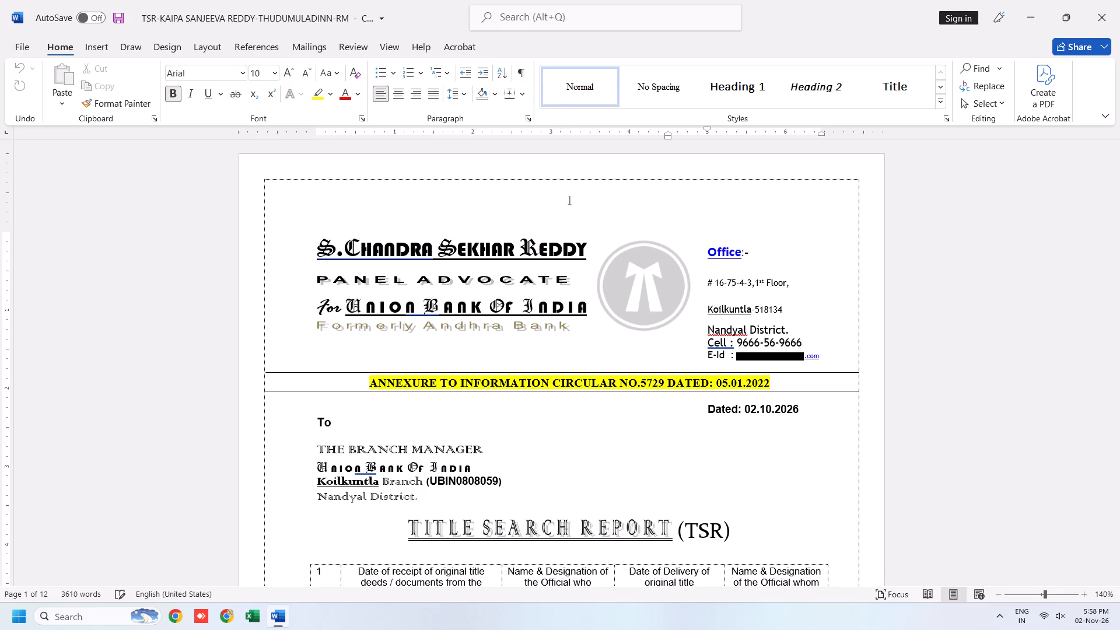
pyautogui.press('Right')
pyautogui.press('1')
pyautogui.press('Delete')
# Set the date of receipt of the original title deeds in the first table to 02.11.2026.
pyautogui.click(553, 487)
pyautogui.scroll(-1, 553, 487)
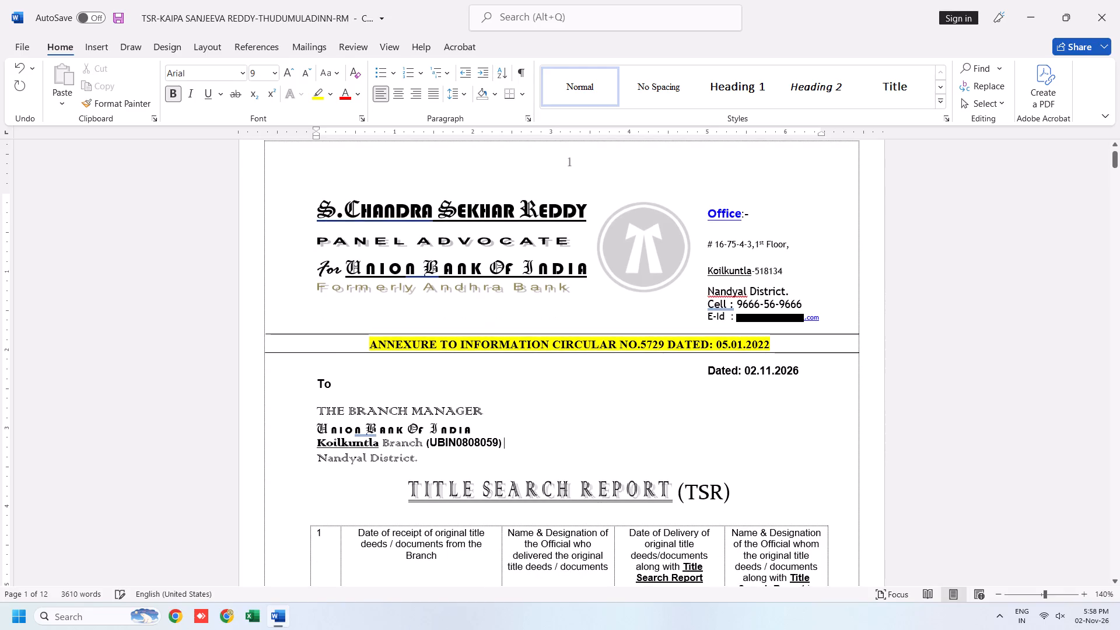
pyautogui.click(401, 424)
pyautogui.scroll(-2, 401, 424)
pyautogui.click(373, 411)
pyautogui.scroll(-1, 437, 476)
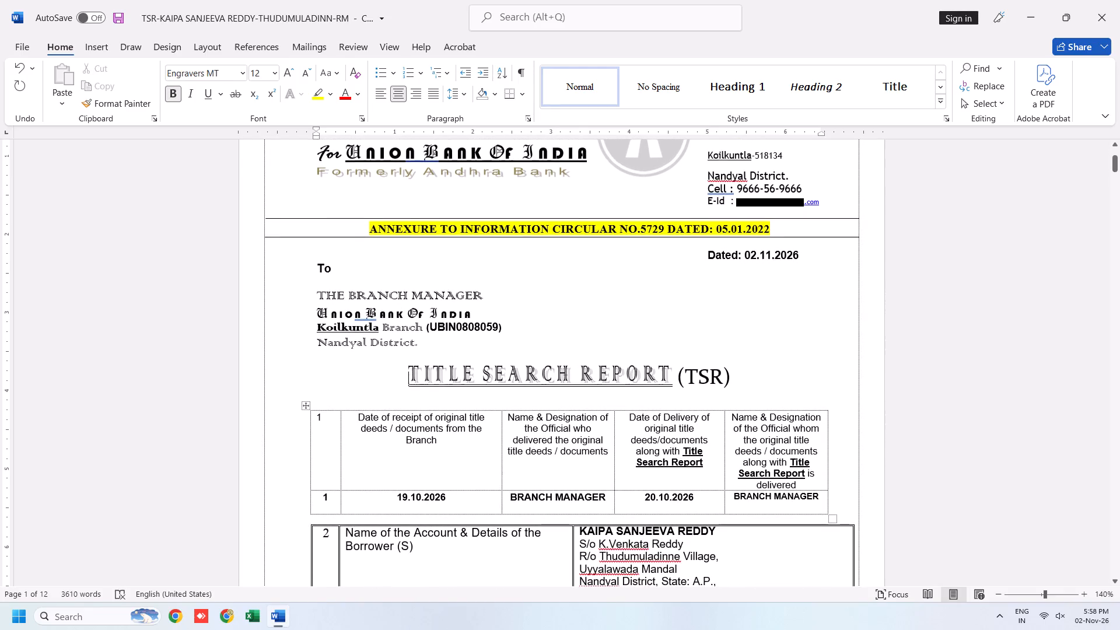
pyautogui.click(394, 494)
pyautogui.write('02')
pyautogui.press('Delete')
pyautogui.press('Delete')
pyautogui.press('Right')
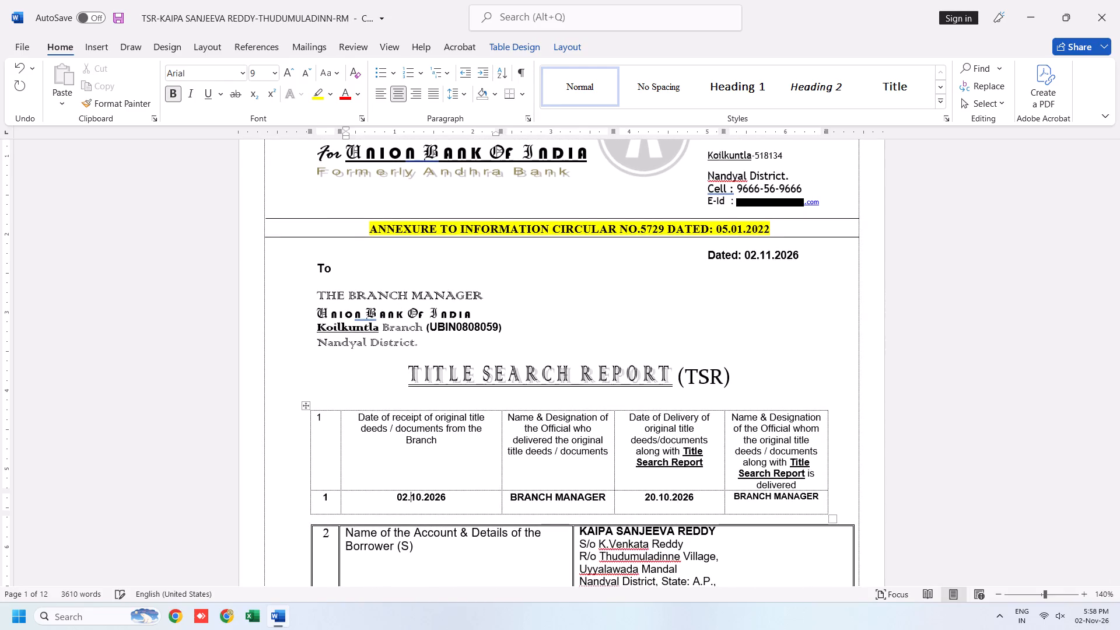
pyautogui.press('1')
pyautogui.press('Right')
pyautogui.press('Delete')
# Set the date of delivery of the original title deeds with the Title Search Report to 03.11.2026.
pyautogui.click(638, 496)
pyautogui.write('03')
pyautogui.press('Delete')
pyautogui.press('Delete')
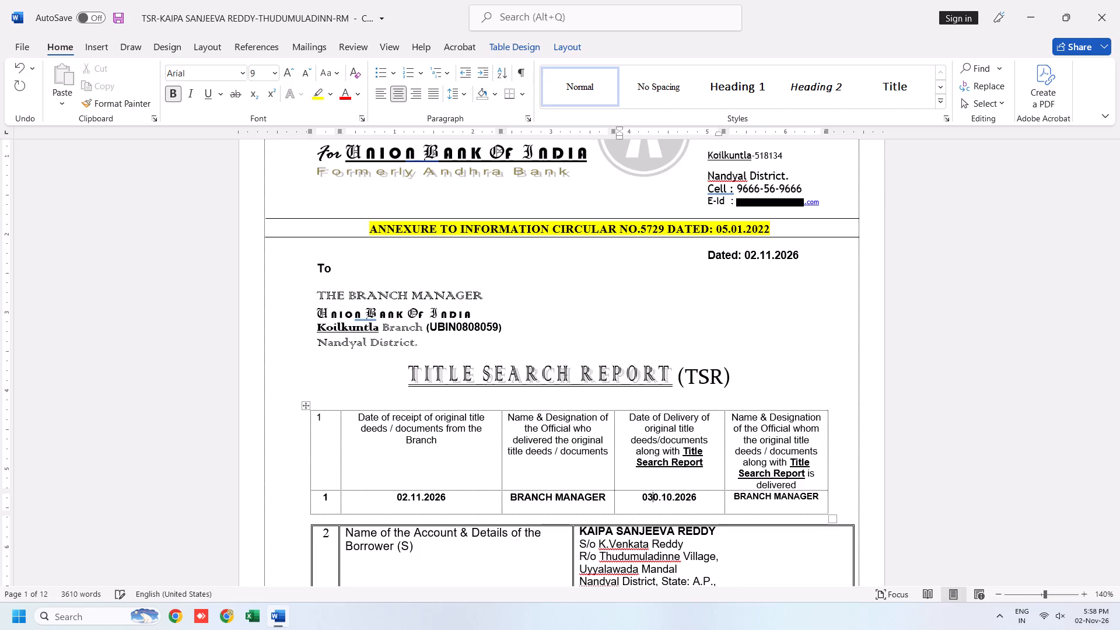
pyautogui.press('Right')
pyautogui.write('11')
pyautogui.press('Delete')
pyautogui.press('Delete')
# Place the text cursor after the East boundary label in row 3.1, Nature of Immovable Property.
pyautogui.click(370, 408)
pyautogui.scroll(-5, 370, 408)
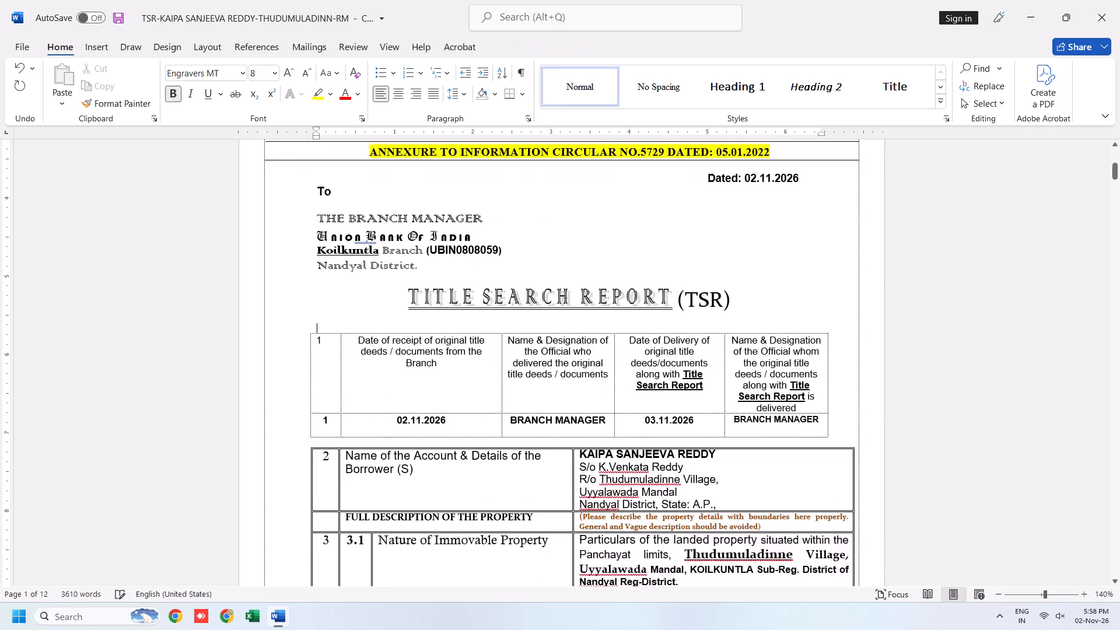
pyautogui.scroll(-1, 391, 444)
pyautogui.click(414, 427)
pyautogui.scroll(-2, 441, 427)
pyautogui.click(467, 407)
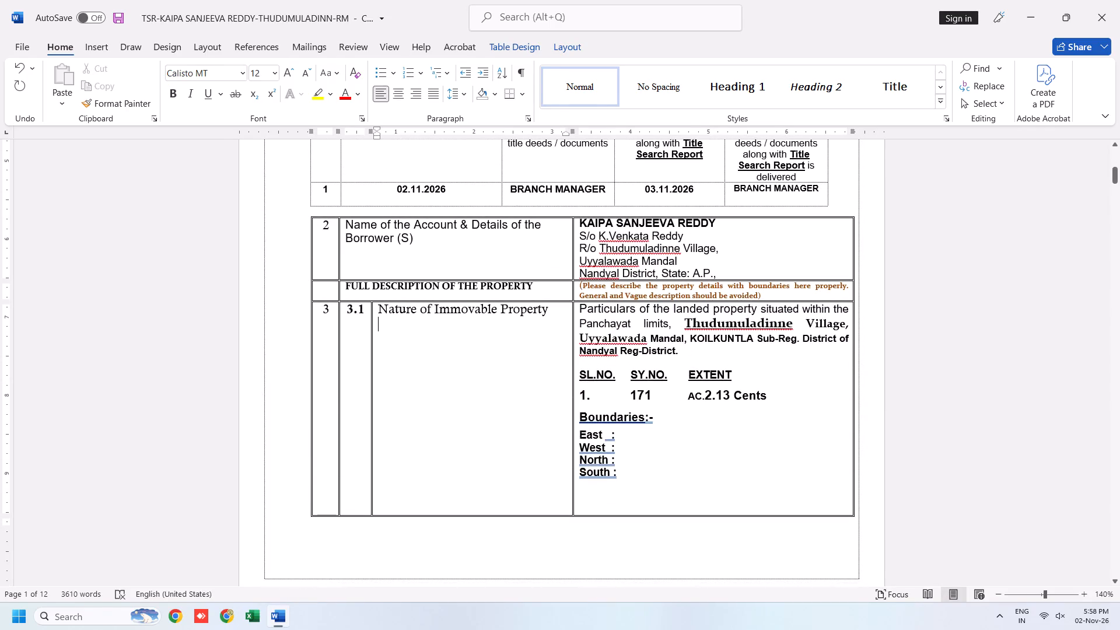
pyautogui.click(632, 437)
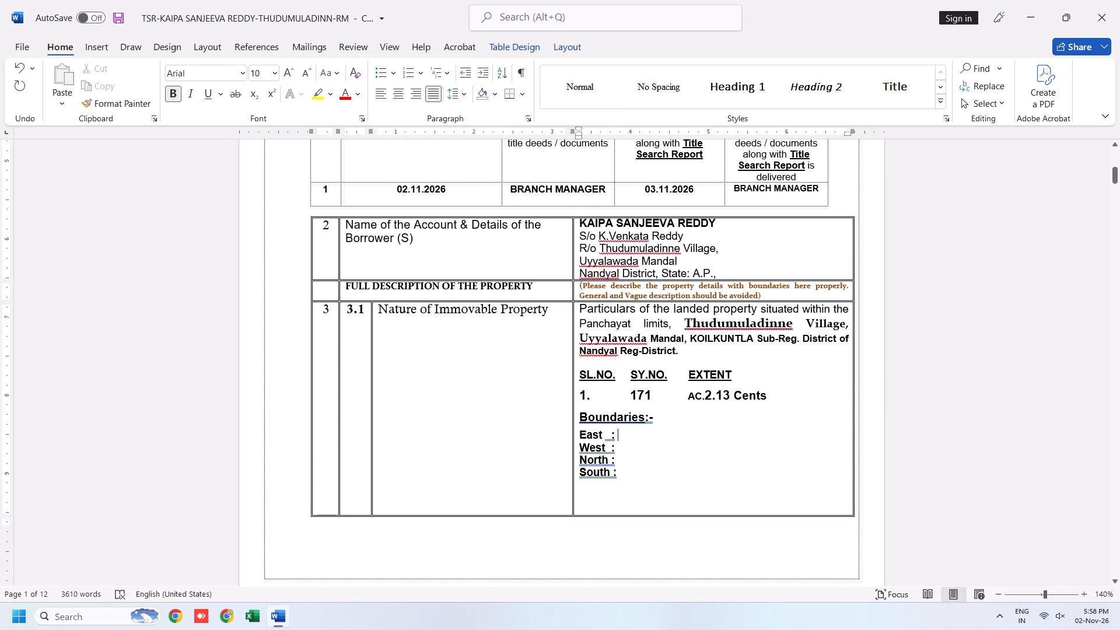
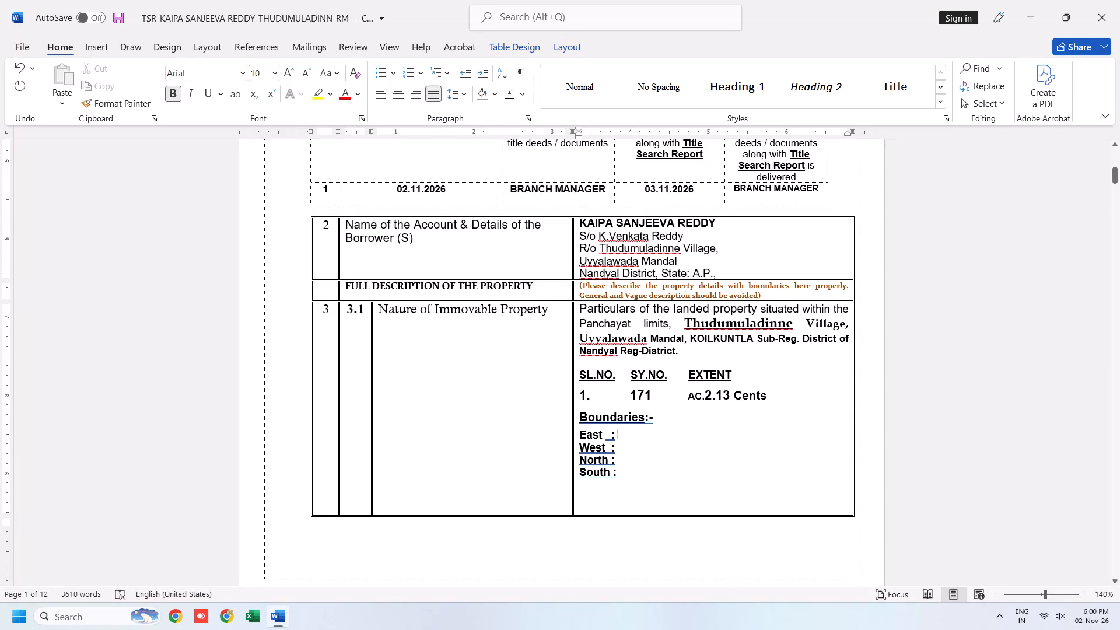
# Review the report's property description, survey and ownership sections down to the Tracing of Title flow chart.
pyautogui.click(722, 235)
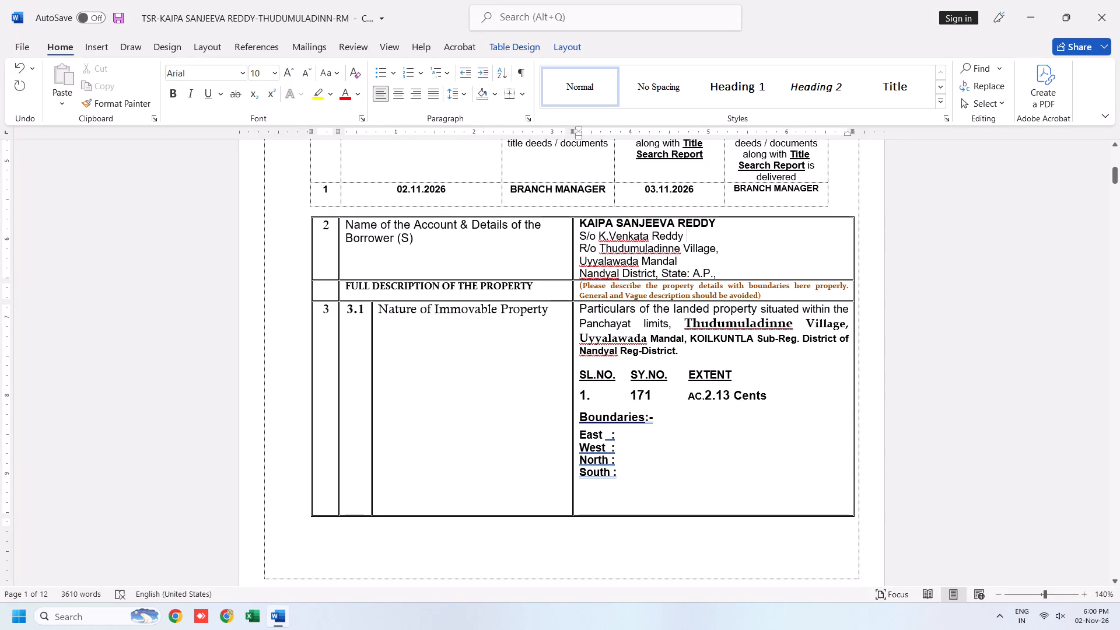
pyautogui.click(657, 344)
pyautogui.scroll(-4, 657, 344)
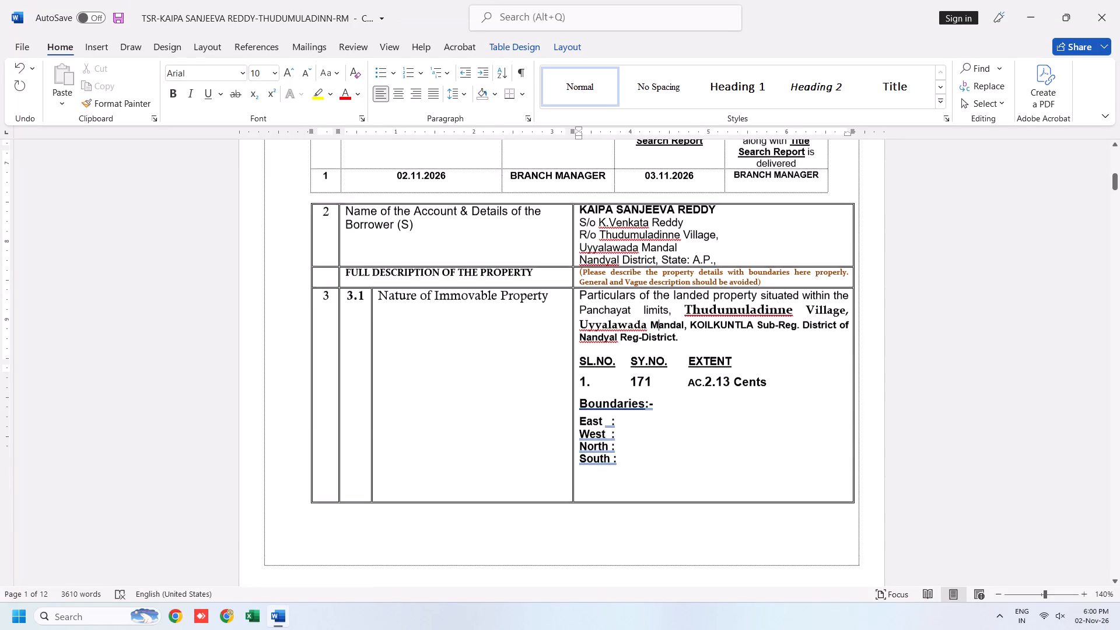
pyautogui.keyDown('ctrl'); pyautogui.scroll(4, 657, 344); pyautogui.keyUp('ctrl')
pyautogui.scroll(-20, 657, 344)
pyautogui.scroll(-3, 657, 344)
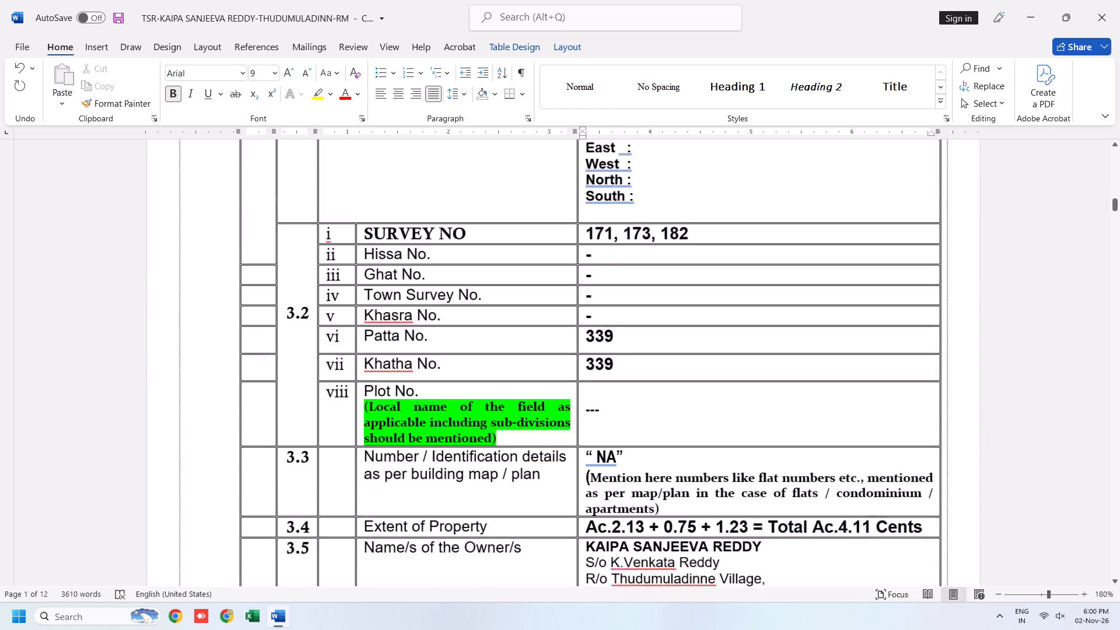
pyautogui.scroll(-20, 600, 356)
pyautogui.scroll(-2, 600, 356)
pyautogui.scroll(6, 530, 407)
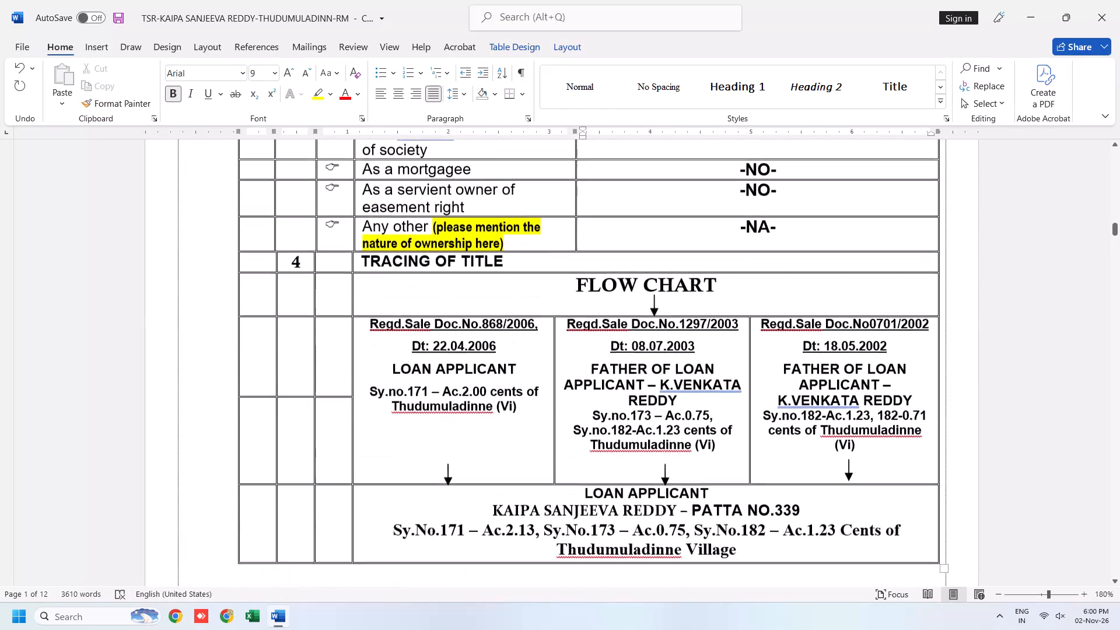
pyautogui.click(645, 514)
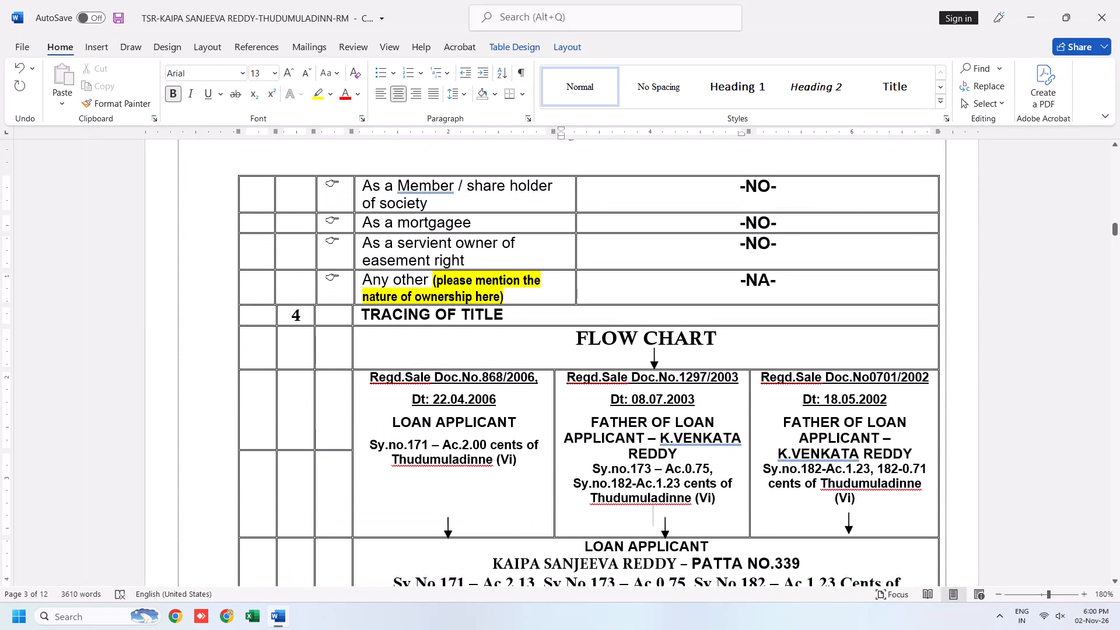
pyautogui.scroll(-2, 645, 514)
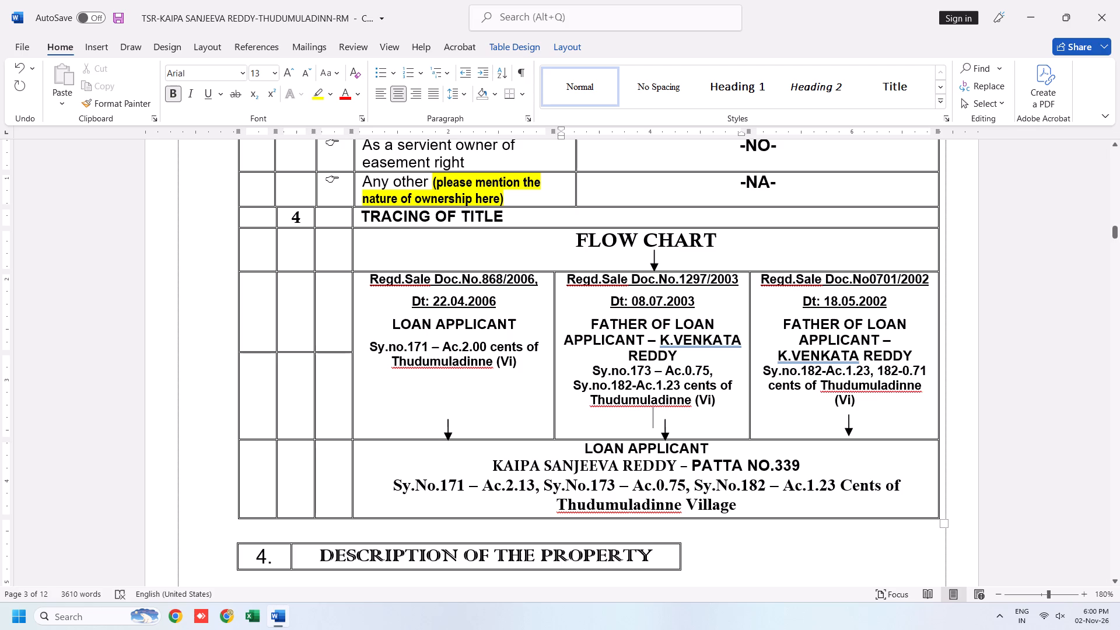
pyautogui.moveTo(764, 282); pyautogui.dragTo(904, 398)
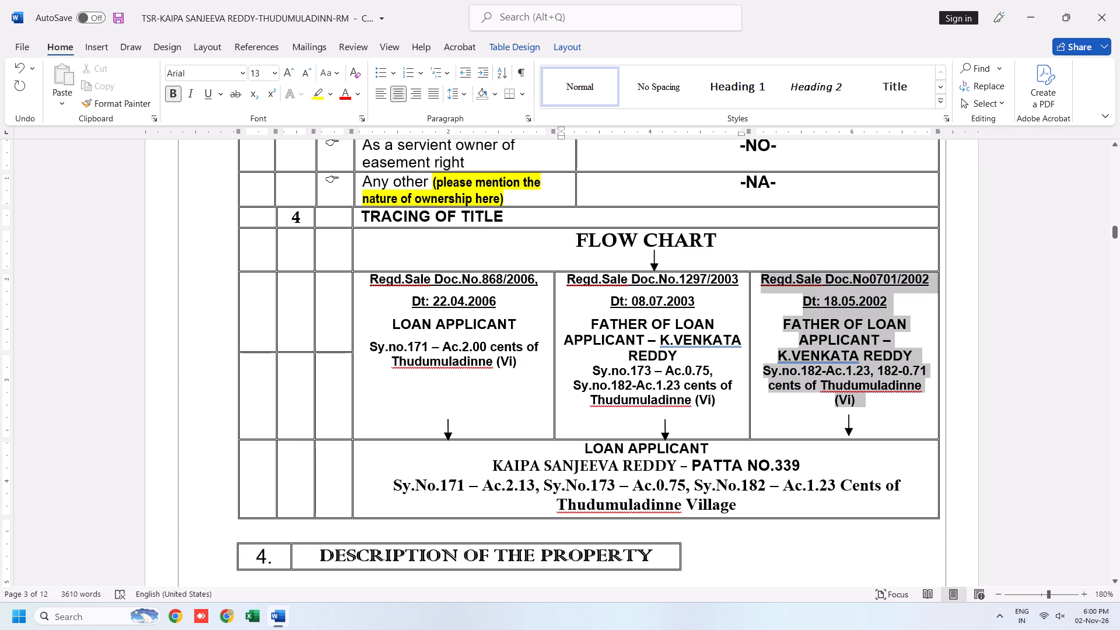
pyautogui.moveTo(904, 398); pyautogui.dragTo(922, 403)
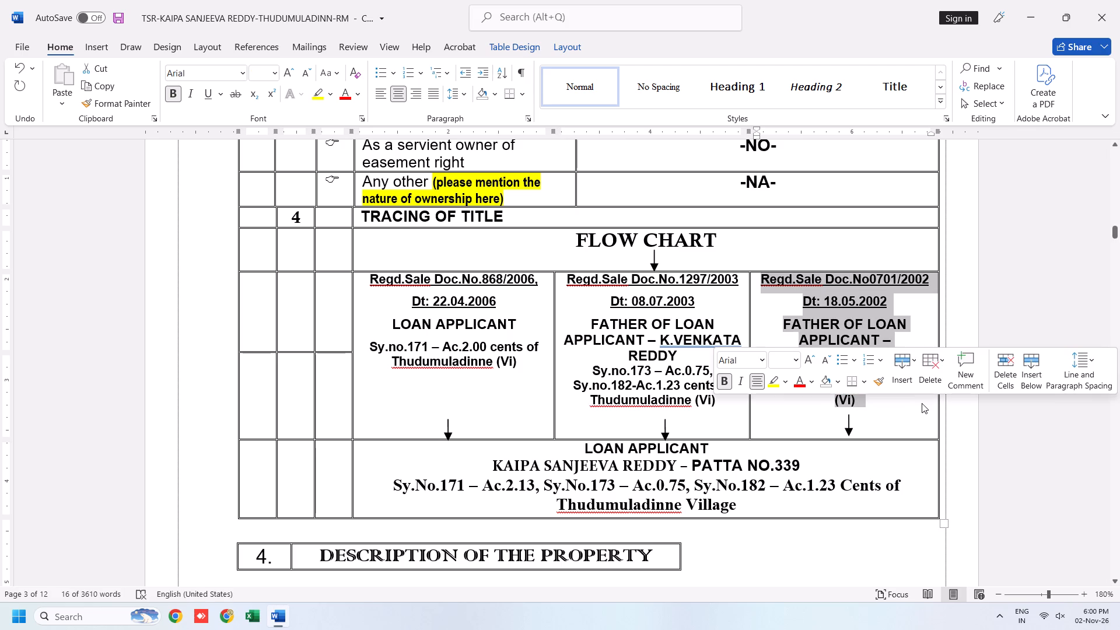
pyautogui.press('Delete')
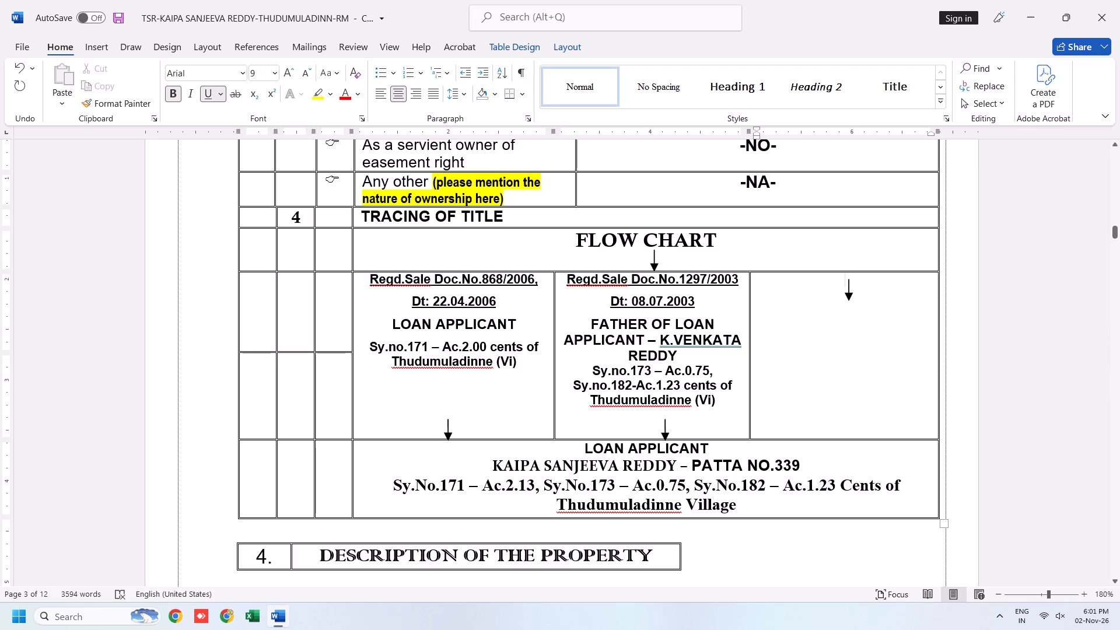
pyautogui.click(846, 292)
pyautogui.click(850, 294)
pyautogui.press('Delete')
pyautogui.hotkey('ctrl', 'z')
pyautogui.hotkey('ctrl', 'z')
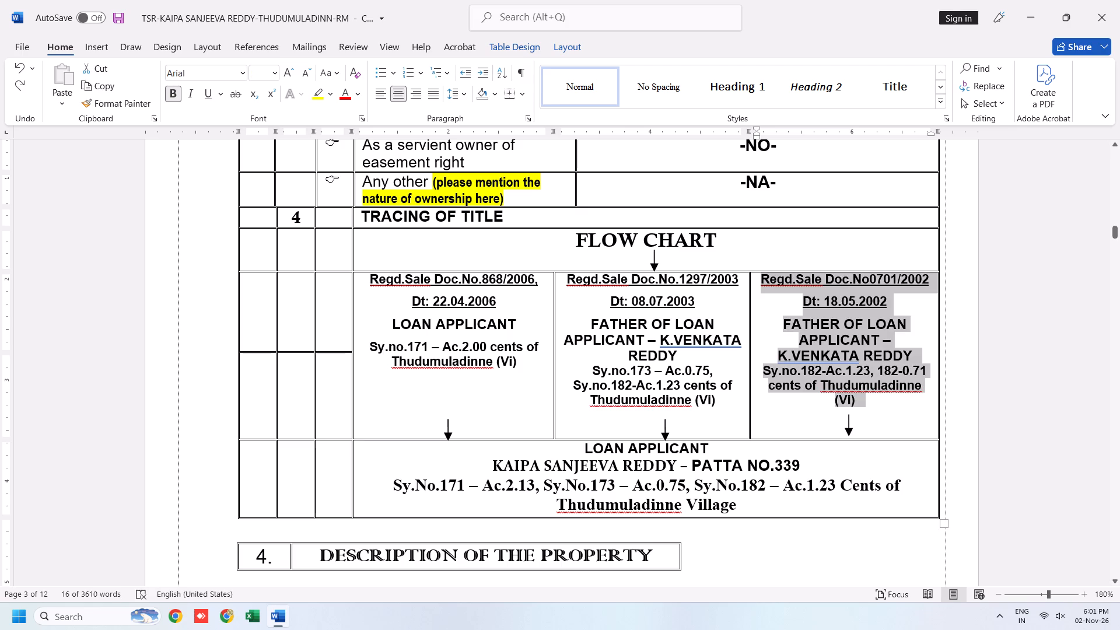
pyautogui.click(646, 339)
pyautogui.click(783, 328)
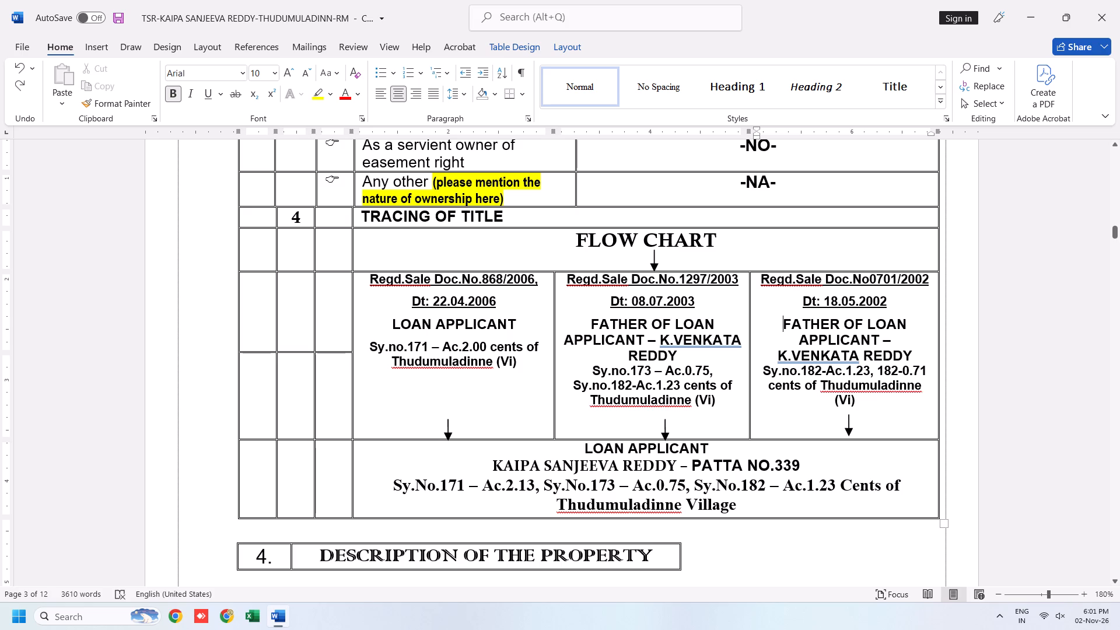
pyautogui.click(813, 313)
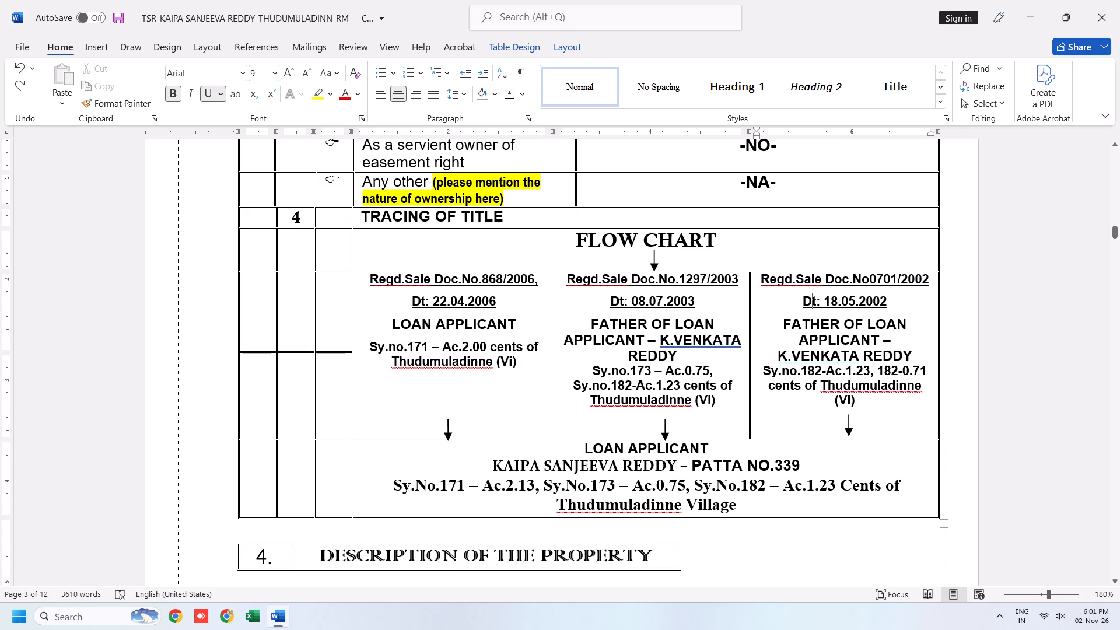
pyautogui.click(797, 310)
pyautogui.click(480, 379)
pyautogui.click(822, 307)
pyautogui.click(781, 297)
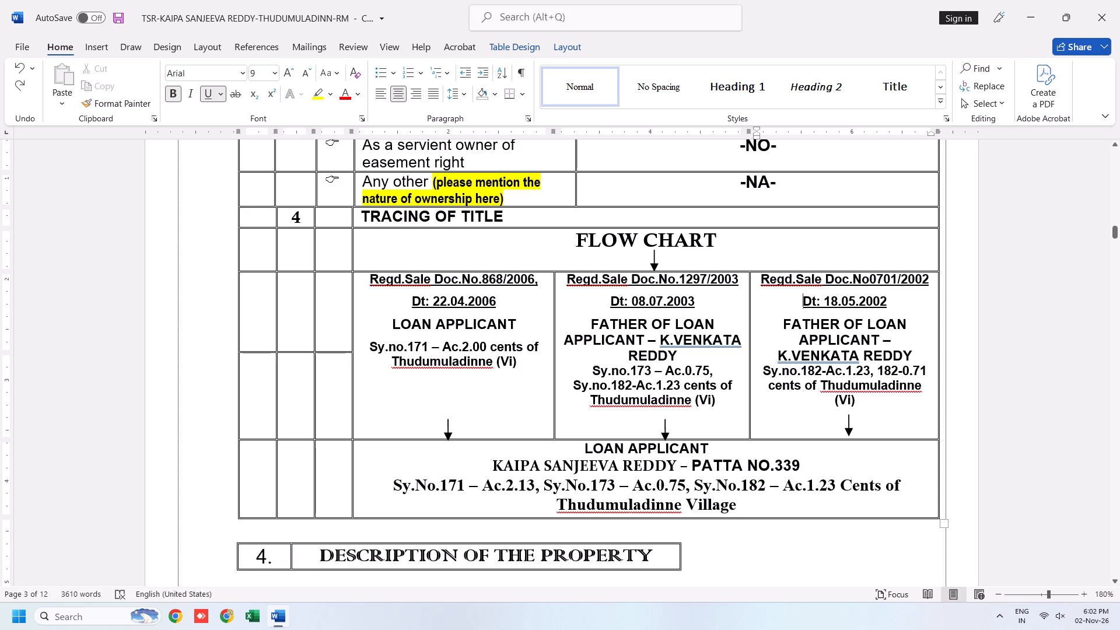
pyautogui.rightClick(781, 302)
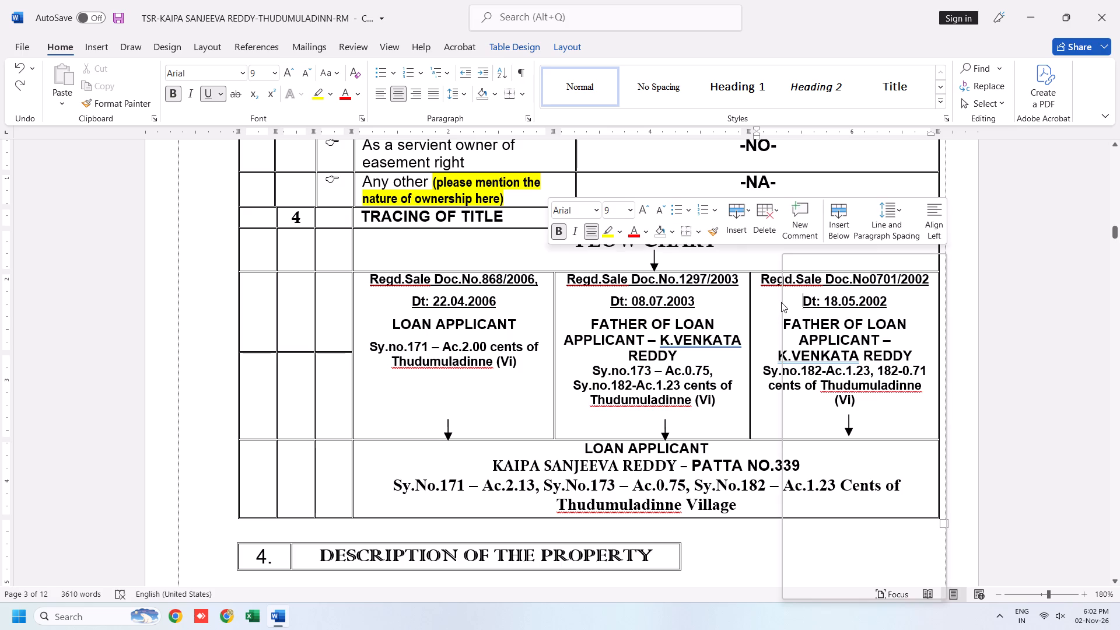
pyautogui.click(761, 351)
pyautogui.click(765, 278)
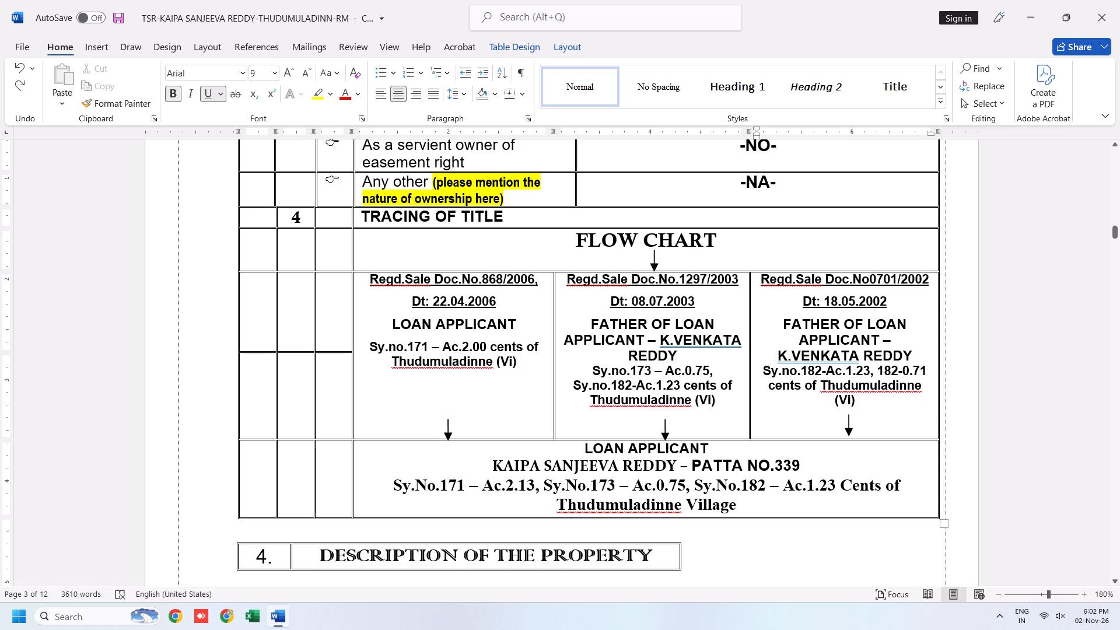
pyautogui.moveTo(759, 280); pyautogui.dragTo(925, 413)
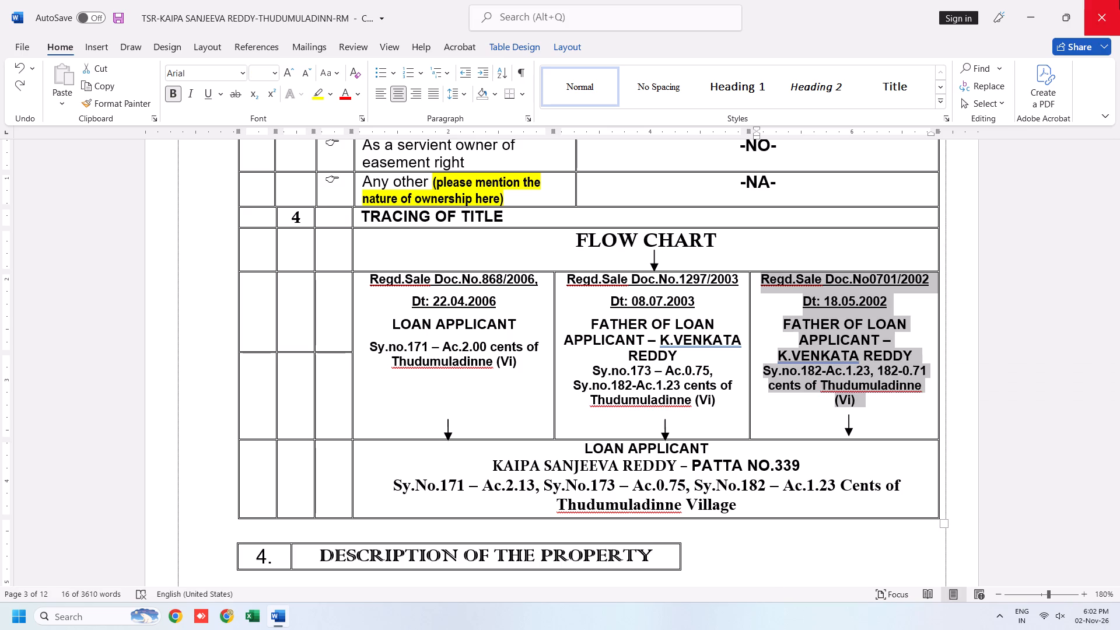
pyautogui.press('Delete')
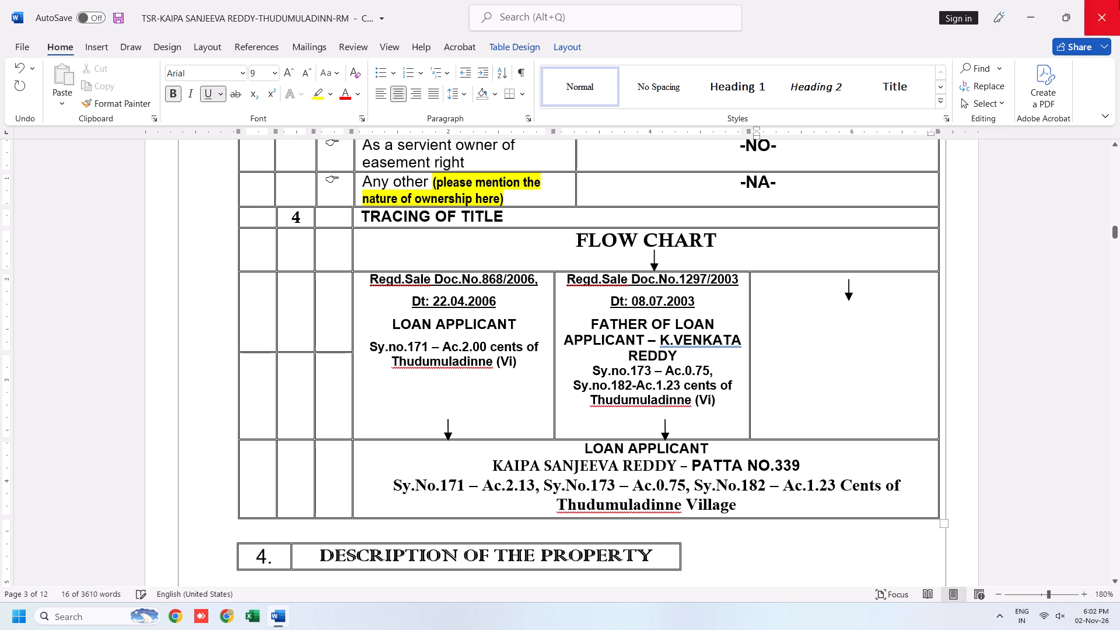
pyautogui.click(843, 302)
pyautogui.click(847, 295)
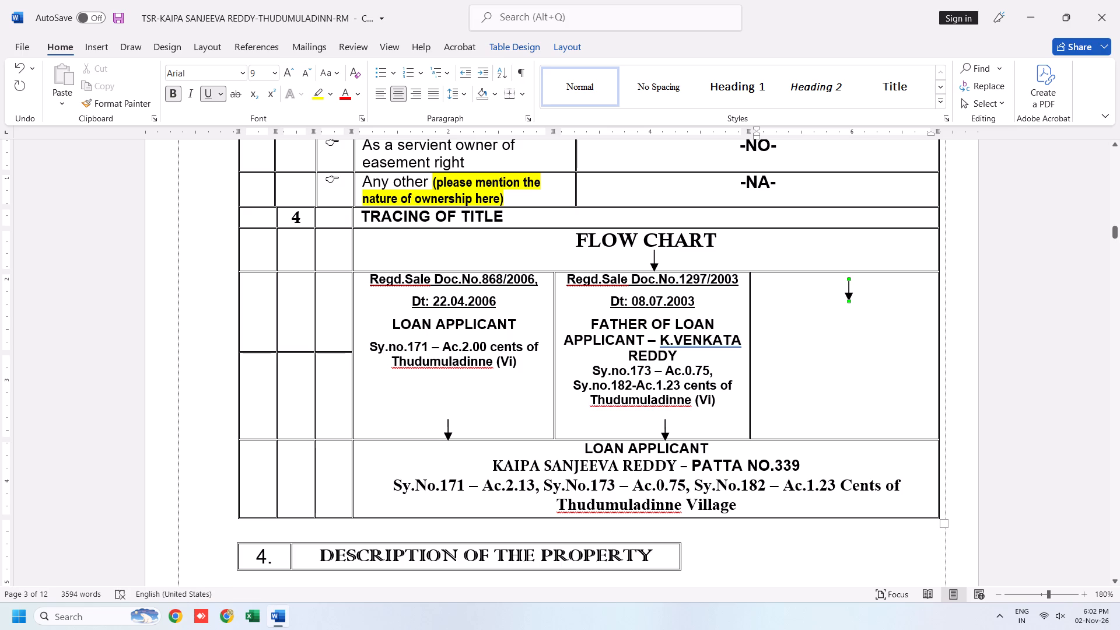
pyautogui.click(849, 294)
pyautogui.press('Delete')
# Insert an empty table row above the sale deed row in the Tracing of Title flow chart.
pyautogui.click(495, 337)
pyautogui.rightClick(495, 337)
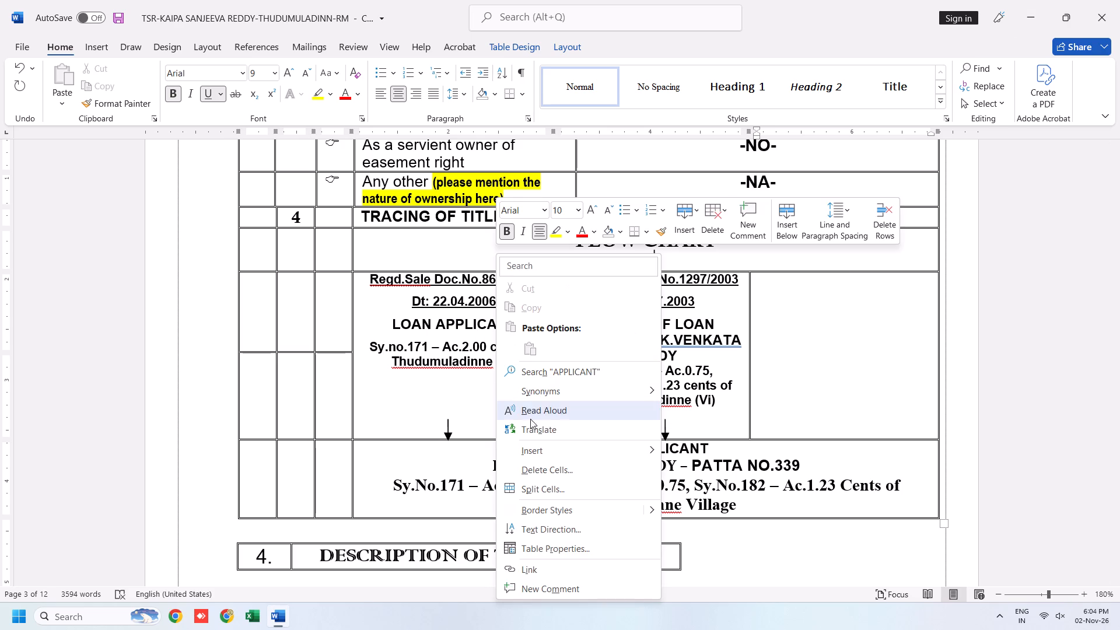
pyautogui.click(531, 451)
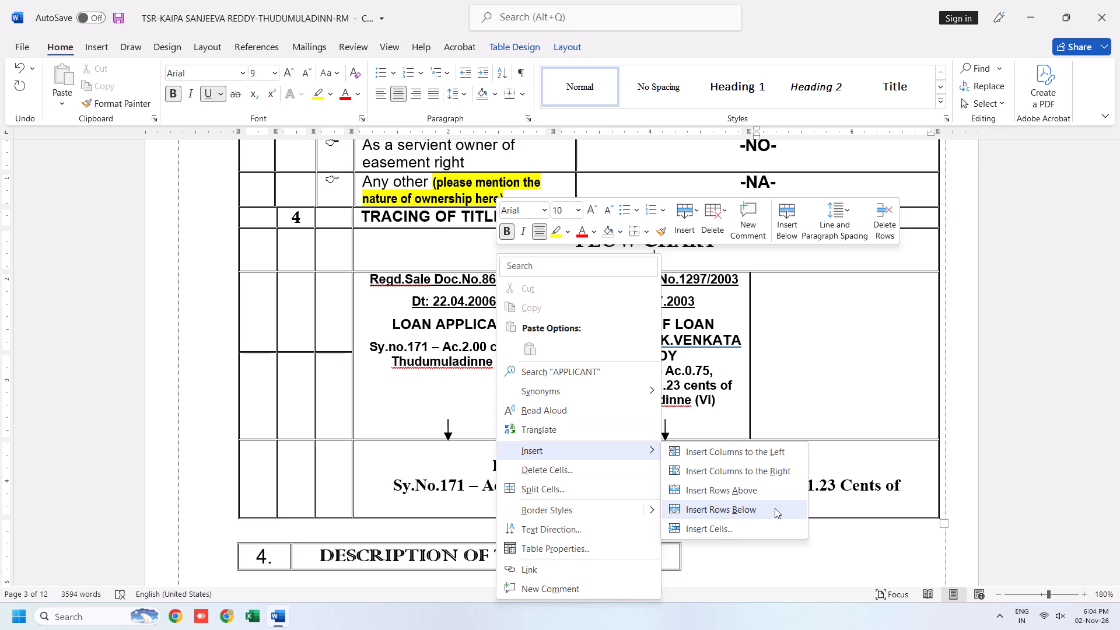
pyautogui.click(742, 495)
pyautogui.click(514, 396)
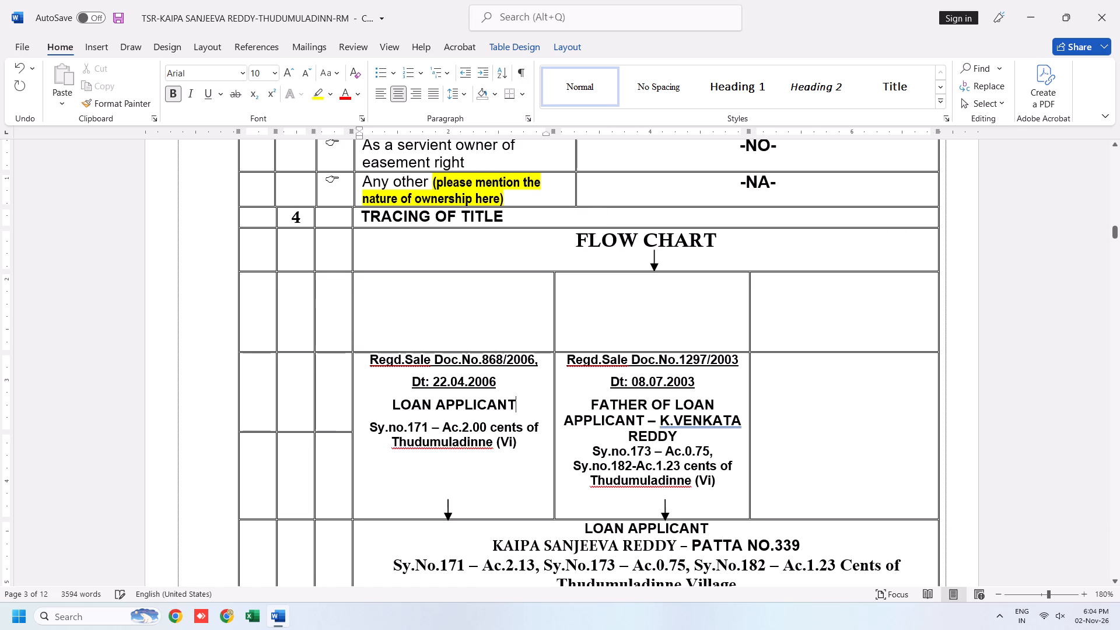
pyautogui.click(426, 303)
pyautogui.write('No.')
pyautogui.write('3 Adangal/Pahani coyp')
pyautogui.press('BackSpace')
pyautogui.press('BackSpace')
pyautogui.write('py f')
pyautogui.write('or fasli')
pyautogui.press('space')
pyautogui.write('no.')
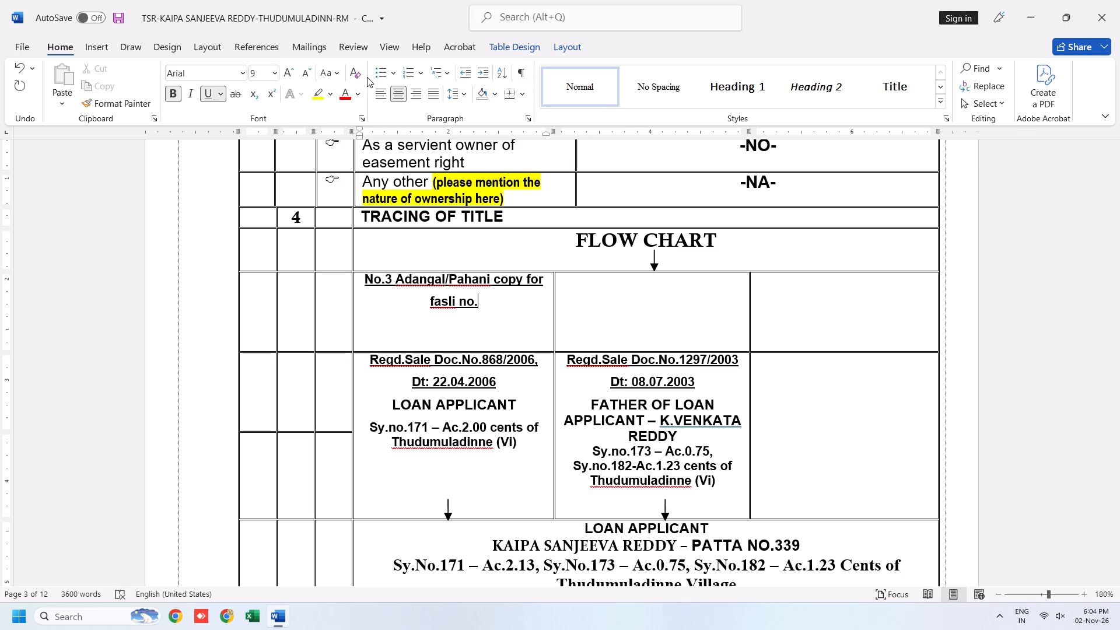
# Open Calculator, compute 2026 minus 1996, and return to the Word report.
pyautogui.press('super+r')
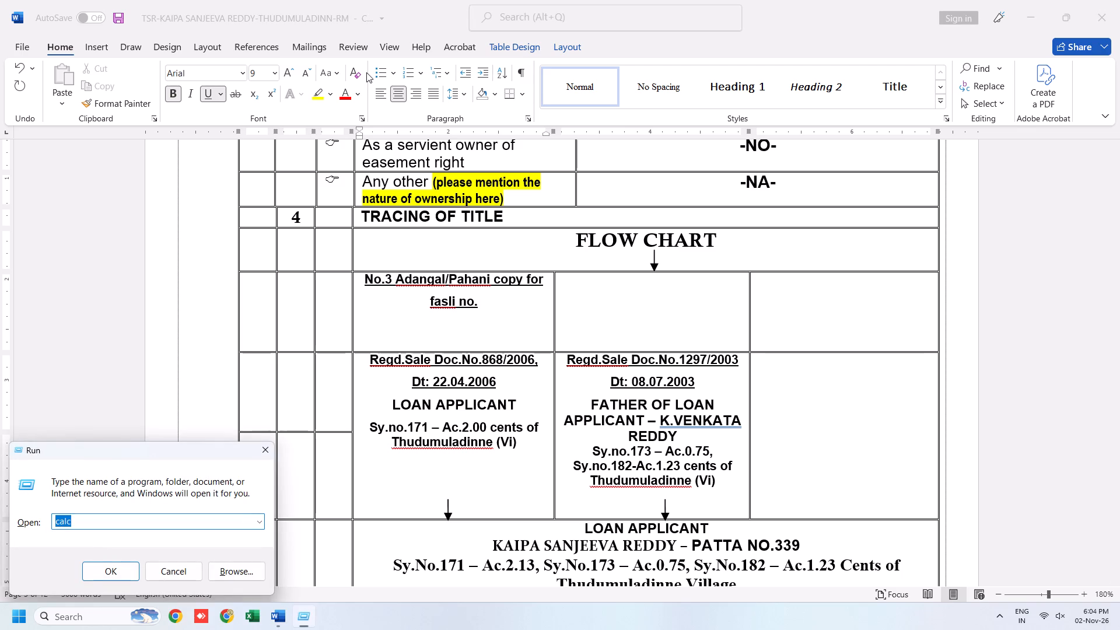
pyautogui.press('Return')
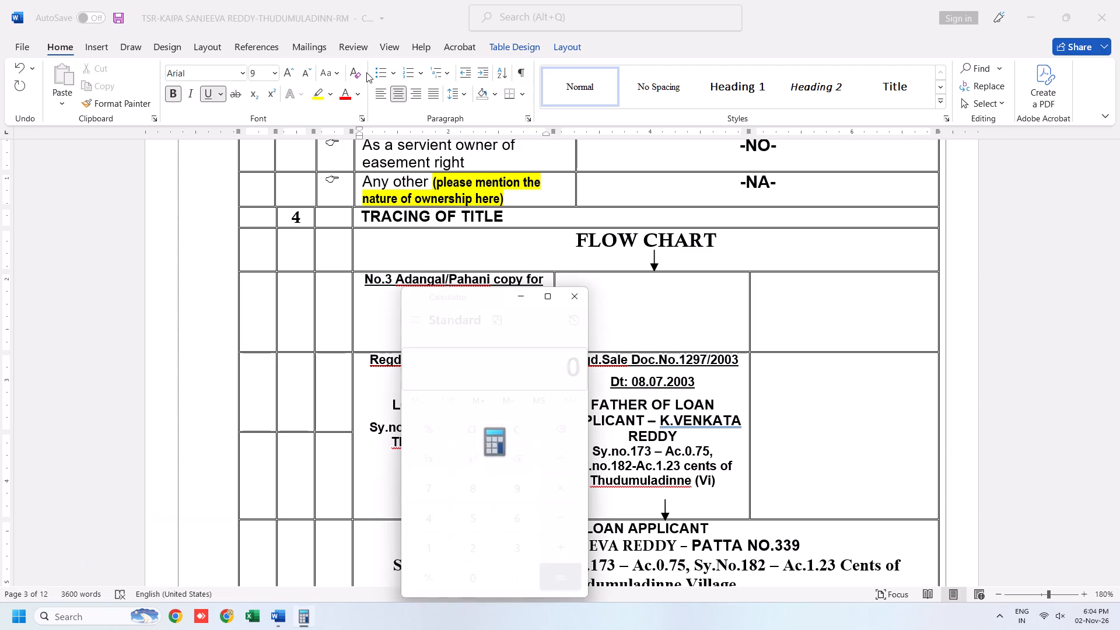
pyautogui.write('2026-')
pyautogui.write('199')
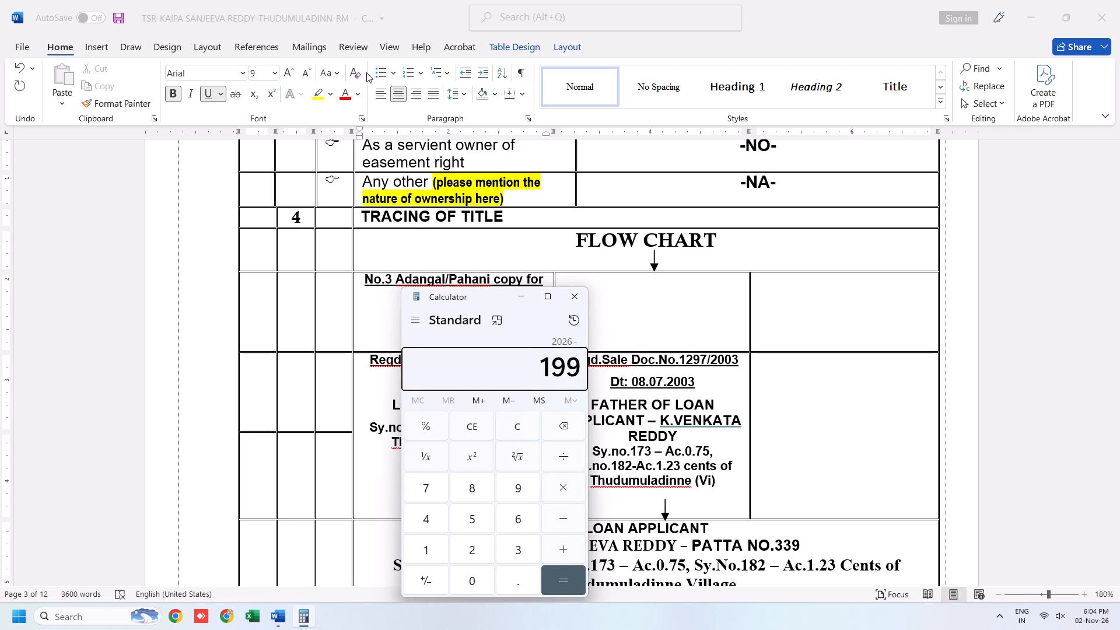
pyautogui.press('6')
pyautogui.press('Return')
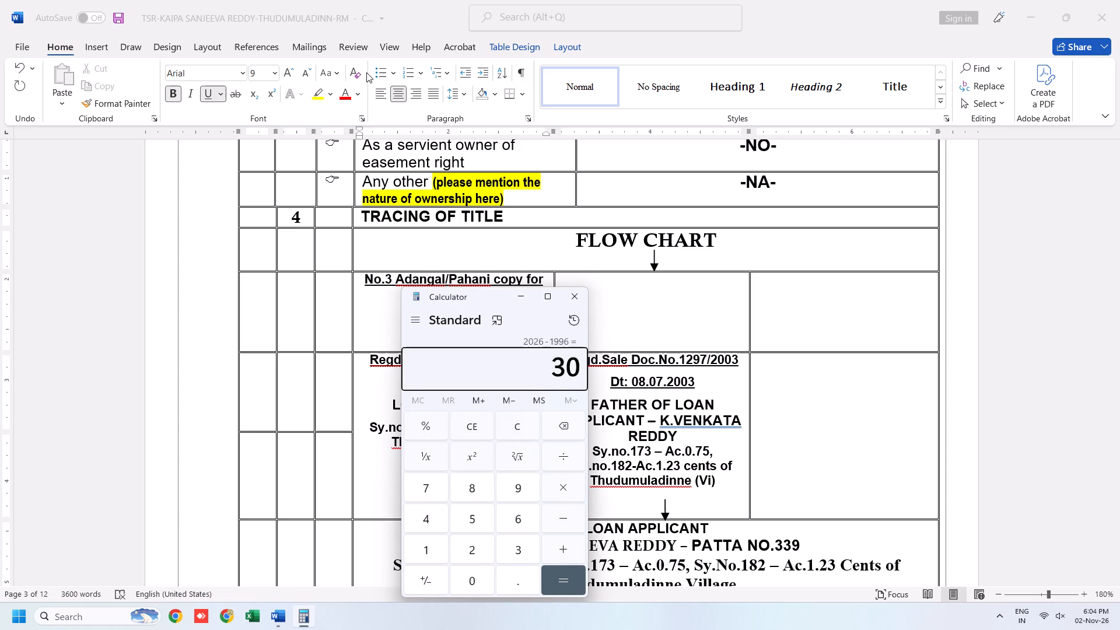
pyautogui.click(676, 501)
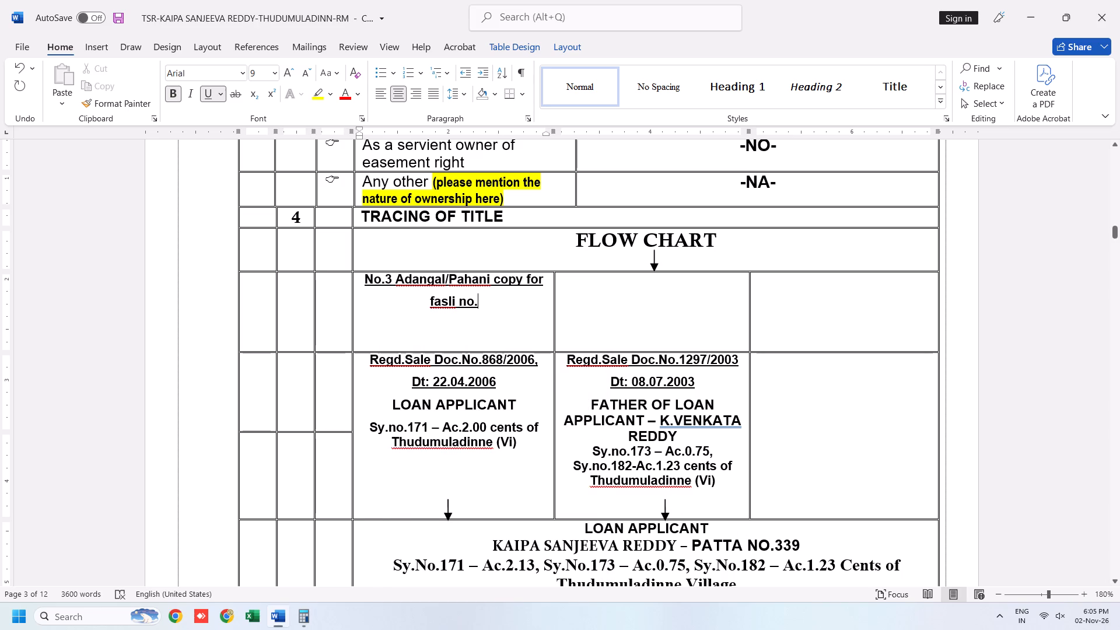
# Add 1406 as the fasli number in the Adangal/Pahani cell and start a new line below it.
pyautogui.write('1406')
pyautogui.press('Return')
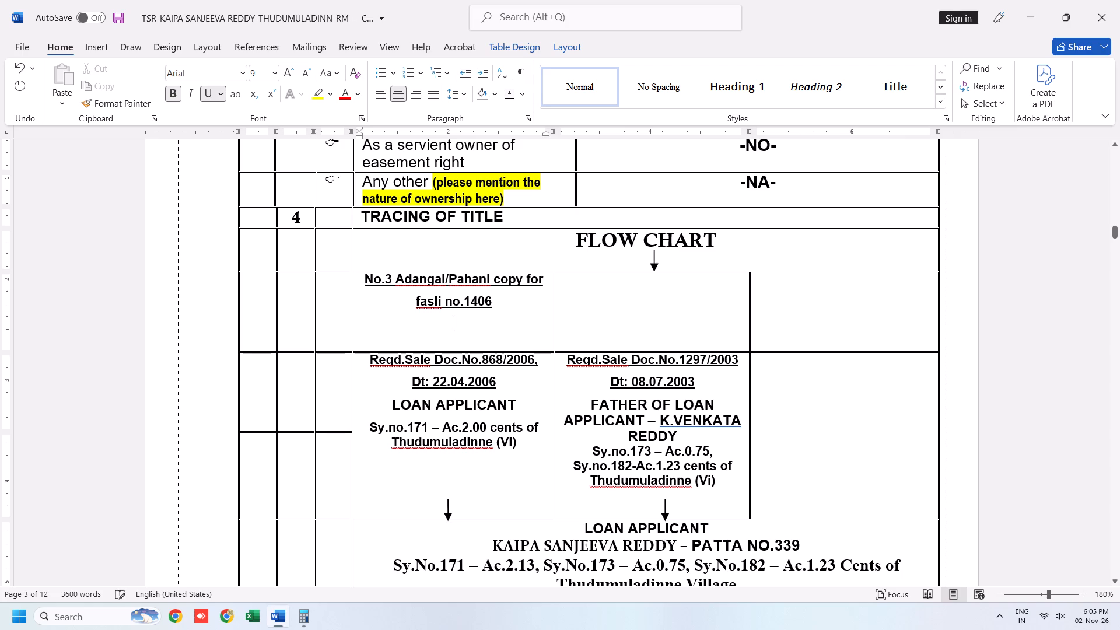
# Append a dash and the landholder's name after fasli no.1406 in the Adangal/Pahani cell.
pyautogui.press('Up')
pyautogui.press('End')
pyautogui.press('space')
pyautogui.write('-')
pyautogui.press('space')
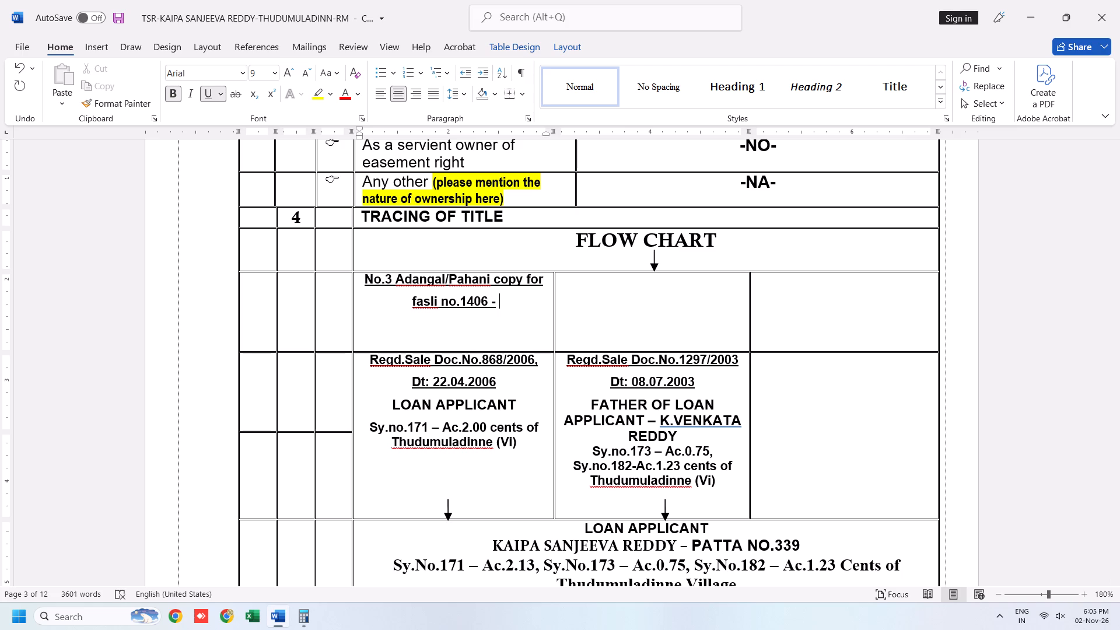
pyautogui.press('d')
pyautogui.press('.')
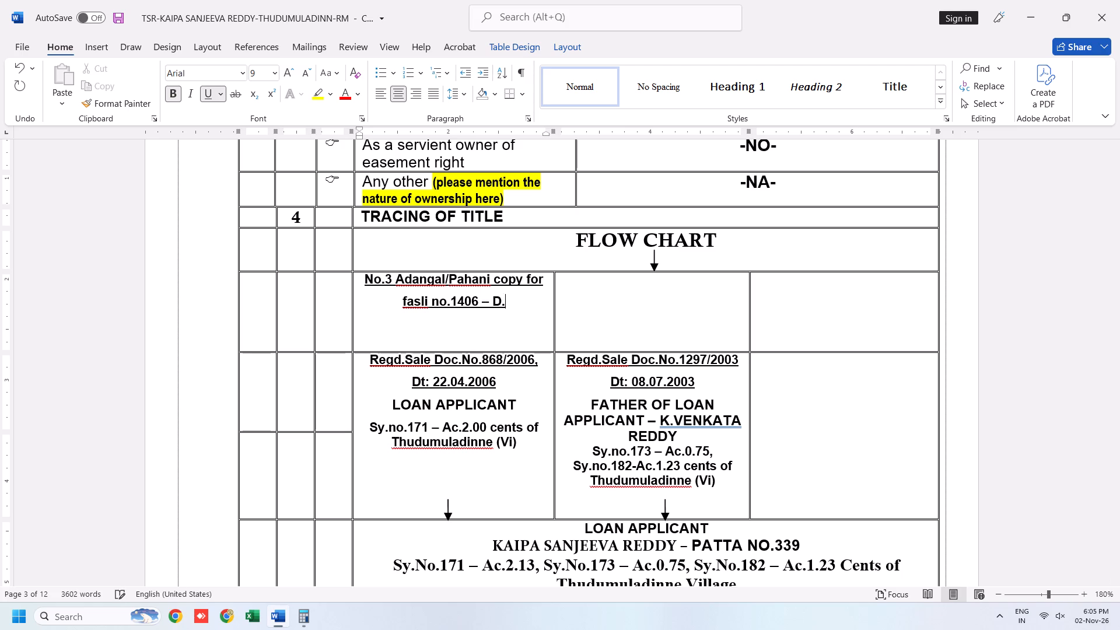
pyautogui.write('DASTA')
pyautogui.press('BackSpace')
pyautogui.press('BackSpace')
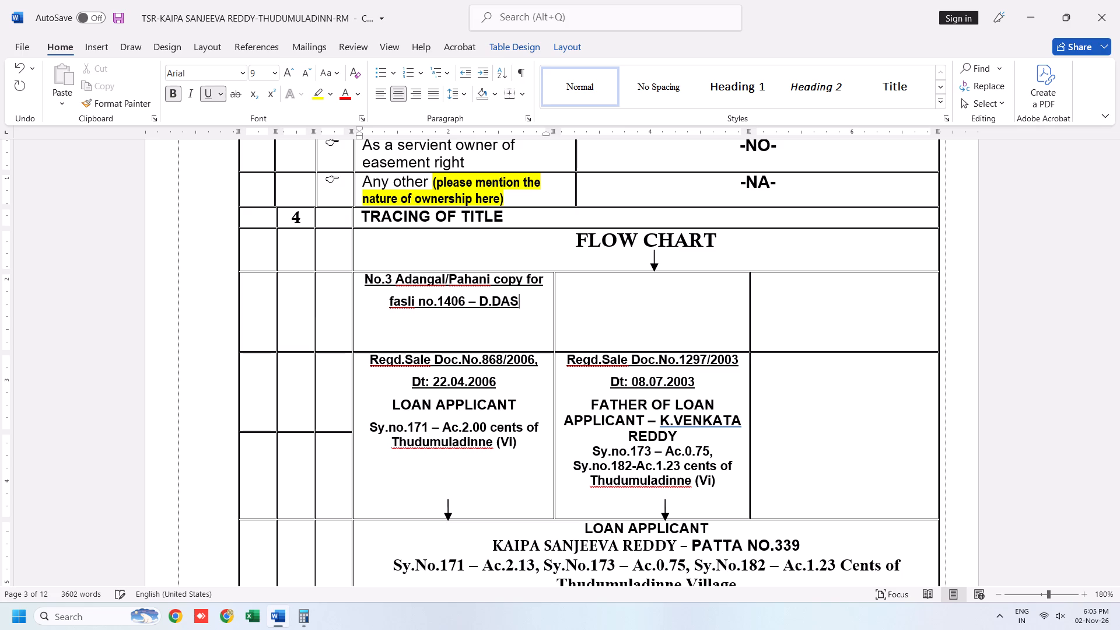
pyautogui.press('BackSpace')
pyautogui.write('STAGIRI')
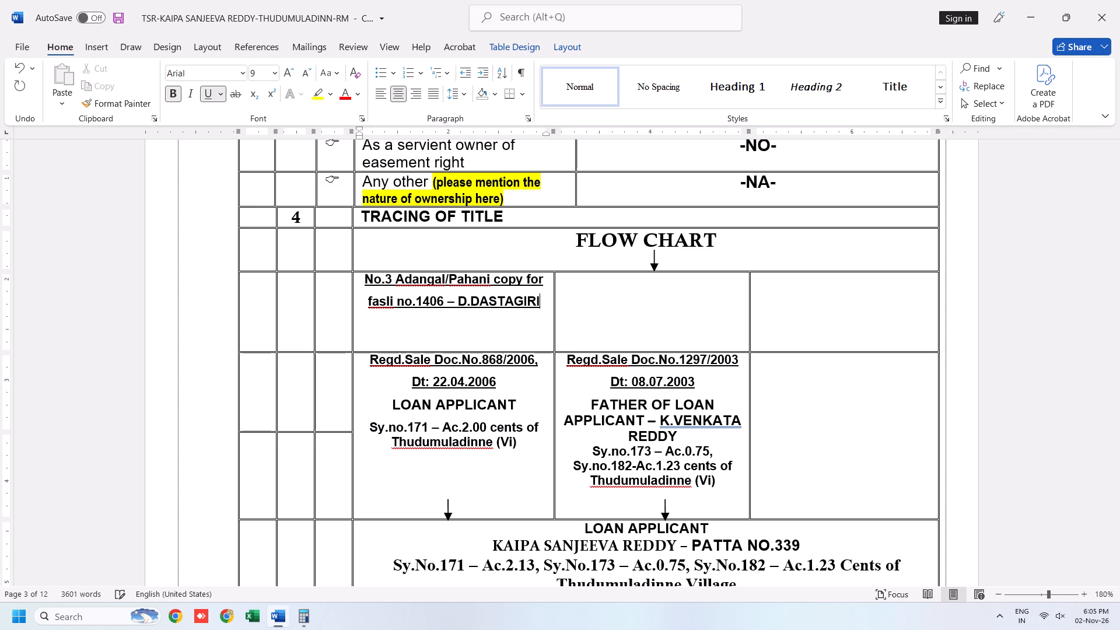
# Add the line "Sy.no.171 – Ac.2.14 cents" below the fasli number line in the Adangal/Pahani cell.
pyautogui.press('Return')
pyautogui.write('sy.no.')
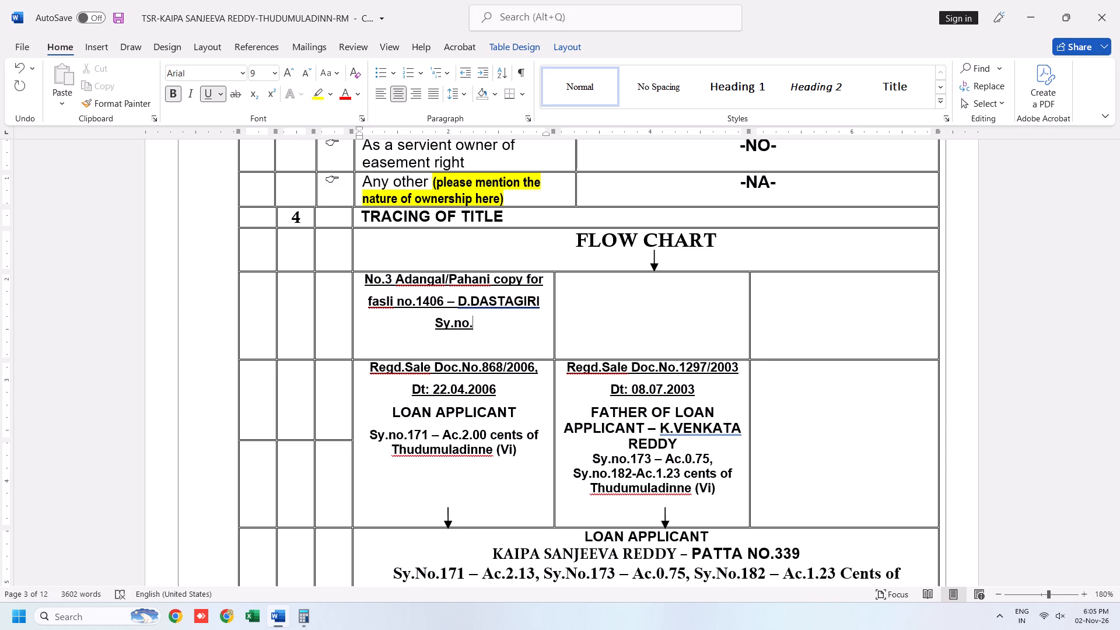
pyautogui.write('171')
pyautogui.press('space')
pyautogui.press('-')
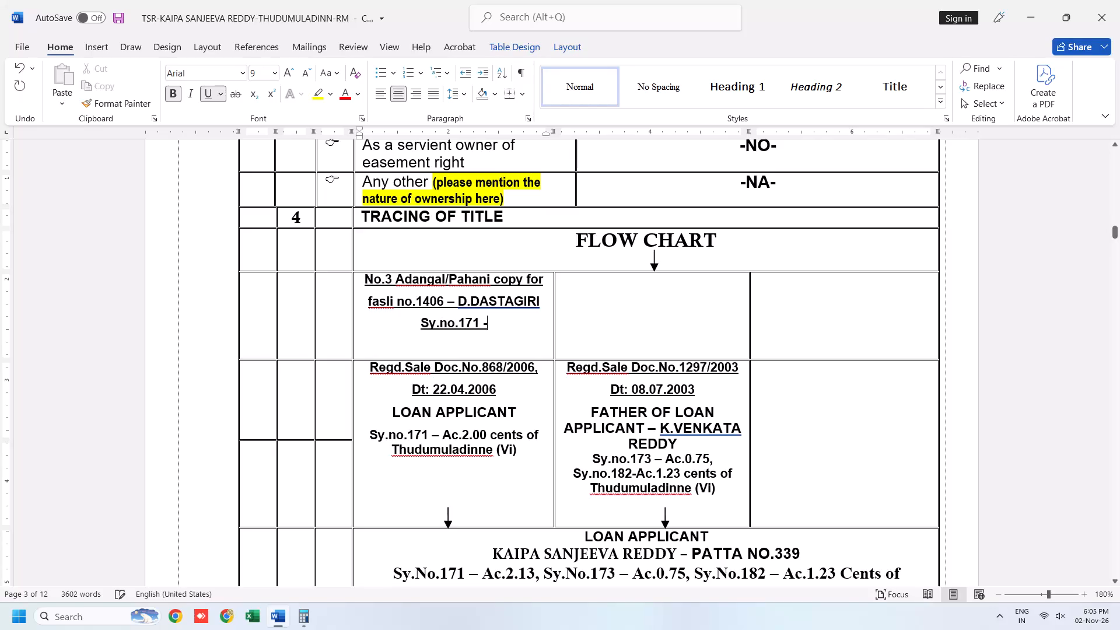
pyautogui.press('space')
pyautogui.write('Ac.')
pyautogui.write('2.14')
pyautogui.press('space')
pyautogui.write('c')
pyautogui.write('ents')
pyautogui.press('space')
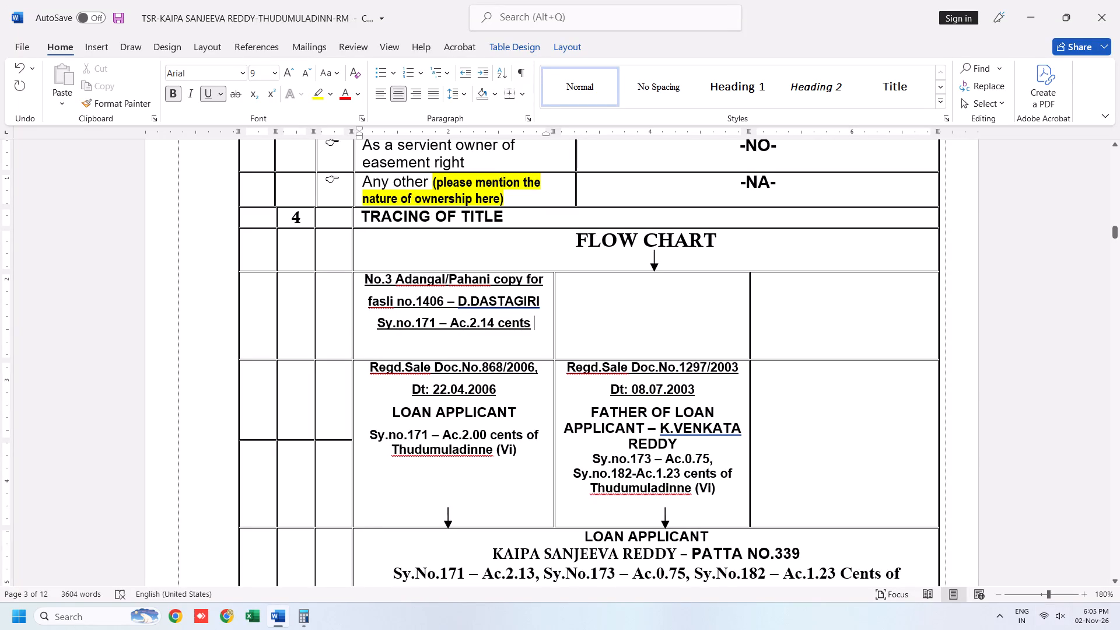
pyautogui.click(447, 520)
pyautogui.hotkey('ctrl', 'c')
pyautogui.hotkey('ctrl', 'v')
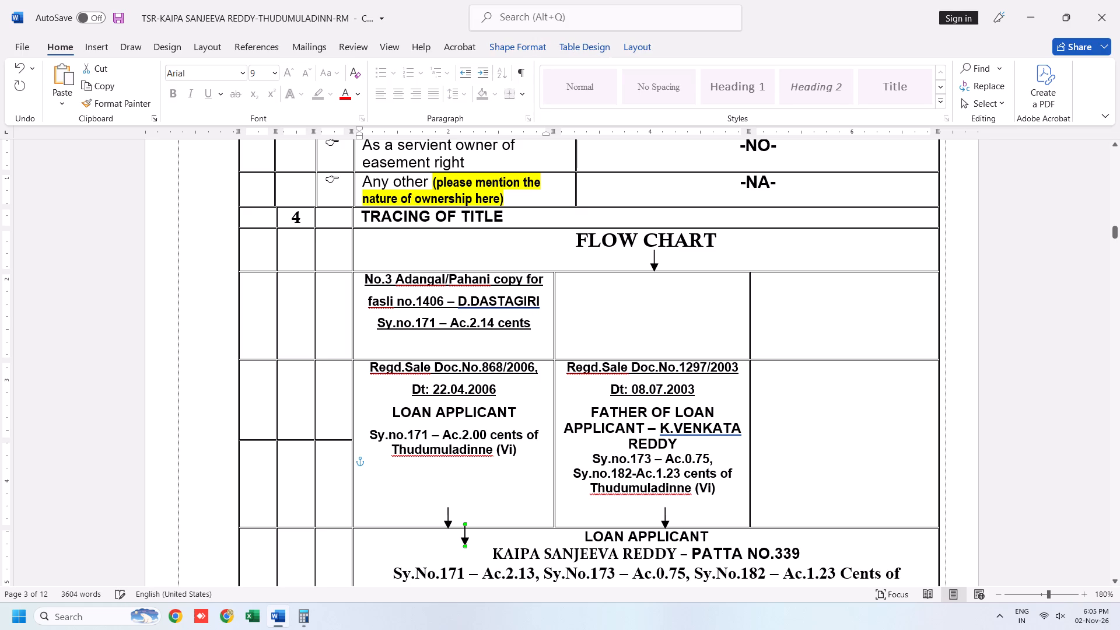
pyautogui.click(461, 536)
pyautogui.moveTo(464, 538); pyautogui.dragTo(449, 381)
pyautogui.click(449, 365)
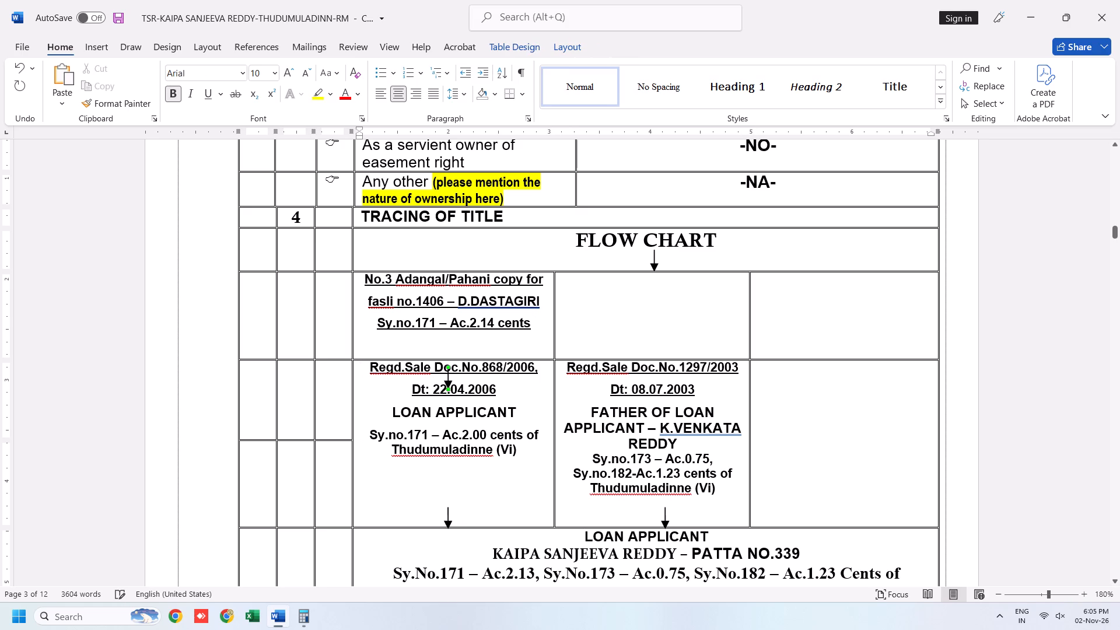
pyautogui.click(453, 352)
pyautogui.moveTo(453, 348); pyautogui.dragTo(442, 344)
pyautogui.moveTo(442, 344); pyautogui.dragTo(439, 344)
pyautogui.click(496, 412)
pyautogui.click(444, 517)
pyautogui.click(449, 521)
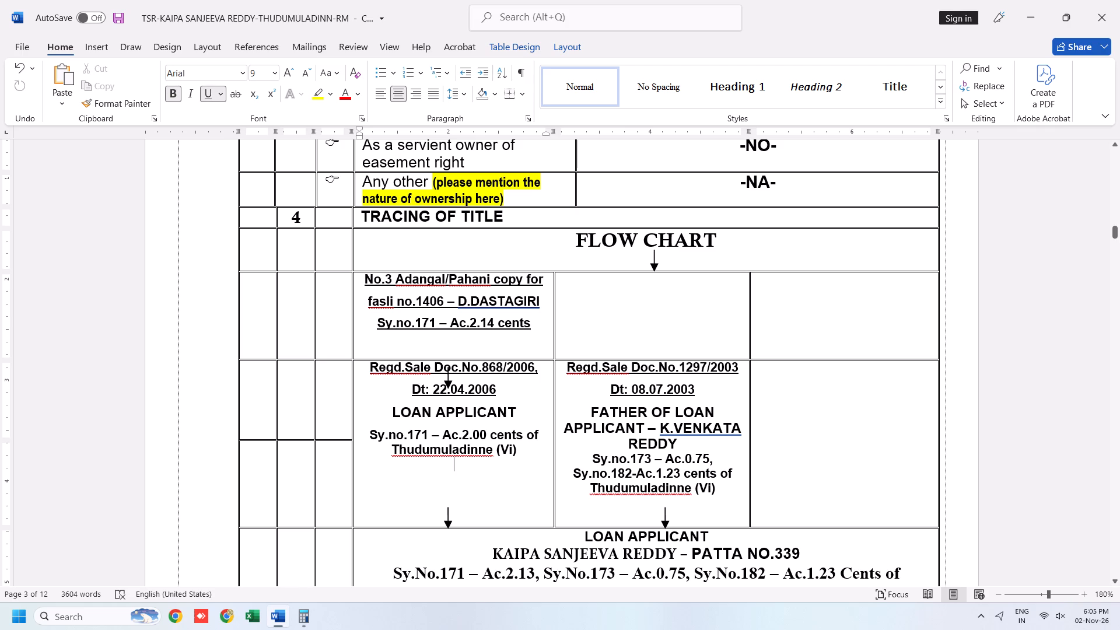
pyautogui.hotkey('ctrl', 'c')
pyautogui.hotkey('ctrl', 'v')
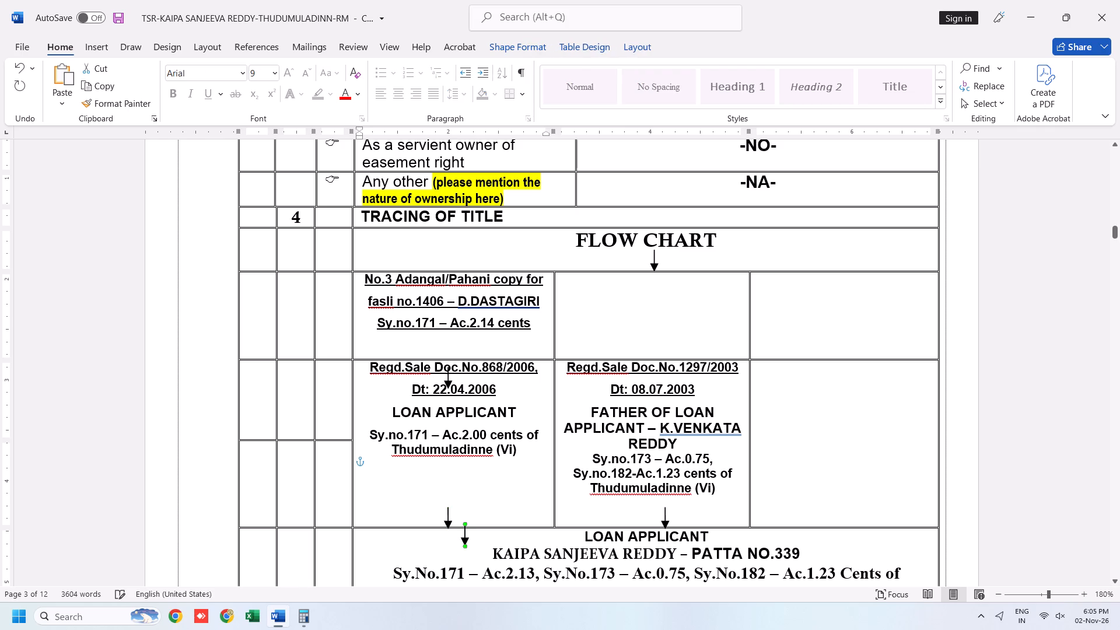
pyautogui.moveTo(464, 541); pyautogui.dragTo(450, 355)
pyautogui.click(473, 425)
pyautogui.click(712, 488)
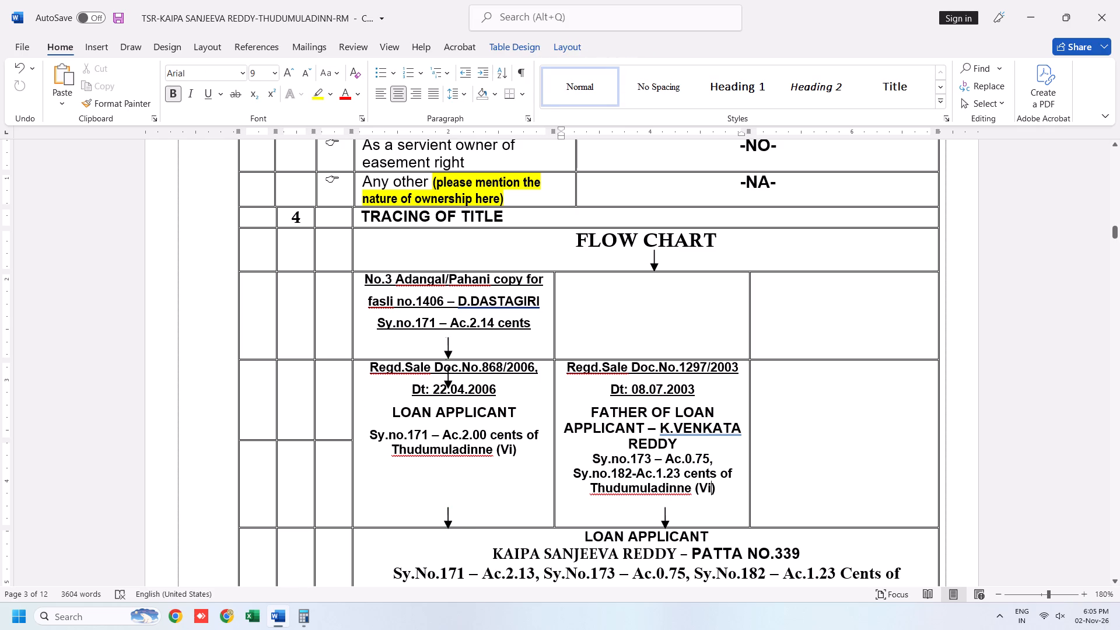
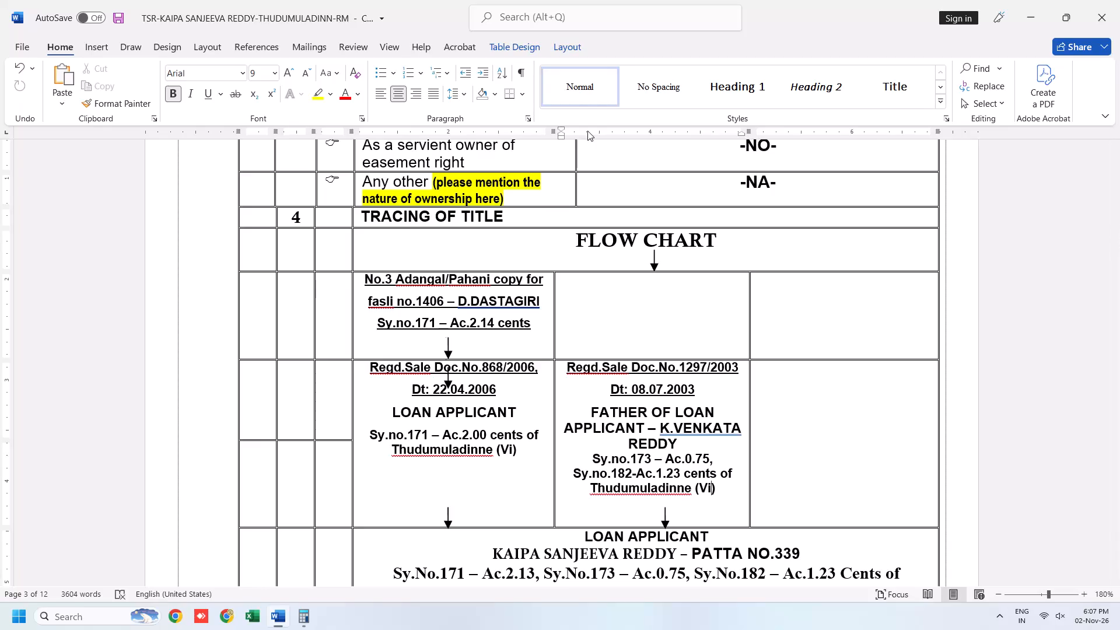
# Check the title-tracing flow chart against the sale deed descriptions and the survey number, boundary and extent entries in the property details table.
pyautogui.scroll(-8, 453, 162)
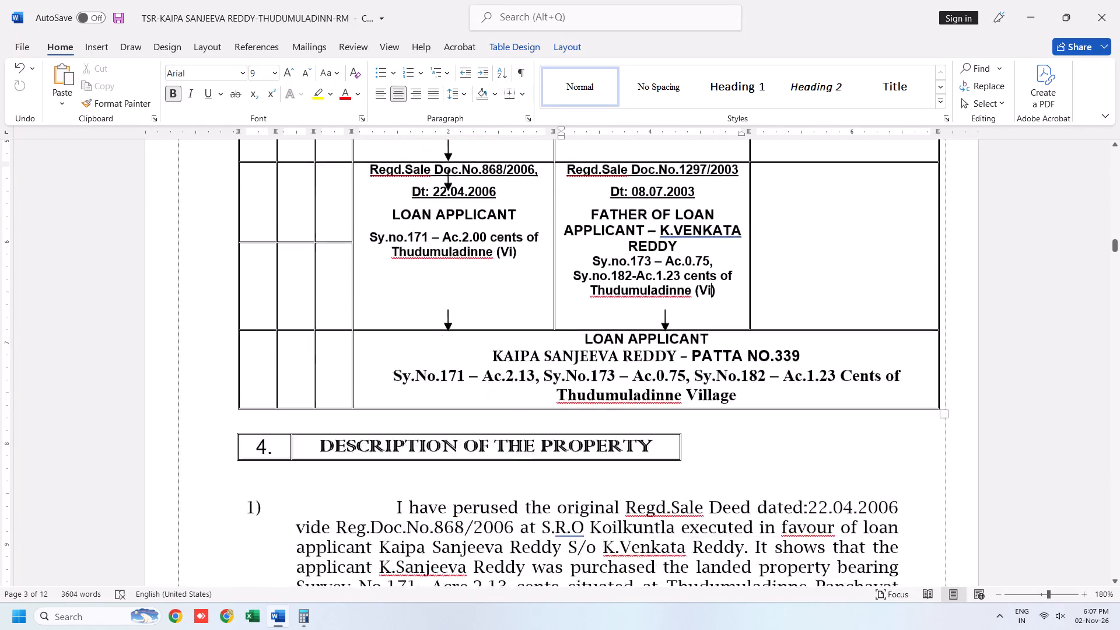
pyautogui.scroll(-11, 804, 516)
pyautogui.scroll(-7, 555, 325)
pyautogui.scroll(5, 464, 430)
pyautogui.press('pageup')
pyautogui.press('pageup')
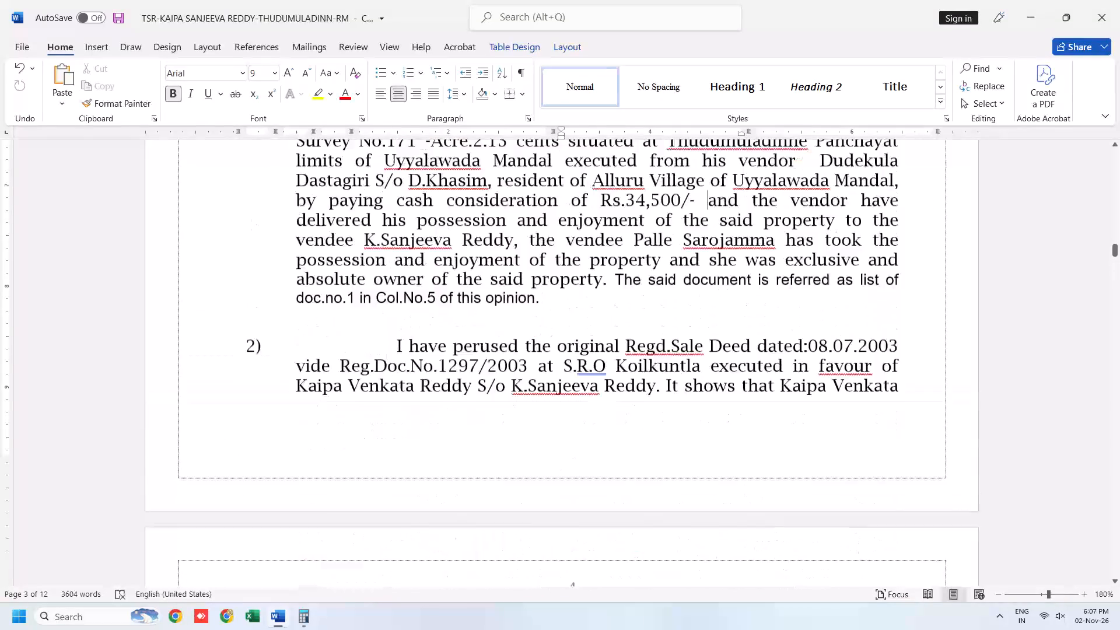
pyautogui.press('pageup')
pyautogui.press('pageup')
pyautogui.press('pageup')
pyautogui.press('pageup')
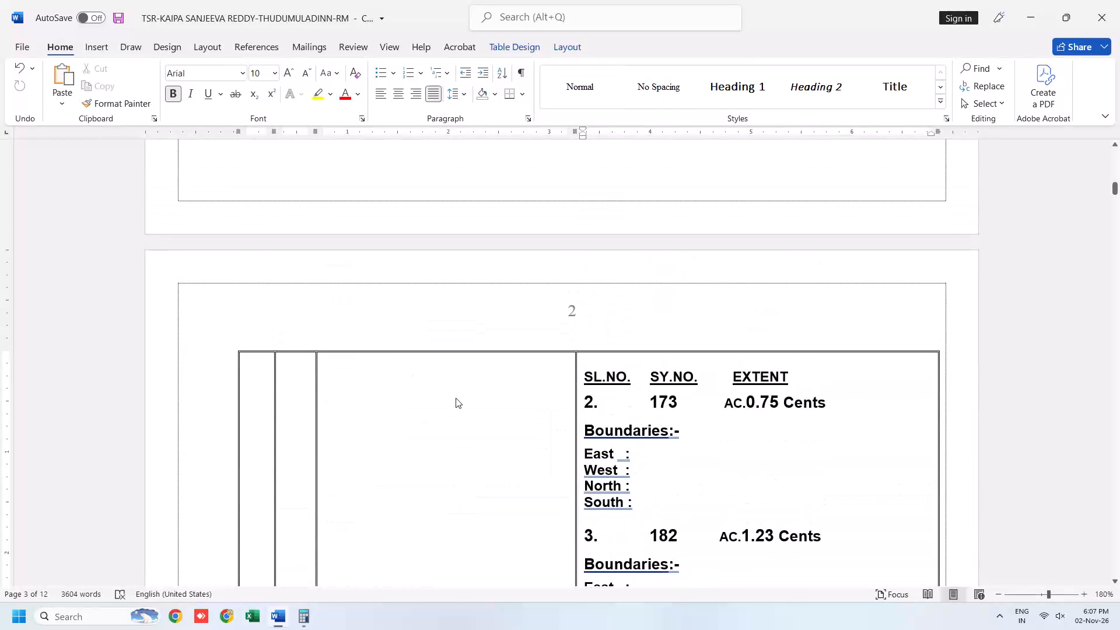
pyautogui.press('pageup')
pyautogui.press('pagedown')
pyautogui.press('pagedown')
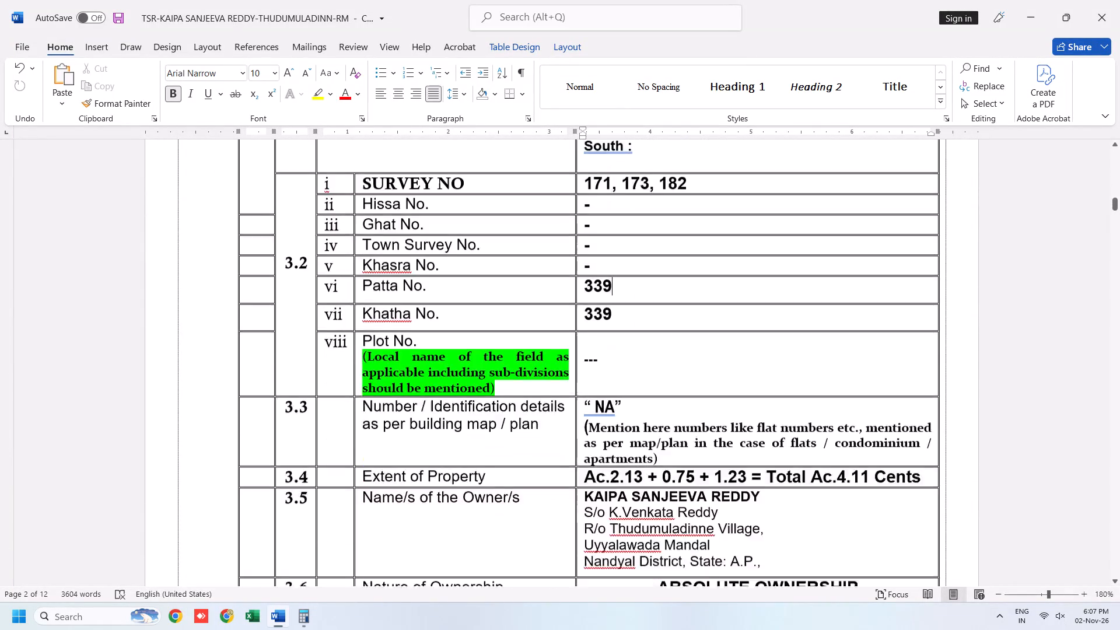
pyautogui.press('pagedown')
pyautogui.press('pagedown')
pyautogui.press('pagedown')
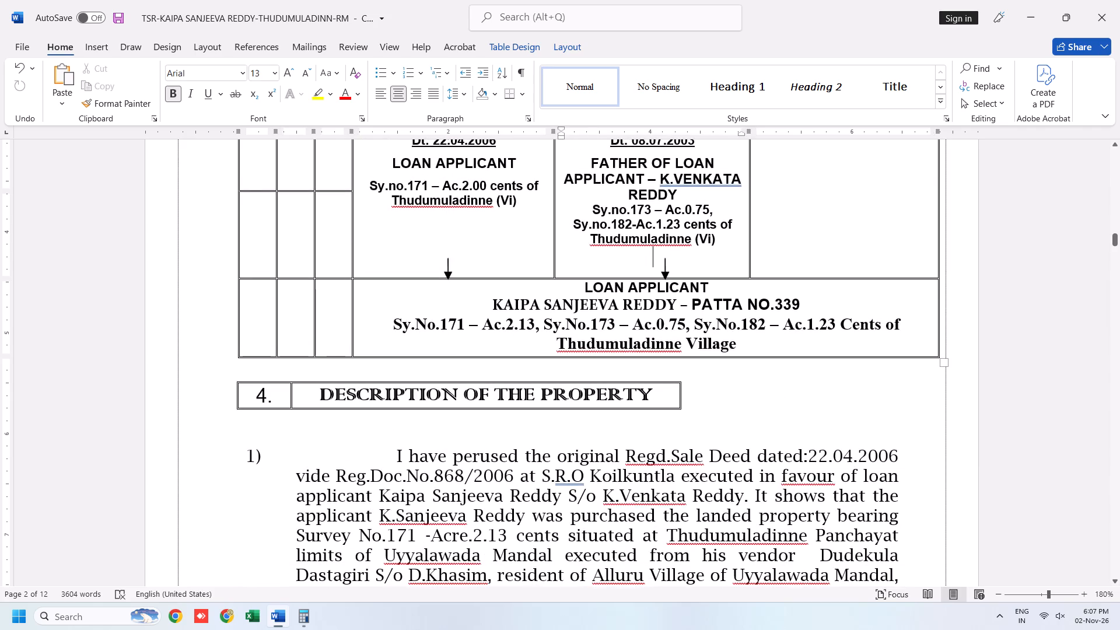
pyautogui.scroll(3, 713, 489)
pyautogui.click(653, 346)
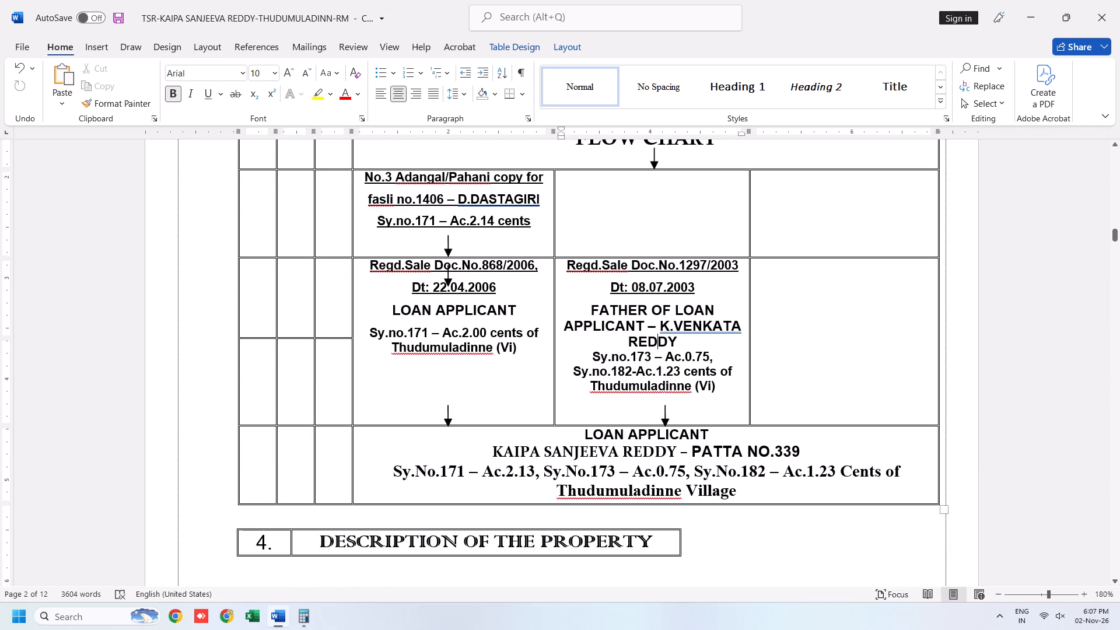
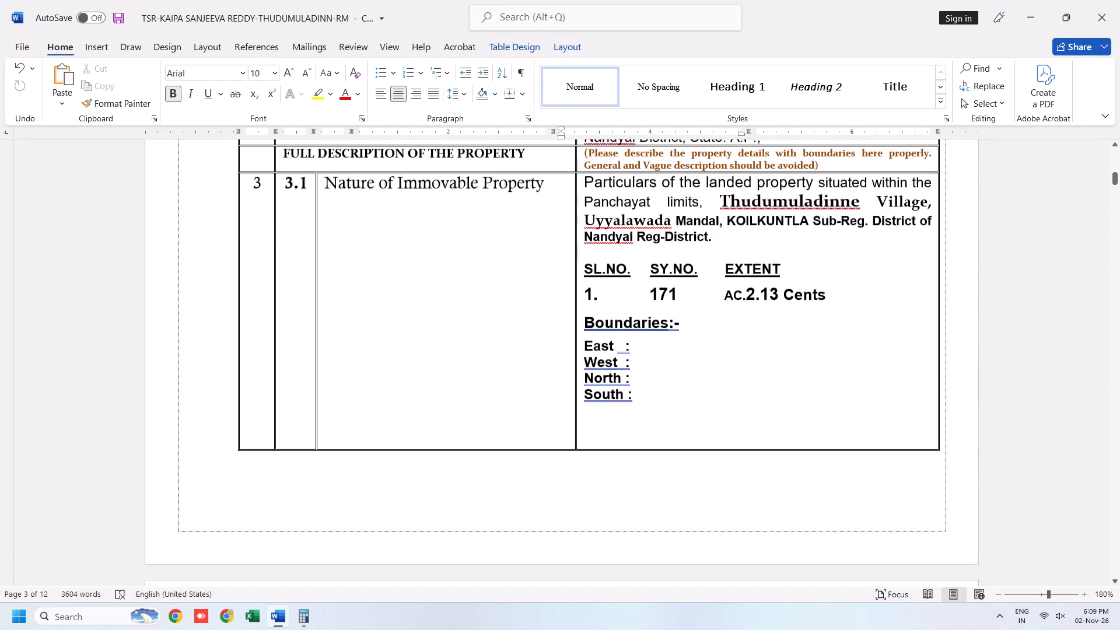
# Review the survey number, extent and boundary entries for the three land items in the property description.
pyautogui.scroll(2, 508, 393)
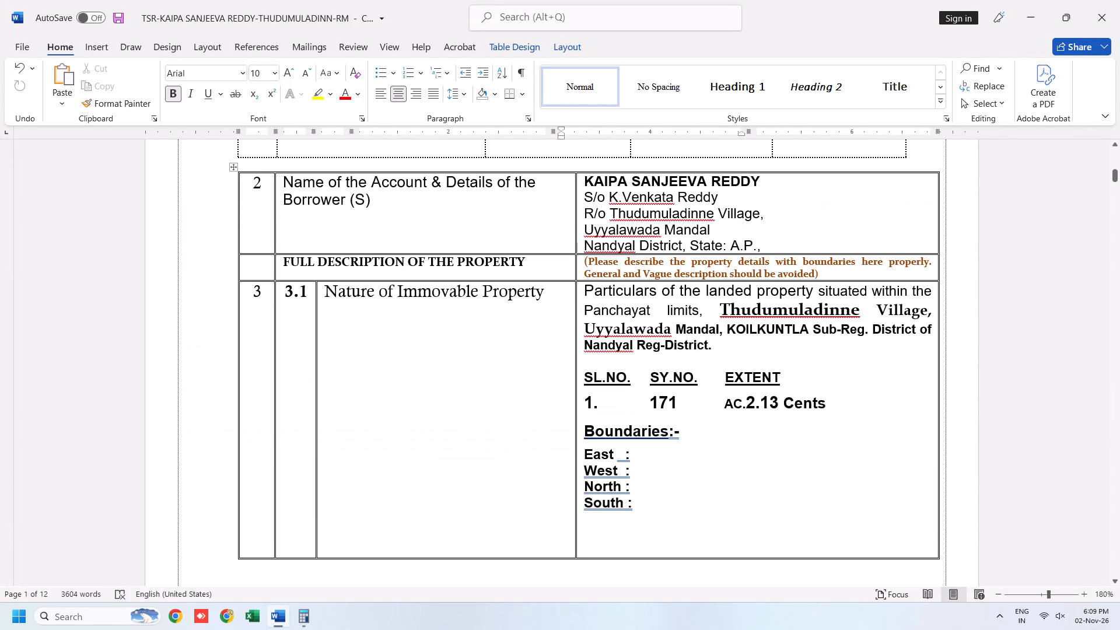
pyautogui.scroll(-1, 548, 385)
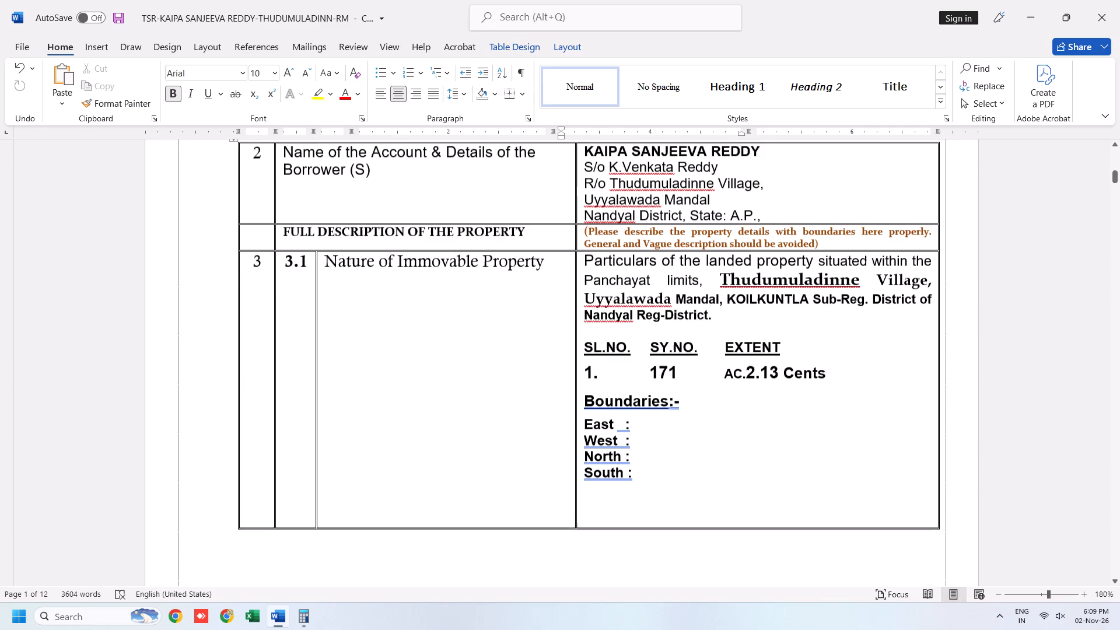
pyautogui.scroll(-4, 710, 302)
pyautogui.scroll(-7, 638, 313)
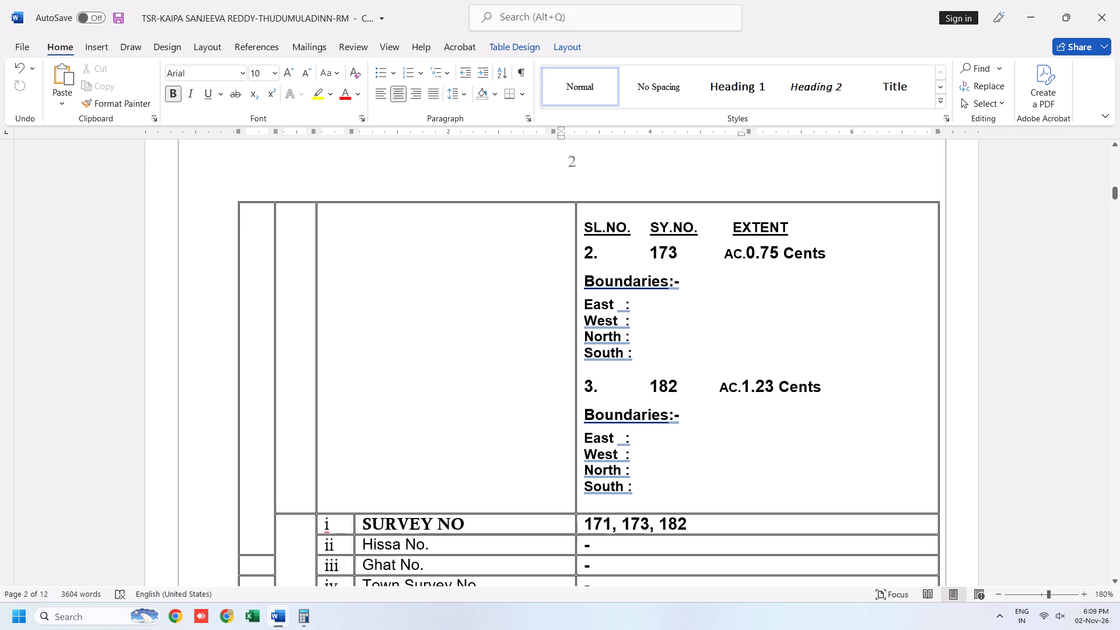
pyautogui.click(737, 320)
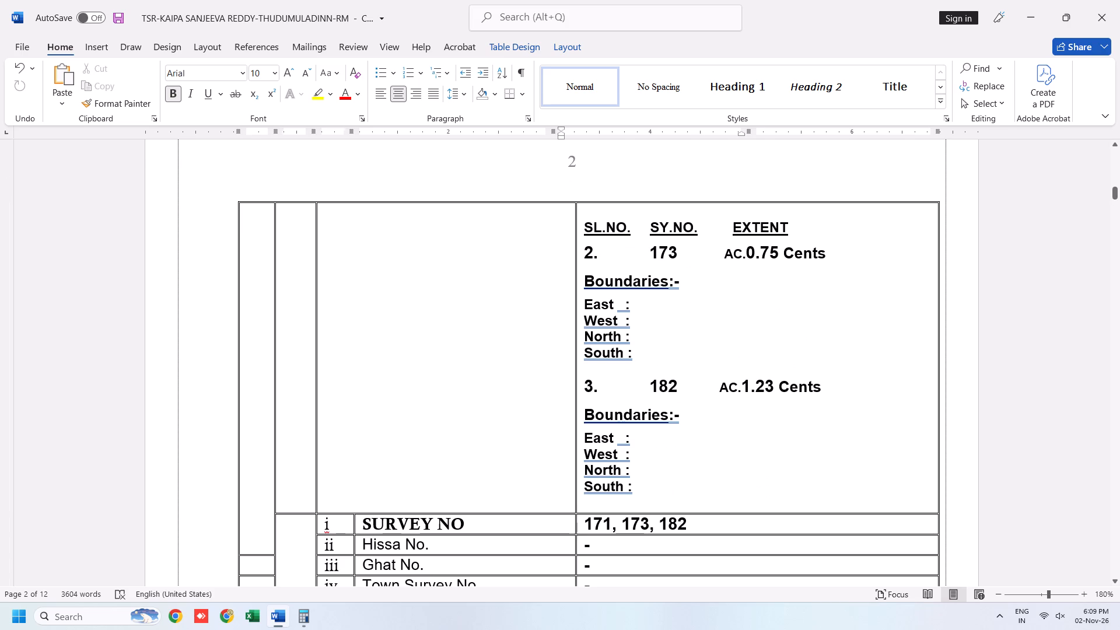
pyautogui.click(733, 324)
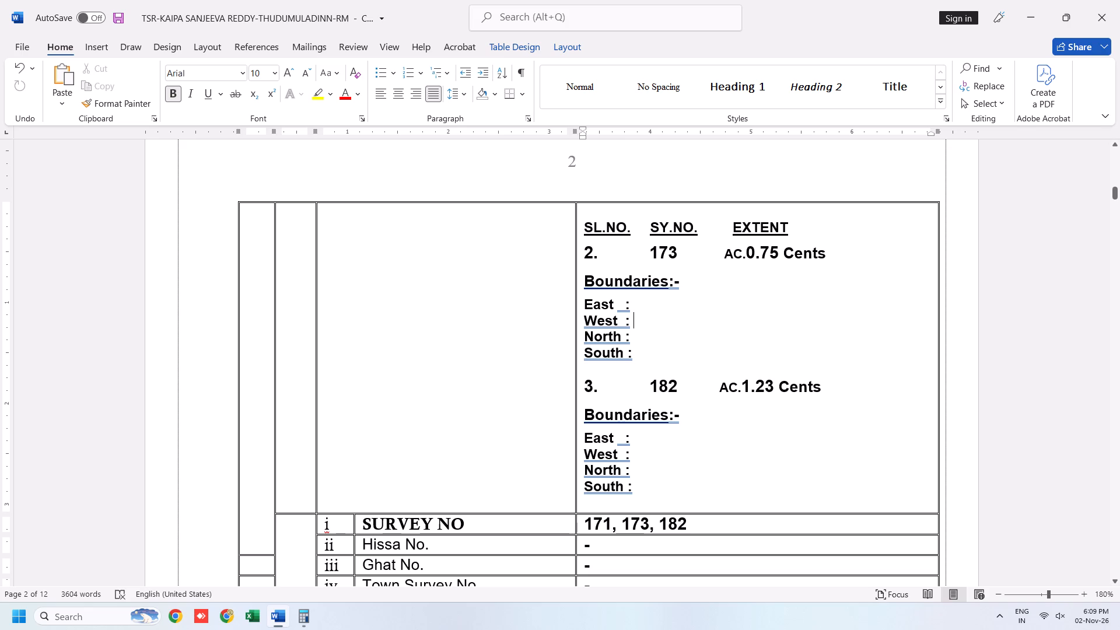
pyautogui.scroll(6, 745, 345)
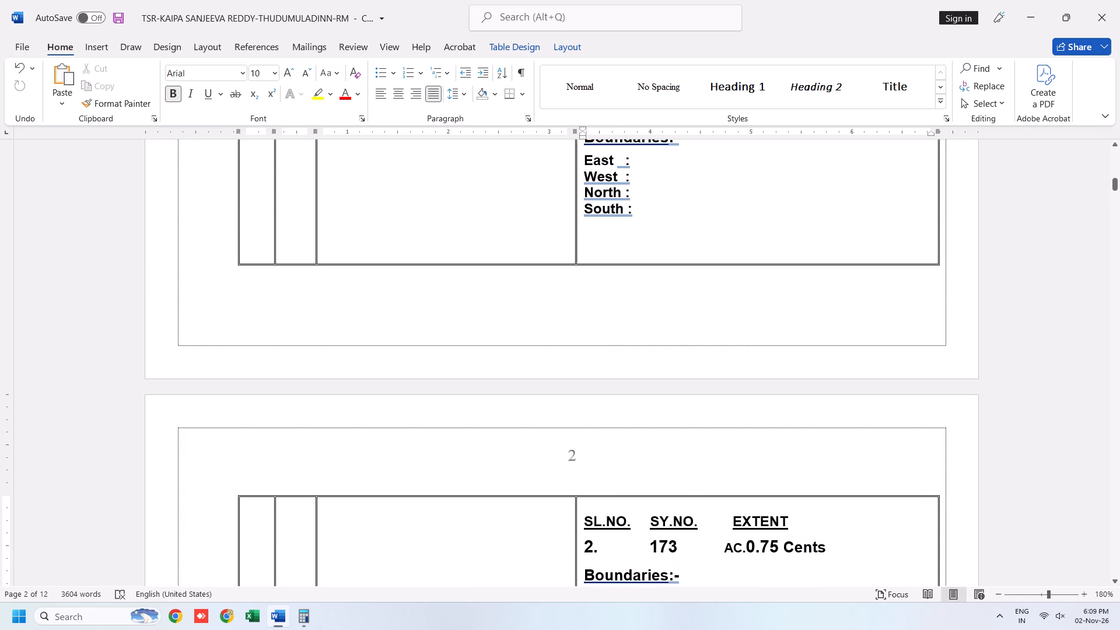
pyautogui.scroll(4, 749, 340)
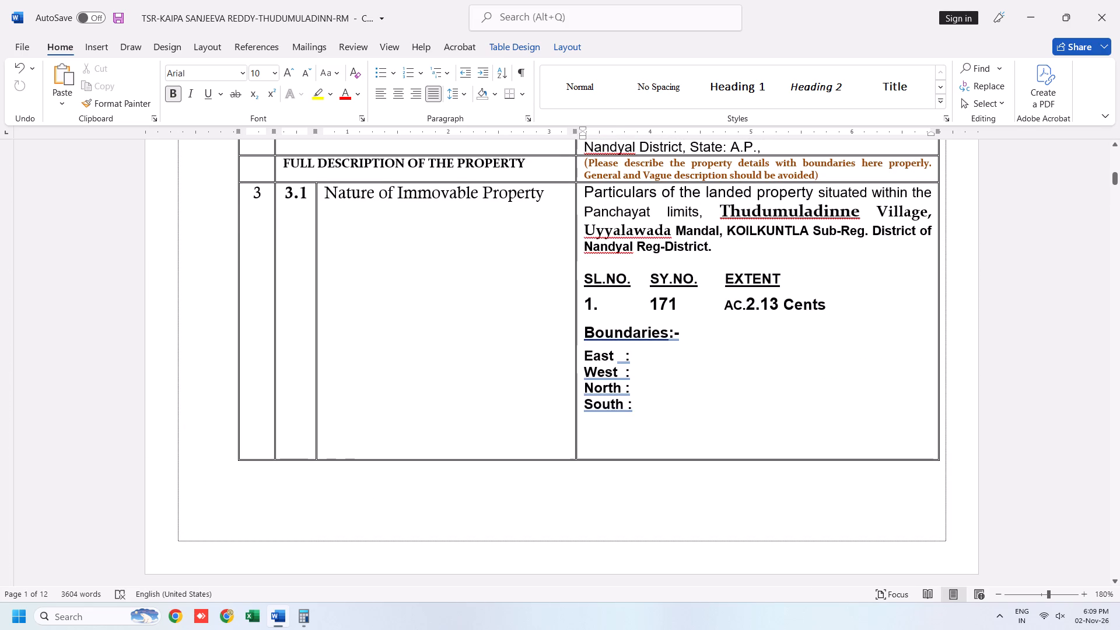
# Fill in the East boundary of survey number 171 with the adjoining landowner's name followed by "land", and save the document.
pyautogui.click(646, 352)
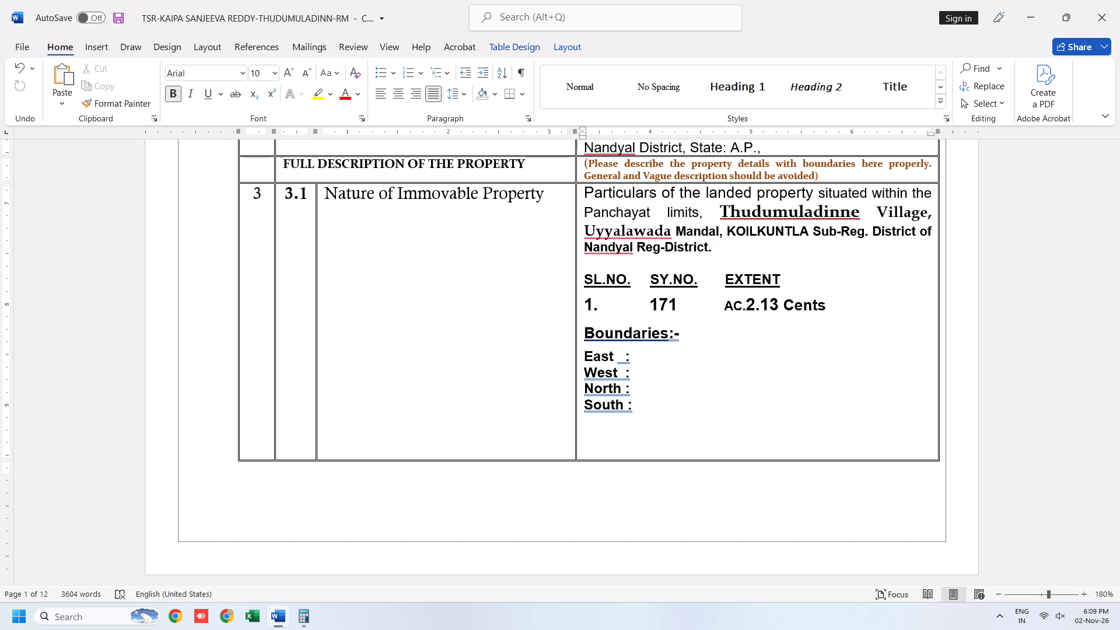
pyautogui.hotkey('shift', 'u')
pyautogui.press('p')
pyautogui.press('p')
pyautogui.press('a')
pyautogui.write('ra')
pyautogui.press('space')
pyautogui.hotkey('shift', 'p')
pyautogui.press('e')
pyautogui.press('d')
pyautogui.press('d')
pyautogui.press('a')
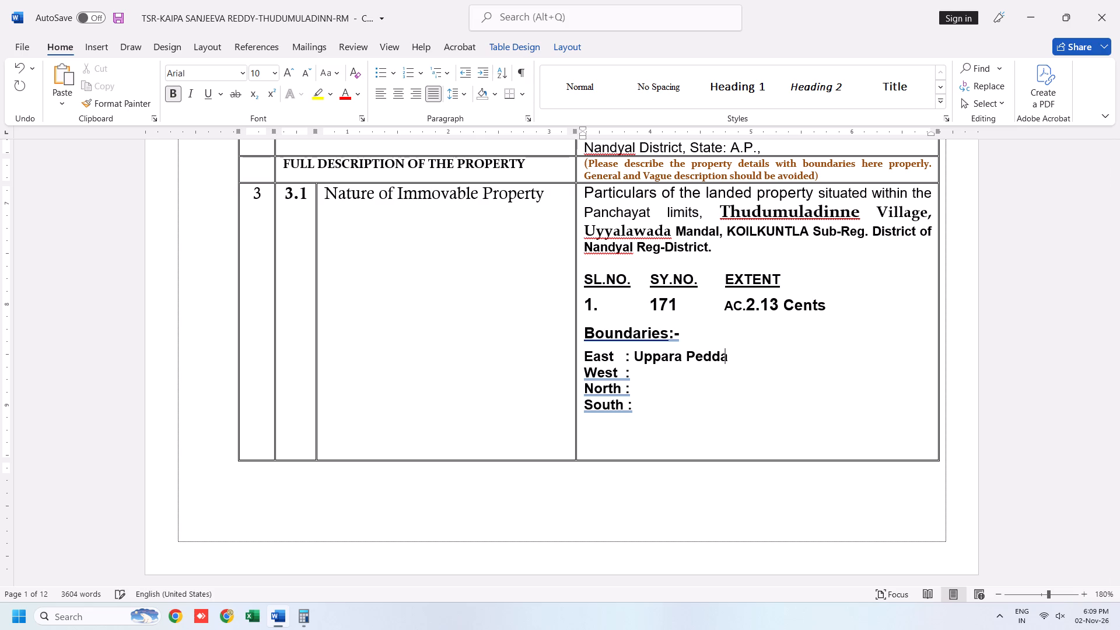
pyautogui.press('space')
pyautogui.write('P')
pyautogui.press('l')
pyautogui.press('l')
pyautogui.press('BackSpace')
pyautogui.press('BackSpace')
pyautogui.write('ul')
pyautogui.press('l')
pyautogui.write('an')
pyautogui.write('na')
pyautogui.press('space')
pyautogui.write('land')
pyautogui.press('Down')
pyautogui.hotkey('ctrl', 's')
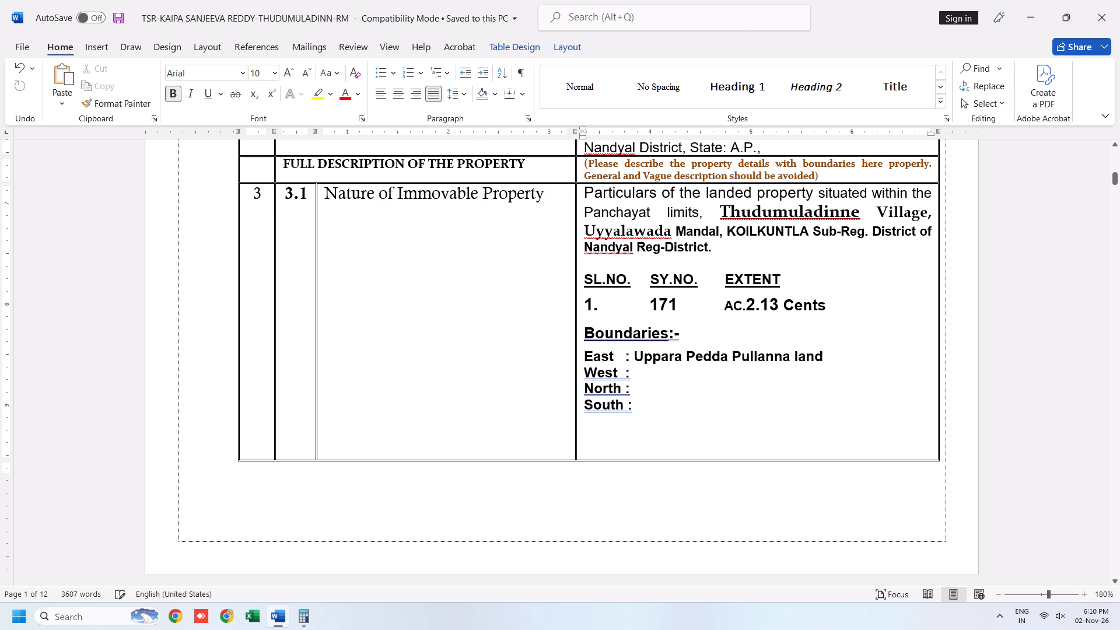
# Fill in the West boundary of survey number 171 with the same landowner's land as the East boundary, and save the document.
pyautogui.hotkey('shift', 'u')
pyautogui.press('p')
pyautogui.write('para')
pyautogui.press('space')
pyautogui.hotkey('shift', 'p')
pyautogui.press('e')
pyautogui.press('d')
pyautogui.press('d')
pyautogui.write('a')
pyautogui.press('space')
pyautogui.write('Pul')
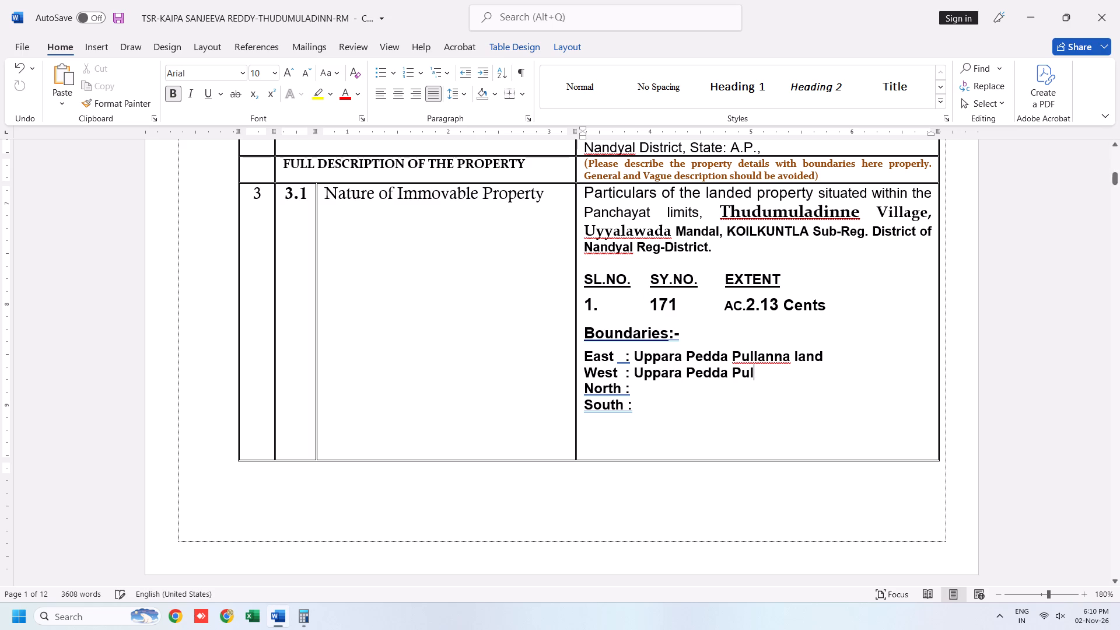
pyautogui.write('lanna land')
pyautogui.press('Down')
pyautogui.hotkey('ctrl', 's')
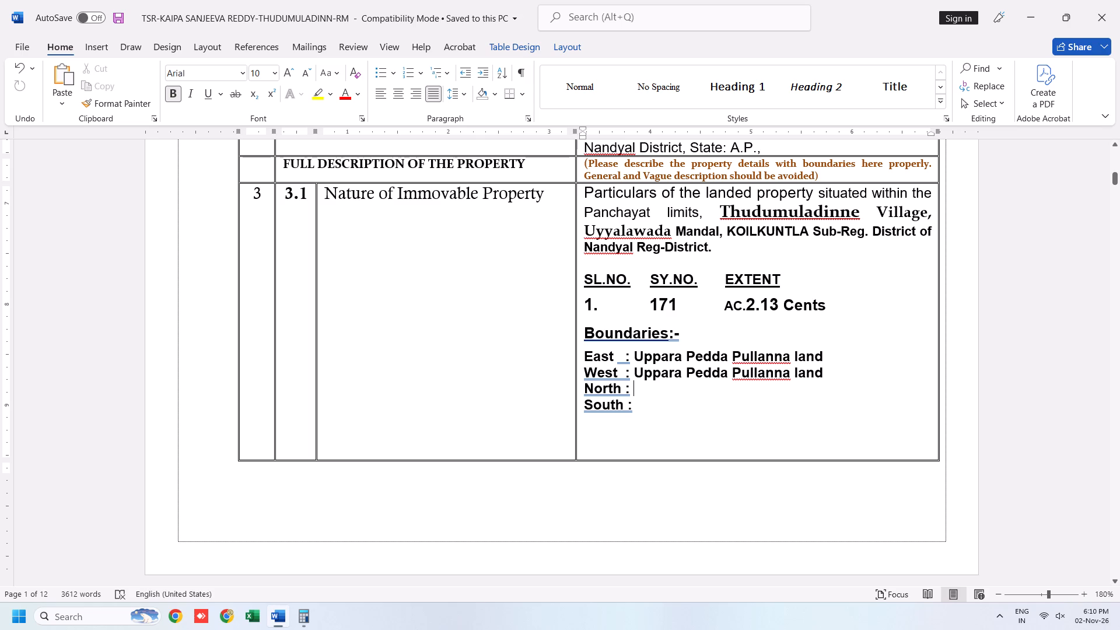
# Fill in the North boundary of survey number 171 with the northern landowner's name followed by "land", and save the document.
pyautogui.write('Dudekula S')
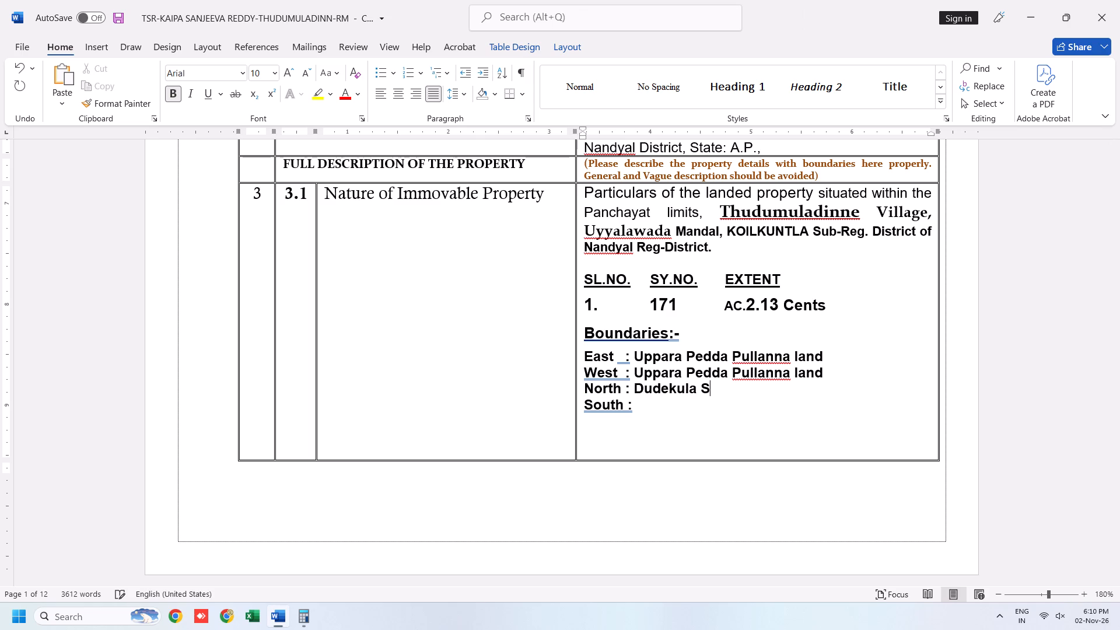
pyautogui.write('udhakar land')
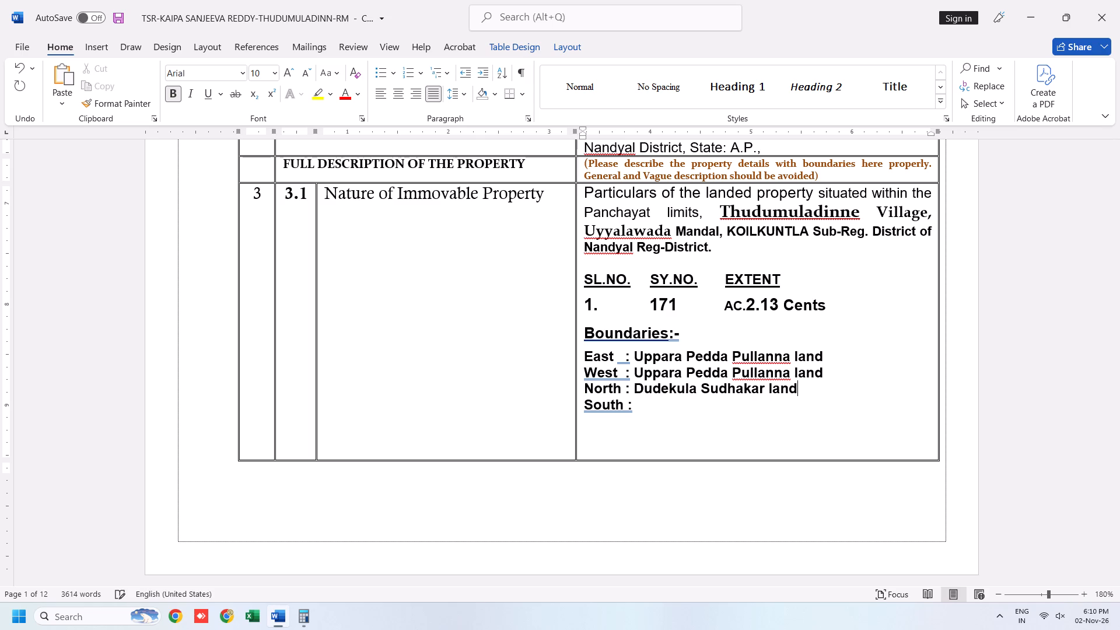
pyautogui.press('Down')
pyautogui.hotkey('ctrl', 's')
# Fill in the South boundary of survey number 171 with the southern landowner's name followed by "land".
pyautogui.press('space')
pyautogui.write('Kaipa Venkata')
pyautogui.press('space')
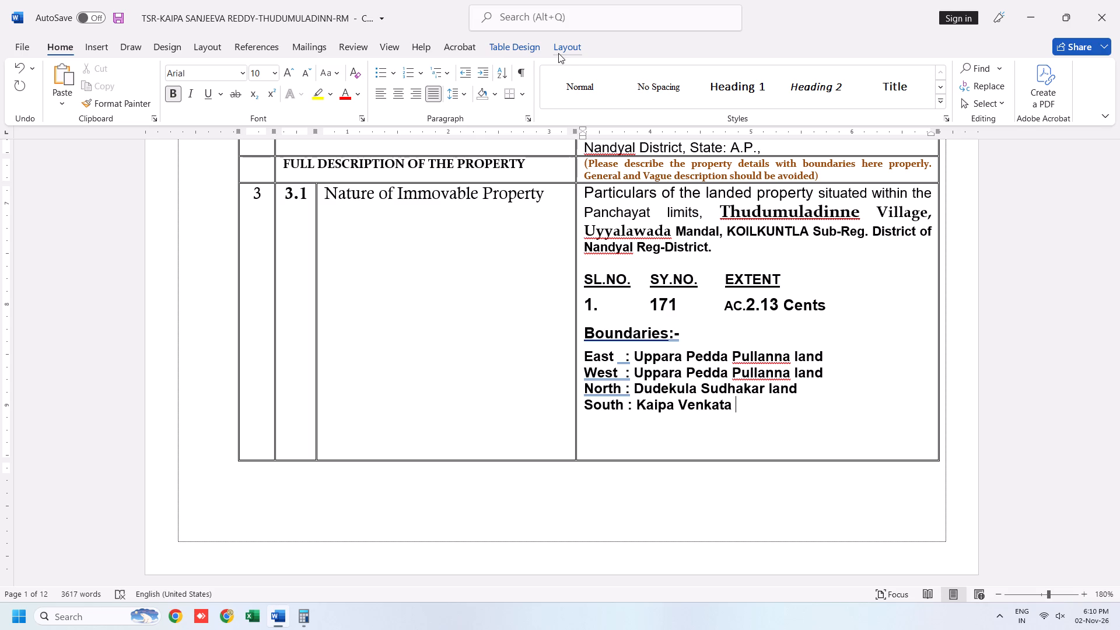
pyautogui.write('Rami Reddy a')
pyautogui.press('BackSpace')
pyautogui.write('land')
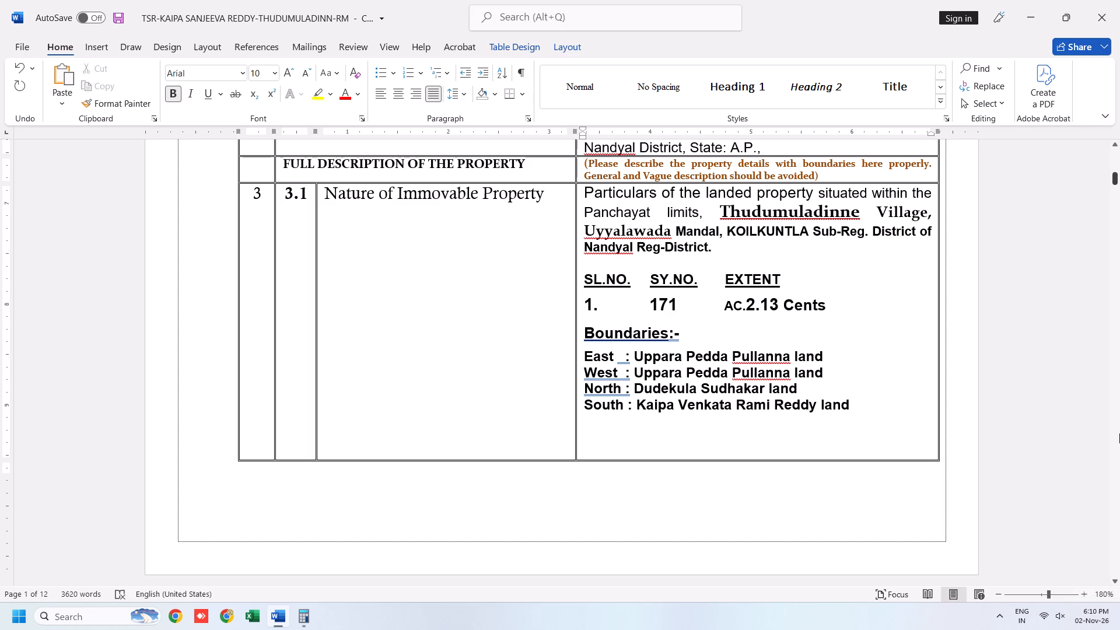
# Fill in the East boundary of survey number 173 with the adjoining landowner's name followed by "land", and save the document.
pyautogui.scroll(-8, 965, 421)
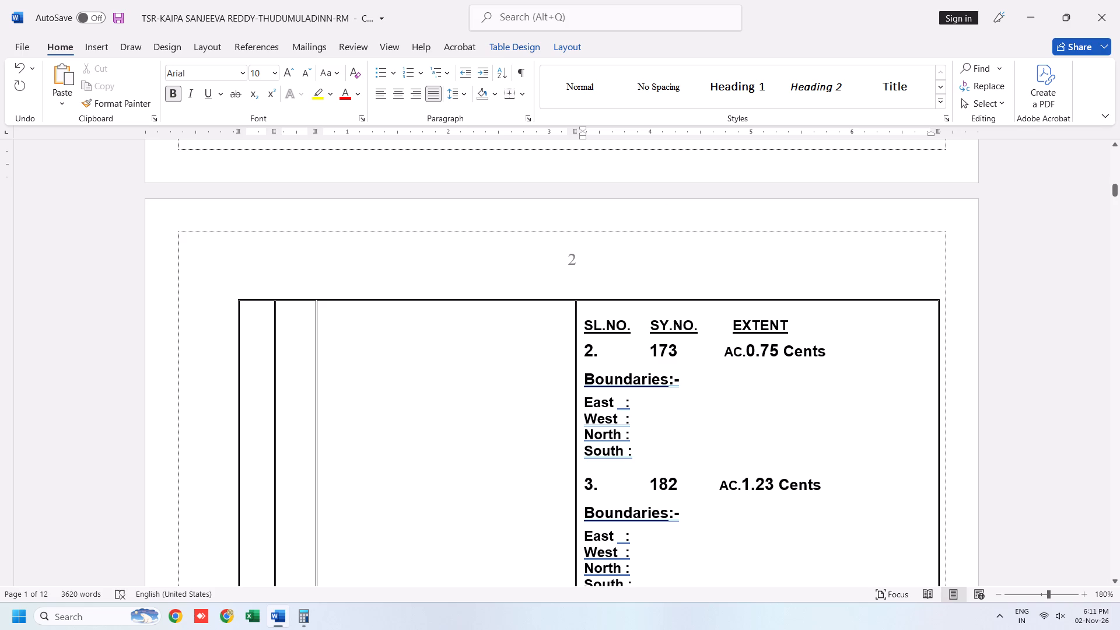
pyautogui.click(653, 405)
pyautogui.click(687, 379)
pyautogui.click(631, 404)
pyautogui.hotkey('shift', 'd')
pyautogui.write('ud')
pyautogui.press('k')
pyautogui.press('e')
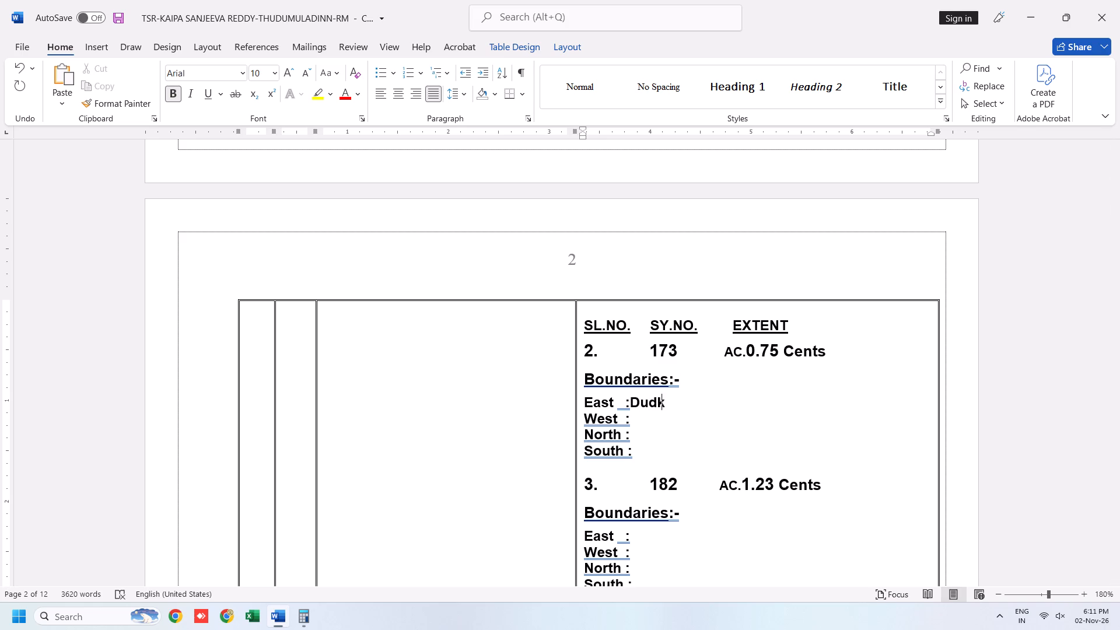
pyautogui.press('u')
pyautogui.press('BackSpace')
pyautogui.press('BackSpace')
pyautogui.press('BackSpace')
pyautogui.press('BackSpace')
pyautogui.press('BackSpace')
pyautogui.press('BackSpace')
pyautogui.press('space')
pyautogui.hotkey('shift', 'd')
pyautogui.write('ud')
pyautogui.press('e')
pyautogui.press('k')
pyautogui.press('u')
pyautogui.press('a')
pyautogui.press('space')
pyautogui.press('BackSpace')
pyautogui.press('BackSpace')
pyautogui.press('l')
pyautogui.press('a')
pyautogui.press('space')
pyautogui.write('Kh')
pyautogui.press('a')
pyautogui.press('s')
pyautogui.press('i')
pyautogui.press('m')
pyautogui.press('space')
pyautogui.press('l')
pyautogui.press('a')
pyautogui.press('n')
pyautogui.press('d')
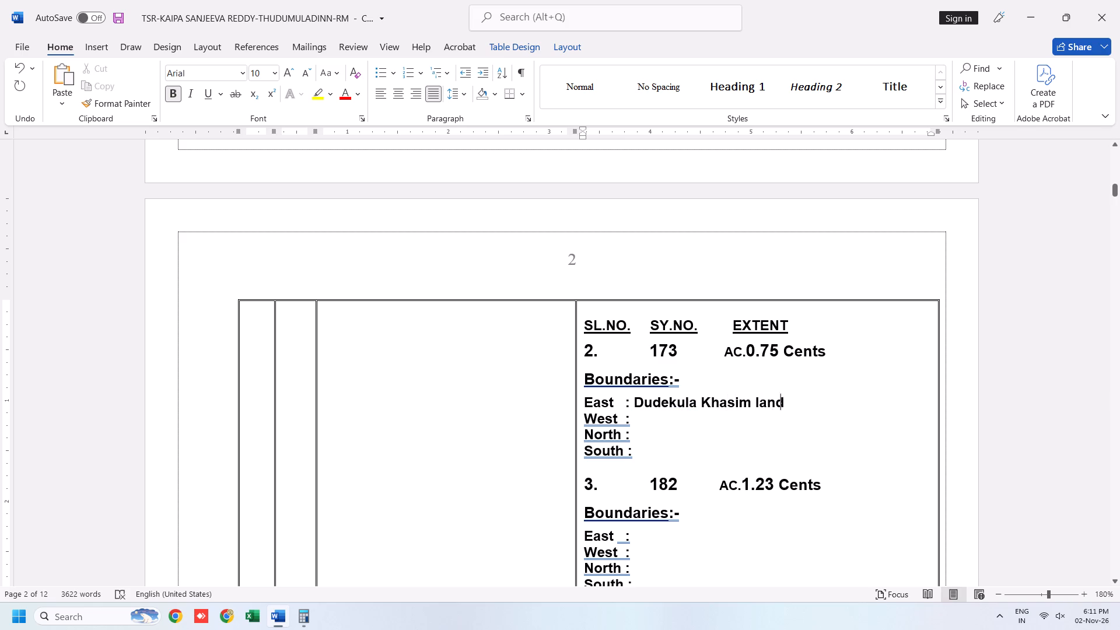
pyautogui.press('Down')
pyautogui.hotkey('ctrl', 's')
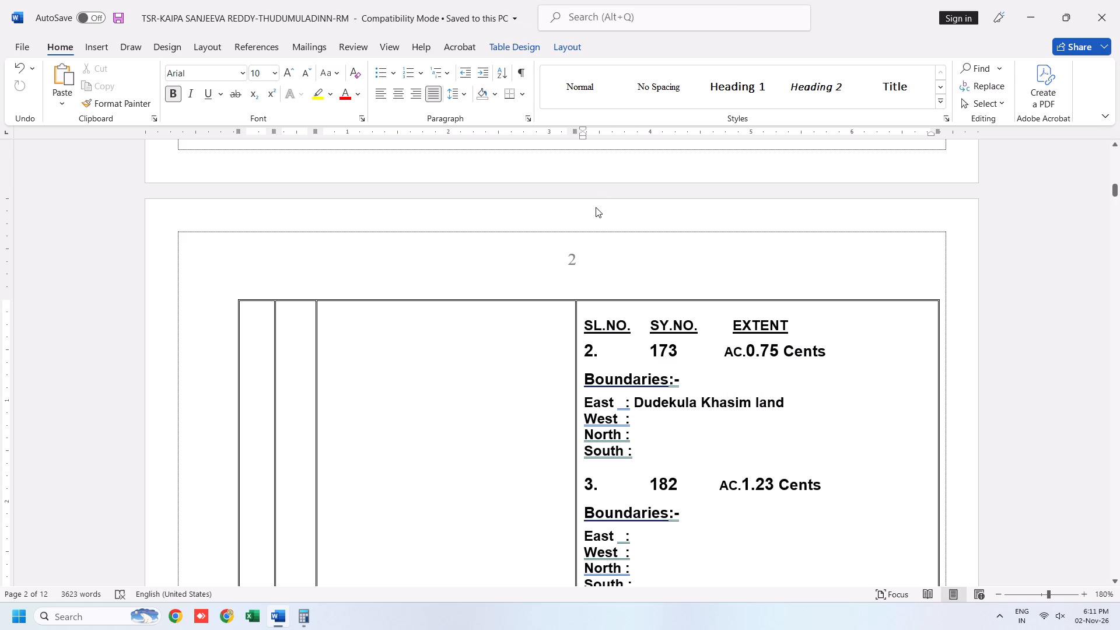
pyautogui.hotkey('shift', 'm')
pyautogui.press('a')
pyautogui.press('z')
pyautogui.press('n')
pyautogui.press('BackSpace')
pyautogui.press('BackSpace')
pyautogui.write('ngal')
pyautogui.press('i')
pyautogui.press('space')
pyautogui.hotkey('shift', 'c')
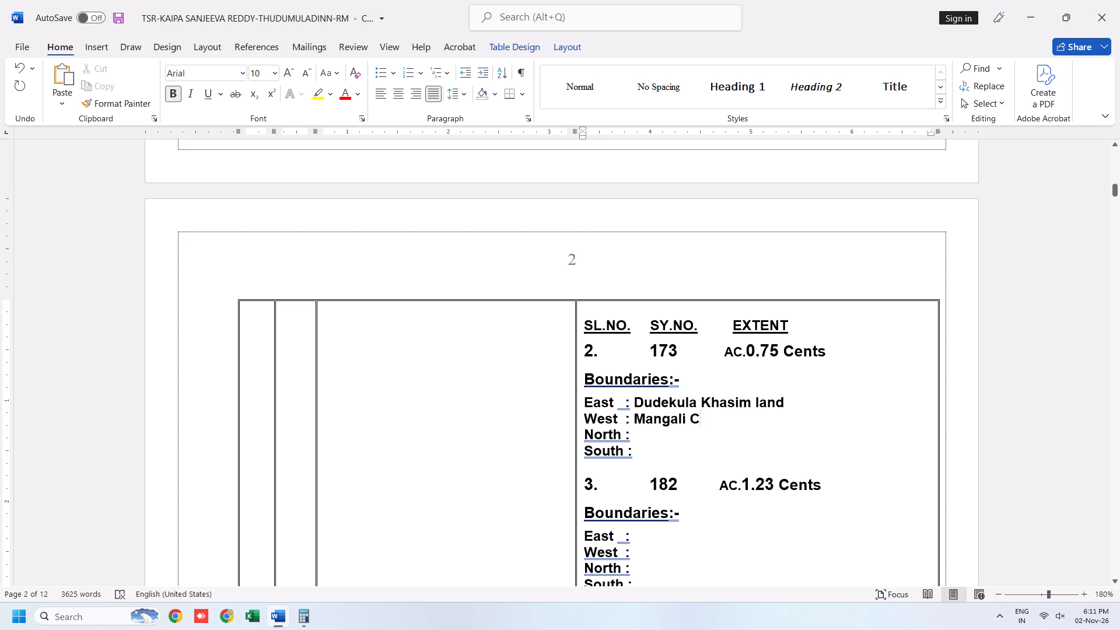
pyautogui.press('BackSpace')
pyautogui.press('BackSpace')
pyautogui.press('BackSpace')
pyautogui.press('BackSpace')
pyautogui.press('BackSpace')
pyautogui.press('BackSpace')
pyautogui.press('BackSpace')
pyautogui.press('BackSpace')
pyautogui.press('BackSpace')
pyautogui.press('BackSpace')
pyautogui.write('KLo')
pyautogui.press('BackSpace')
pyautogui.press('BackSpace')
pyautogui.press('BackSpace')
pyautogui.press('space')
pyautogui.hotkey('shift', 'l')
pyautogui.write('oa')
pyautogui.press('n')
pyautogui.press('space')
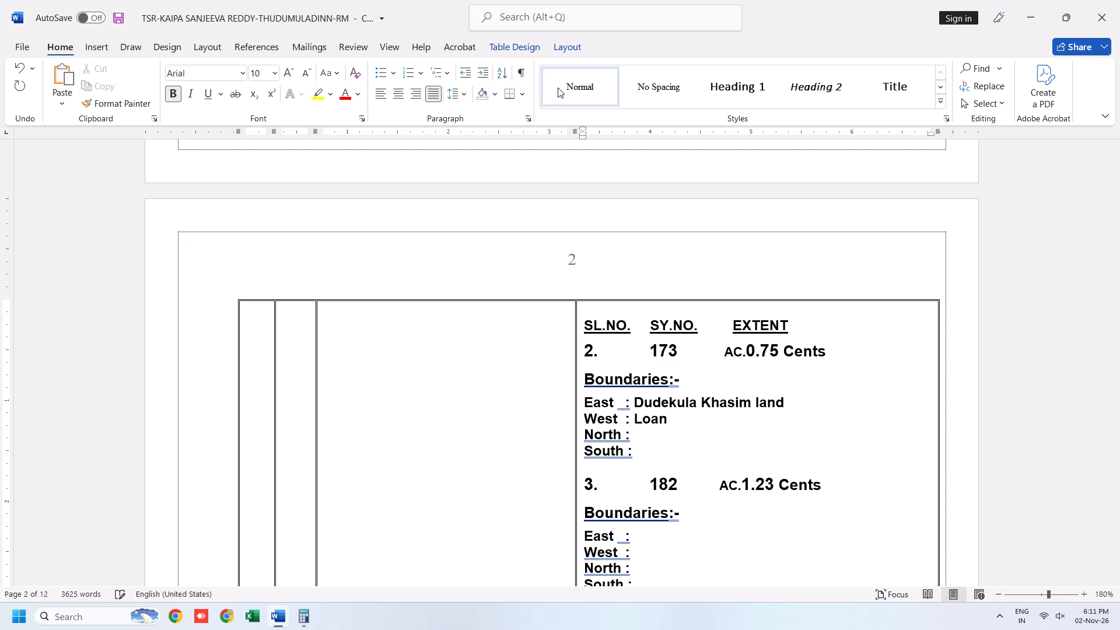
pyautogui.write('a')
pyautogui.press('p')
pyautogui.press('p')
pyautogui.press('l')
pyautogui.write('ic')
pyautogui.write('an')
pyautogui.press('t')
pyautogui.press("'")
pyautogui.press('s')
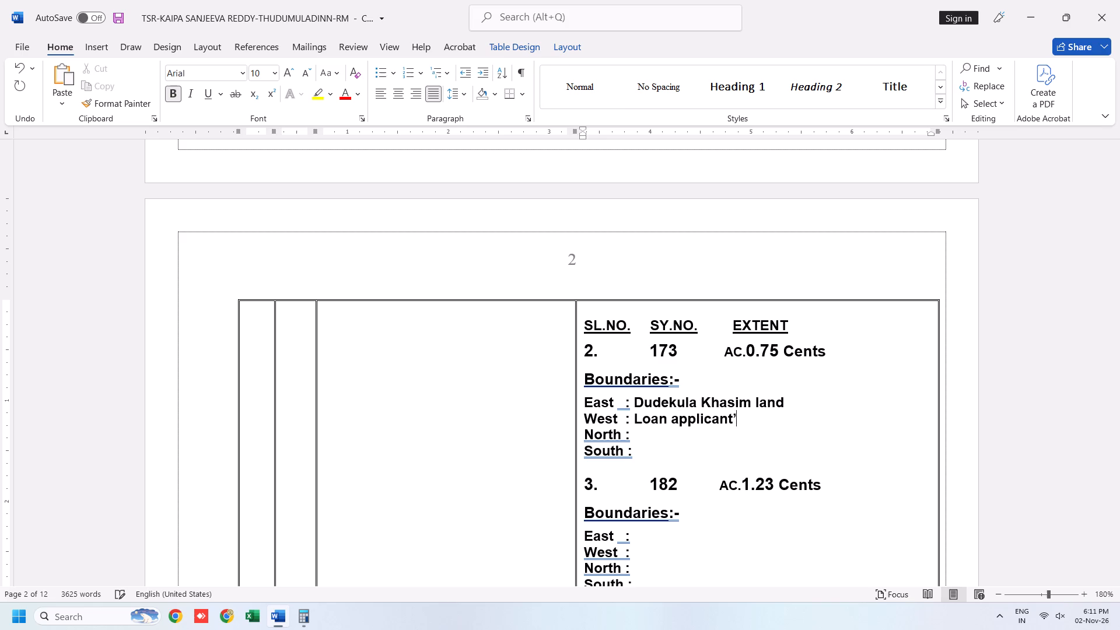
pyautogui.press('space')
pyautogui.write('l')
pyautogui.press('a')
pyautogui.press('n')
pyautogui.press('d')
# Fill in the North boundary of survey number 173 as "Alluru Polimera Gettu".
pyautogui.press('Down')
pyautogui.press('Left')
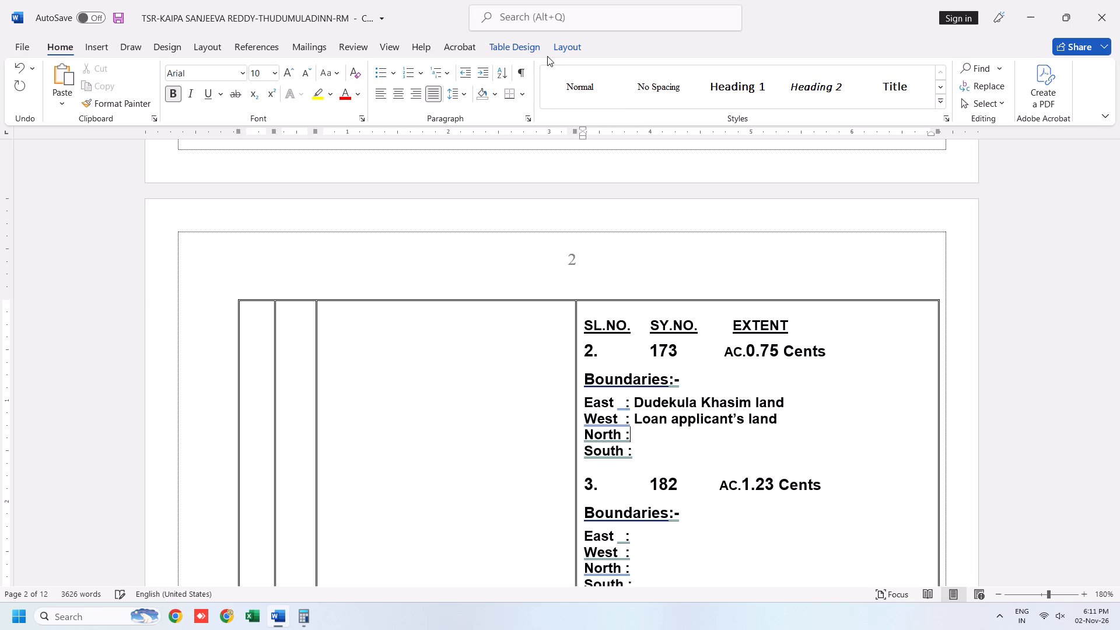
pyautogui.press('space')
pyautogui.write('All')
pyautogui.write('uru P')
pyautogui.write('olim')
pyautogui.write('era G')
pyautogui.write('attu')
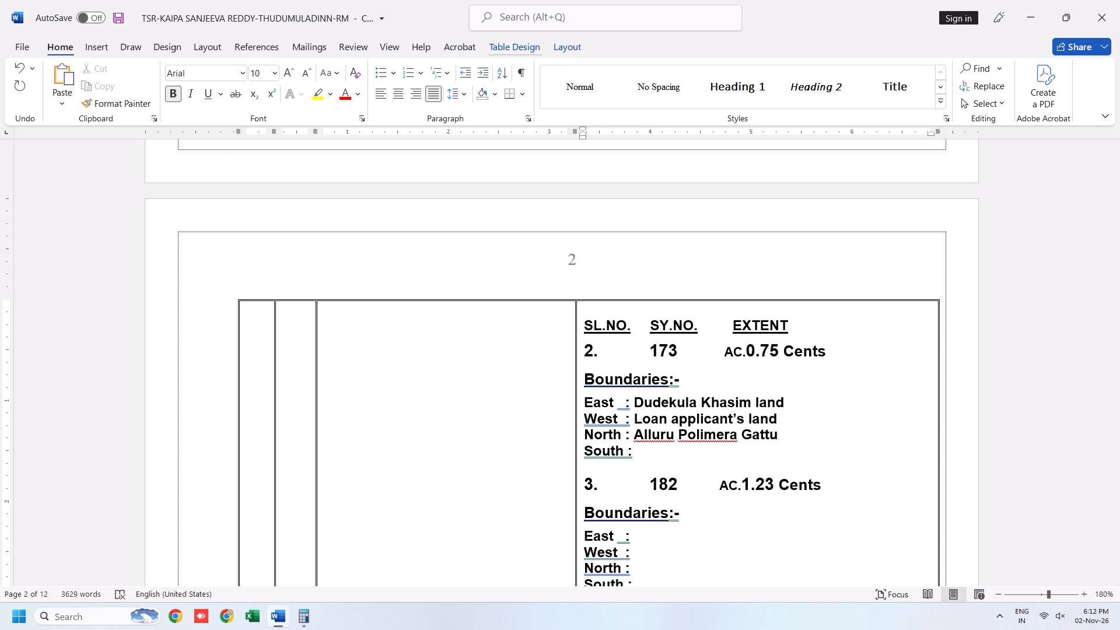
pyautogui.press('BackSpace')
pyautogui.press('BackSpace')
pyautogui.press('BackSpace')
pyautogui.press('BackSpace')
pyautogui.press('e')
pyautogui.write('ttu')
# Fill in the South boundary of survey number 173 as "Banjaru land", removing the space before its colon.
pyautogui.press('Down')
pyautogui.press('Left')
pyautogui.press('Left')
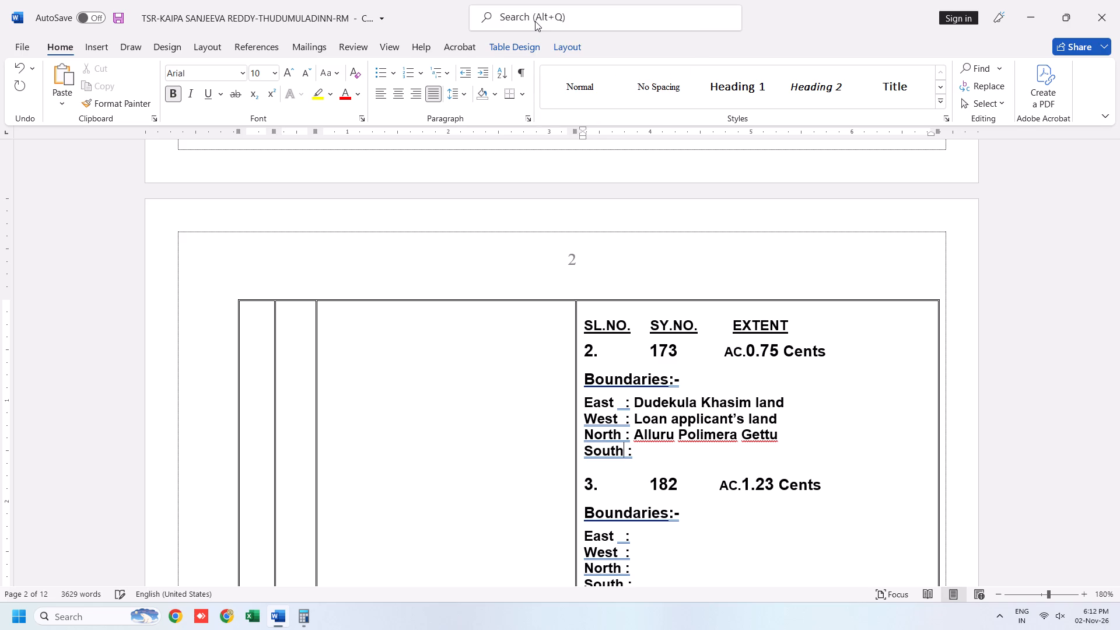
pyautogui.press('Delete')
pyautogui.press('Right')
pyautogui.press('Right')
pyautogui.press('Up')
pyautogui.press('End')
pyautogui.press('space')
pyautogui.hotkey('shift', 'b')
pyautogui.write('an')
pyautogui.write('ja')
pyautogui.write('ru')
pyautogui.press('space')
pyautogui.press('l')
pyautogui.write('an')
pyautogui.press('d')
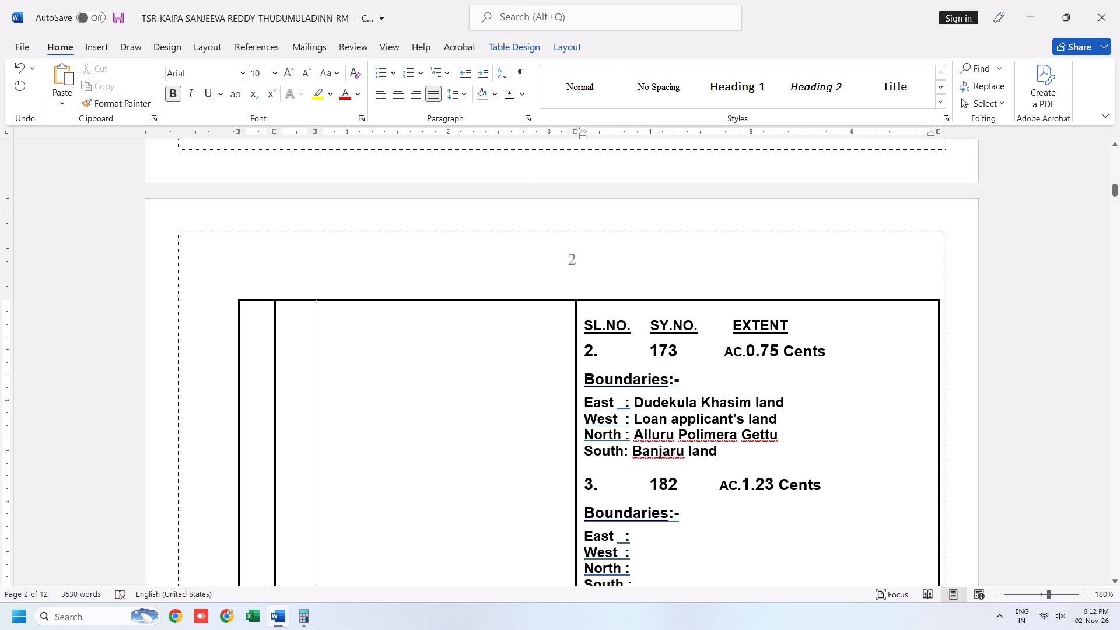
# Copy the boundaries block of survey number 173 over the blank block under survey number 182, and save the document.
pyautogui.moveTo(585, 380); pyautogui.dragTo(731, 452)
pyautogui.hotkey('ctrl', 'c')
pyautogui.scroll(-2, 701, 458)
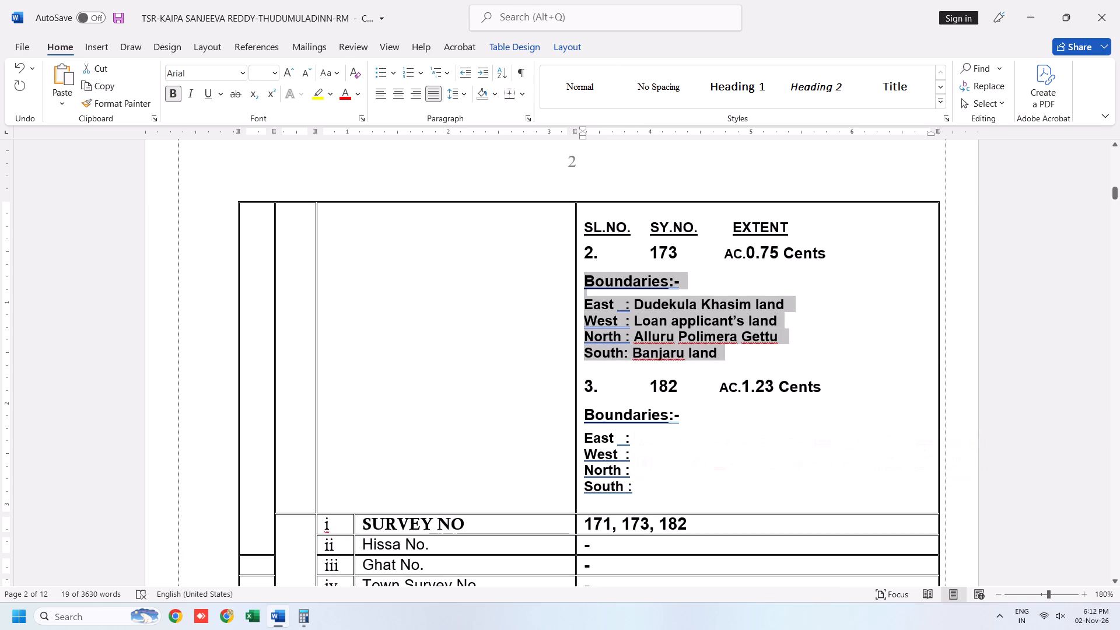
pyautogui.moveTo(587, 414); pyautogui.dragTo(672, 482)
pyautogui.hotkey('ctrl', 'v')
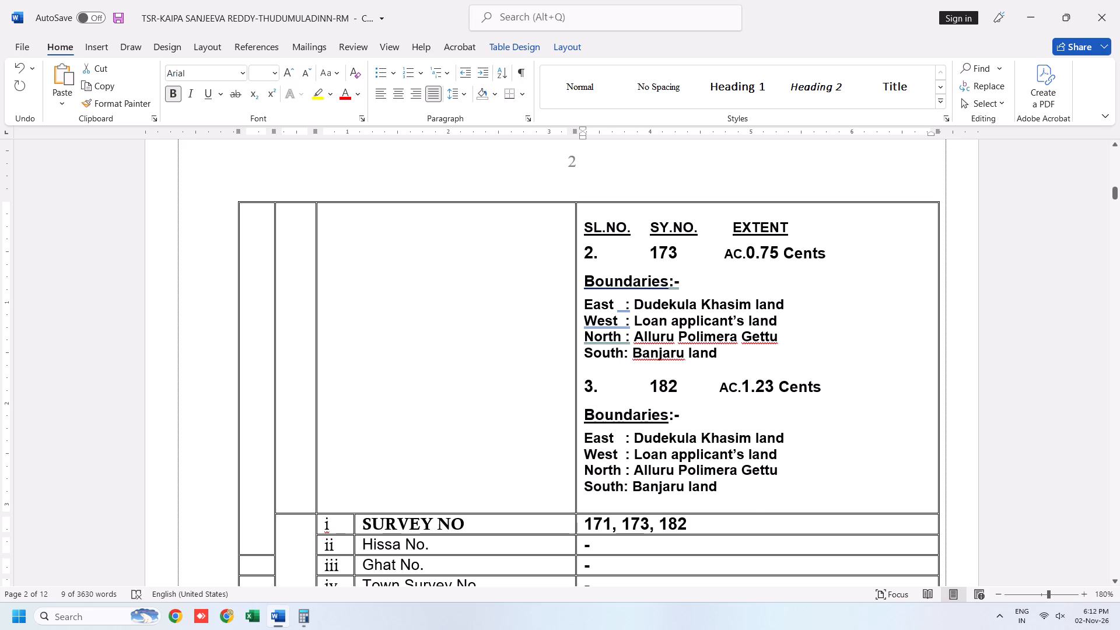
pyautogui.click(640, 426)
pyautogui.hotkey('ctrl', 's')
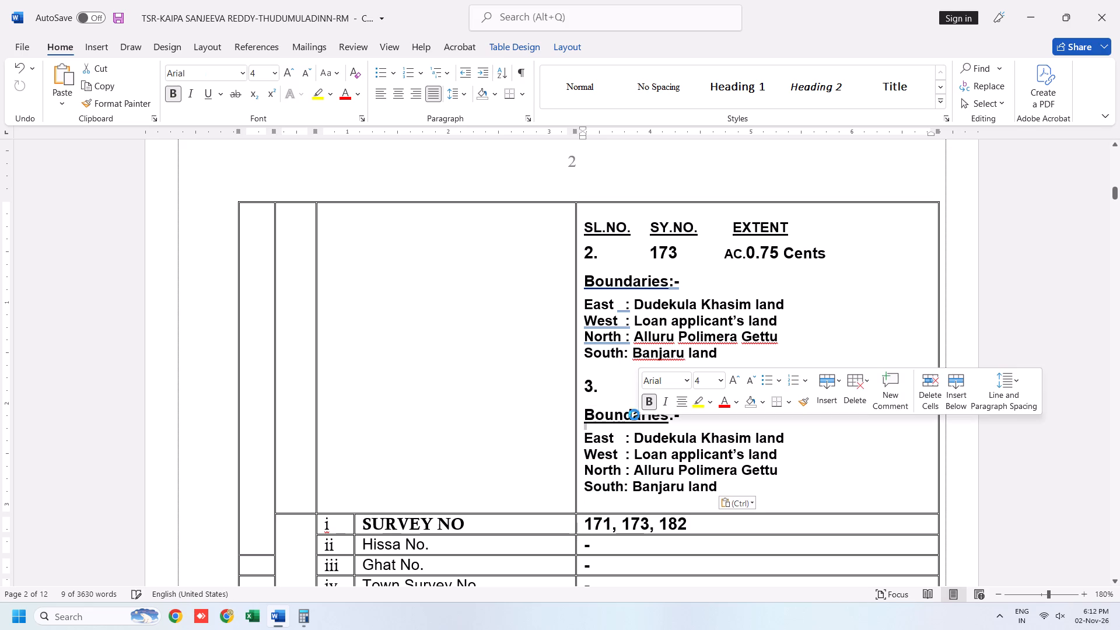
pyautogui.click(619, 422)
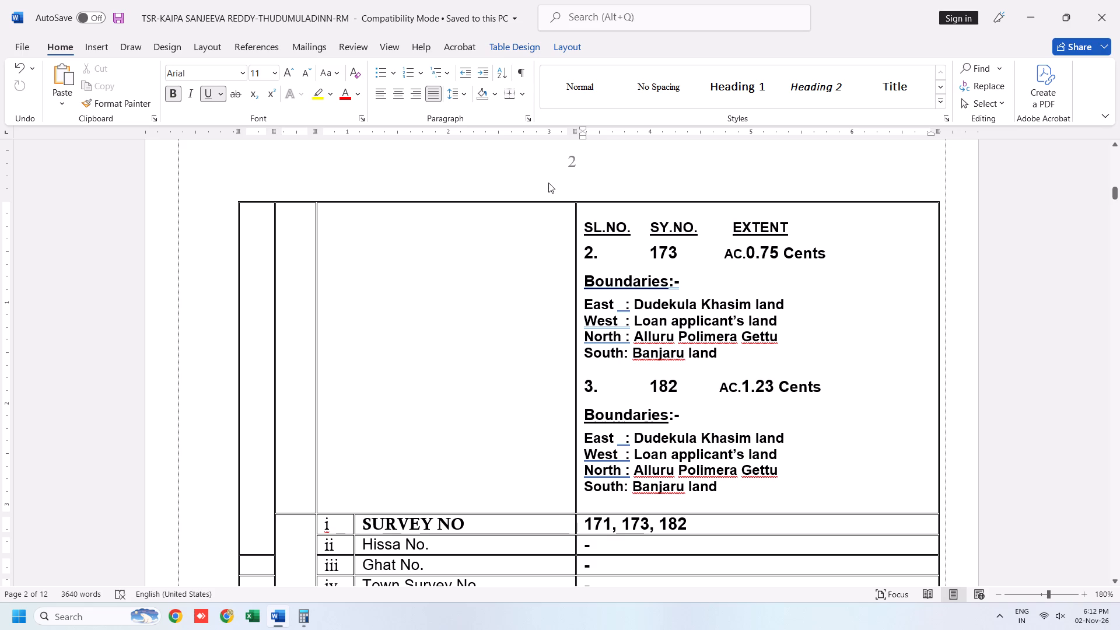
# Review the property description and survey details, and examine the entries in the title-tracing flow chart.
pyautogui.moveTo(691, 449); pyautogui.dragTo(690, 470)
pyautogui.scroll(-7, 691, 471)
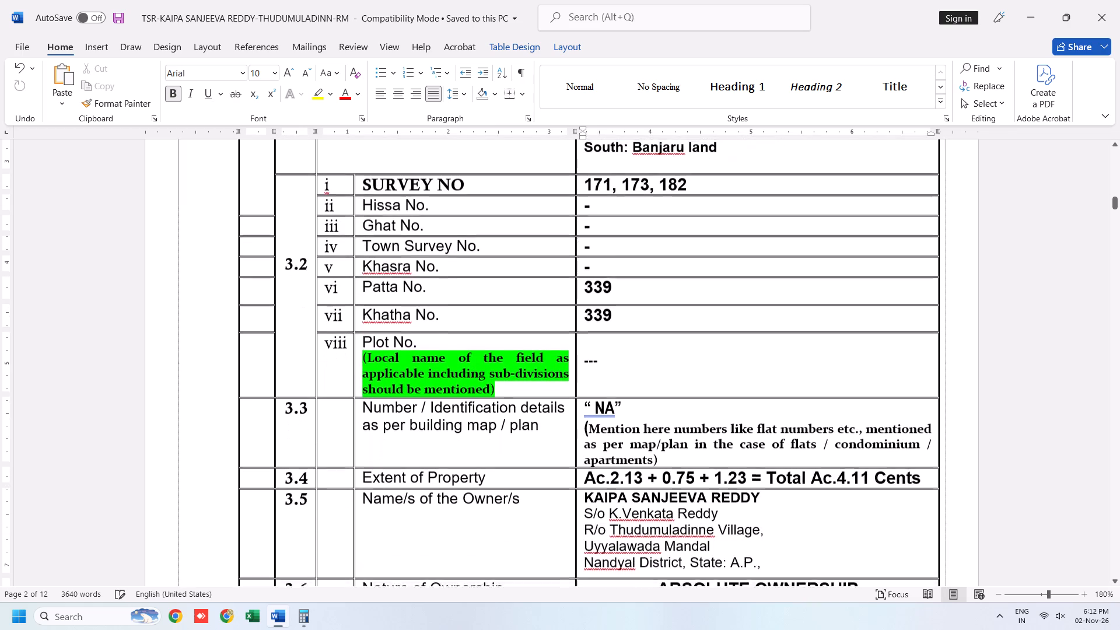
pyautogui.scroll(-3, 712, 470)
pyautogui.scroll(14, 712, 468)
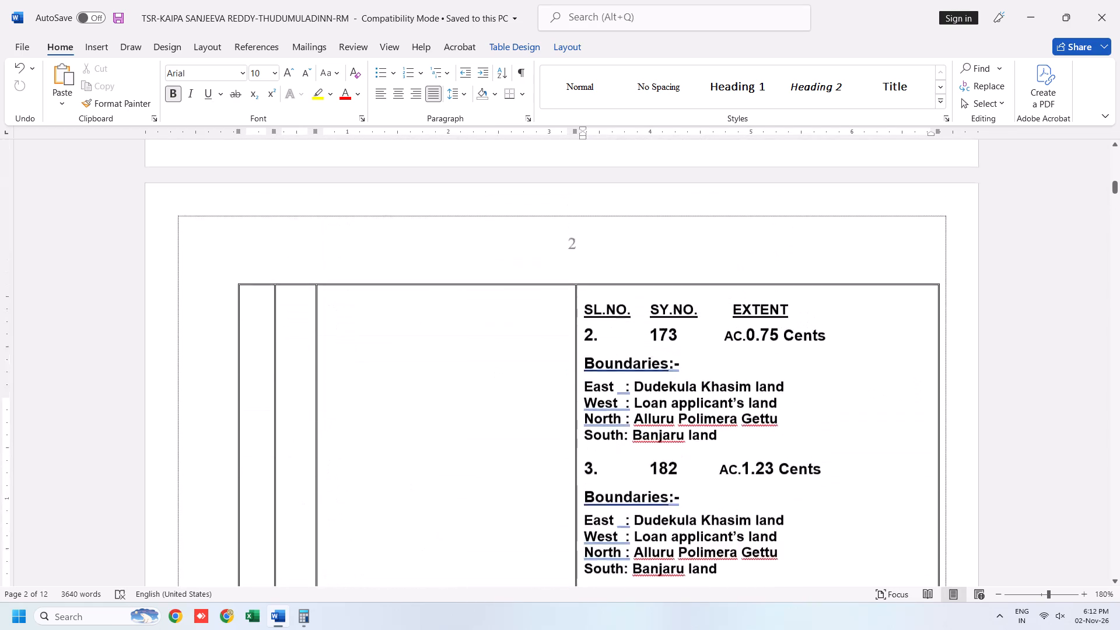
pyautogui.scroll(20, 710, 468)
pyautogui.scroll(3, 710, 468)
pyautogui.scroll(-13, 704, 441)
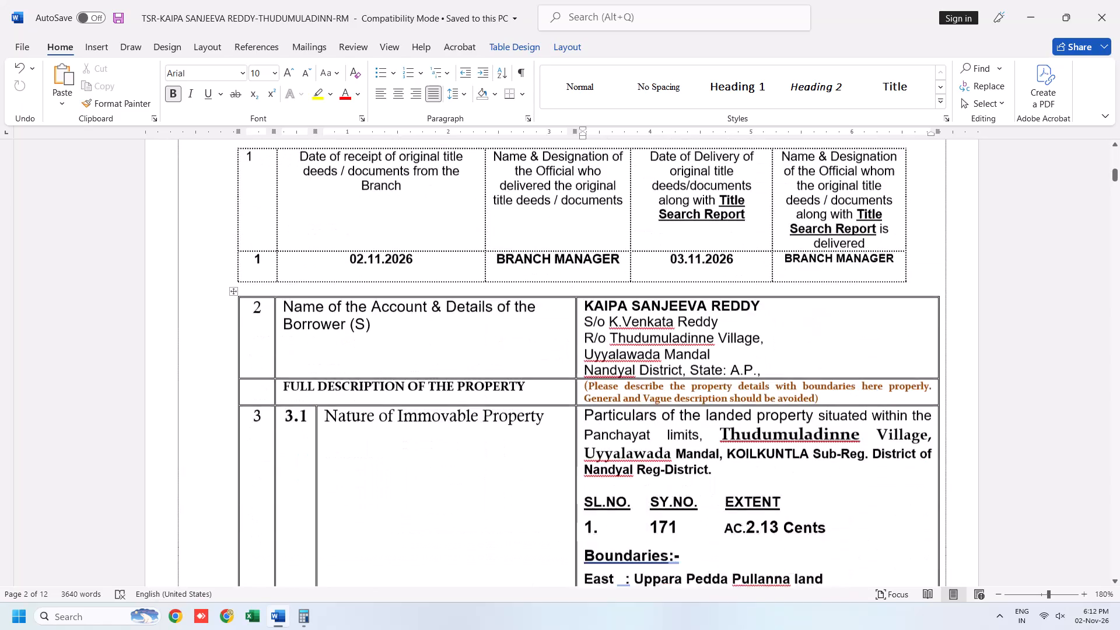
pyautogui.scroll(-20, 740, 411)
pyautogui.scroll(-11, 740, 411)
pyautogui.scroll(-8, 625, 367)
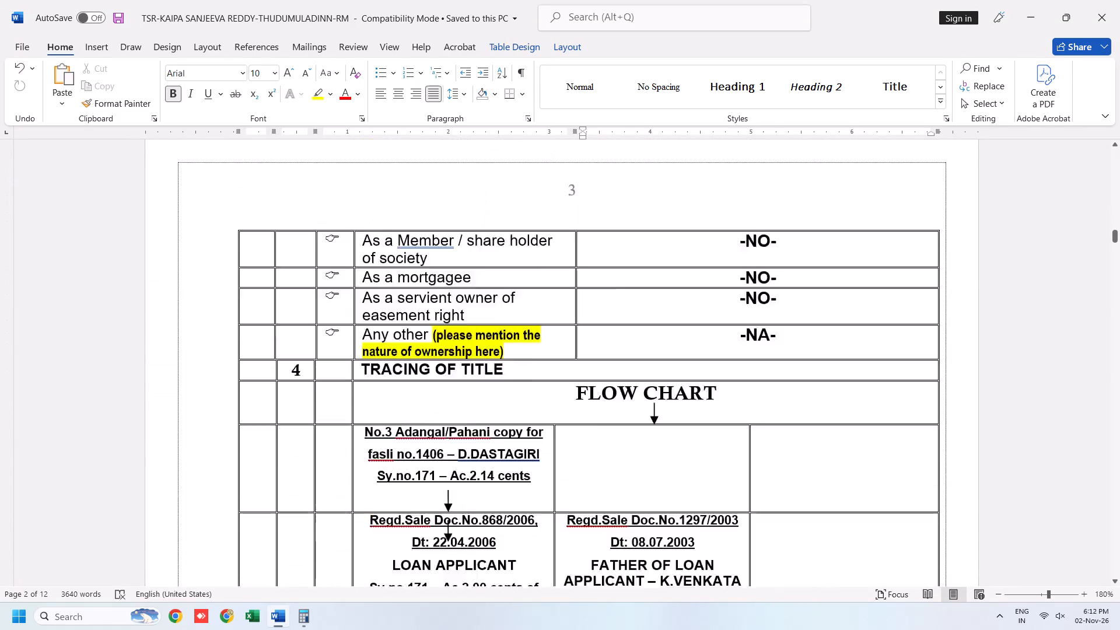
pyautogui.scroll(-6, 619, 370)
pyautogui.scroll(4, 614, 368)
pyautogui.scroll(2, 451, 336)
pyautogui.click(418, 307)
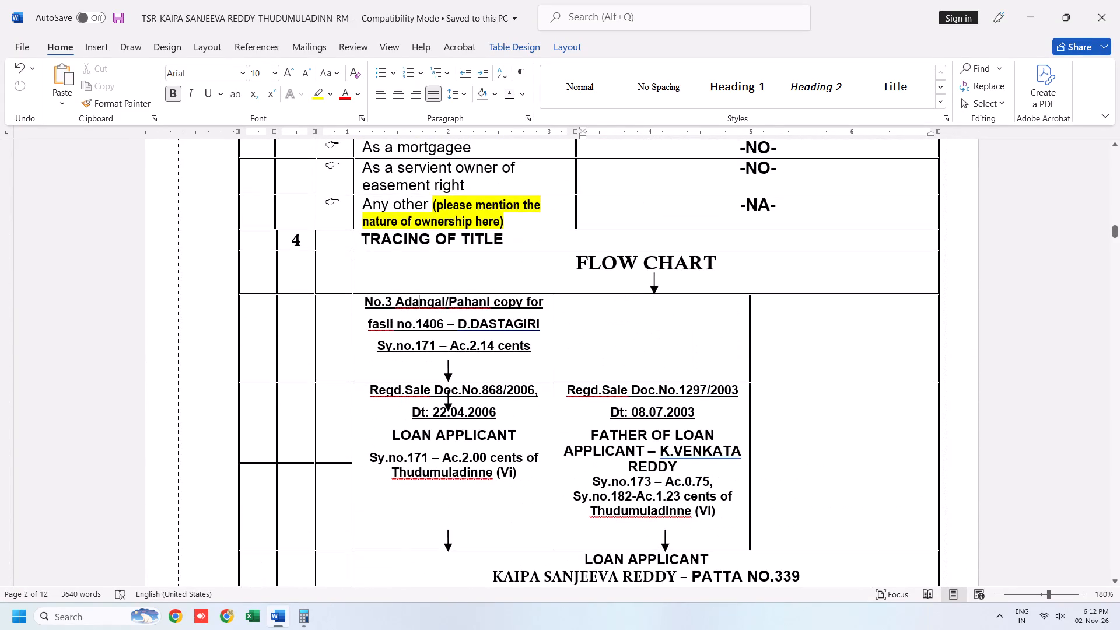
pyautogui.rightClick(406, 307)
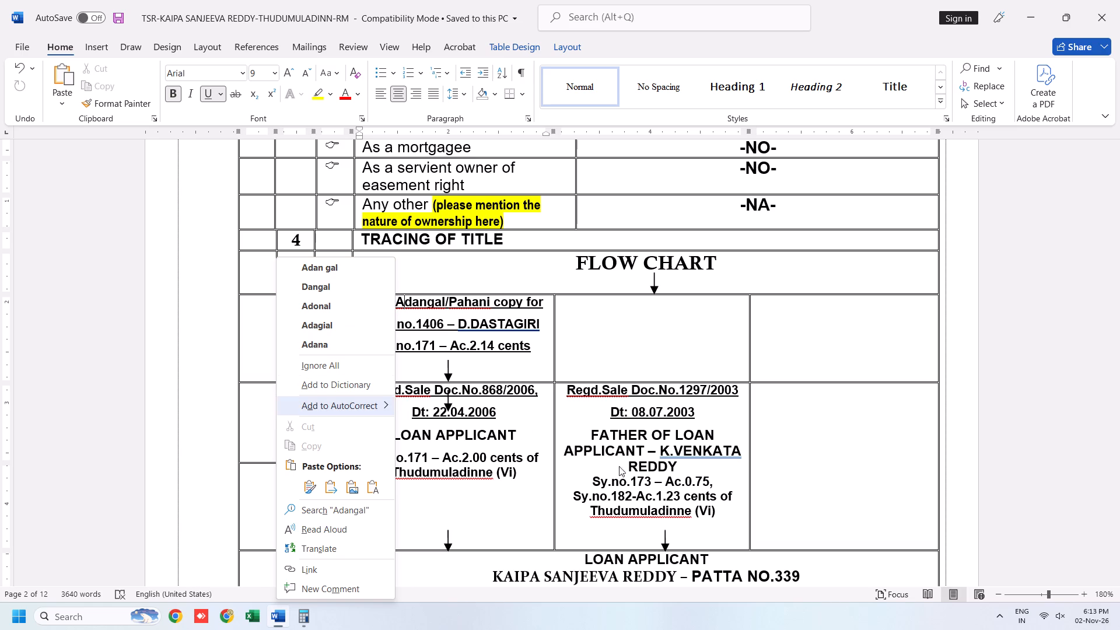
pyautogui.doubleClick(667, 493)
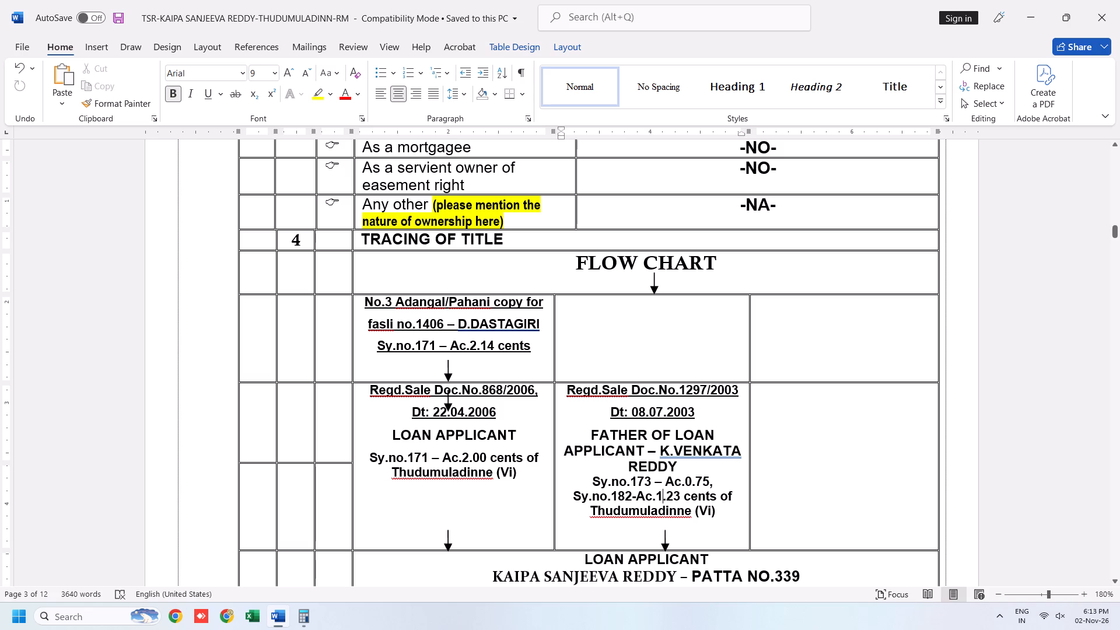
pyautogui.click(679, 432)
pyautogui.click(459, 324)
# Delete the stray arrow overlapping the date in the flow chart's 2006 sale deed cell.
pyautogui.click(467, 412)
pyautogui.click(457, 422)
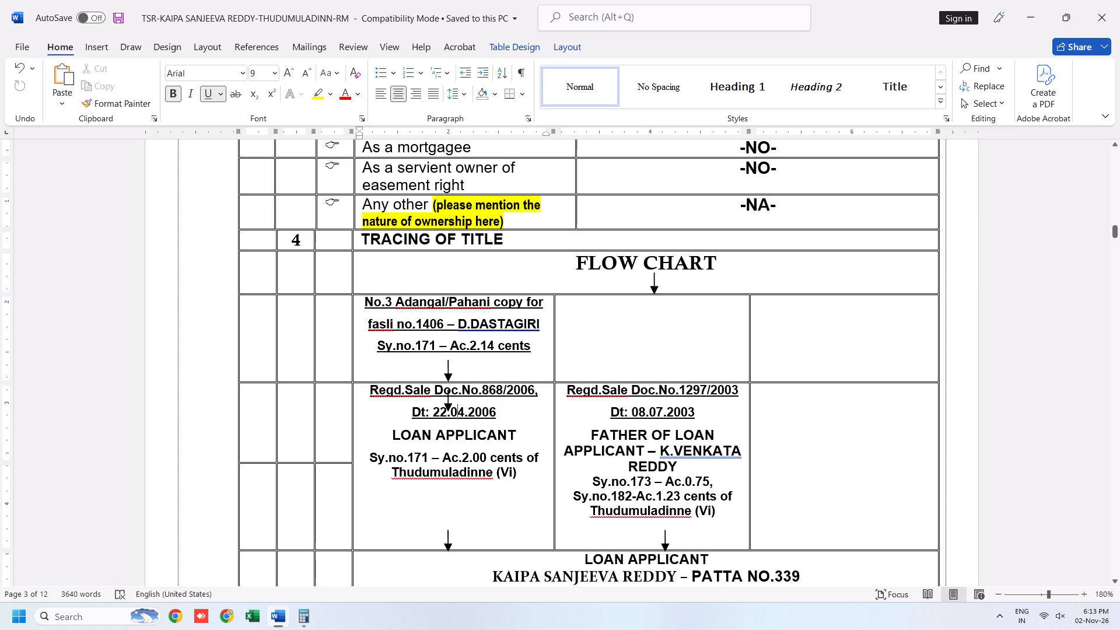
pyautogui.click(449, 408)
pyautogui.press('Delete')
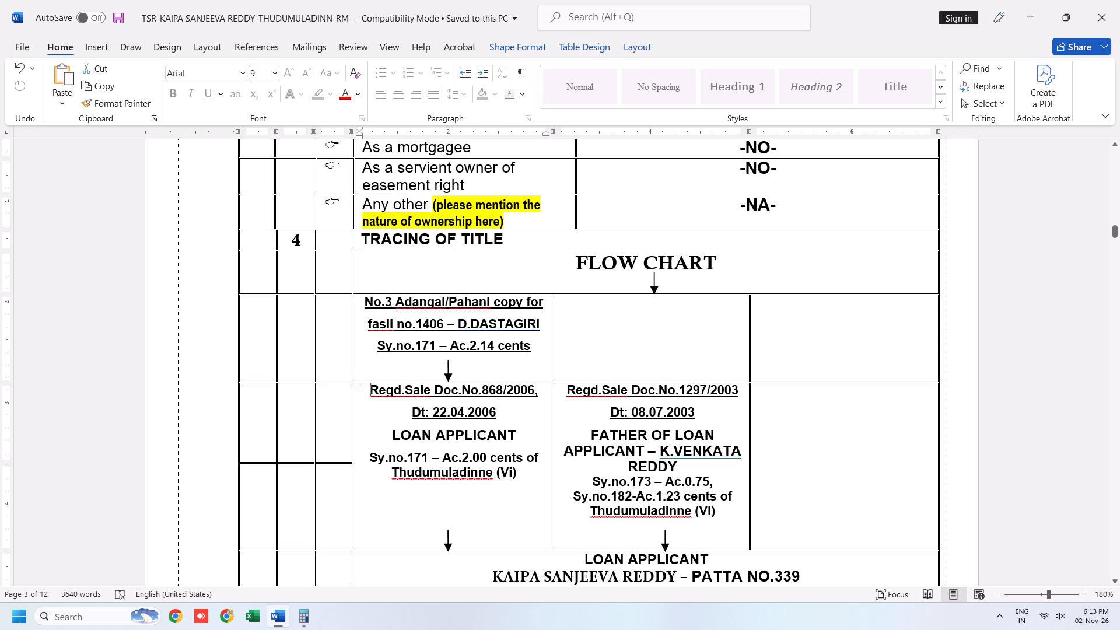
# Clear the No.3 Adangal/Pahani entry for fasli no.1406 from the flow chart and delete its table row.
pyautogui.moveTo(414, 301); pyautogui.dragTo(415, 301)
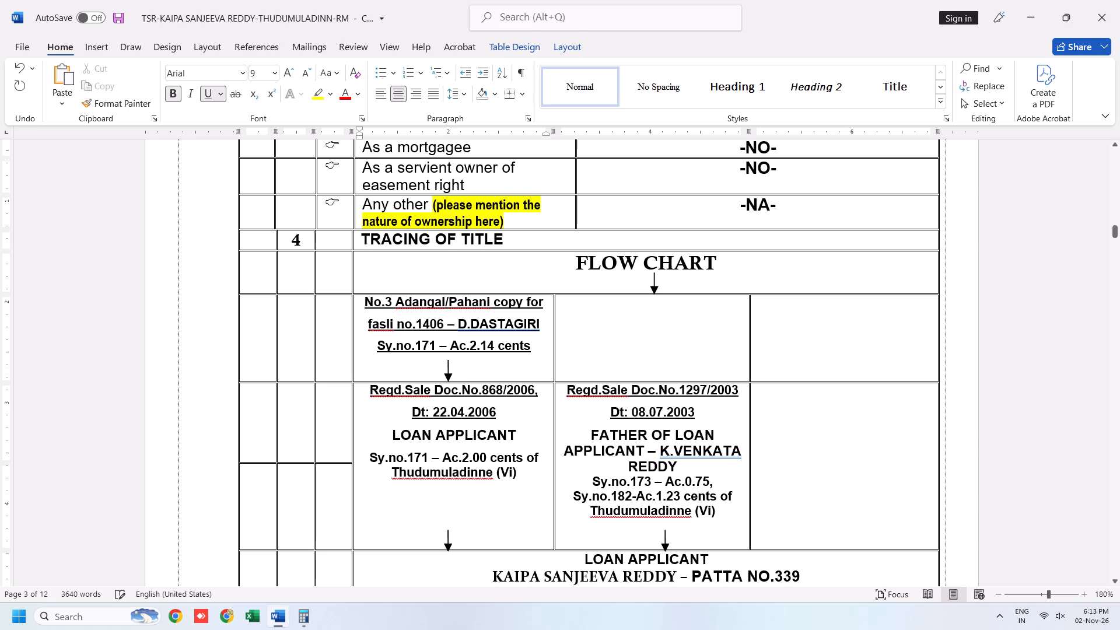
pyautogui.moveTo(415, 301); pyautogui.dragTo(509, 350)
pyautogui.press('Delete')
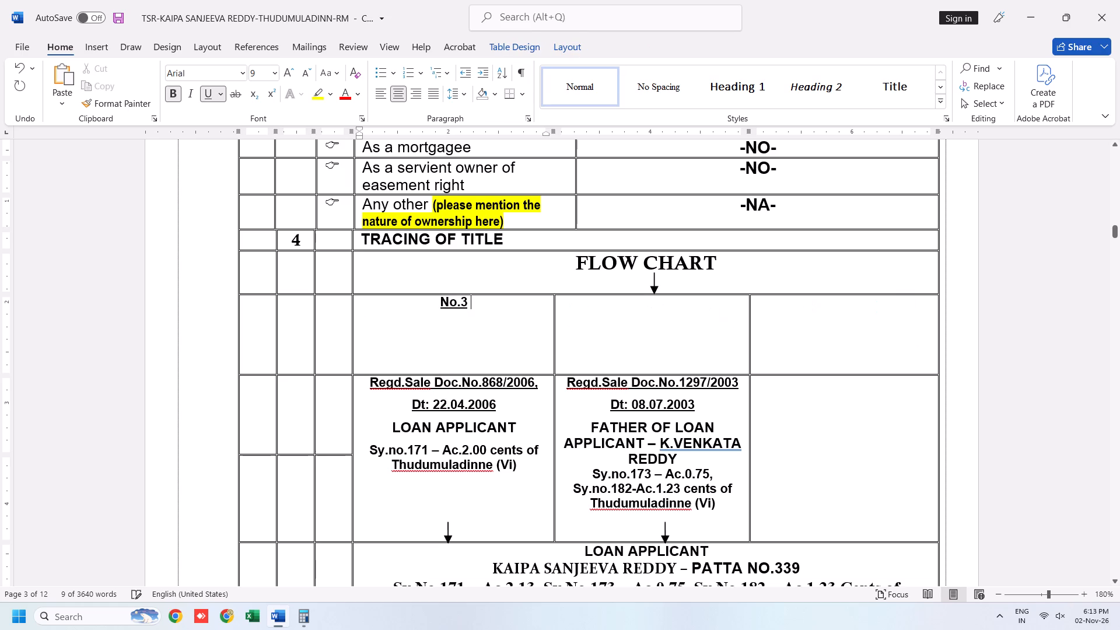
pyautogui.moveTo(430, 300); pyautogui.dragTo(530, 313)
pyautogui.press('Delete')
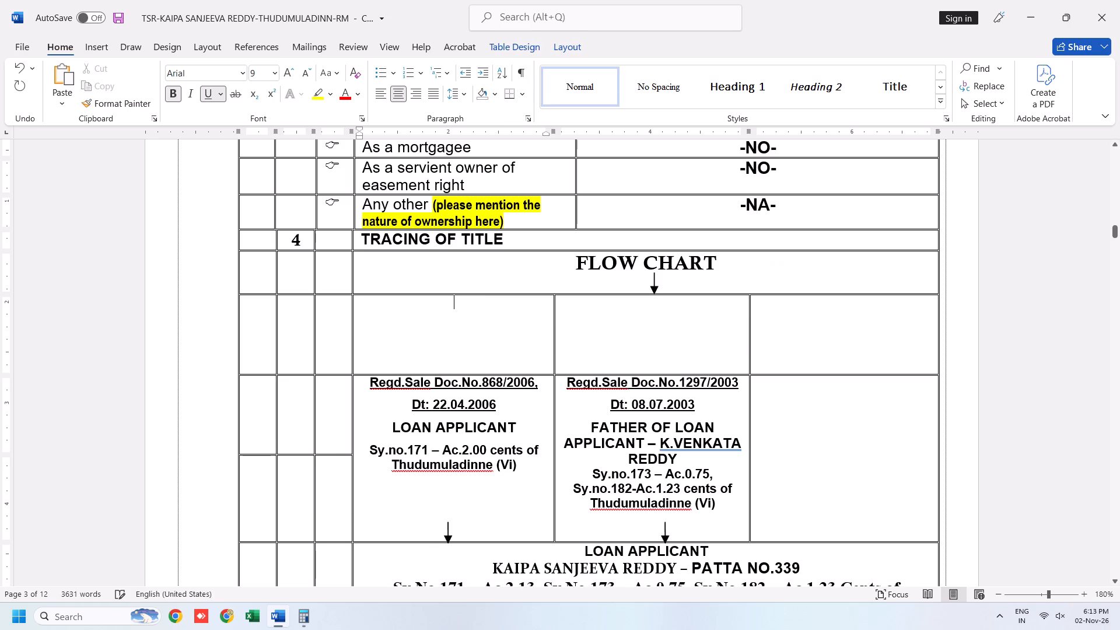
pyautogui.click(465, 343)
pyautogui.hotkey('alt', 'a')
pyautogui.hotkey('alt', 'd')
pyautogui.hotkey('alt', 'r')
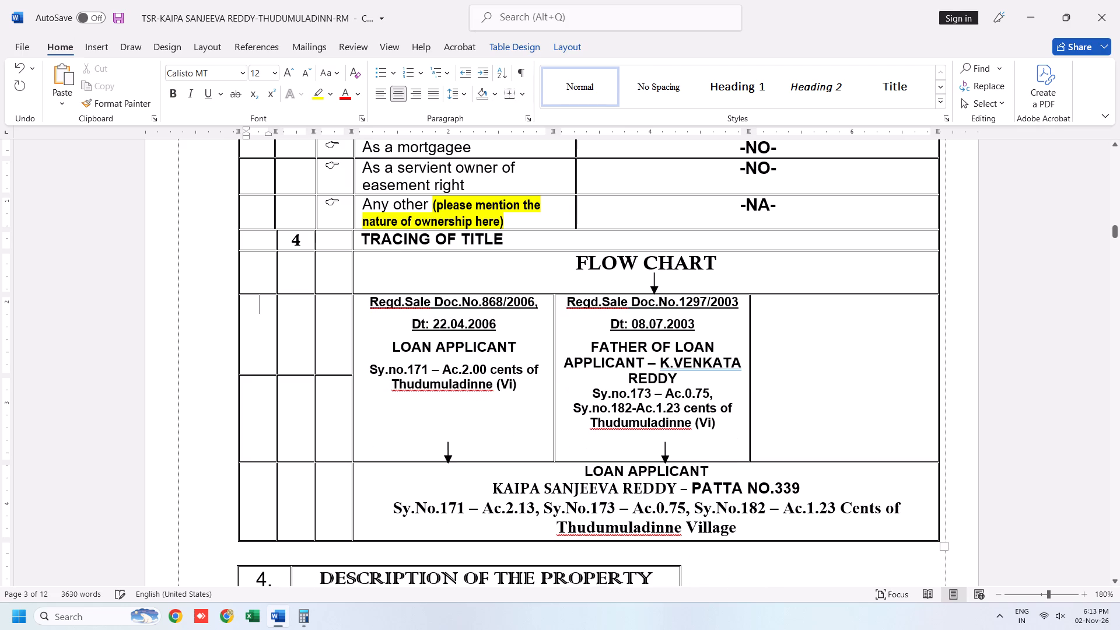
# Merge the flow chart's 2003 sale deed cell with the empty cell beside it.
pyautogui.moveTo(627, 312); pyautogui.dragTo(811, 348)
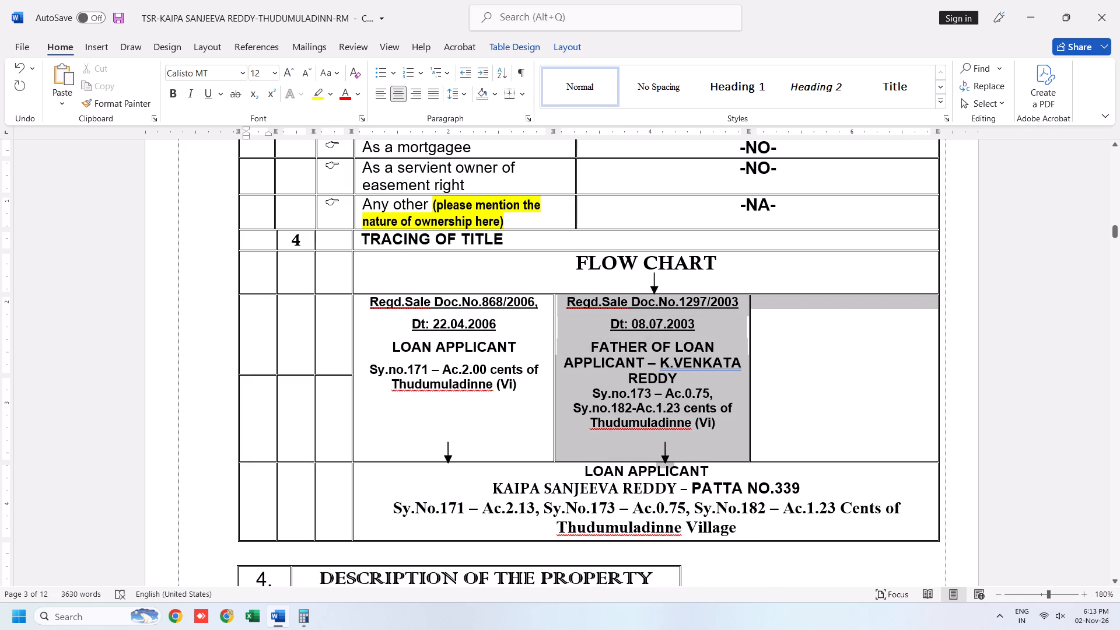
pyautogui.moveTo(811, 348); pyautogui.dragTo(819, 348)
pyautogui.rightClick(683, 352)
pyautogui.click(733, 261)
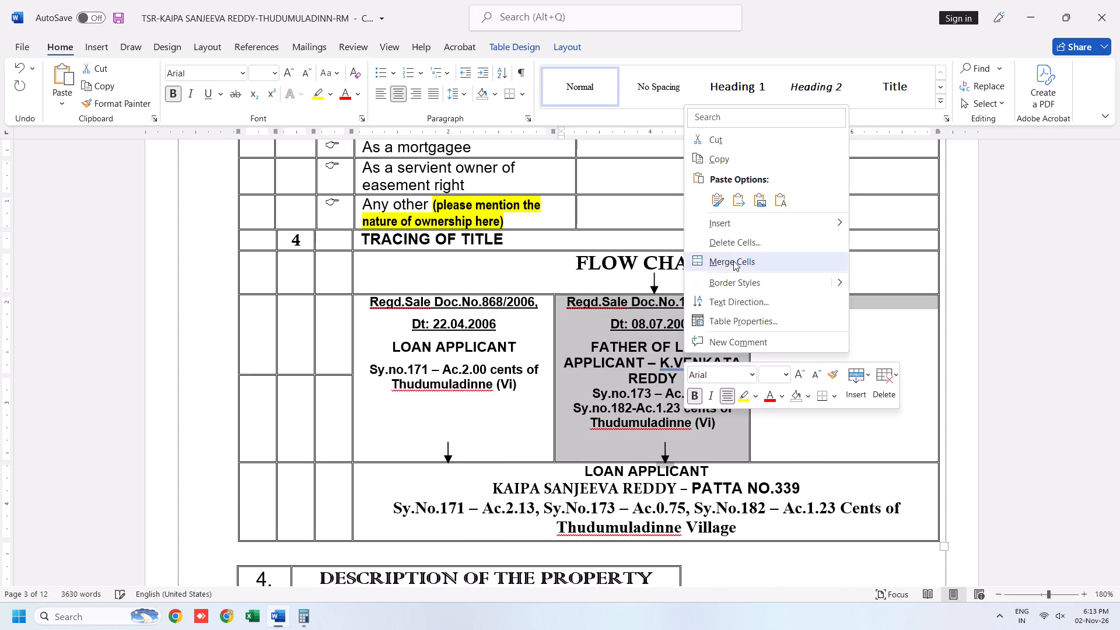
# Widen the 2006 sale deed column of the flow chart so its Sy.no.171 line fits on one line.
pyautogui.click(544, 318)
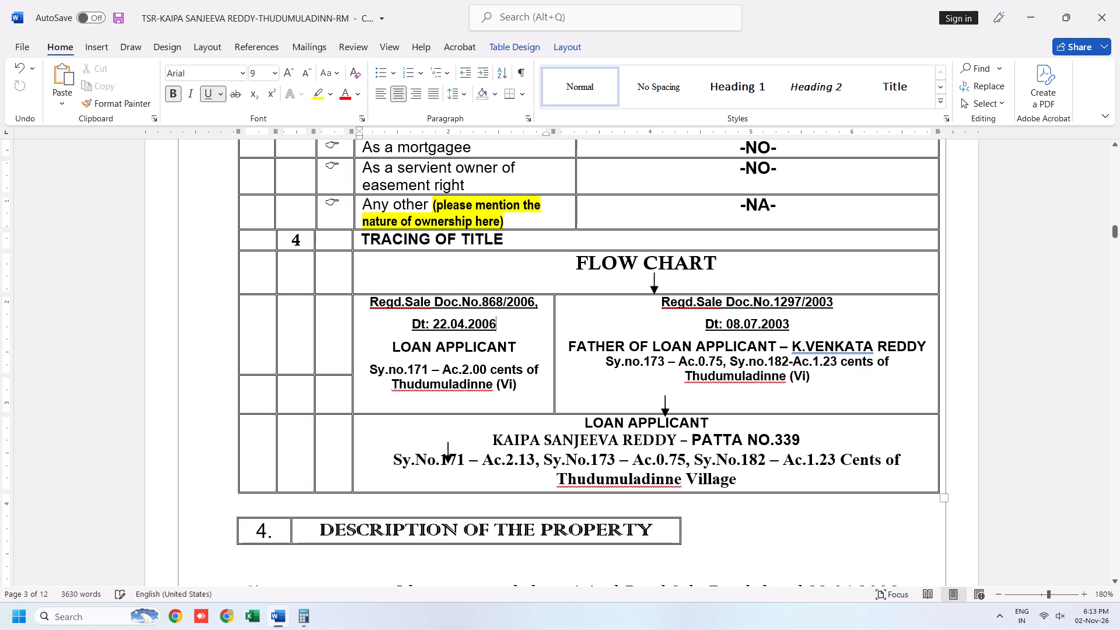
pyautogui.moveTo(554, 311); pyautogui.dragTo(589, 311)
pyautogui.moveTo(553, 327); pyautogui.dragTo(562, 327)
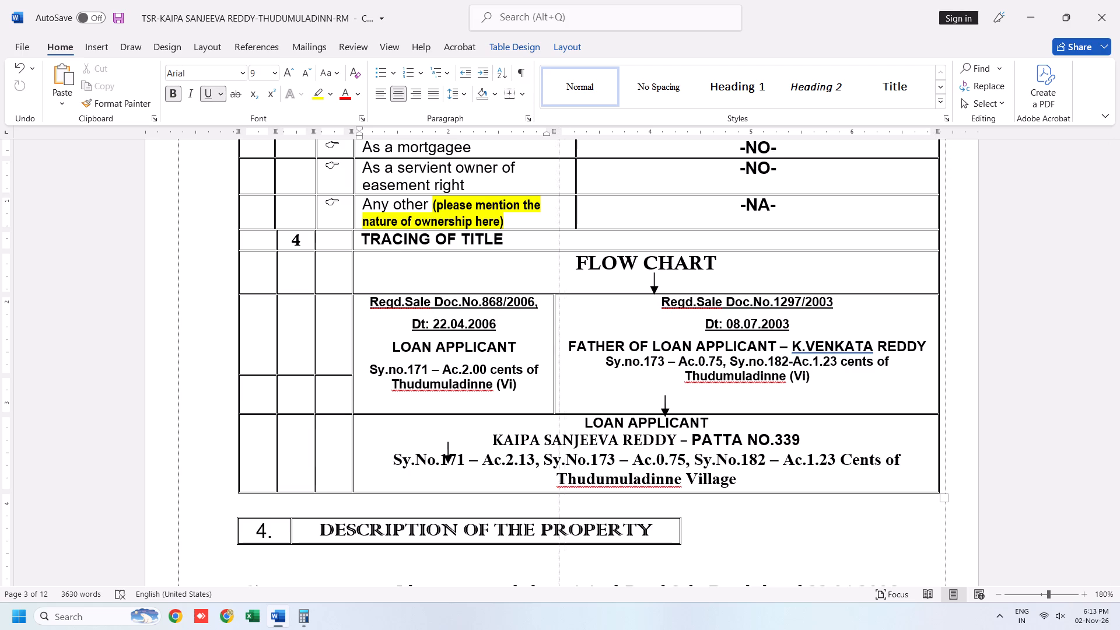
pyautogui.moveTo(562, 327); pyautogui.dragTo(646, 328)
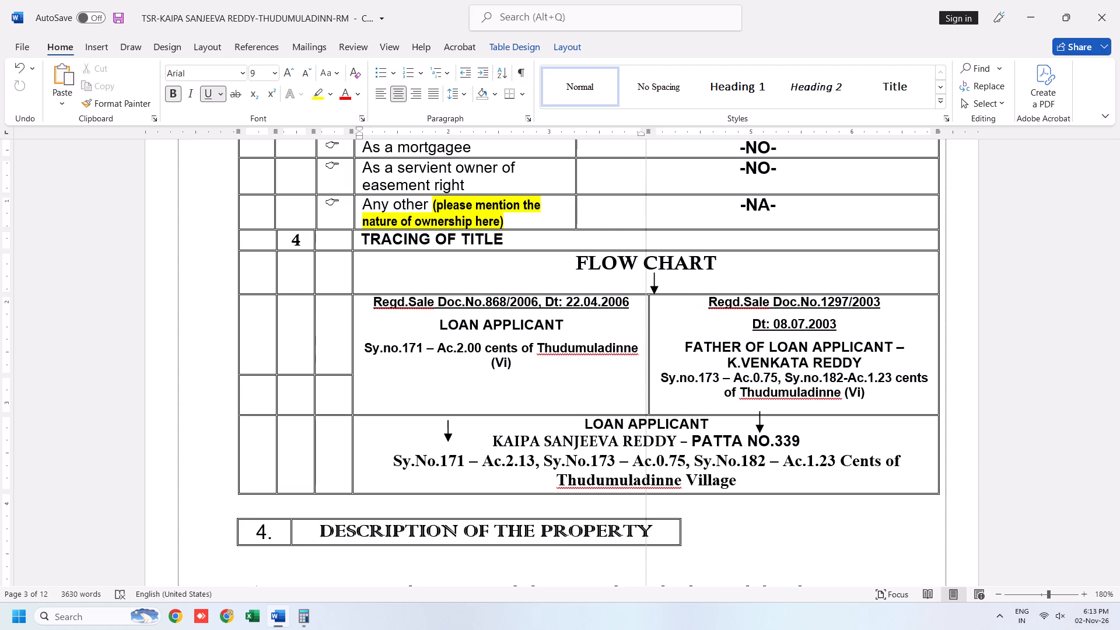
pyautogui.moveTo(646, 328); pyautogui.dragTo(653, 328)
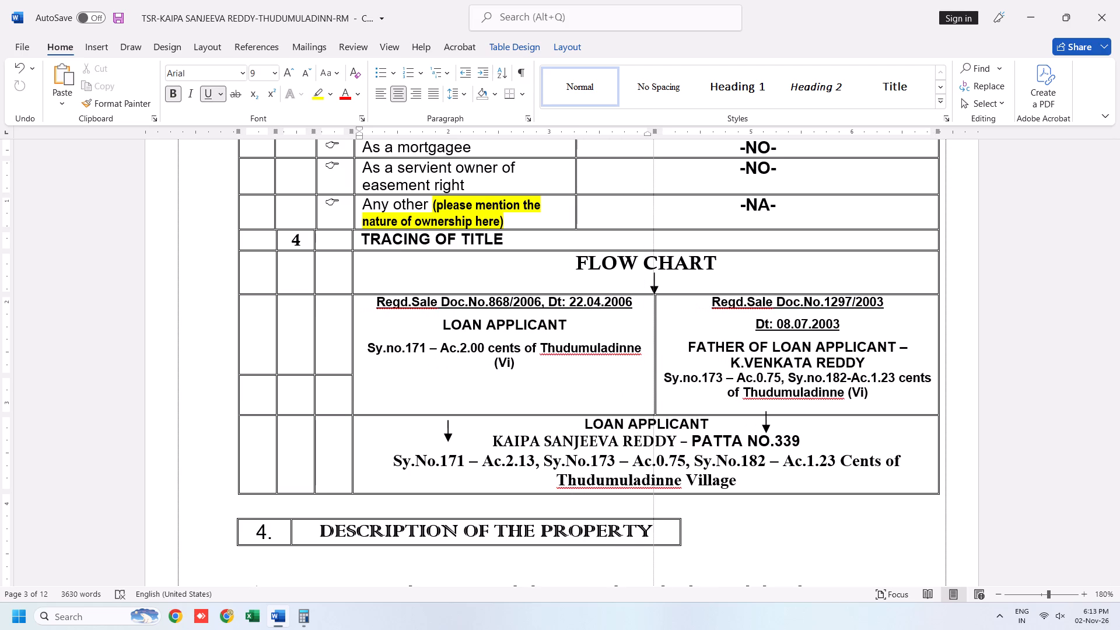
pyautogui.moveTo(653, 328); pyautogui.dragTo(671, 328)
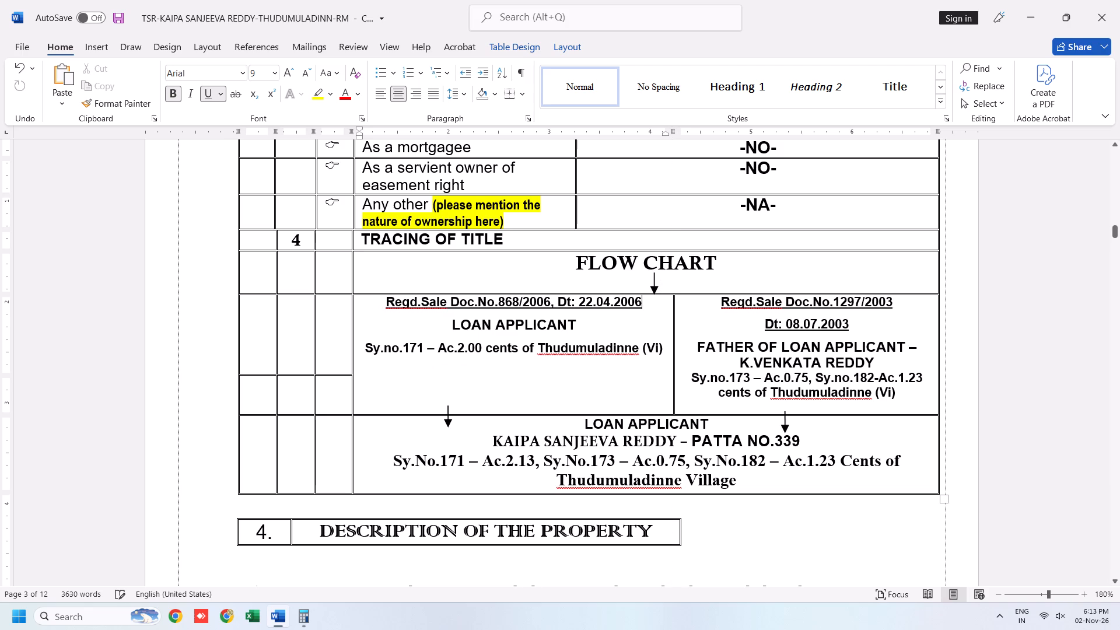
# Move the arrow below the 2006 sale deed details so it sits inside that cell, above the loan applicant row.
pyautogui.click(445, 416)
pyautogui.moveTo(449, 417); pyautogui.dragTo(488, 401)
# Add a blank line after "Thudumuladinne (Vi)" in the flow chart's 2003 sale deed cell.
pyautogui.click(826, 440)
pyautogui.click(902, 387)
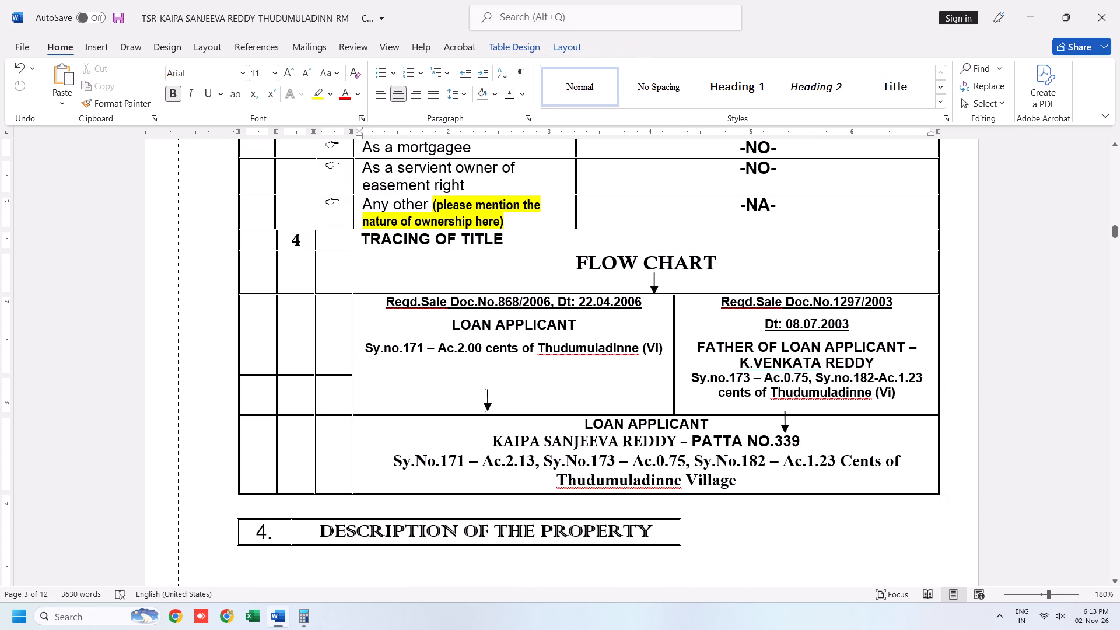
pyautogui.press('Return')
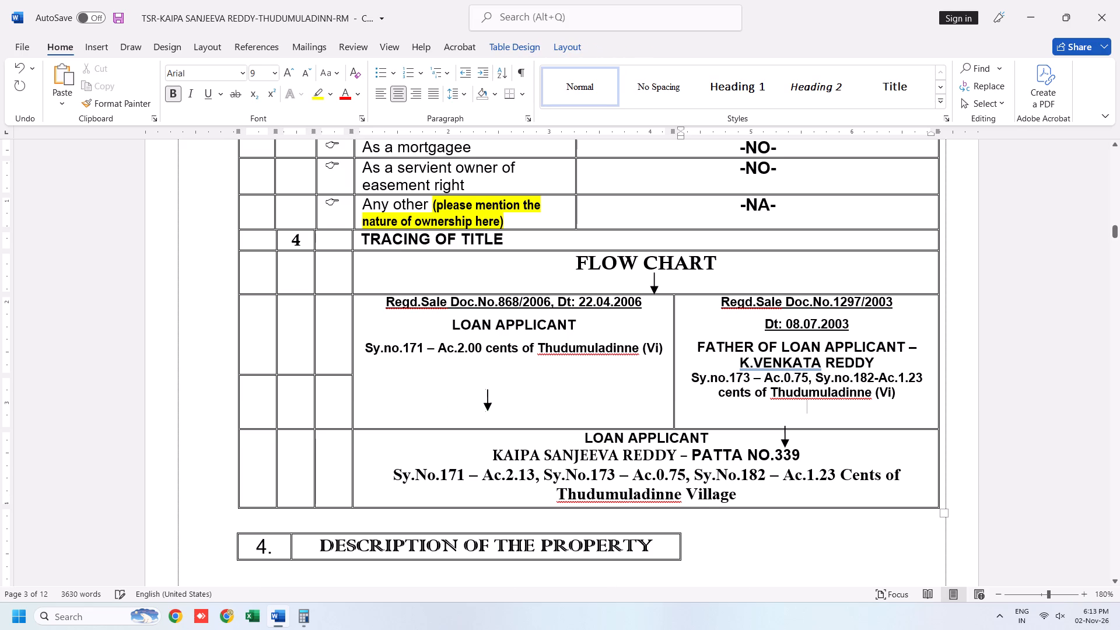
# Move the arrows in the flow chart's 2003 and 2006 sale deed cells so both sit level, just above the loan applicant row.
pyautogui.click(785, 441)
pyautogui.moveTo(787, 437); pyautogui.dragTo(817, 413)
pyautogui.click(822, 466)
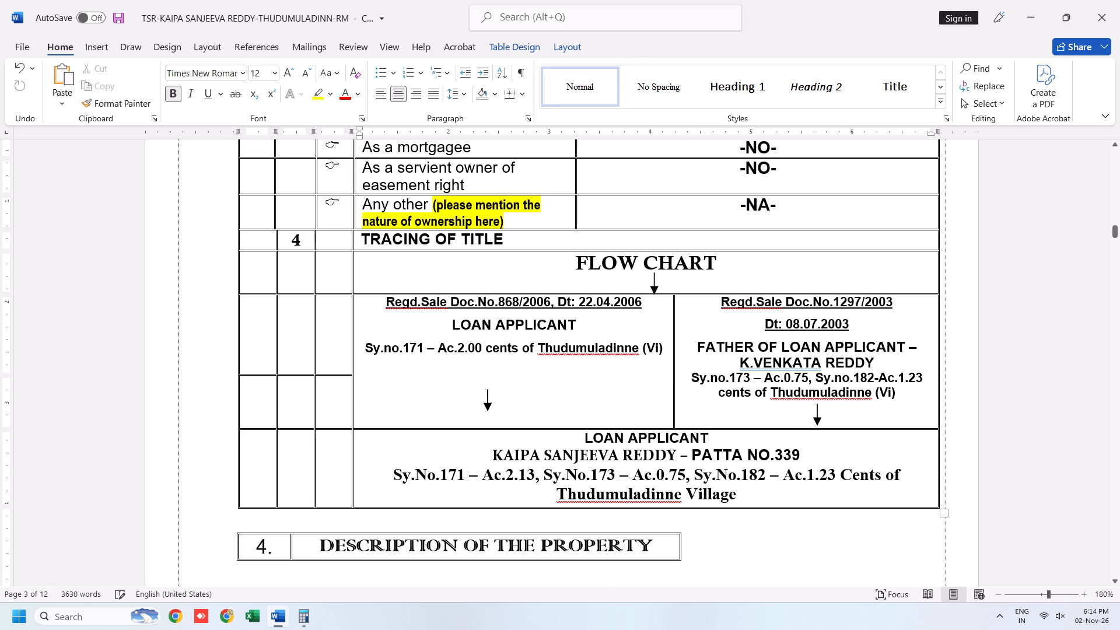
pyautogui.moveTo(489, 402); pyautogui.dragTo(493, 414)
pyautogui.moveTo(493, 414); pyautogui.dragTo(491, 421)
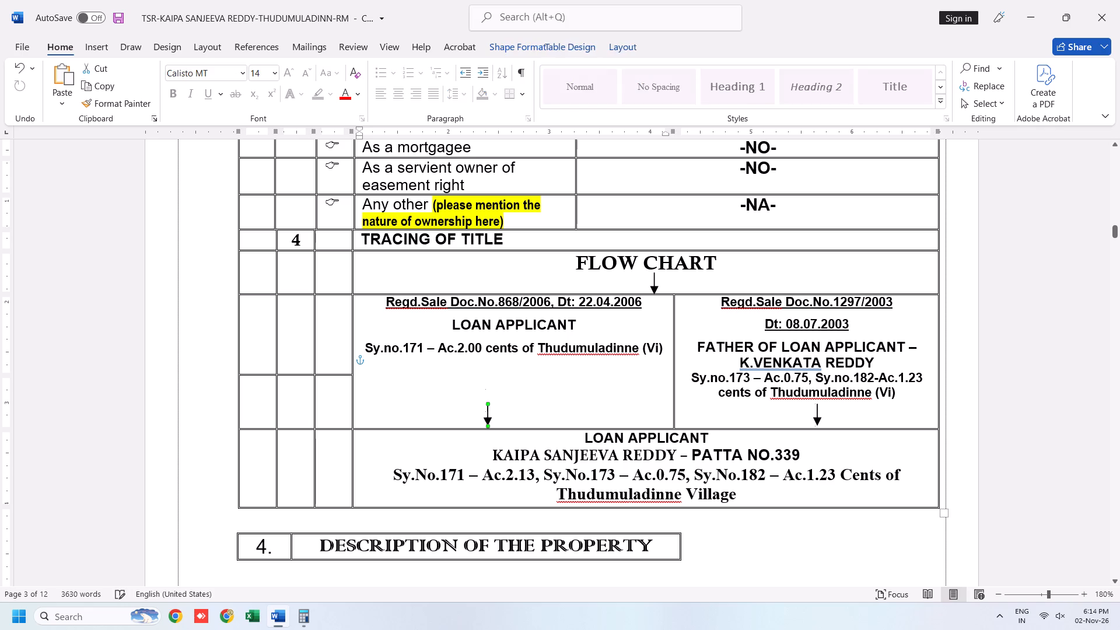
pyautogui.click(538, 459)
pyautogui.click(638, 474)
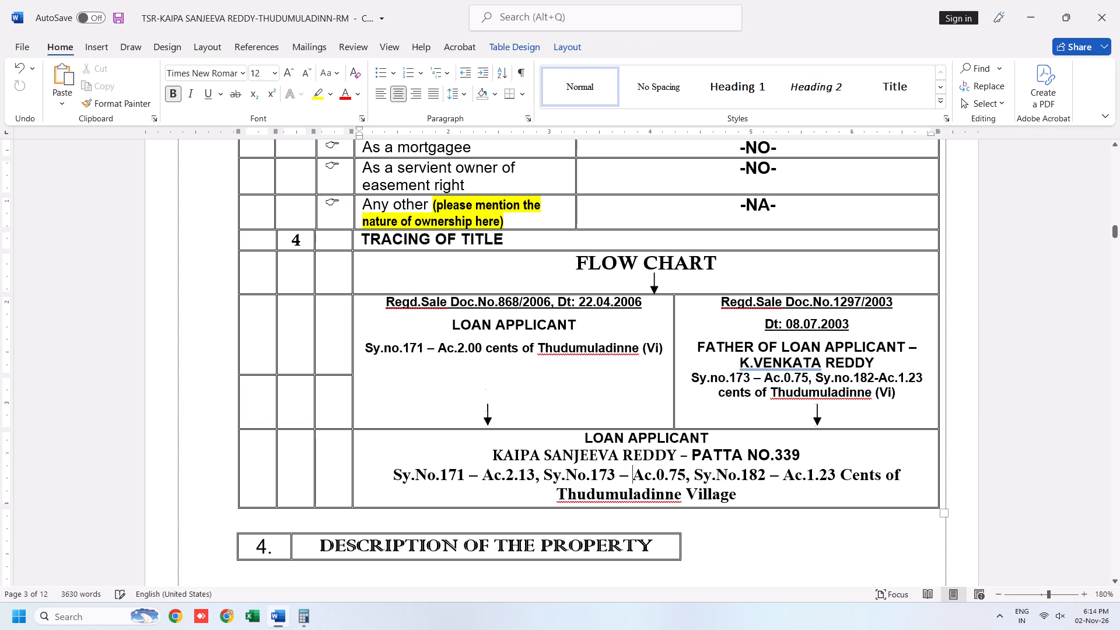
# Narrow the flow chart's 2006 sale deed column in favour of the 2003 one, and move its arrow back above the loan applicant row.
pyautogui.moveTo(674, 313); pyautogui.dragTo(657, 313)
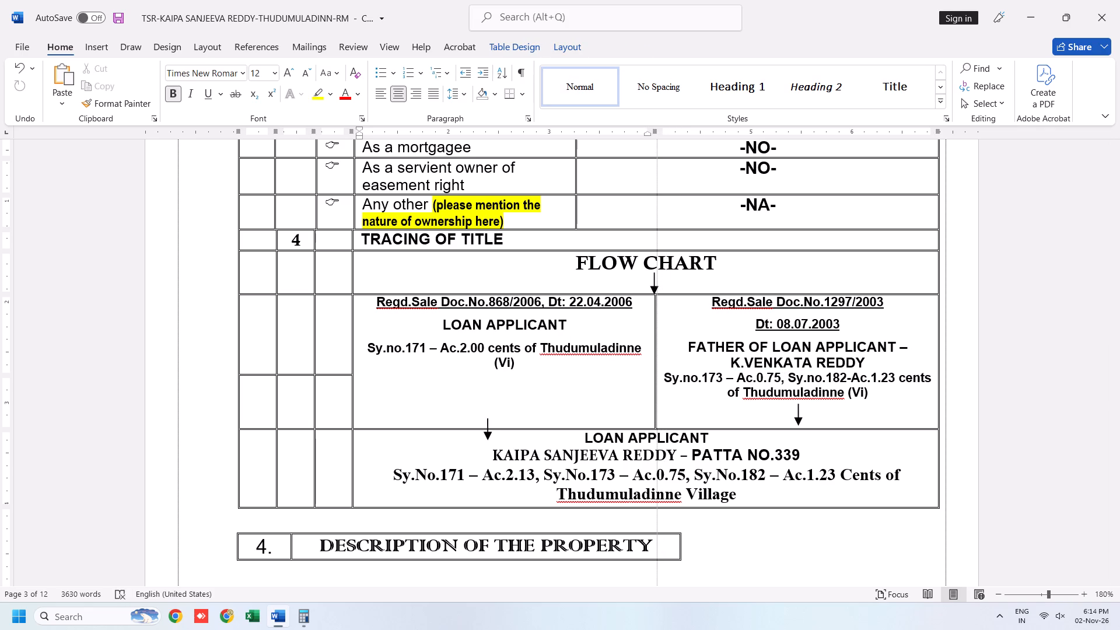
pyautogui.moveTo(657, 313); pyautogui.dragTo(635, 313)
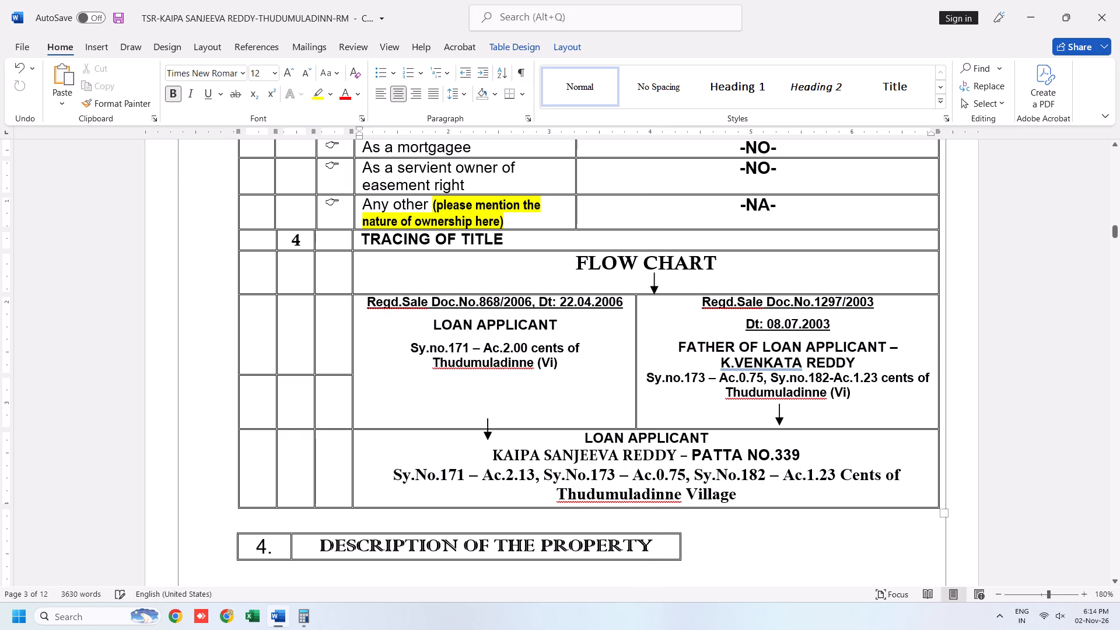
pyautogui.moveTo(487, 432); pyautogui.dragTo(487, 418)
pyautogui.click(514, 444)
# Read through the sale deed paragraphs 1 to 3 under Description of the Property.
pyautogui.scroll(-2, 584, 482)
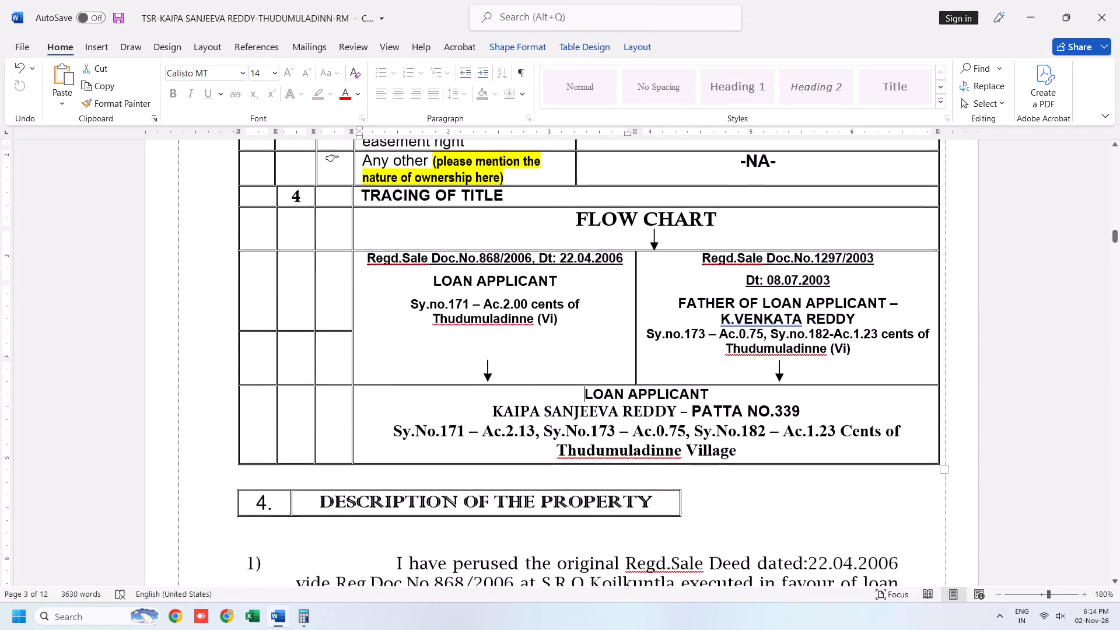
pyautogui.scroll(-2, 488, 484)
pyautogui.scroll(-6, 402, 389)
pyautogui.scroll(-6, 344, 412)
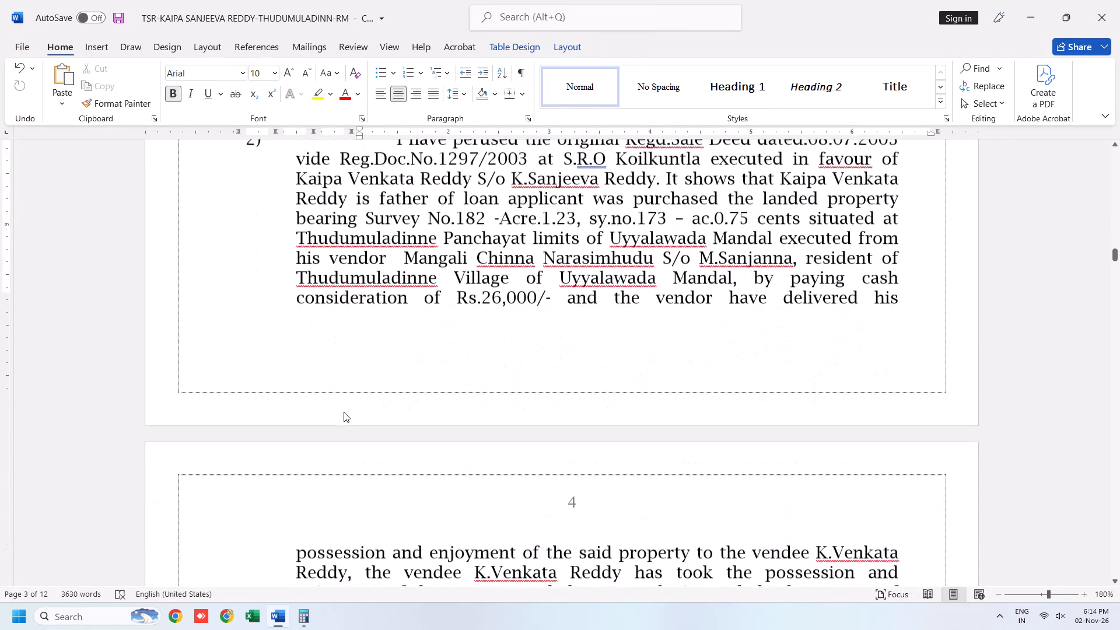
pyautogui.scroll(9, 367, 400)
pyautogui.scroll(-2, 514, 379)
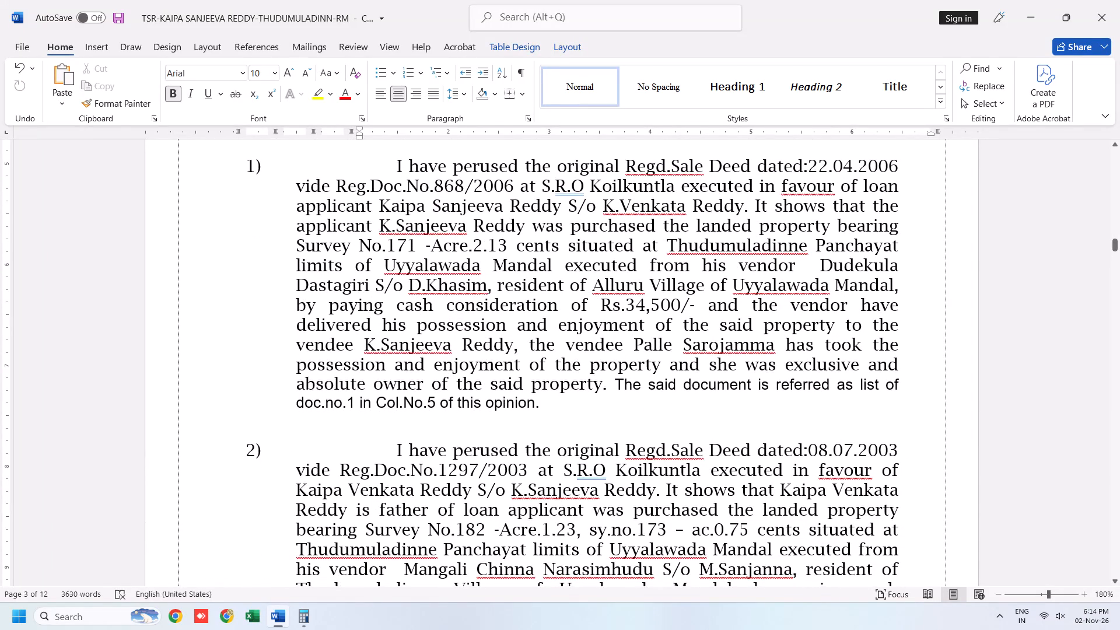
pyautogui.scroll(-3, 579, 360)
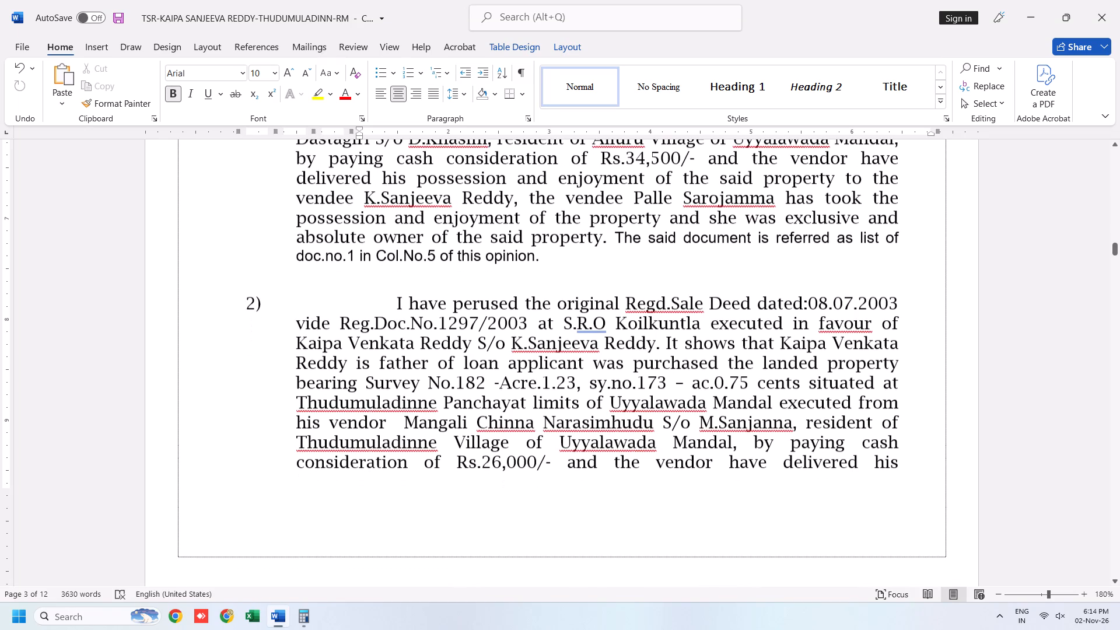
pyautogui.scroll(-4, 579, 355)
pyautogui.scroll(-6, 547, 392)
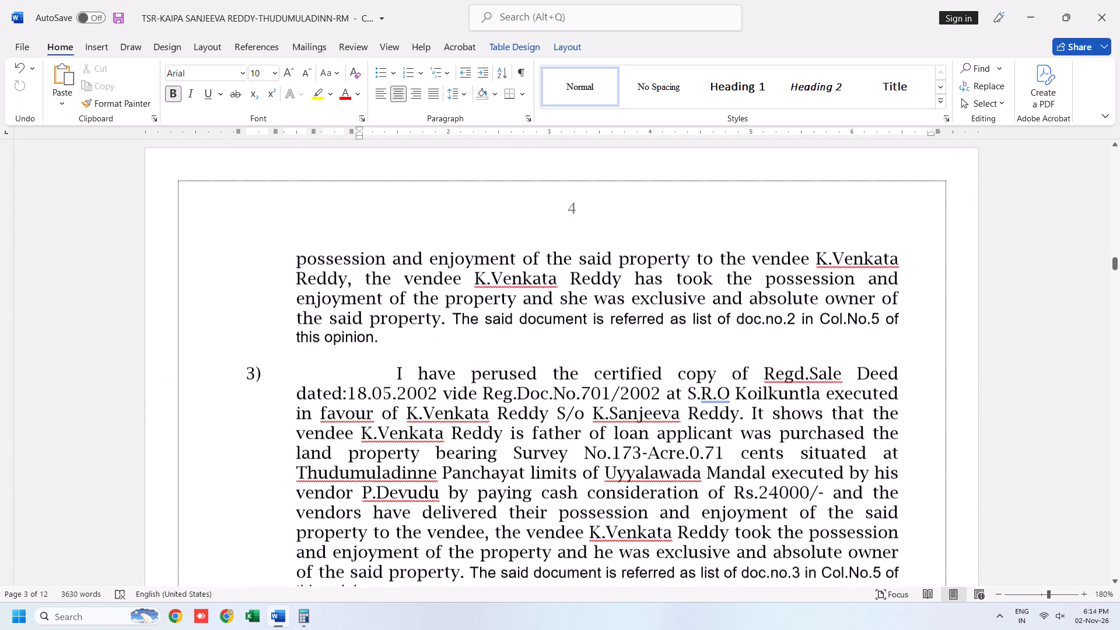
pyautogui.moveTo(241, 340); pyautogui.dragTo(245, 345)
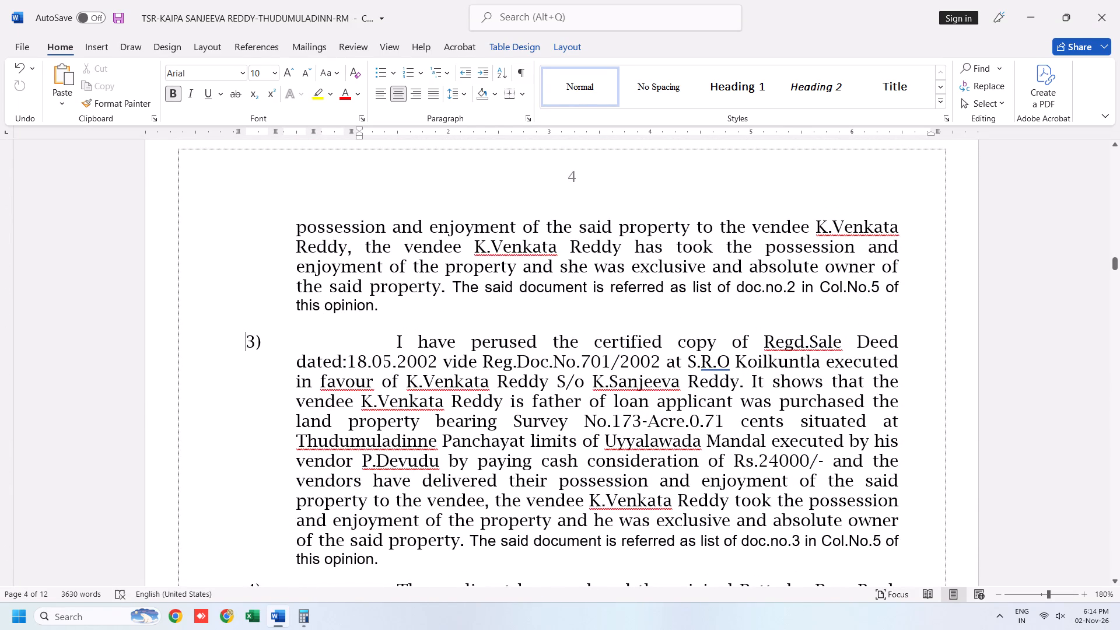
pyautogui.moveTo(245, 345); pyautogui.dragTo(253, 352)
pyautogui.scroll(10, 267, 345)
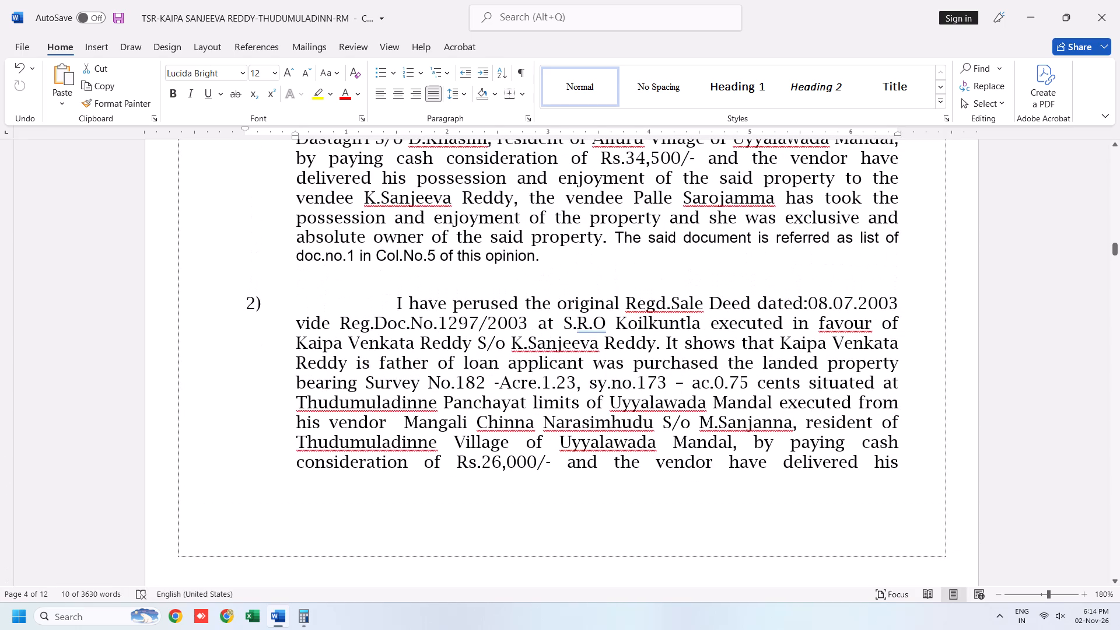
pyautogui.scroll(2, 262, 341)
pyautogui.scroll(-9, 262, 338)
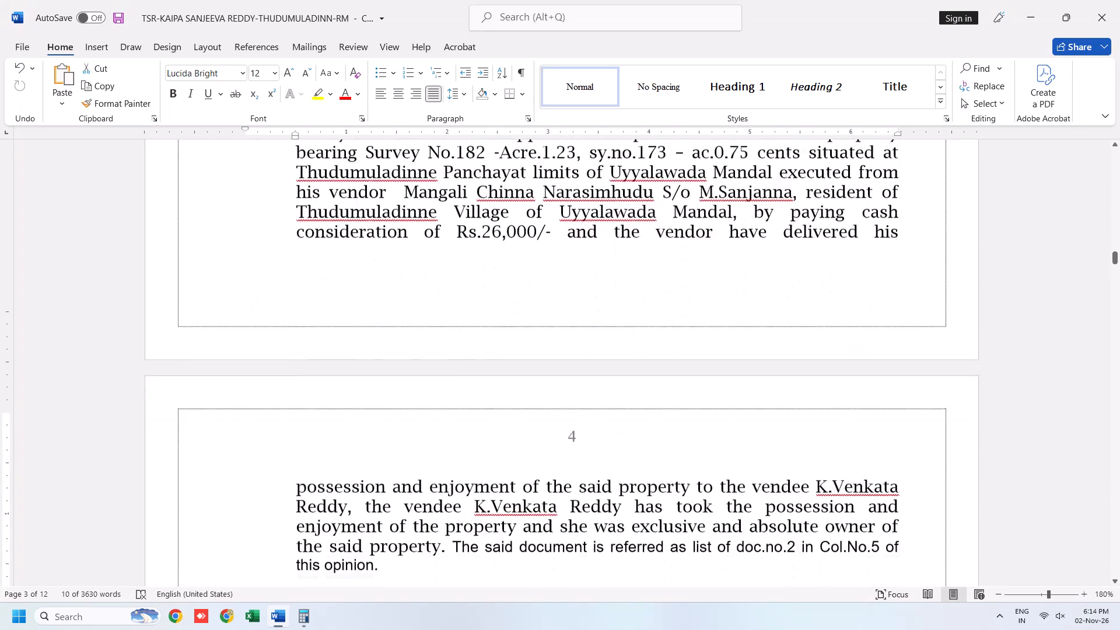
pyautogui.scroll(-2, 285, 337)
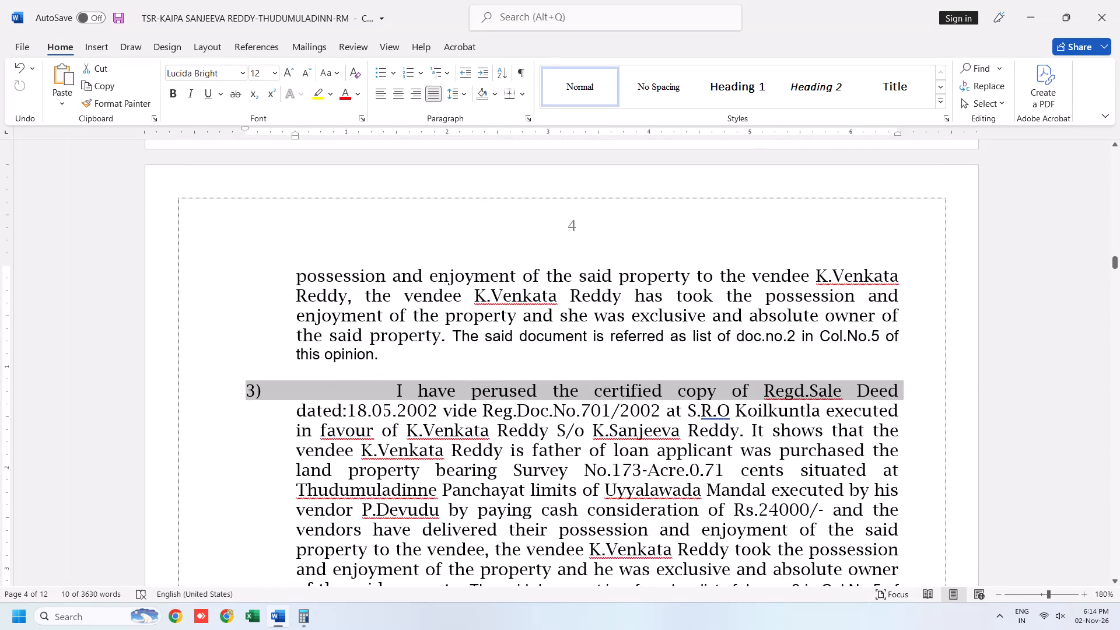
pyautogui.scroll(-3, 308, 346)
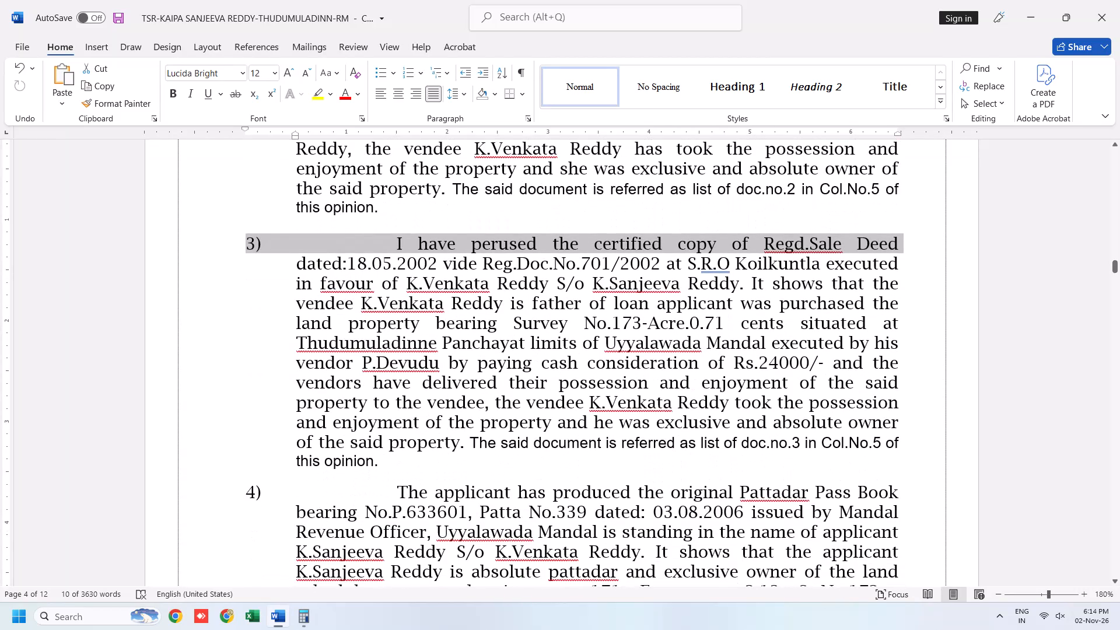
pyautogui.scroll(15, 308, 346)
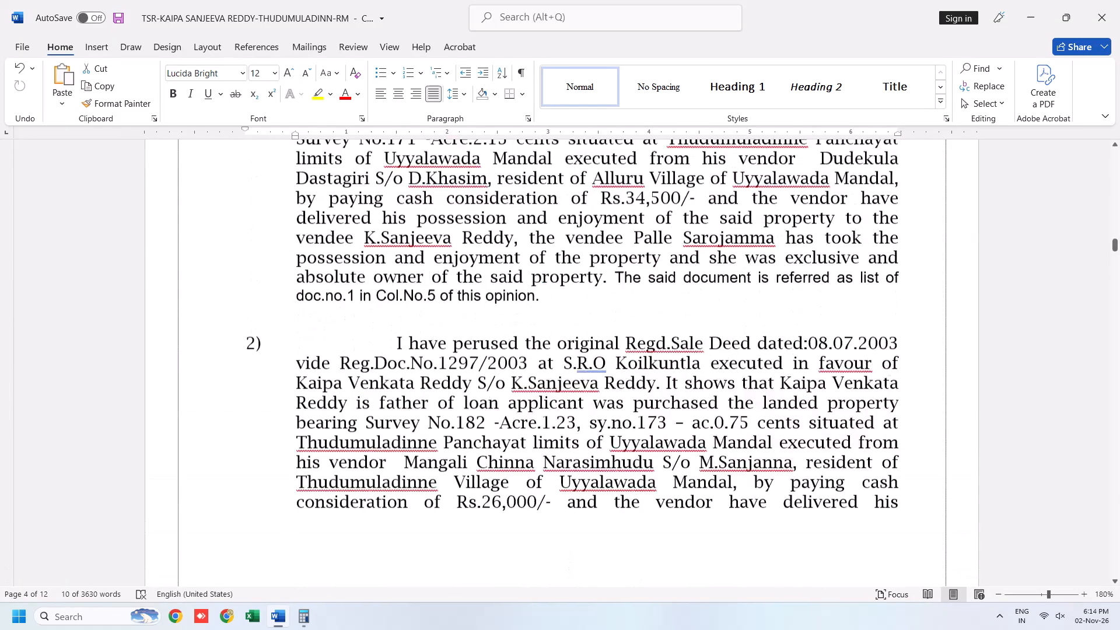
pyautogui.scroll(1, 312, 331)
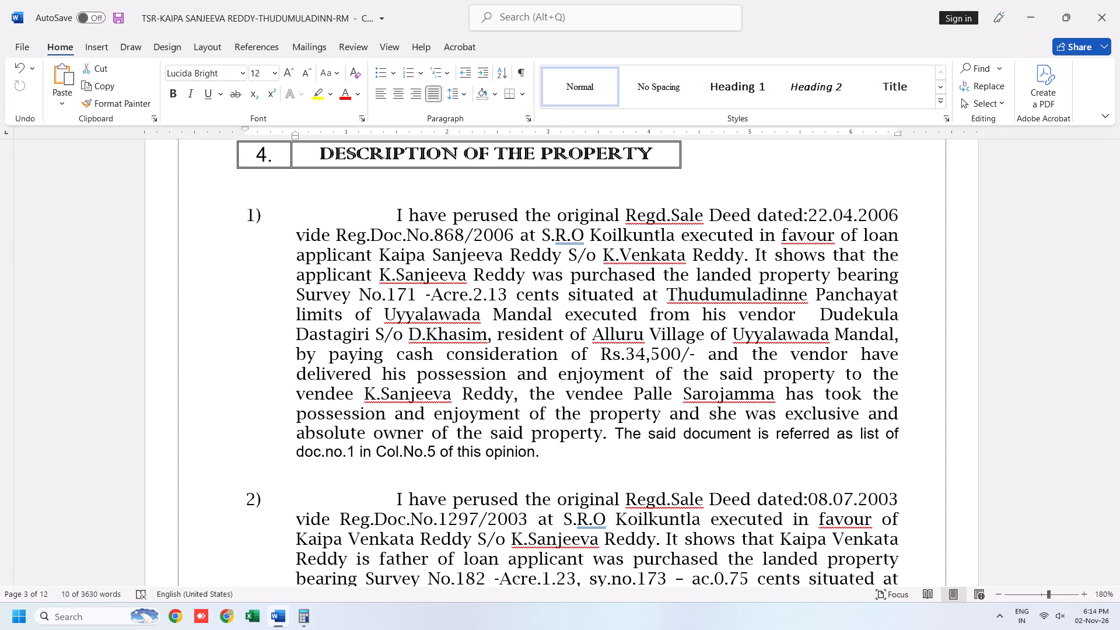
pyautogui.scroll(-13, 452, 323)
pyautogui.scroll(-3, 400, 355)
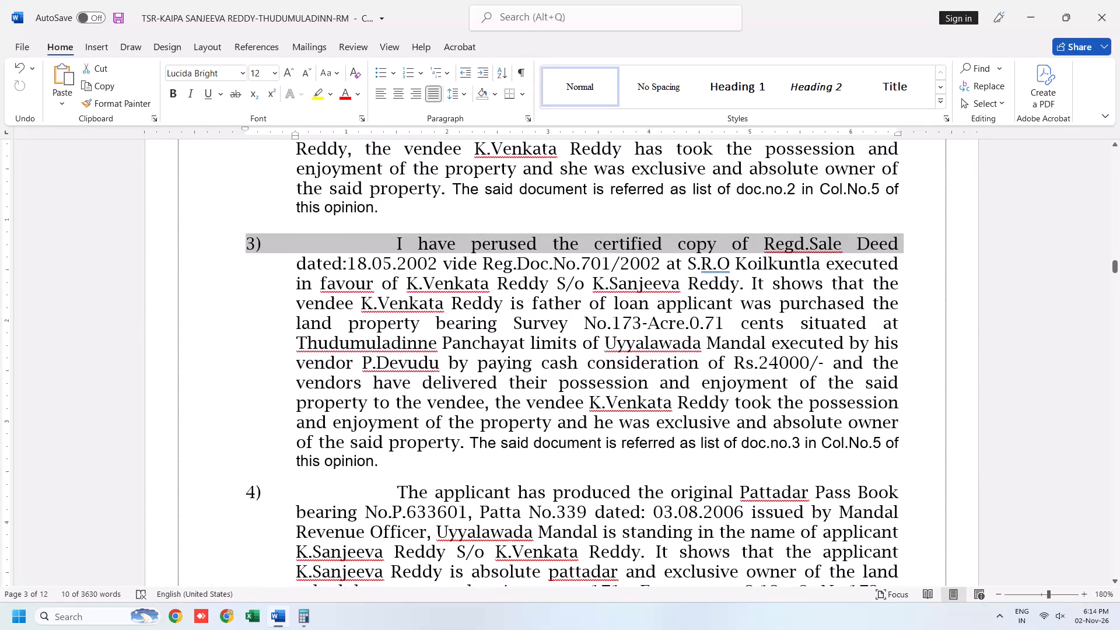
pyautogui.click(412, 297)
pyautogui.moveTo(242, 244); pyautogui.dragTo(426, 451)
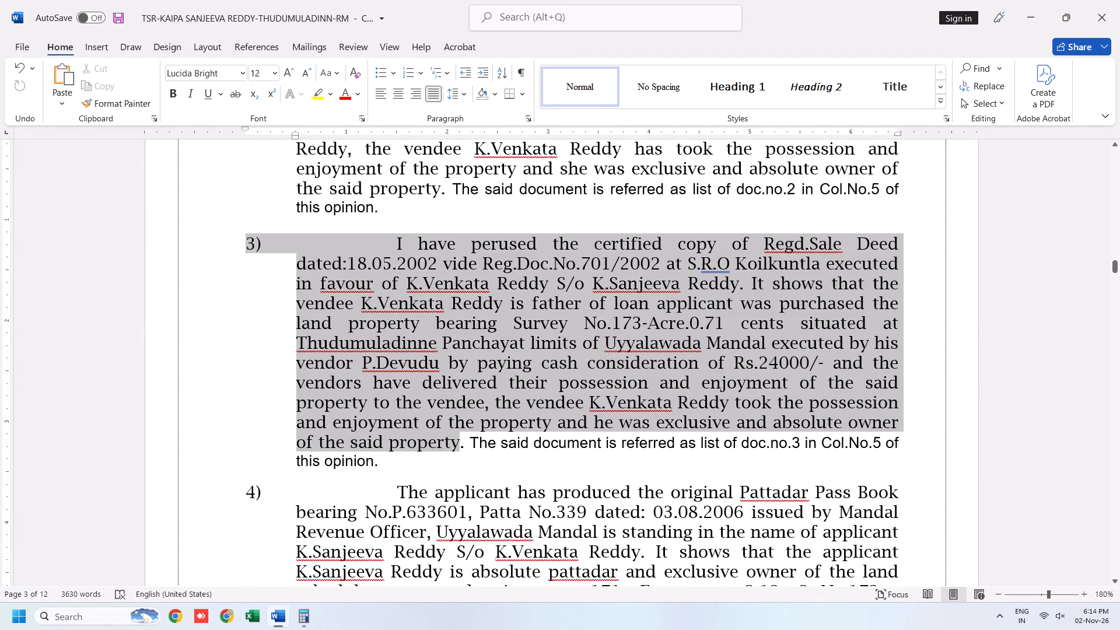
pyautogui.moveTo(426, 451); pyautogui.dragTo(425, 459)
pyautogui.press('Delete')
pyautogui.scroll(2, 463, 366)
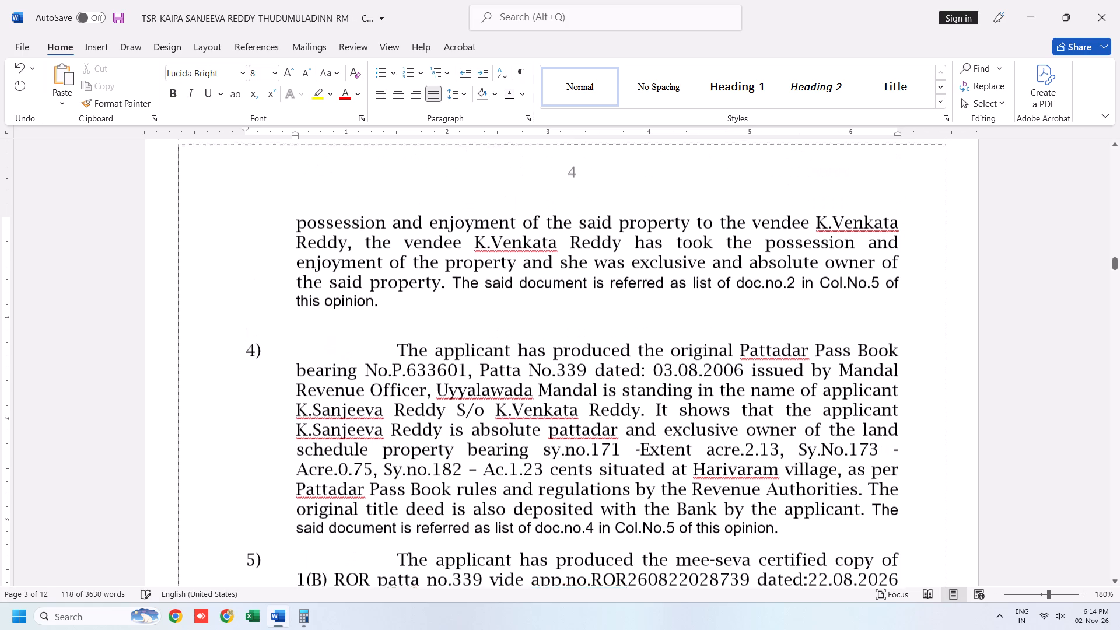
# Renumber the original Pattadar Pass Book paragraph as 3 and set its document reference to doc.no.3.
pyautogui.press('Down')
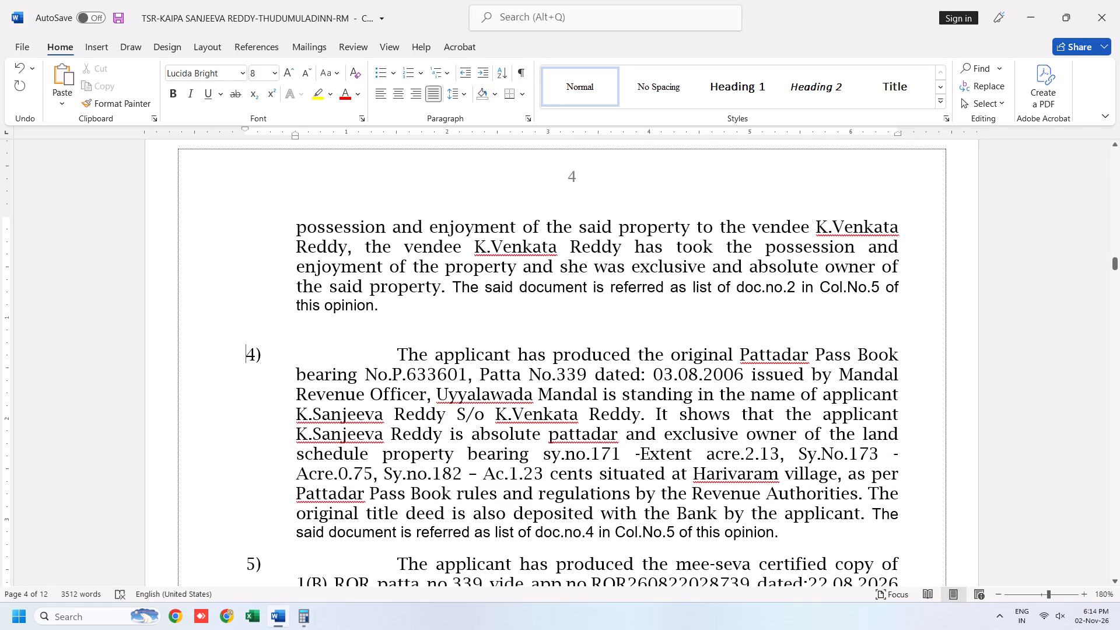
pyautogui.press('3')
pyautogui.press('Delete')
pyautogui.scroll(-2, 500, 333)
pyautogui.moveTo(586, 429); pyautogui.dragTo(587, 439)
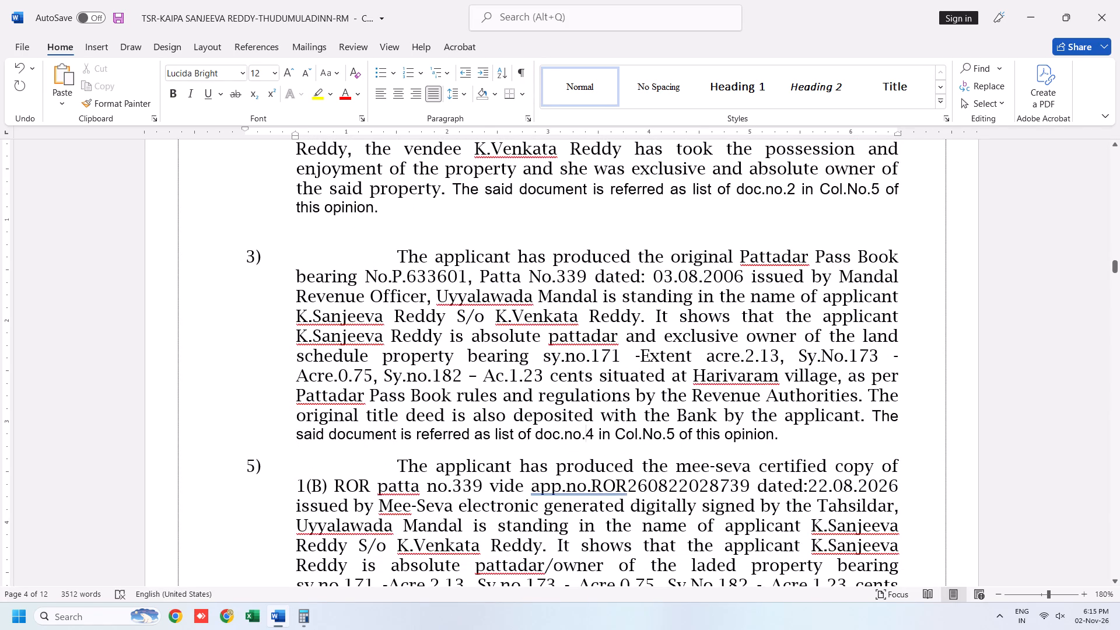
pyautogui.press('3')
pyautogui.press('Delete')
# Renumber the 1(B) ROR paragraph as 4 and set its document reference to doc.no.4.
pyautogui.press('Down')
pyautogui.press('Down')
pyautogui.press('Down')
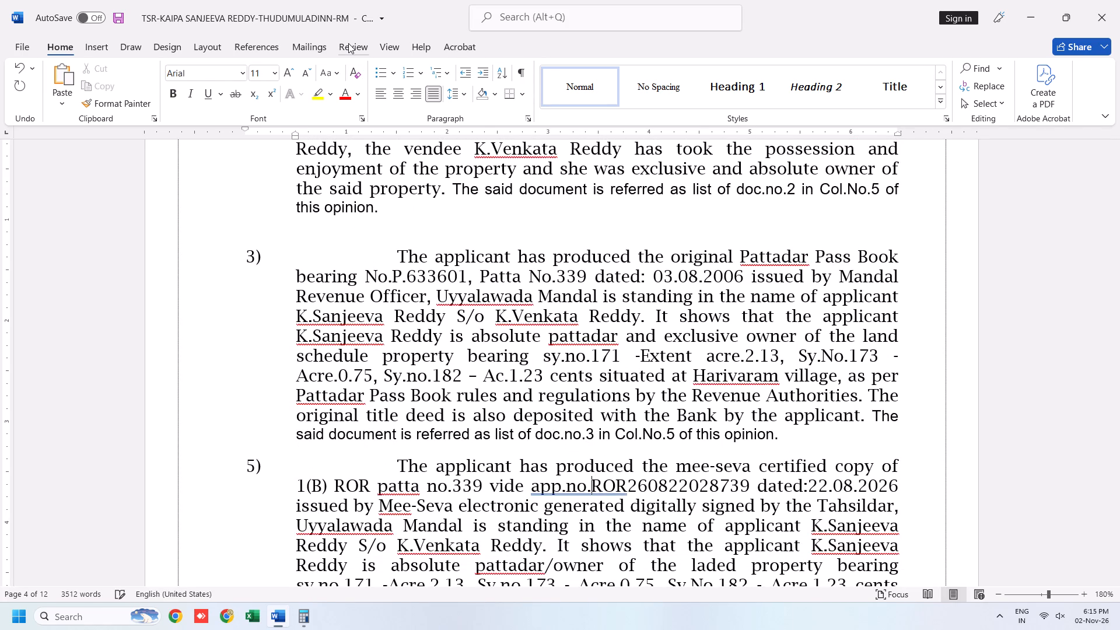
pyautogui.scroll(-2, 189, 78)
pyautogui.click(251, 465)
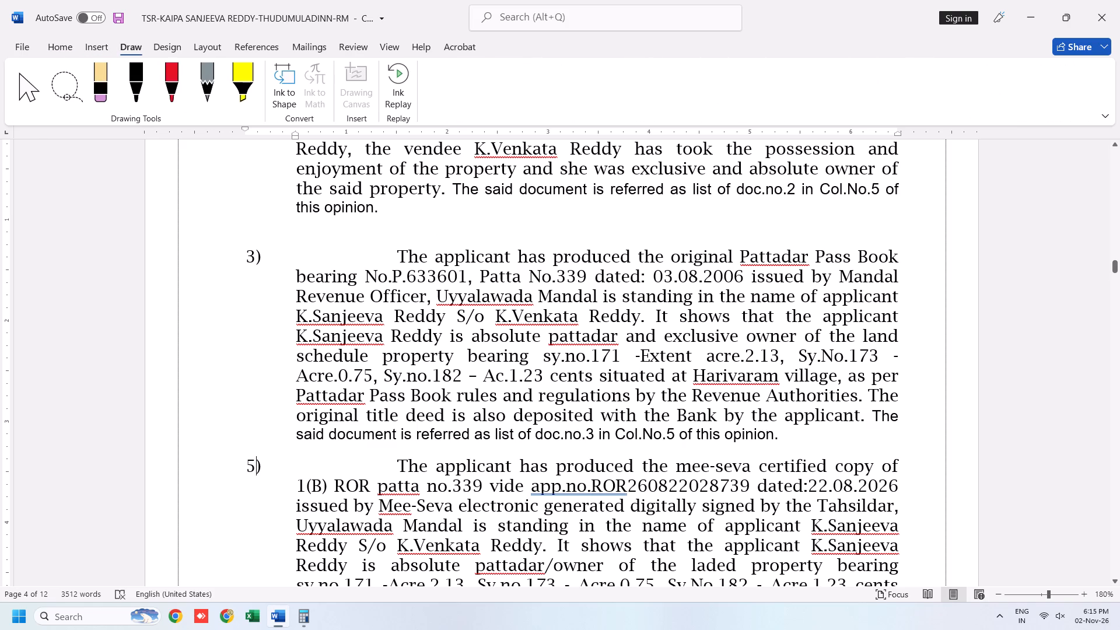
pyautogui.press('BackSpace')
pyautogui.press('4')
pyautogui.scroll(-6, 360, 398)
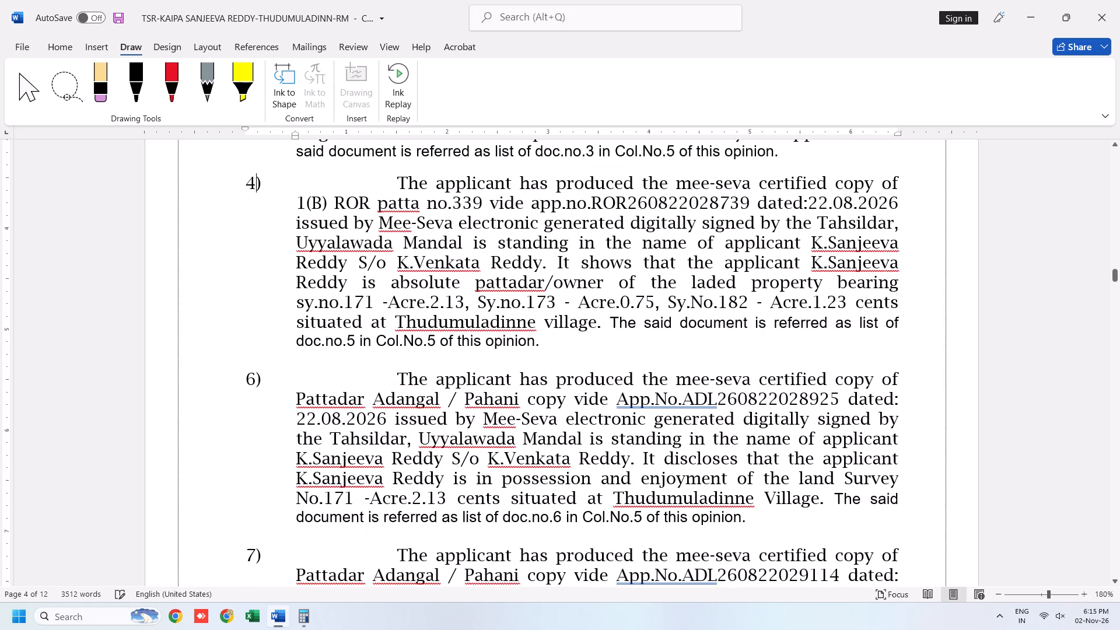
pyautogui.click(348, 326)
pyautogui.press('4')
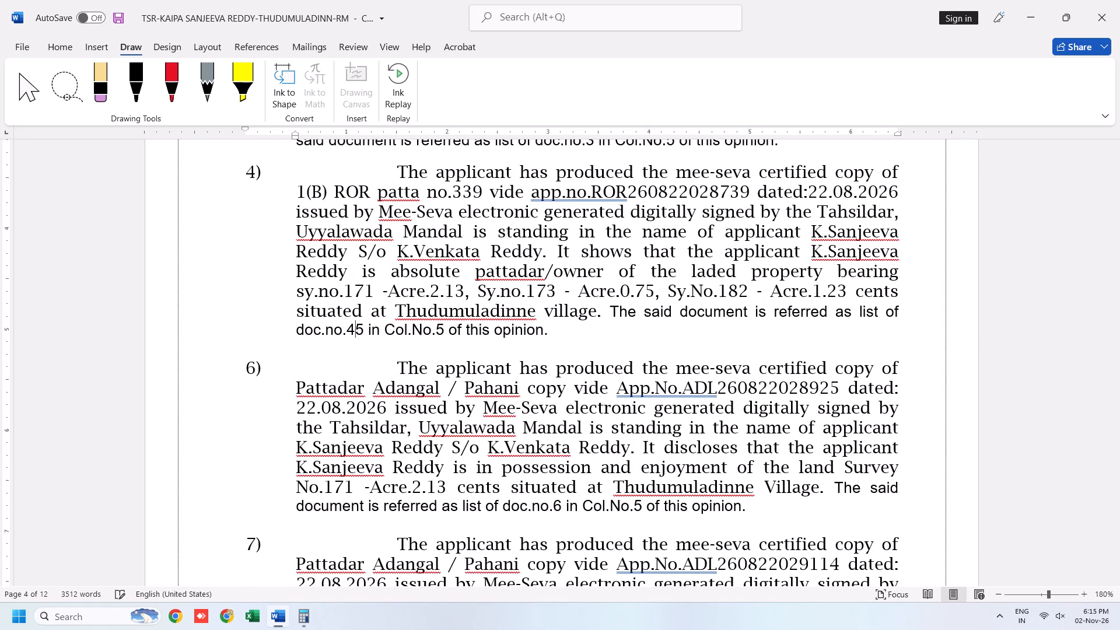
pyautogui.press('Delete')
# Renumber the Adangal / Pahani paragraph for Survey No.171 as 5 and set its document reference to doc.no.5.
pyautogui.scroll(-1, 349, 335)
pyautogui.click(242, 320)
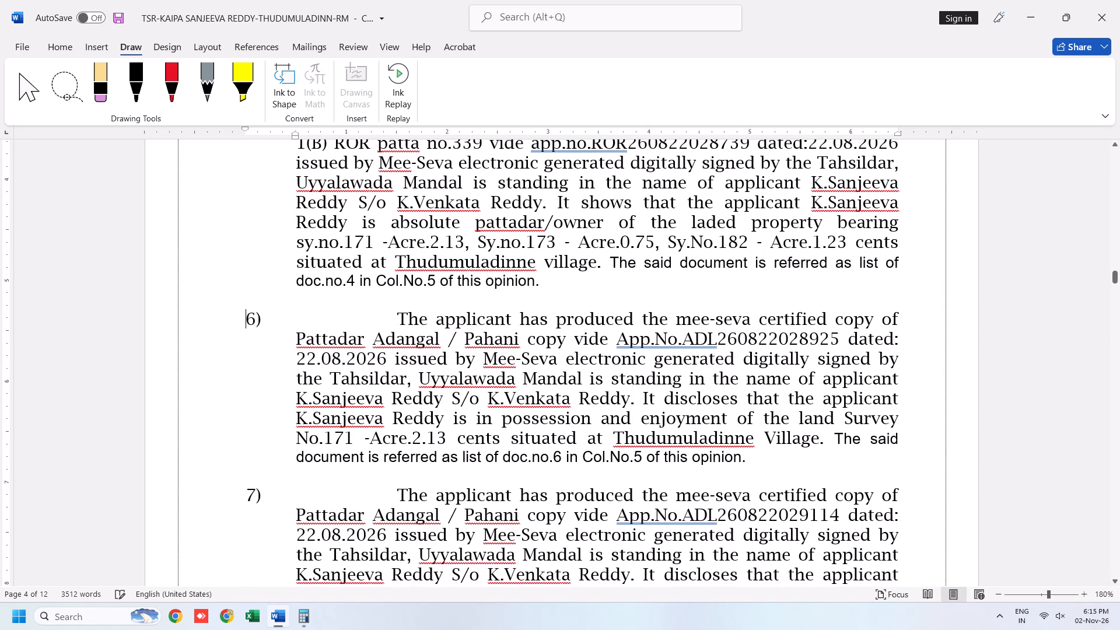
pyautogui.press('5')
pyautogui.press('Delete')
pyautogui.click(552, 456)
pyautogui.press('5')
pyautogui.press('Delete')
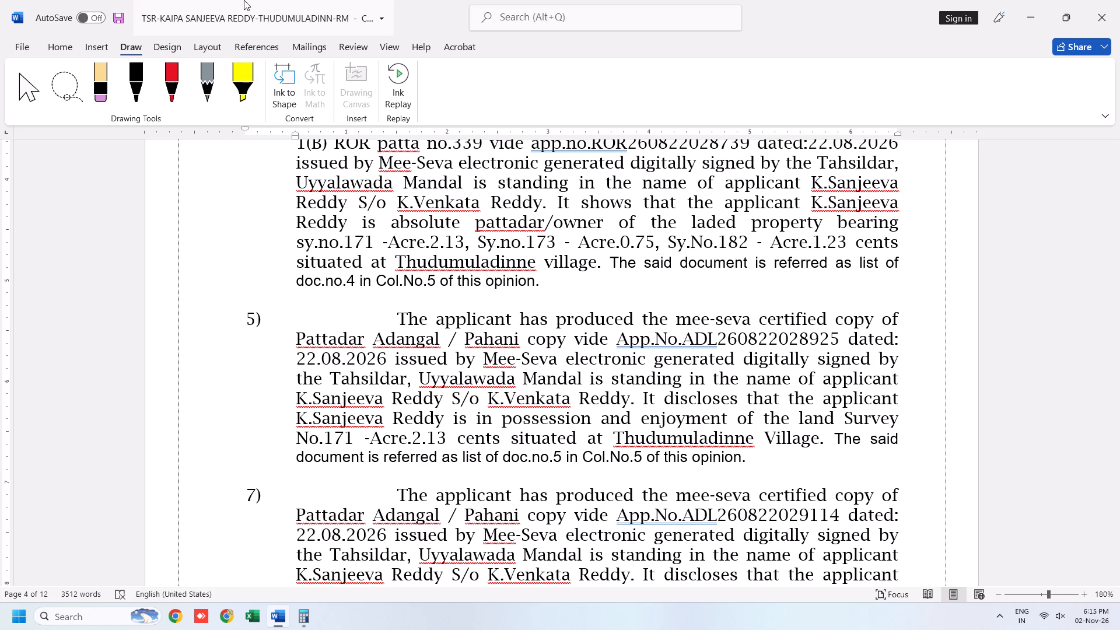
pyautogui.scroll(-3, 575, 436)
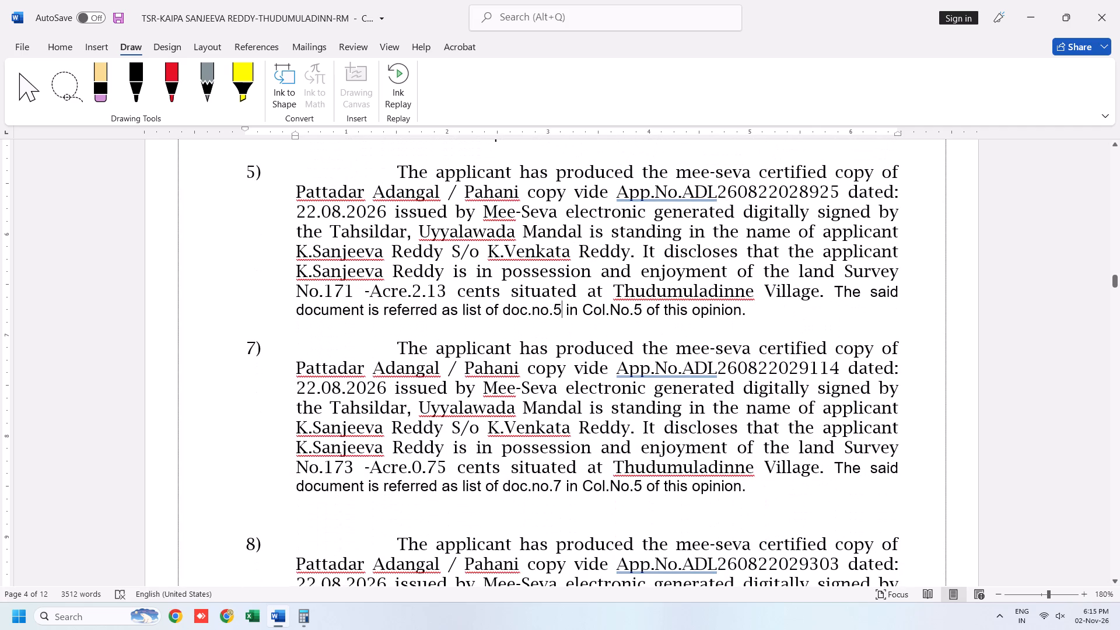
pyautogui.click(244, 348)
pyautogui.press('Delete')
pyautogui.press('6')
pyautogui.click(555, 481)
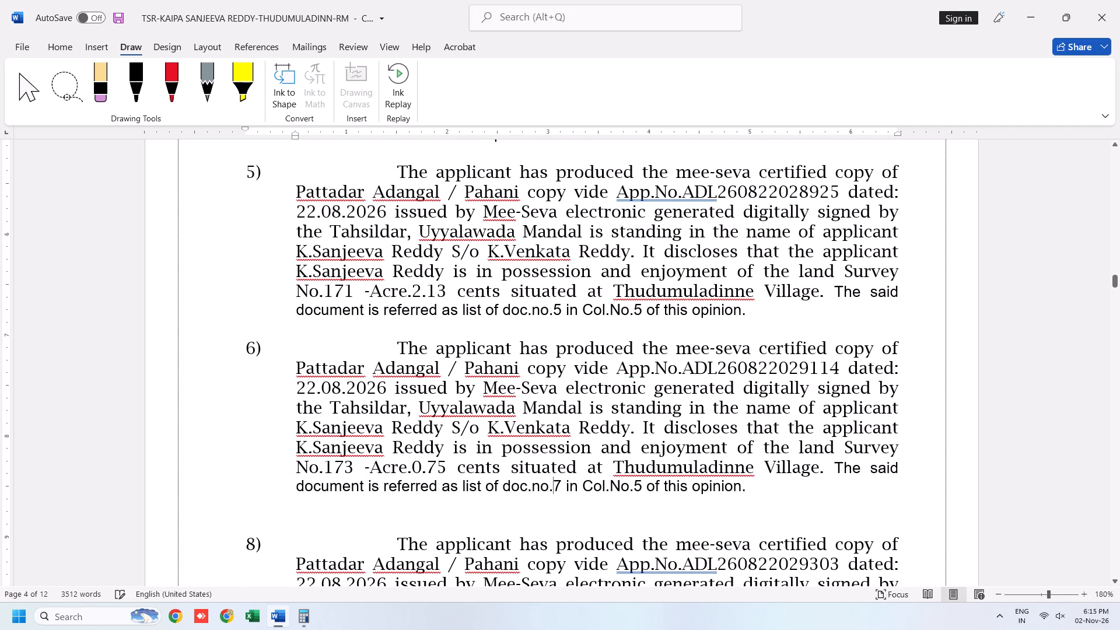
pyautogui.press('Delete')
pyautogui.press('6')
pyautogui.scroll(-3, 603, 486)
pyautogui.scroll(-1, 379, 464)
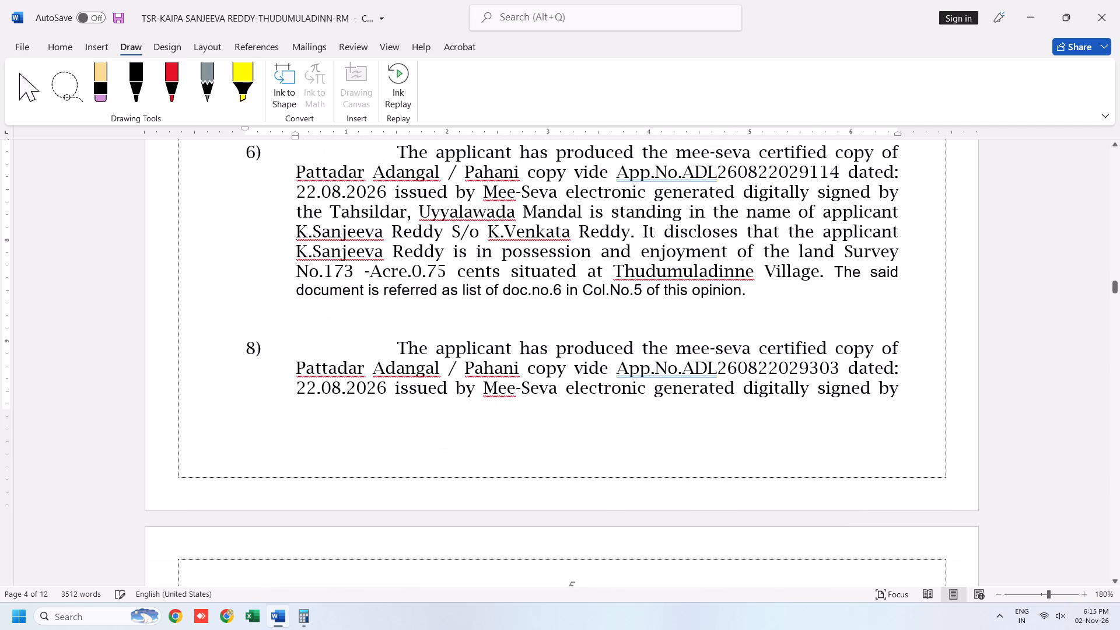
# Insert two blank lines above the Adangal / Pahani paragraph for Survey No.182 so it starts on page 5.
pyautogui.click(319, 333)
pyautogui.press('Return')
pyautogui.press('Return')
# Renumber the Adangal / Pahani paragraph for Survey No.182 as 7 and set its document reference to doc.no.7.
pyautogui.scroll(-6, 365, 350)
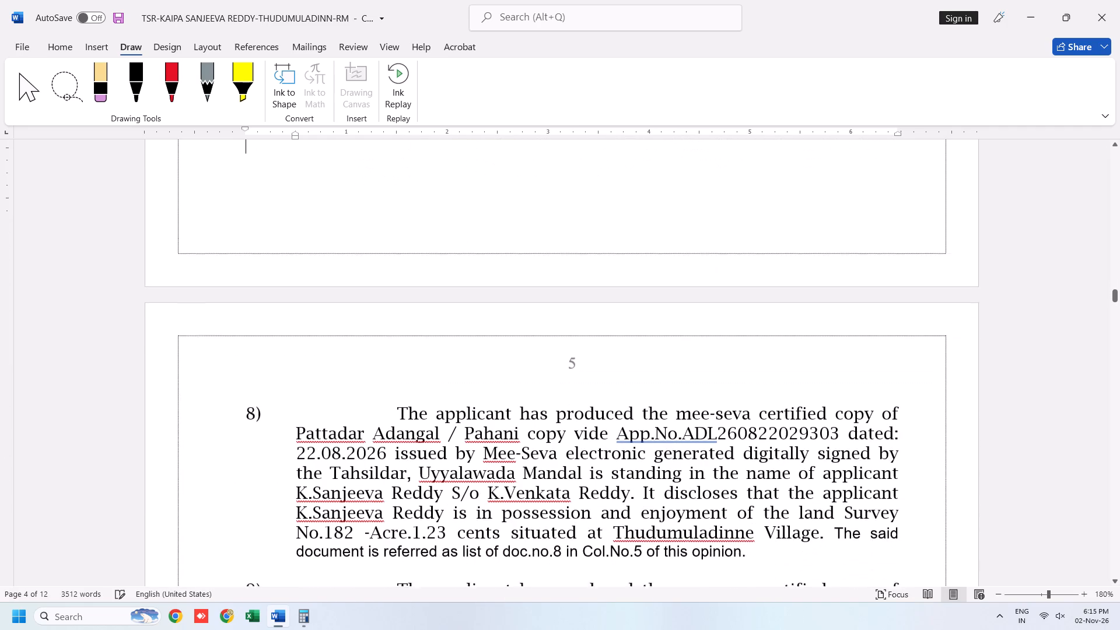
pyautogui.click(243, 343)
pyautogui.press('Delete')
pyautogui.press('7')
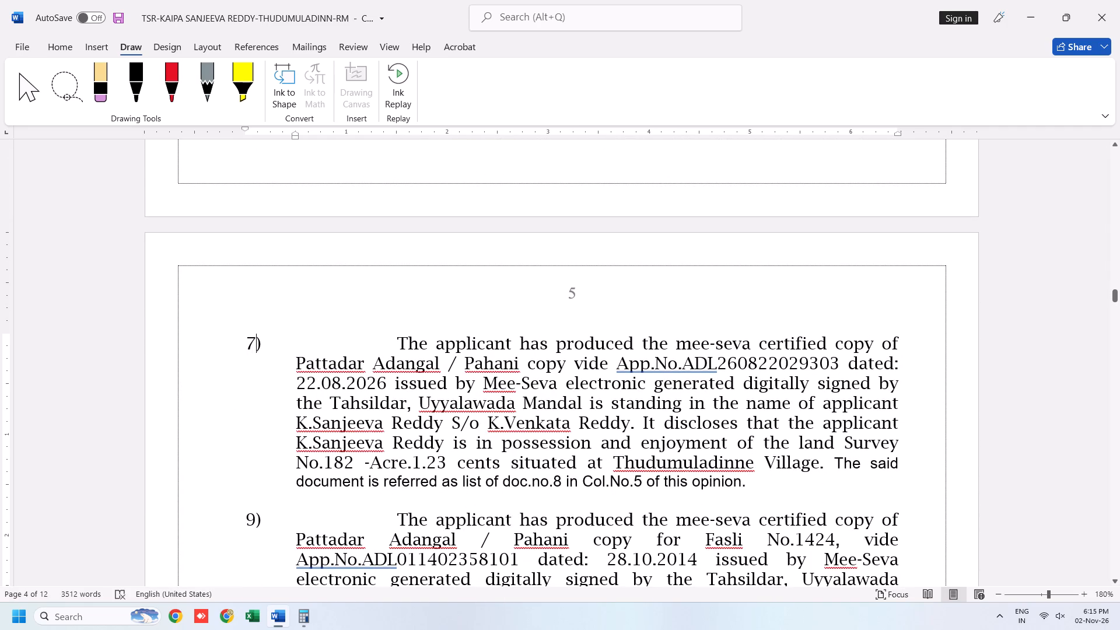
pyautogui.click(556, 476)
pyautogui.press('Delete')
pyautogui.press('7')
# Renumber the Fasli No.1424 Adangal / Pahani paragraph for Survey No.171 as 8 and set its document reference to doc.no.8.
pyautogui.scroll(-3, 535, 407)
pyautogui.click(247, 364)
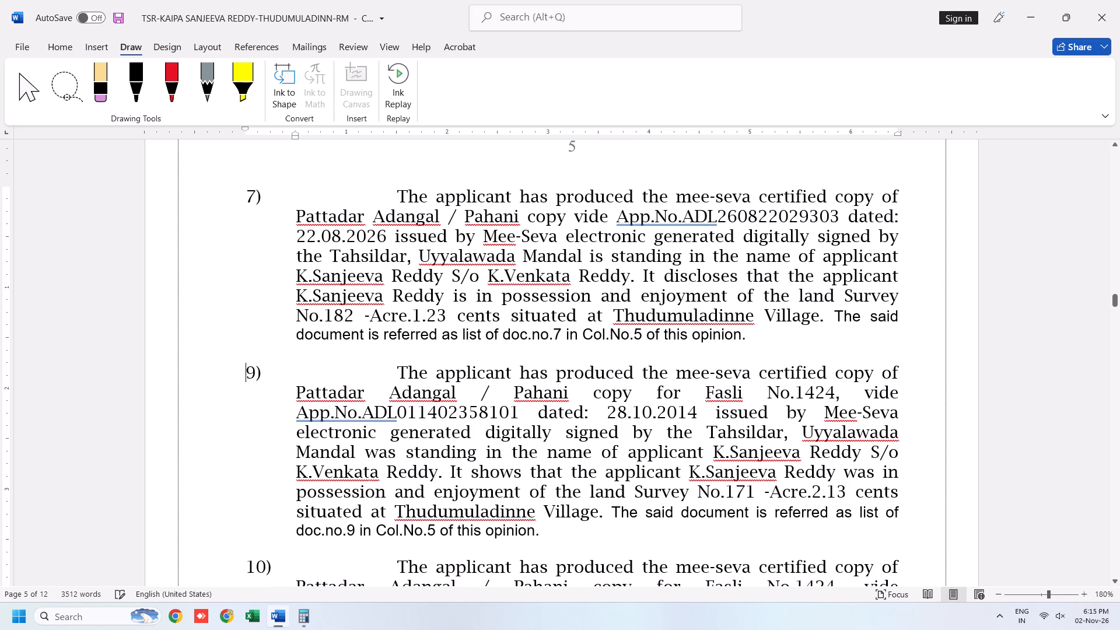
pyautogui.press('Delete')
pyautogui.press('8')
pyautogui.scroll(-3, 497, 393)
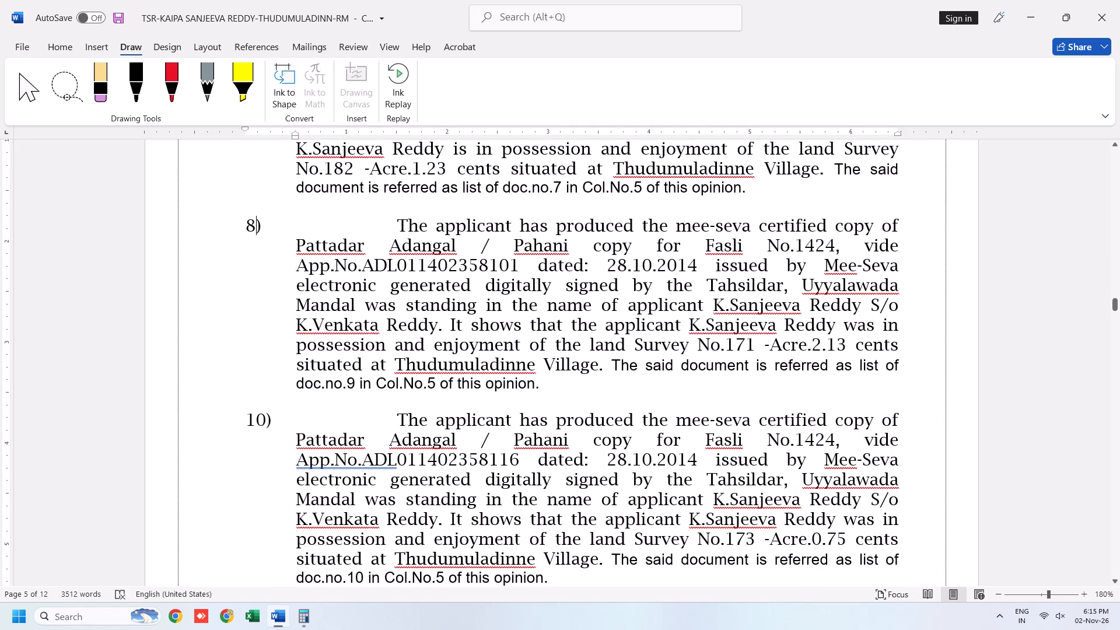
pyautogui.click(351, 386)
pyautogui.press('Delete')
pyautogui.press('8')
# Renumber the Fasli No.1424 Adangal / Pahani paragraph for Survey No.173 as 9 and set its document reference to doc.no.9.
pyautogui.scroll(-2, 393, 402)
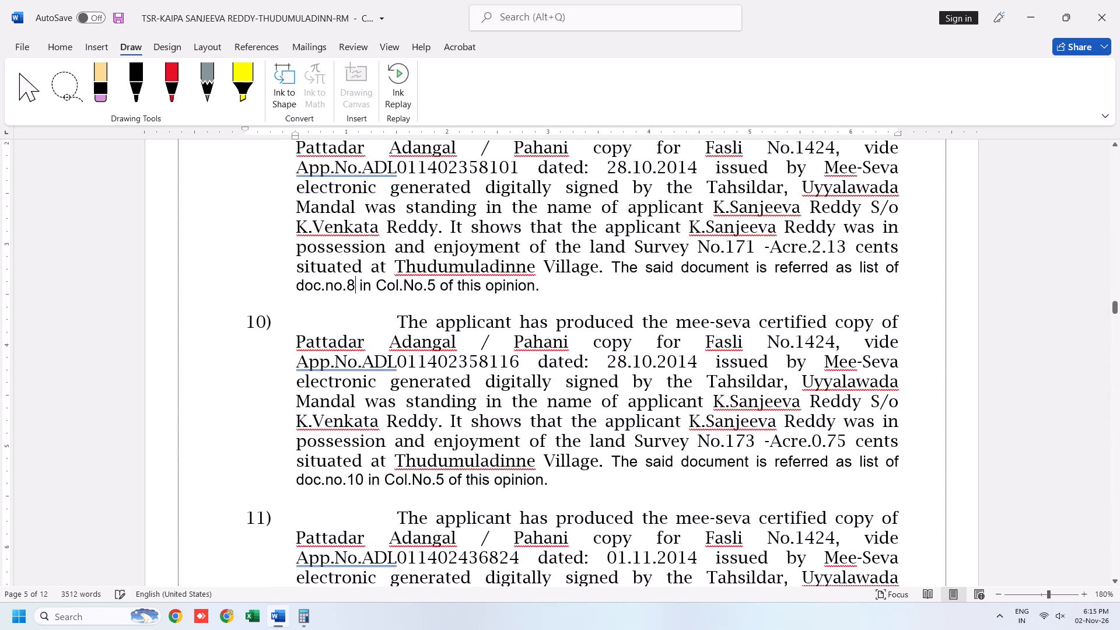
pyautogui.click(251, 313)
pyautogui.press('Left')
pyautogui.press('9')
pyautogui.hotkey('ctrl', 'Delete')
pyautogui.click(352, 477)
pyautogui.press('Left')
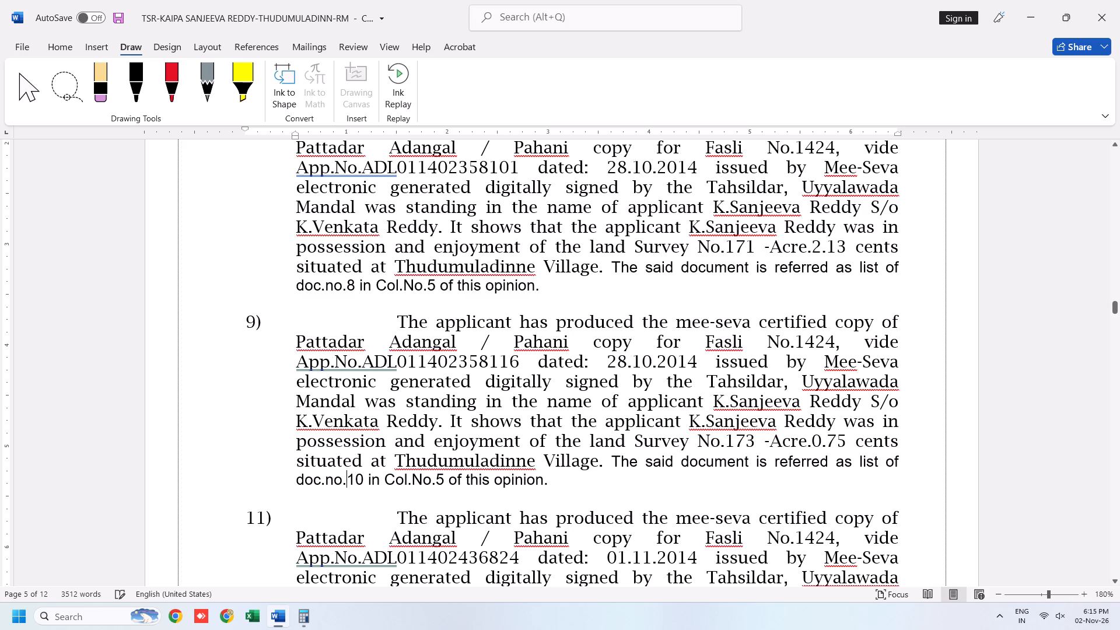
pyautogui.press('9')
pyautogui.hotkey('ctrl', 'Delete')
# Renumber the Fasli No.1424 Adangal / Pahani paragraph for Survey No.182 as 10 and set its document reference to doc.no.10.
pyautogui.scroll(-4, 408, 509)
pyautogui.click(255, 309)
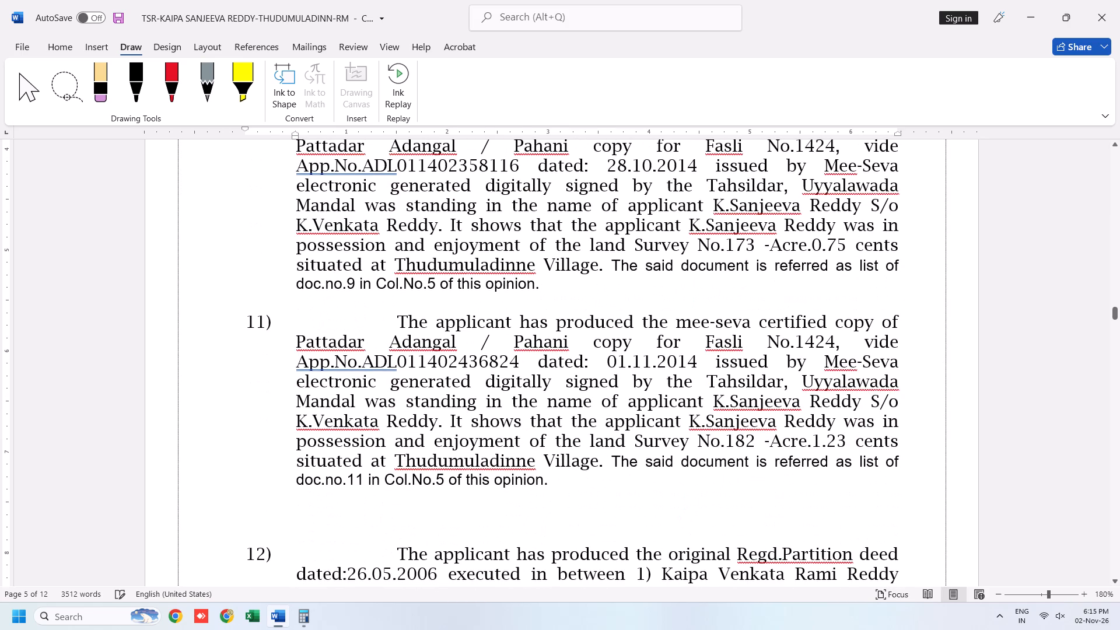
pyautogui.click(255, 324)
pyautogui.press('Delete')
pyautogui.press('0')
pyautogui.click(358, 471)
pyautogui.press('Delete')
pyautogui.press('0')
# Delete one blank line above the Regd.Partition deed paragraph dated 26.05.2006.
pyautogui.scroll(-4, 430, 458)
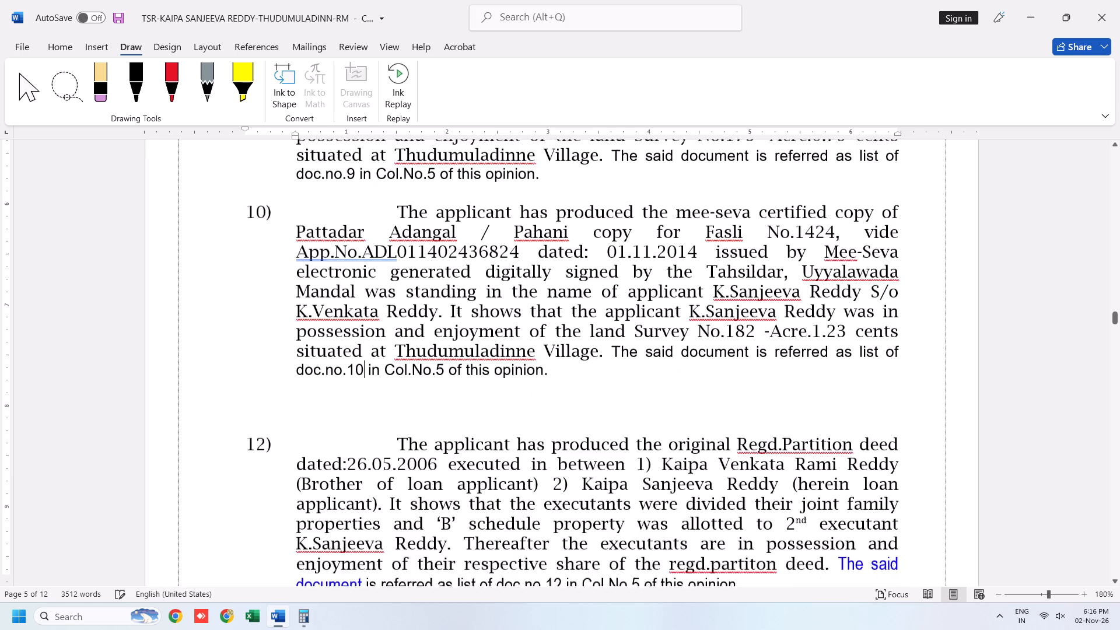
pyautogui.scroll(-2, 415, 458)
pyautogui.click(277, 237)
pyautogui.press('End')
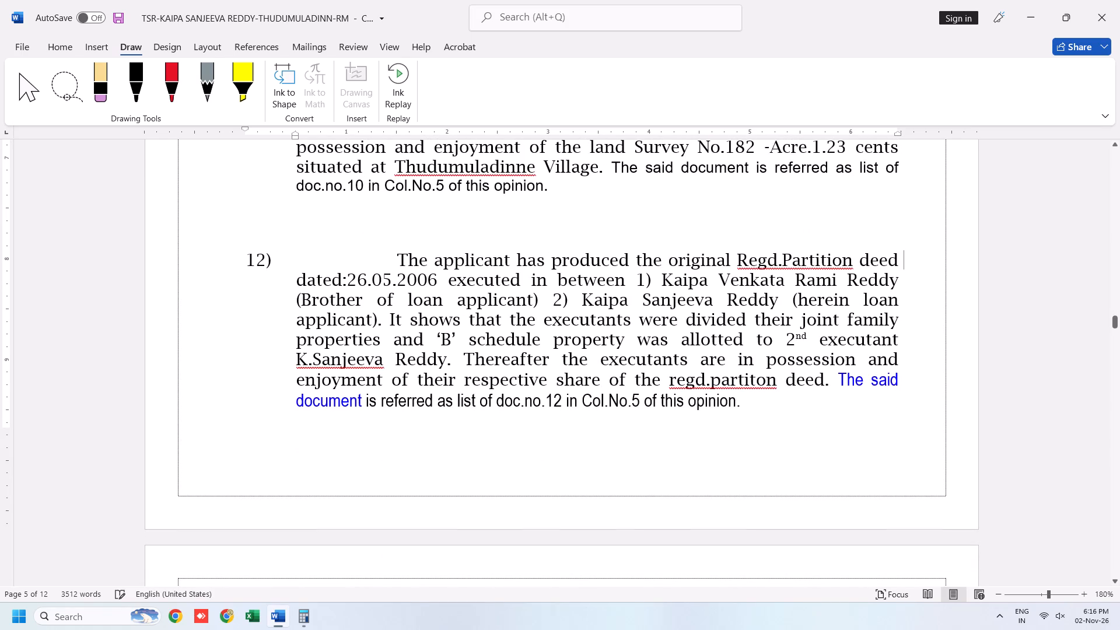
pyautogui.click(311, 238)
pyautogui.click(307, 220)
pyautogui.press('Delete')
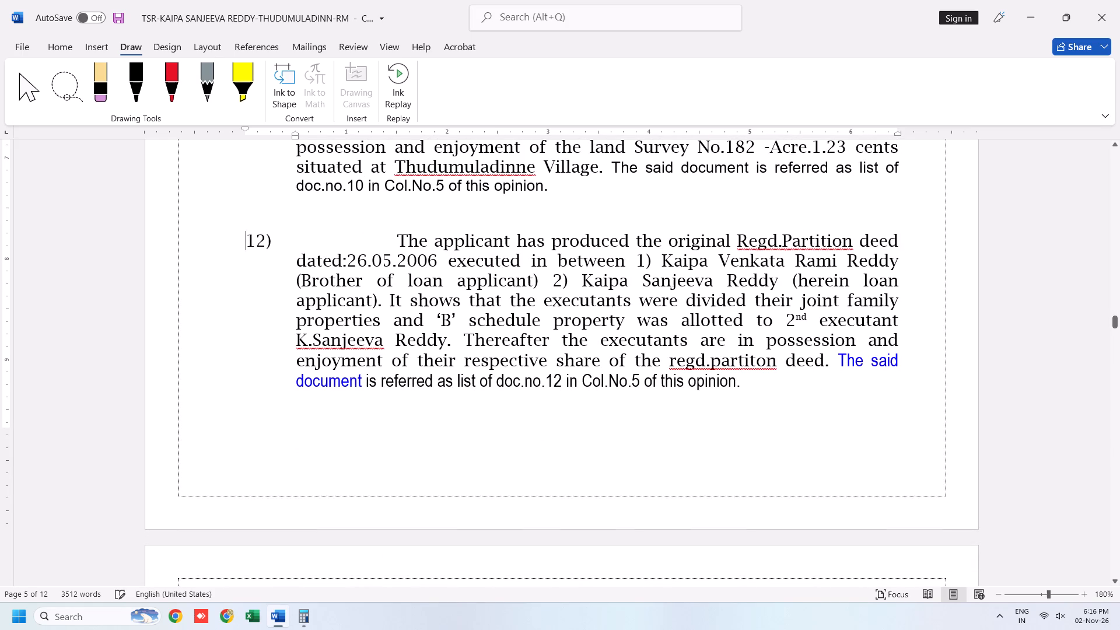
# Renumber the Regd.Partition deed paragraph dated 26.05.2006 as 11 and set its document reference to doc.no.11.
pyautogui.moveTo(266, 244); pyautogui.dragTo(257, 243)
pyautogui.scroll(5, 287, 225)
pyautogui.scroll(-4, 304, 232)
pyautogui.press('Delete')
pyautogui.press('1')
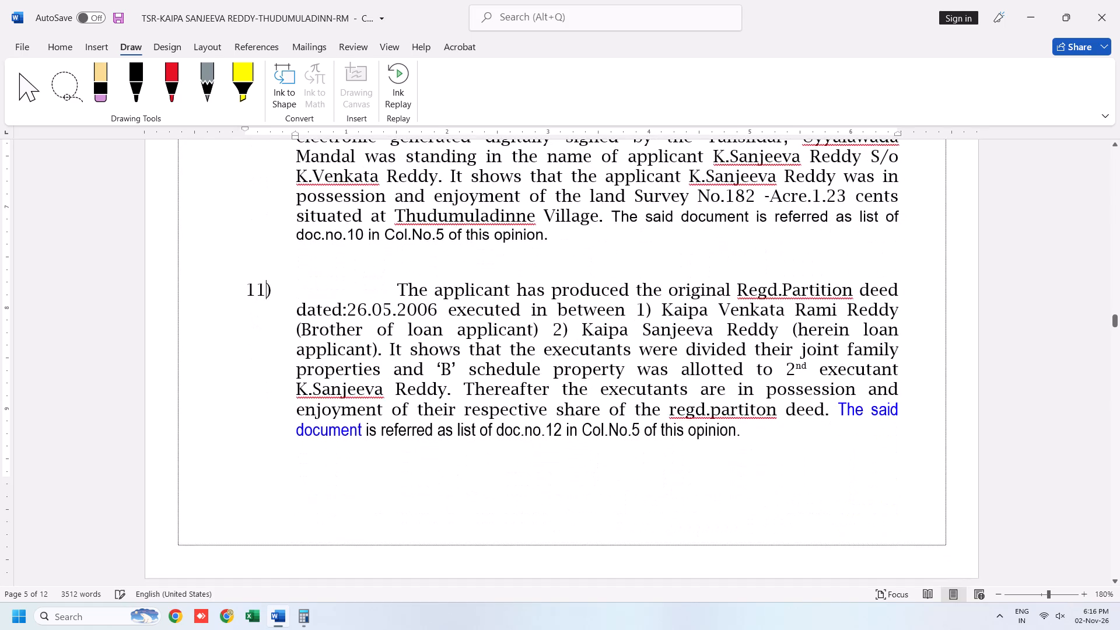
pyautogui.scroll(-3, 485, 299)
pyautogui.click(547, 306)
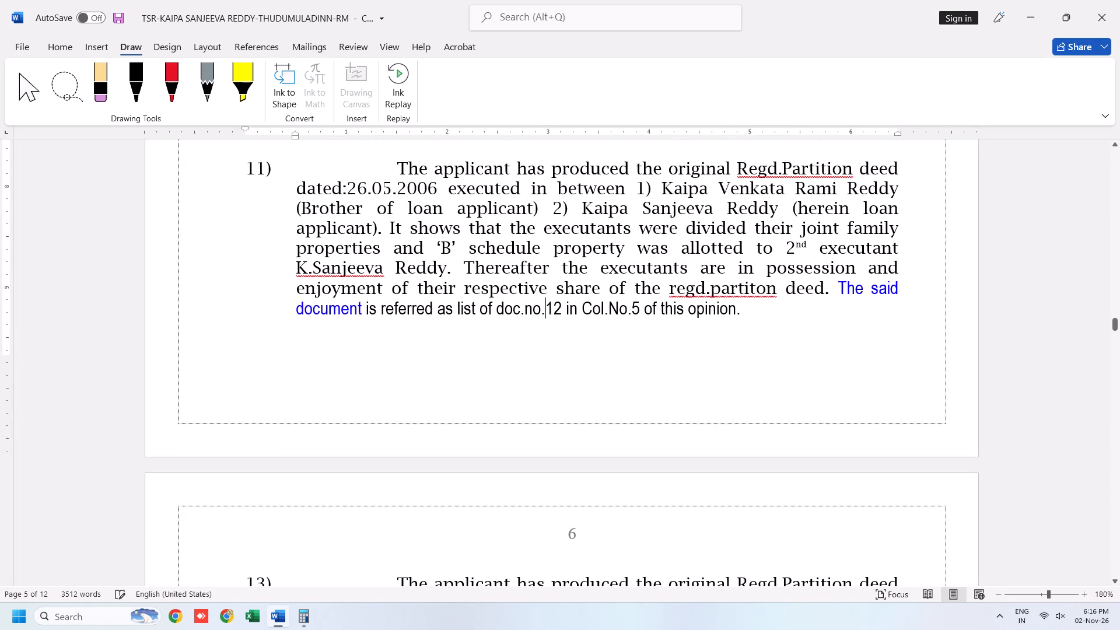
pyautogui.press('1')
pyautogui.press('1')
pyautogui.press('Delete')
pyautogui.press('Delete')
# Renumber the Regd.Partition deed paragraph dated 07.11.2011 as 12 and set its document reference to doc.no.12.
pyautogui.scroll(-5, 484, 365)
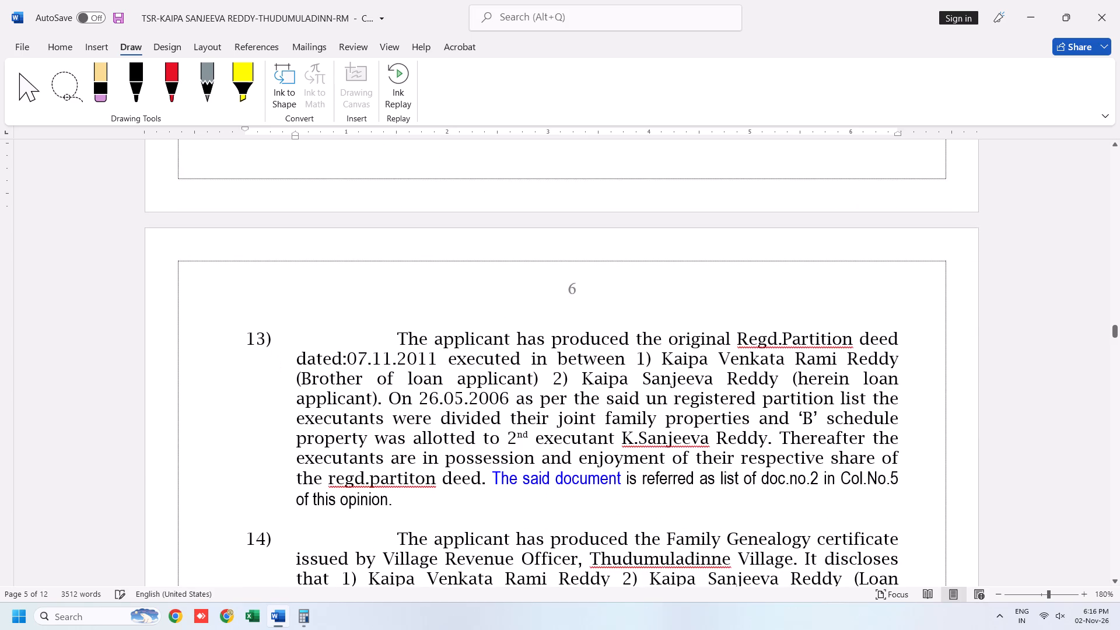
pyautogui.click(251, 334)
pyautogui.press('Delete')
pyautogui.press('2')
pyautogui.click(809, 474)
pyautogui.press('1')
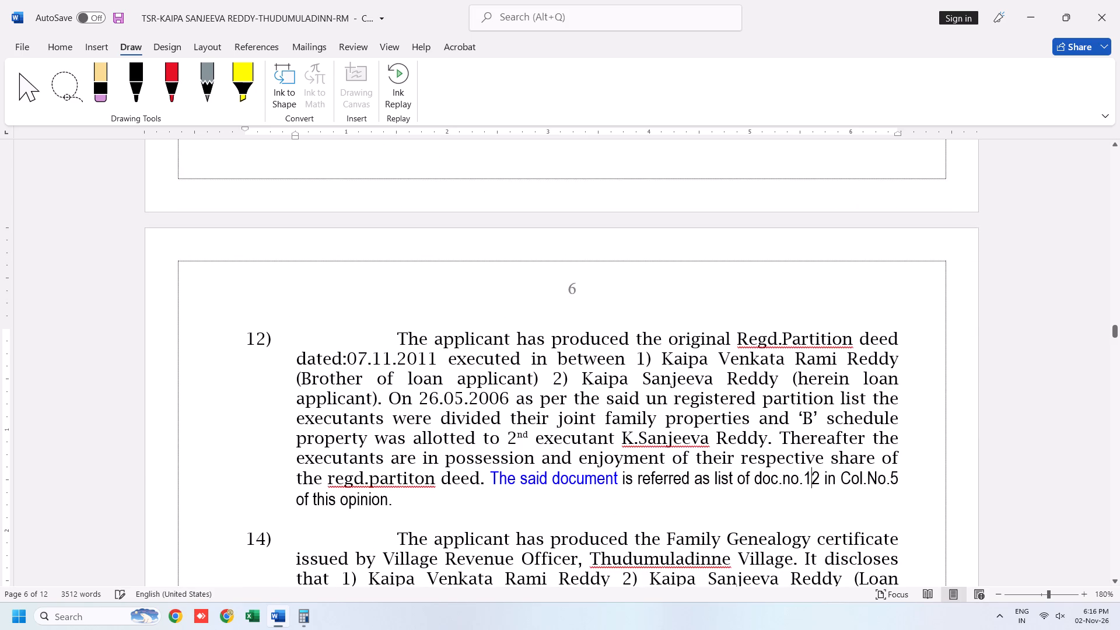
# Renumber the Family Genealogy certificate paragraph as 13.
pyautogui.scroll(-3, 763, 432)
pyautogui.moveTo(262, 388); pyautogui.dragTo(256, 388)
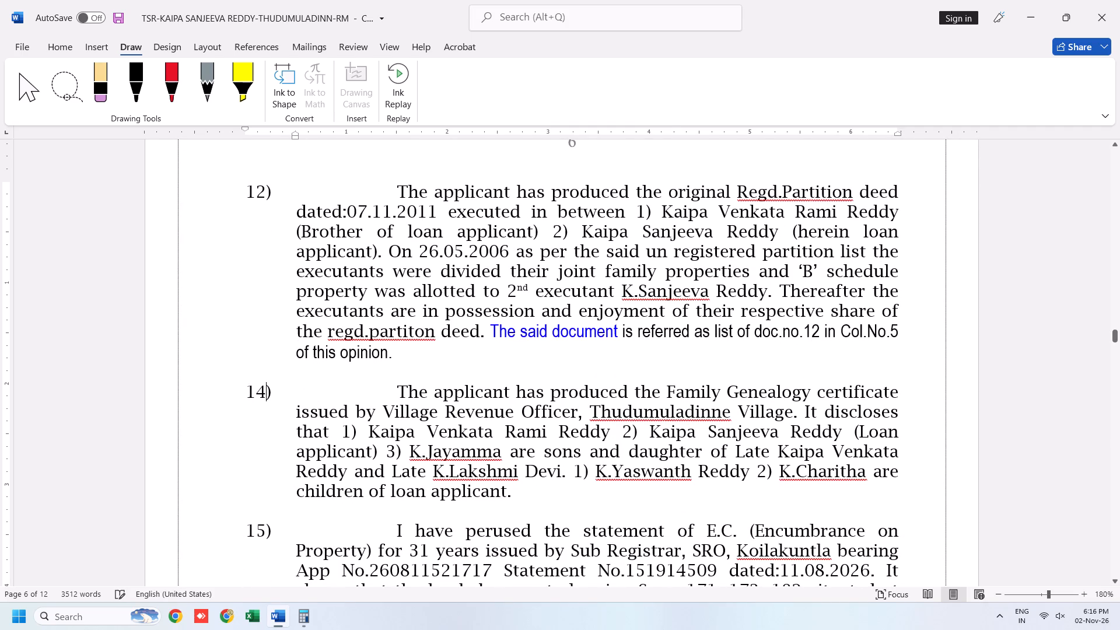
pyautogui.press('BackSpace')
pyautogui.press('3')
# Copy the "The said document is referred" sentence from paragraph 12 to the end of paragraph 13 and set its reference to doc.no.13.
pyautogui.scroll(-2, 466, 414)
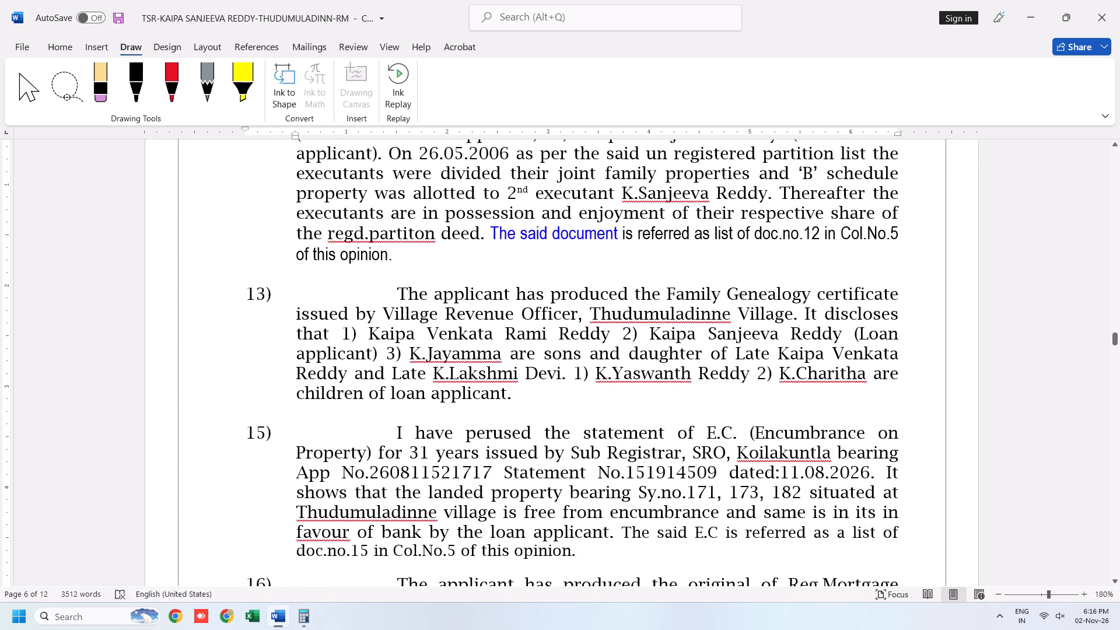
pyautogui.click(528, 396)
pyautogui.moveTo(491, 228); pyautogui.dragTo(506, 243)
pyautogui.moveTo(506, 243); pyautogui.dragTo(511, 247)
pyautogui.hotkey('ctrl', 'c')
pyautogui.click(547, 386)
pyautogui.hotkey('ctrl', 'v')
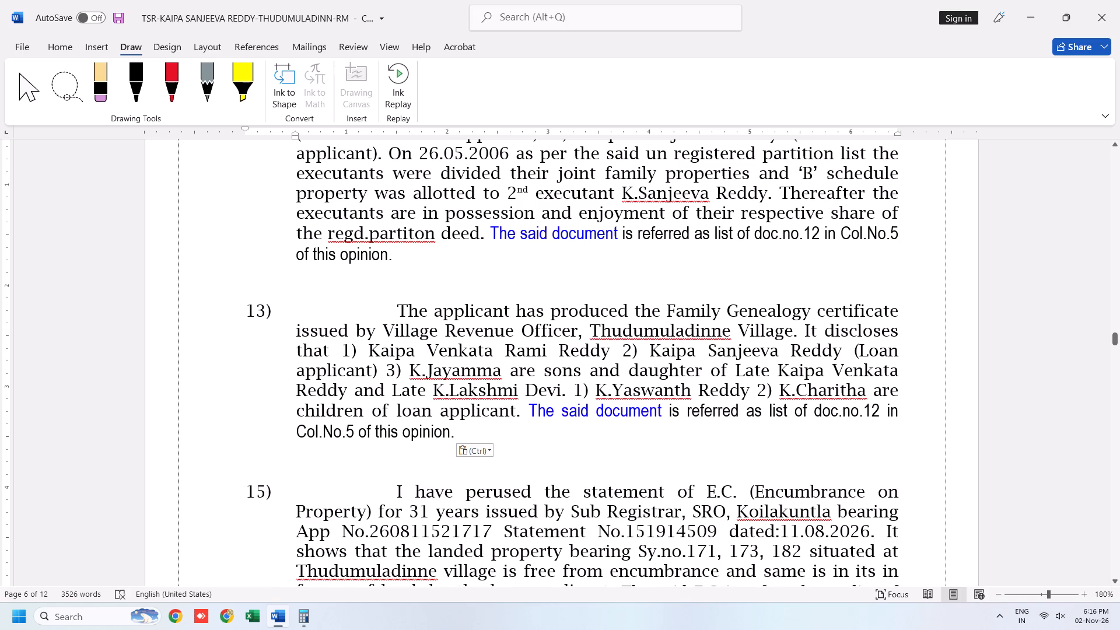
pyautogui.click(870, 402)
pyautogui.press('Delete')
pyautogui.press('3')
# Renumber the E.C. (Encumbrance on Property) statement paragraph as 14 and set its document reference to doc.no.14.
pyautogui.scroll(-3, 689, 490)
pyautogui.click(247, 347)
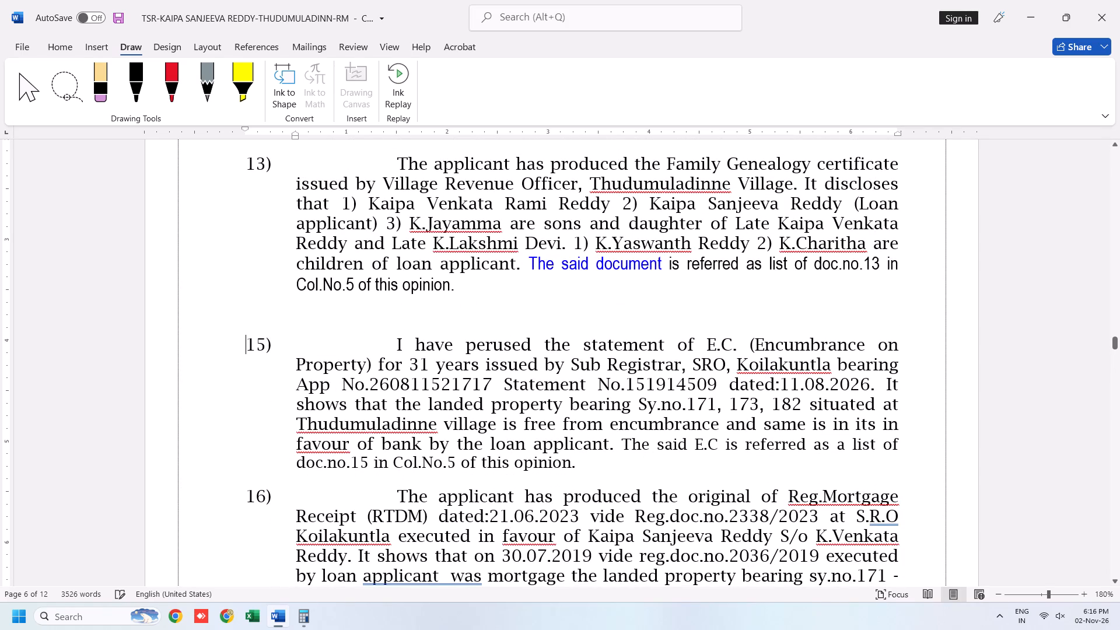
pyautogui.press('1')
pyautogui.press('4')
pyautogui.press('Delete')
pyautogui.press('Delete')
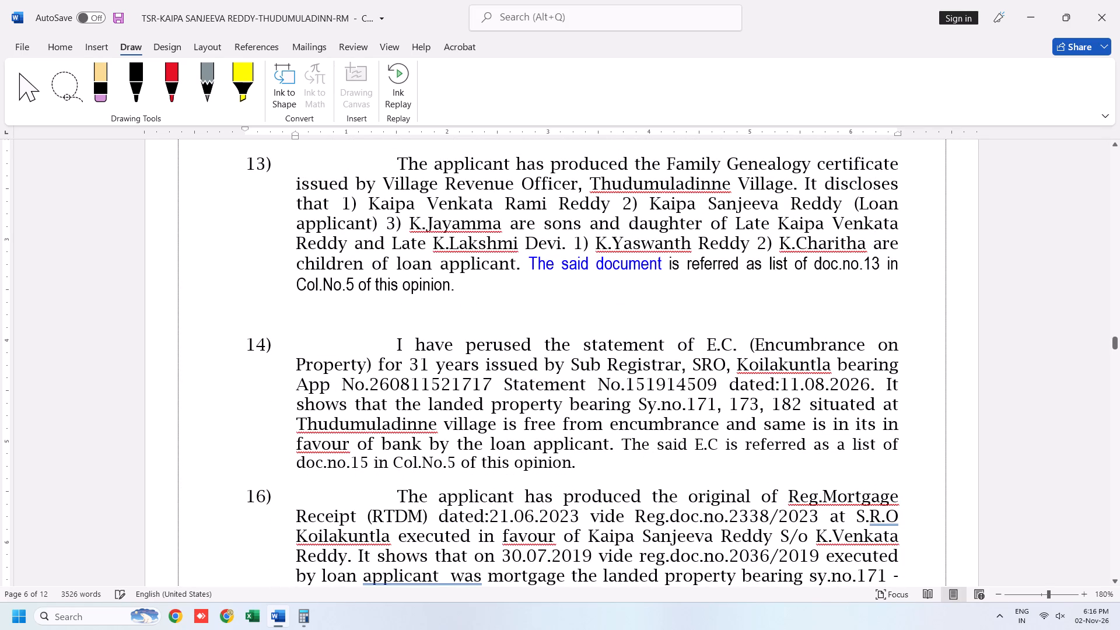
pyautogui.click(358, 463)
pyautogui.press('Delete')
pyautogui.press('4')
# Renumber the original Reg.Mortgage Receipt (RTDM) paragraph dated 21.06.2023 as 15.
pyautogui.scroll(-2, 333, 425)
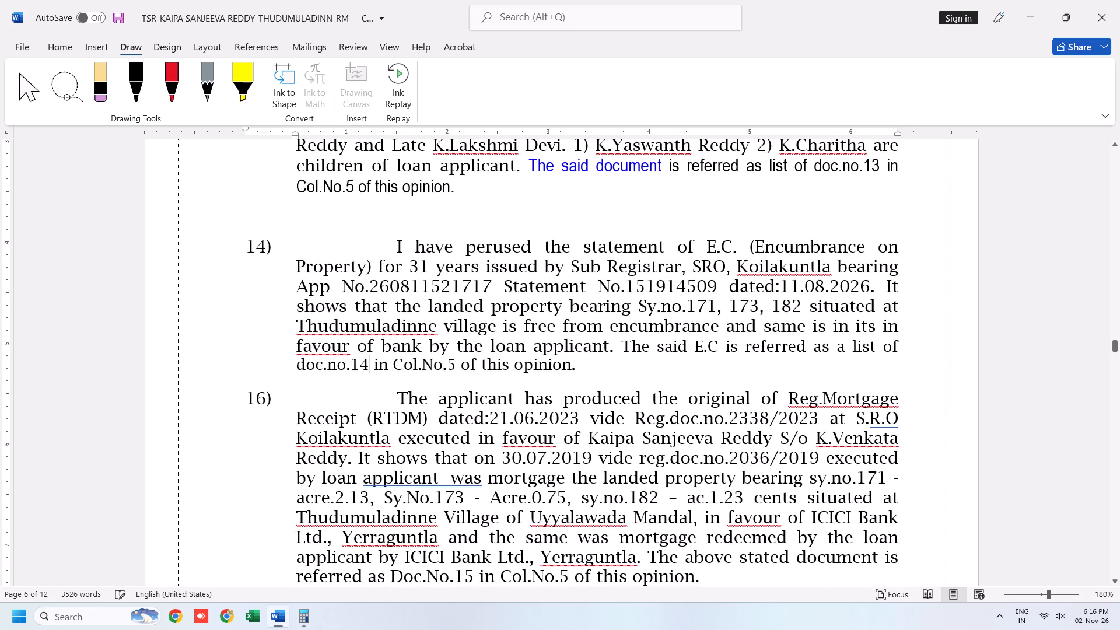
pyautogui.click(256, 395)
pyautogui.press('Delete')
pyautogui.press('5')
# Renumber the Market Value Assistance certificate paragraph for sy.no.182 as 17 and set its document reference to doc.no.17.
pyautogui.scroll(-3, 584, 356)
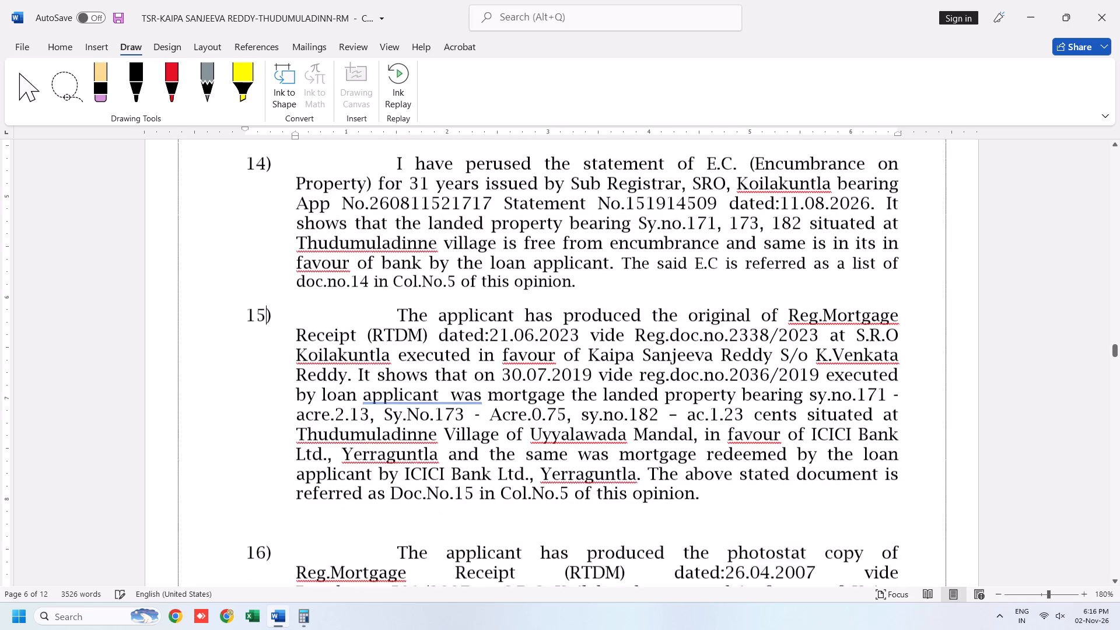
pyautogui.scroll(-2, 549, 399)
pyautogui.click(464, 330)
pyautogui.scroll(-2, 398, 393)
pyautogui.scroll(-3, 332, 348)
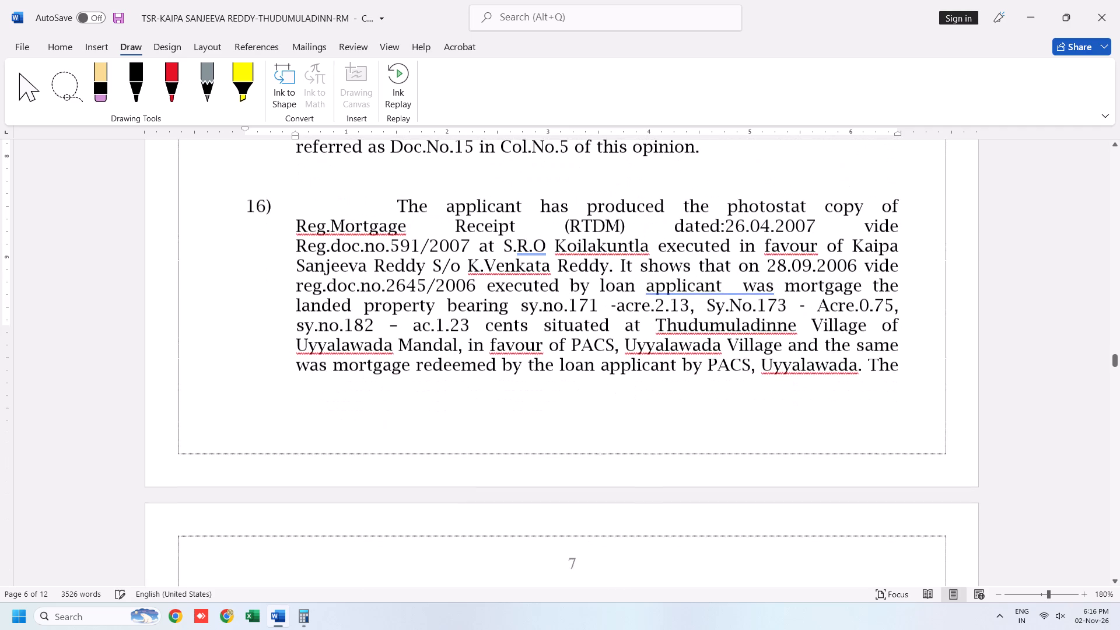
pyautogui.scroll(-5, 401, 341)
pyautogui.click(261, 394)
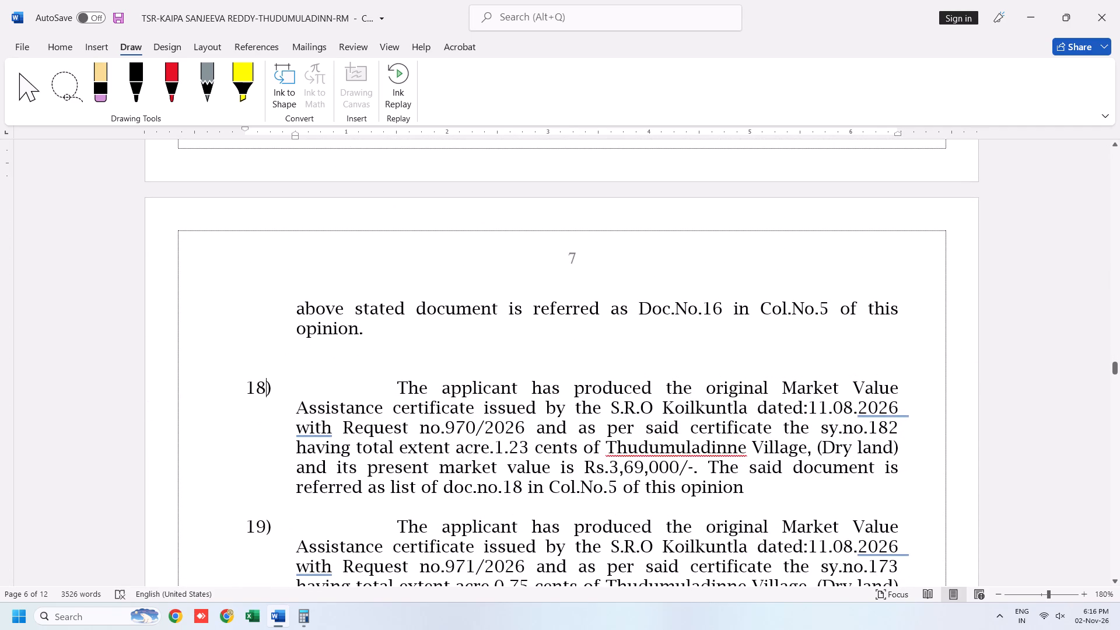
pyautogui.scroll(4, 274, 360)
pyautogui.scroll(-5, 273, 359)
pyautogui.press('BackSpace')
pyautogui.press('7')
pyautogui.scroll(-3, 386, 326)
pyautogui.click(509, 290)
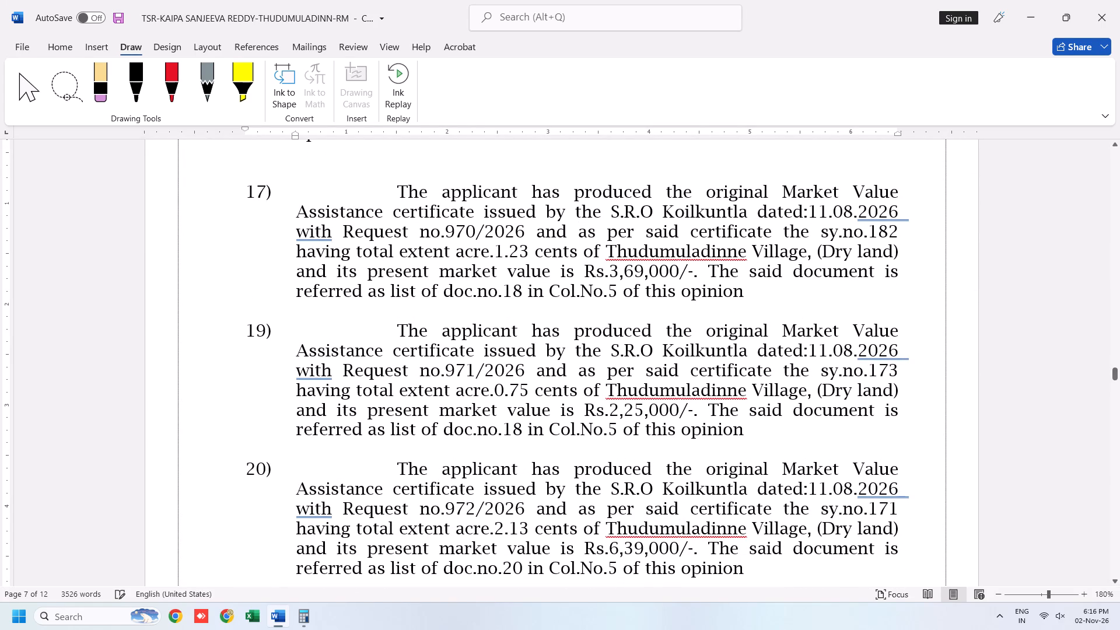
pyautogui.press('Delete')
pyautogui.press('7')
# Renumber the Market Value Assistance certificate paragraph for sy.no.173 as 18.
pyautogui.scroll(-1, 478, 314)
pyautogui.click(257, 278)
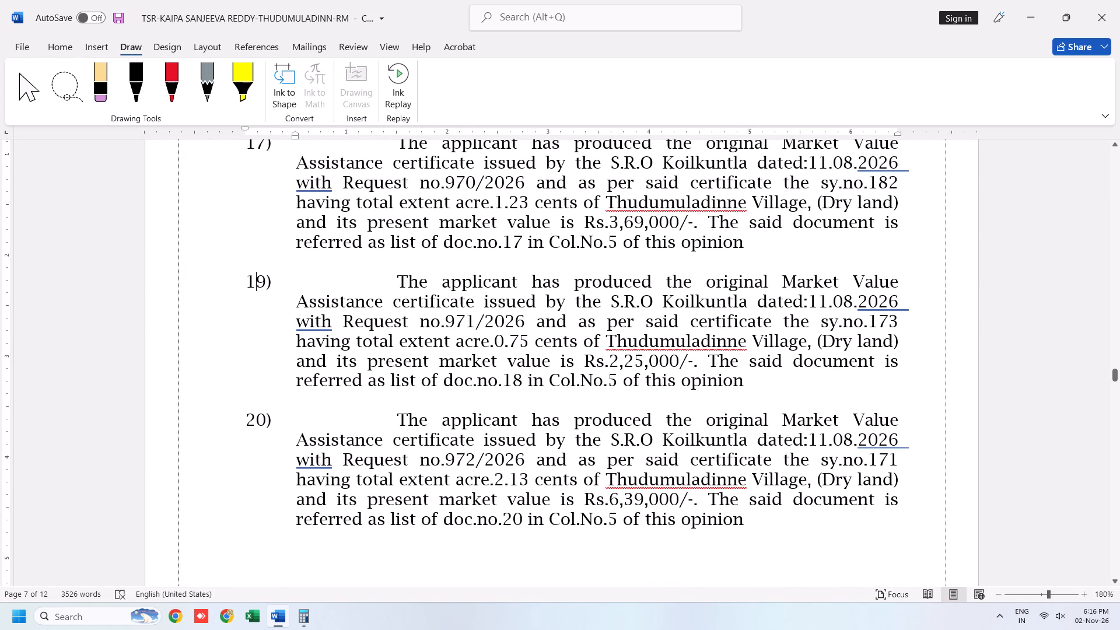
pyautogui.press('Delete')
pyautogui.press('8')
pyautogui.click(519, 386)
# Renumber the Market Value Assistance certificate paragraph for sy.no.171 as 19 and set its document reference to doc.no.19.
pyautogui.scroll(1, 514, 351)
pyautogui.scroll(-1, 454, 378)
pyautogui.click(254, 416)
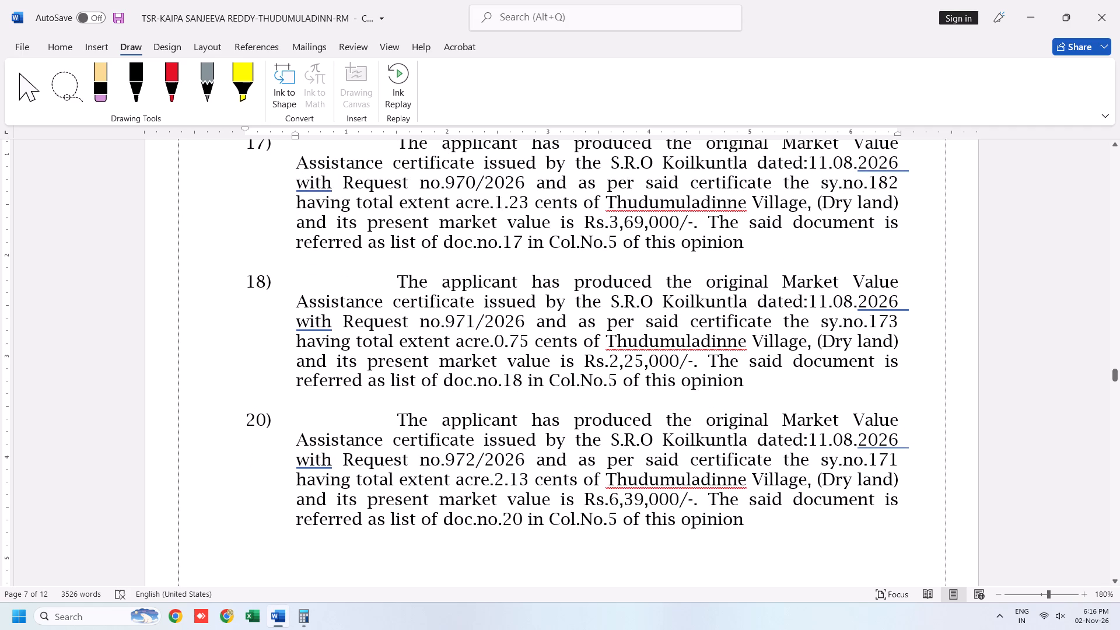
pyautogui.click(242, 416)
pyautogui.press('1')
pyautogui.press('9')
pyautogui.press('Delete')
pyautogui.press('Delete')
pyautogui.scroll(-3, 386, 435)
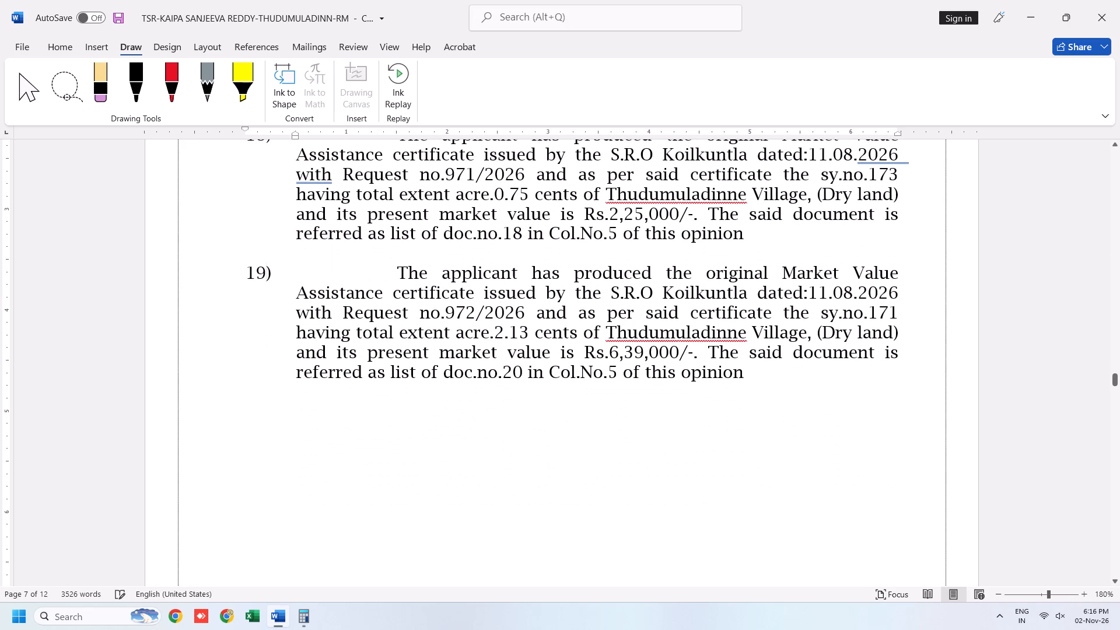
pyautogui.click(504, 369)
pyautogui.scroll(-3, 524, 351)
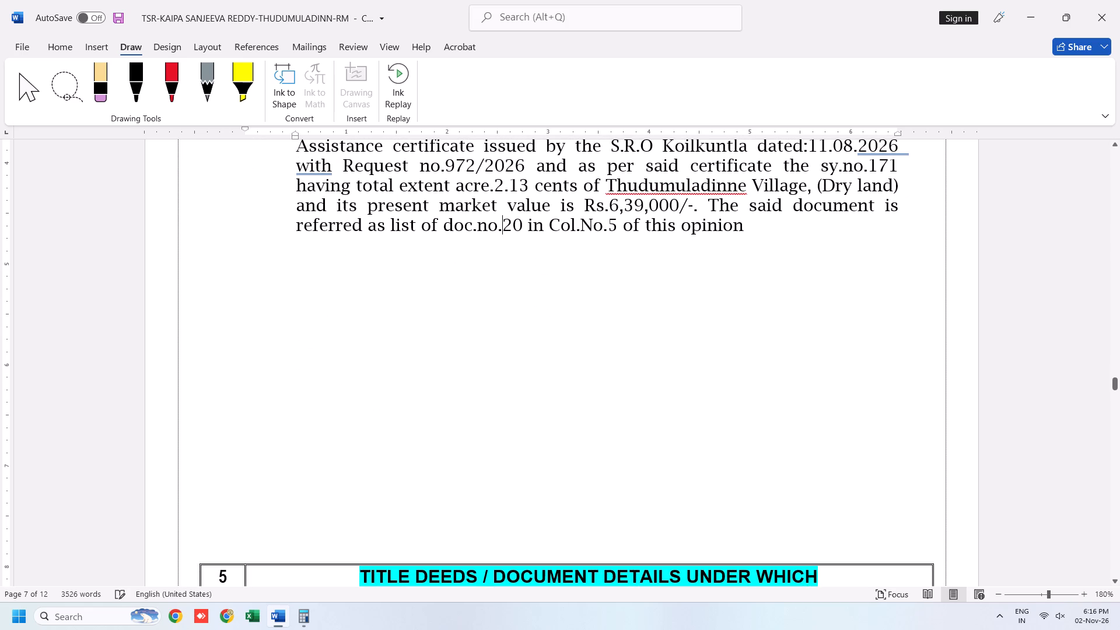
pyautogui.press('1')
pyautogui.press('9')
pyautogui.press('Delete')
pyautogui.press('Delete')
# Delete the surplus blank lines between paragraph 19 and the Title Deeds / Document Details table.
pyautogui.scroll(-4, 513, 369)
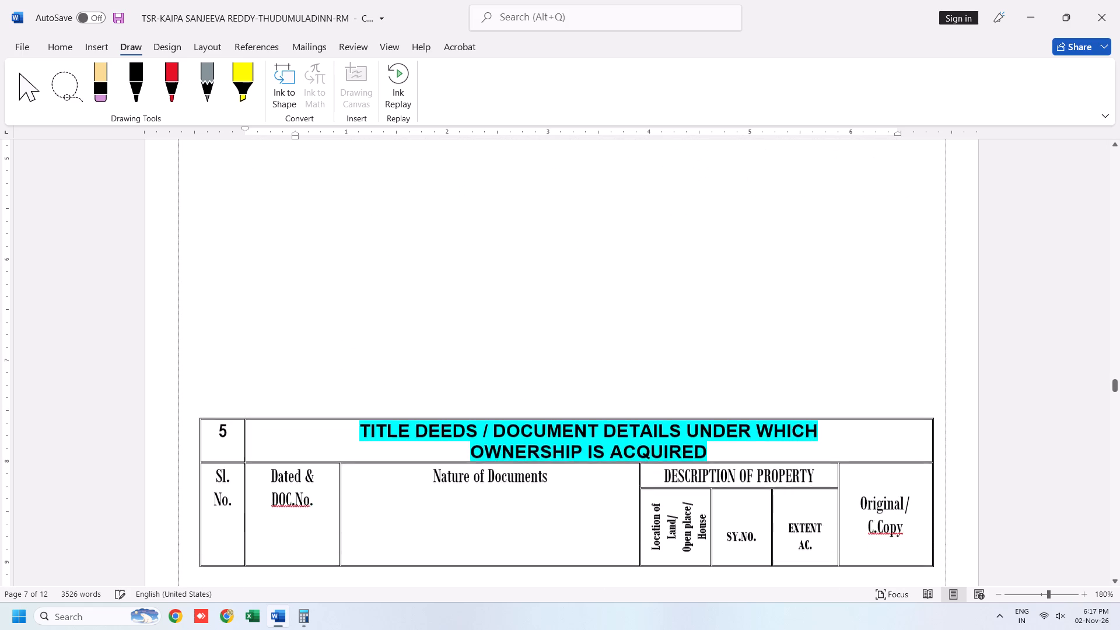
pyautogui.scroll(5, 547, 365)
pyautogui.click(443, 428)
pyautogui.scroll(-3, 421, 435)
pyautogui.press('Delete')
pyautogui.press('Delete')
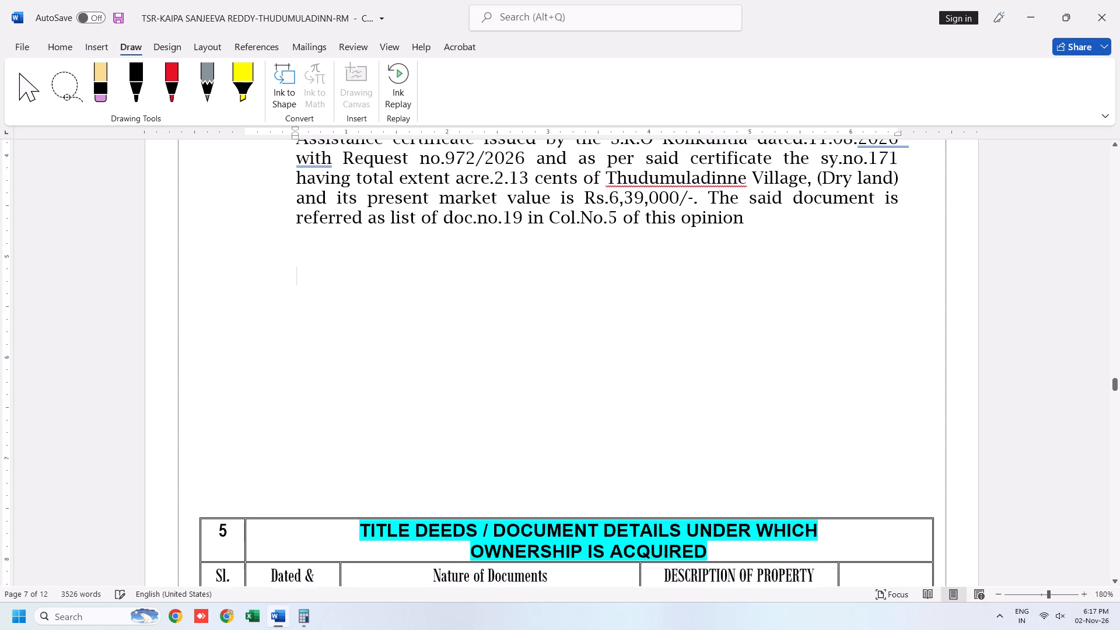
pyautogui.press('Delete')
pyautogui.press('Delete')
pyautogui.press('Delete')
pyautogui.press('Delete')
pyautogui.press('Delete')
pyautogui.press('Delete')
pyautogui.press('Delete')
pyautogui.press('Delete')
pyautogui.press('Delete')
pyautogui.press('Delete')
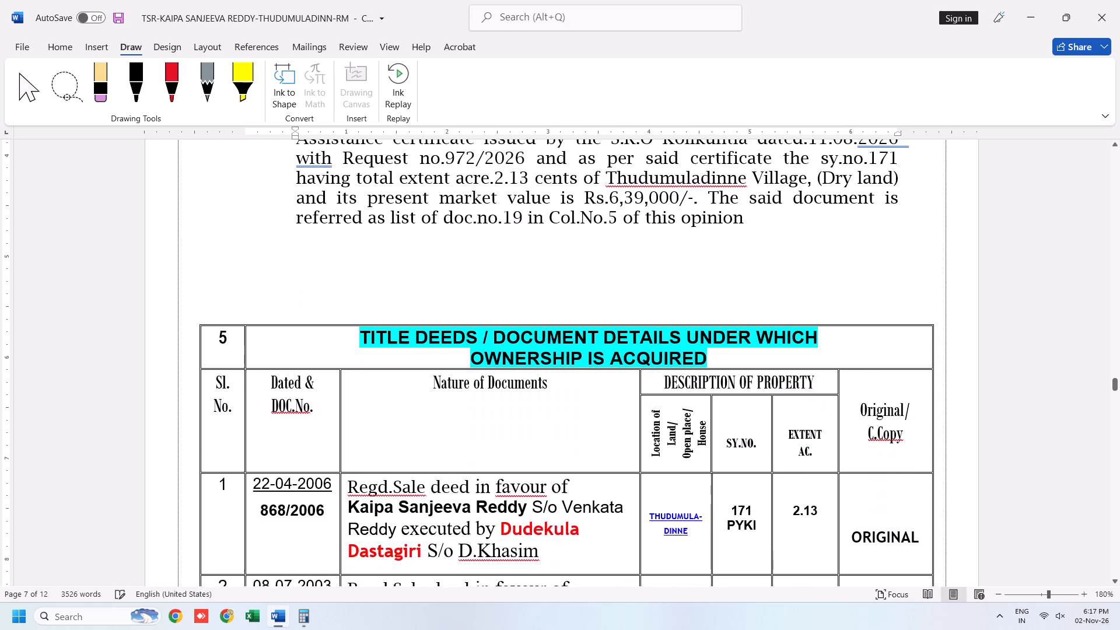
pyautogui.press('Delete')
pyautogui.press('Delete')
# Delete the row for sale deed 701/2002 dated 18-05-2002 from the title deeds table.
pyautogui.scroll(-5, 505, 357)
pyautogui.scroll(-6, 448, 376)
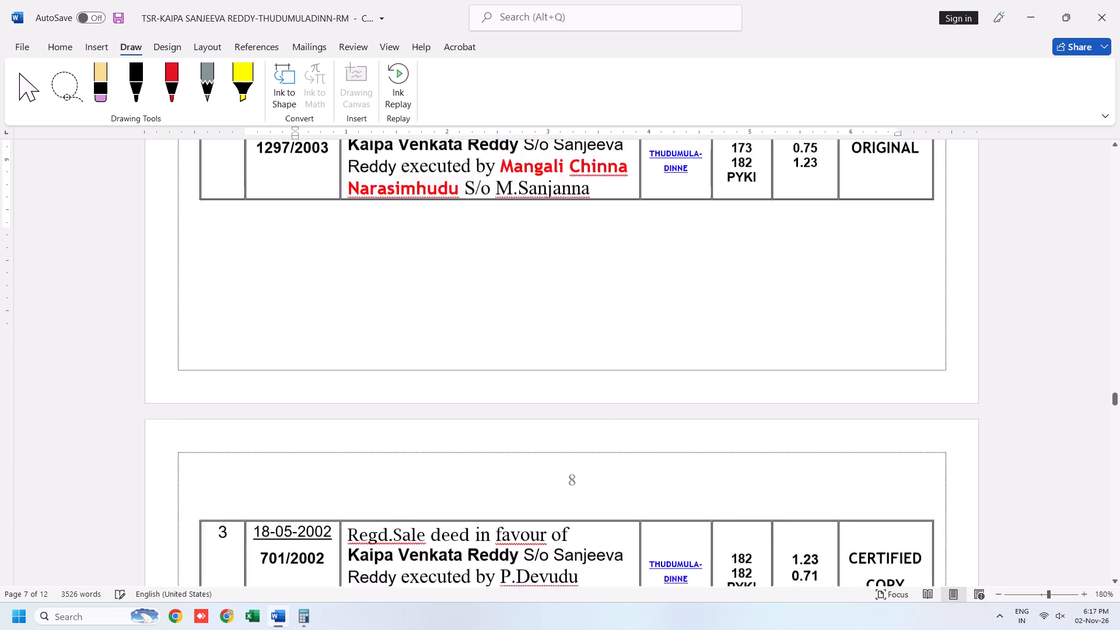
pyautogui.scroll(-2, 344, 415)
pyautogui.click(317, 417)
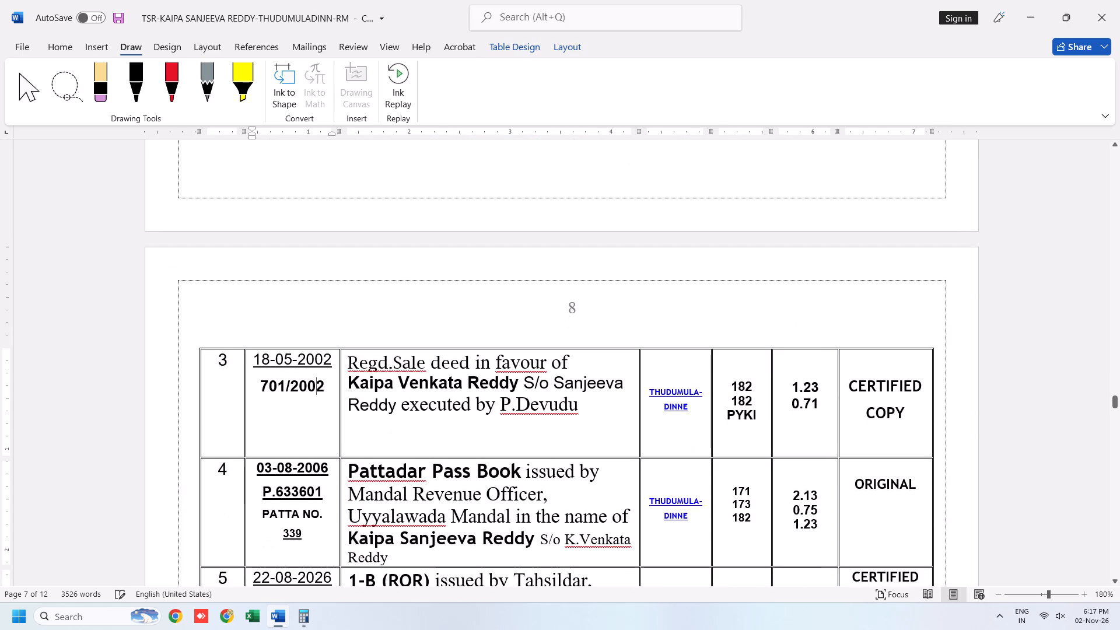
pyautogui.hotkey('alt', 'a')
pyautogui.hotkey('alt', 'd')
pyautogui.hotkey('alt', 'r')
# Renumber the Pattadar Pass Book row as 3 and the 1-B (ROR) row as 4 in the title deeds table.
pyautogui.scroll(4, 313, 396)
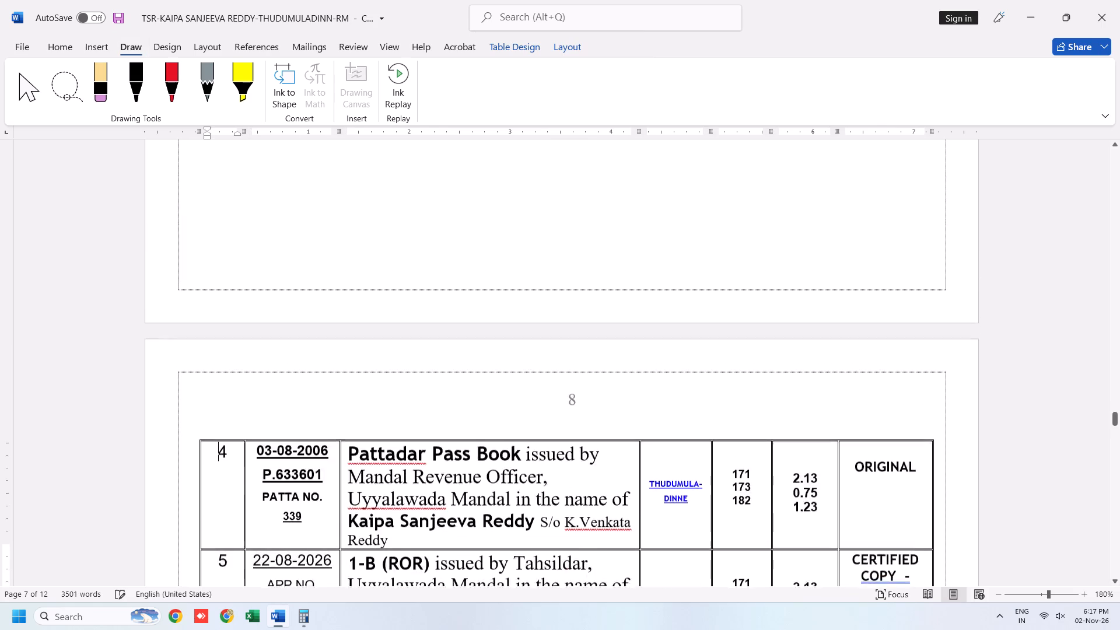
pyautogui.scroll(3, 309, 391)
pyautogui.scroll(-8, 421, 402)
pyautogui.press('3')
pyautogui.press('Delete')
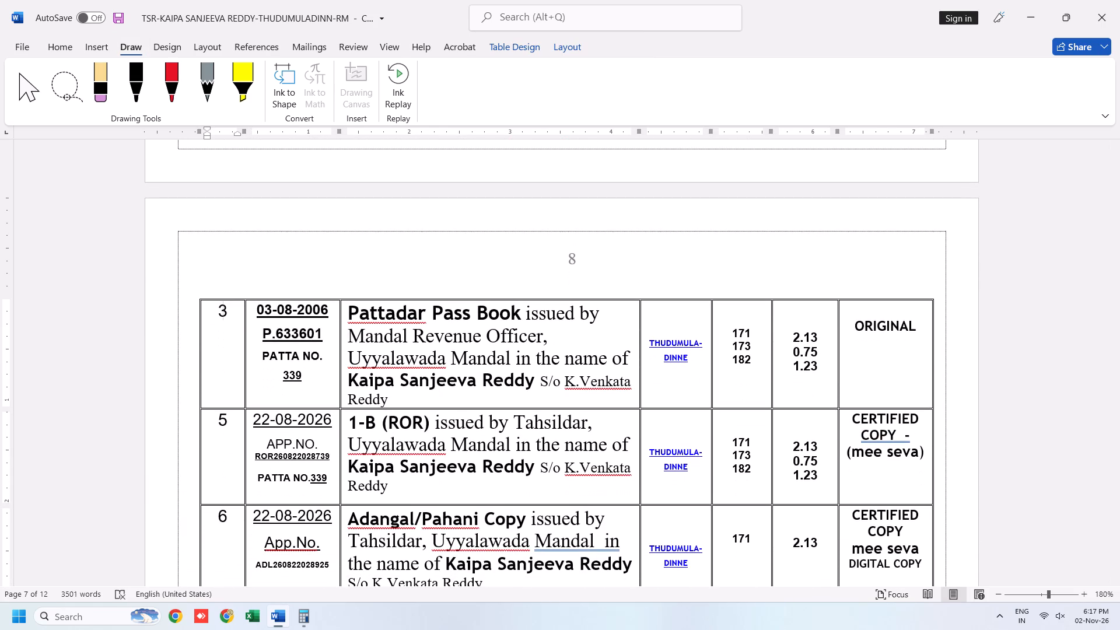
pyautogui.press('Down')
pyautogui.press('Left')
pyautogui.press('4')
pyautogui.press('Delete')
# Renumber the three Adangal/Pahani Copy rows dated 22-08-2026 as 5, 6 and 7.
pyautogui.press('Down')
pyautogui.press('Left')
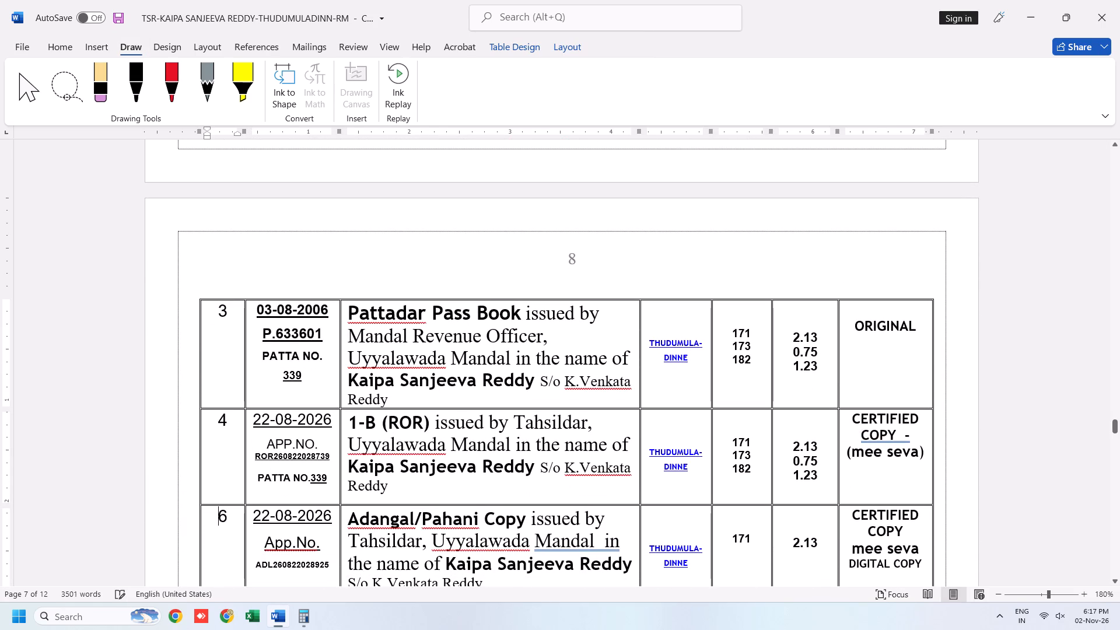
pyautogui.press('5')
pyautogui.press('Delete')
pyautogui.press('Down')
pyautogui.press('Left')
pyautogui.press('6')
pyautogui.press('Delete')
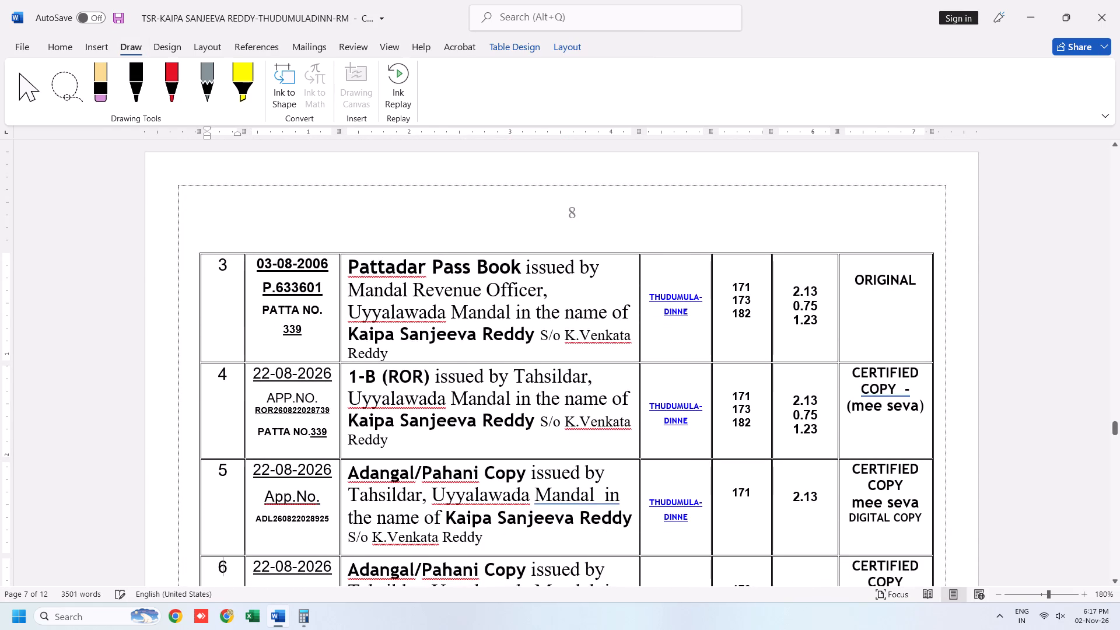
pyautogui.press('Down')
pyautogui.press('Left')
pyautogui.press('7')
pyautogui.press('Delete')
# Renumber the three 2014 Adangal/Pahani Copy rows (Fasli no.1424) as 8, 9 and 10.
pyautogui.press('Down')
pyautogui.press('Left')
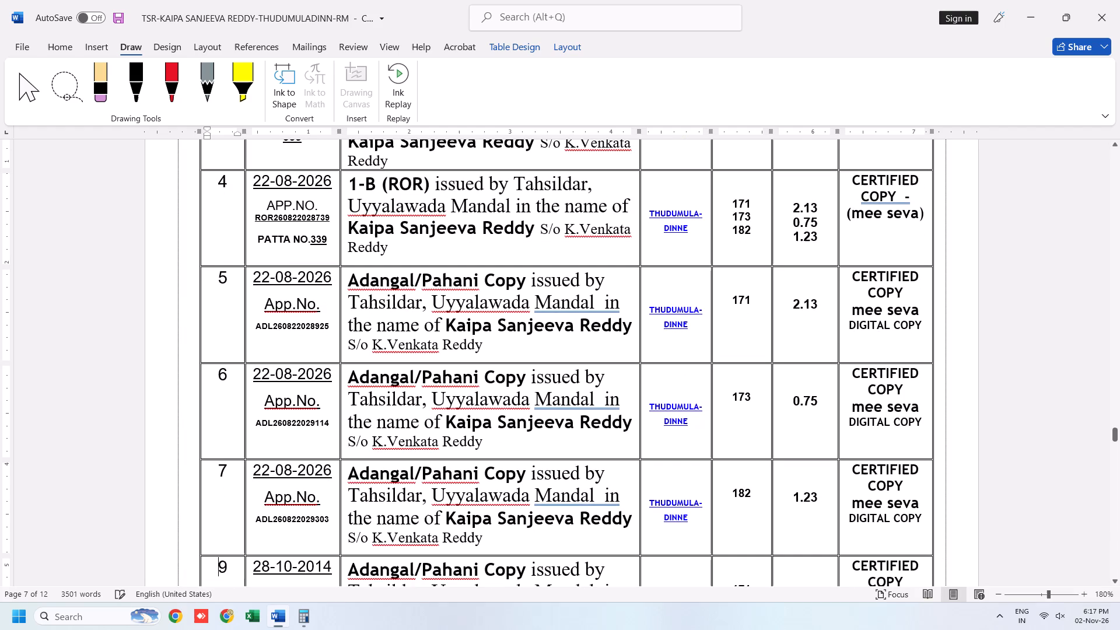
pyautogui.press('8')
pyautogui.press('Delete')
pyautogui.press('Down')
pyautogui.press('Left')
pyautogui.press('Left')
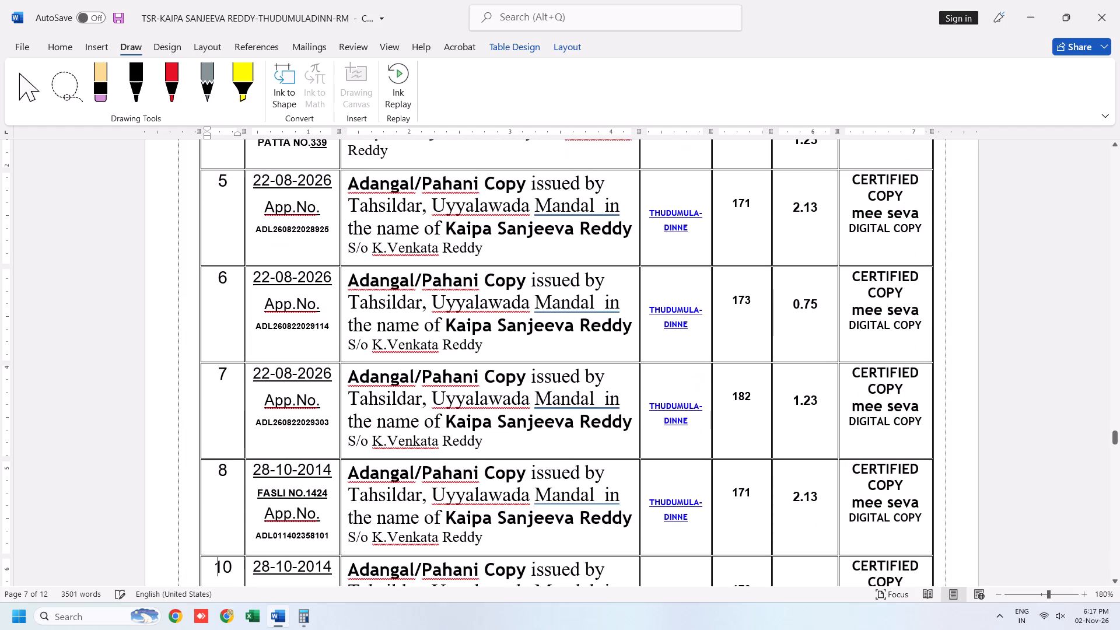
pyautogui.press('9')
pyautogui.press('Delete')
pyautogui.press('Delete')
pyautogui.press('Down')
pyautogui.press('Left')
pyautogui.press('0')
pyautogui.press('Delete')
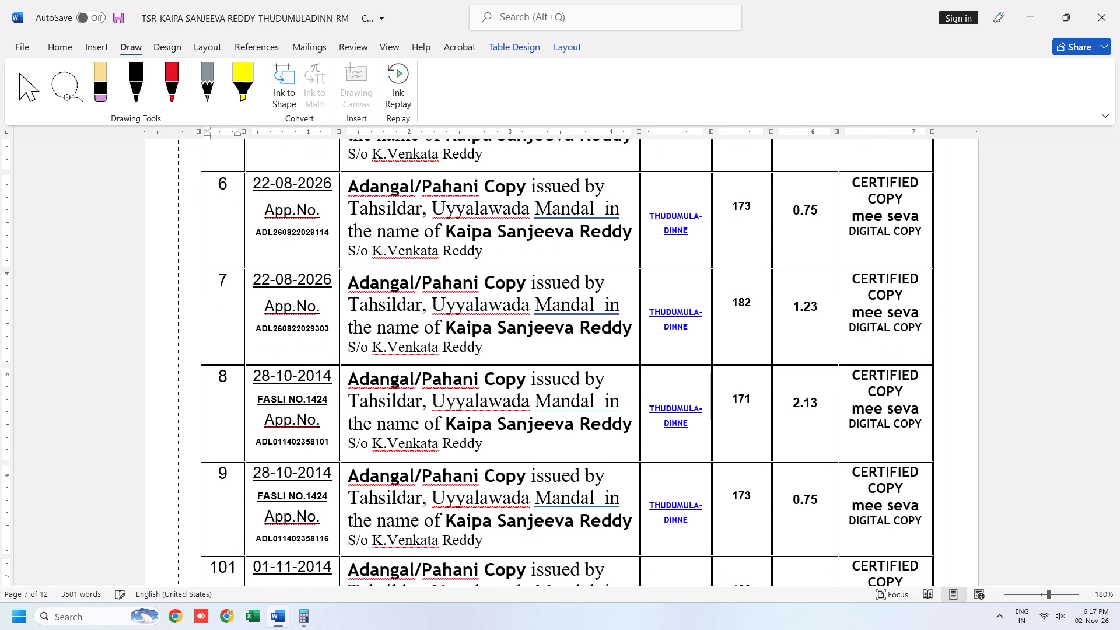
# Renumber the unregistered partition deed rows dated 07-11-2011 and 26-05-2006 as 11 and 12.
pyautogui.press('Down')
pyautogui.press('Left')
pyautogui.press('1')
pyautogui.press('Delete')
pyautogui.press('Down')
pyautogui.press('Left')
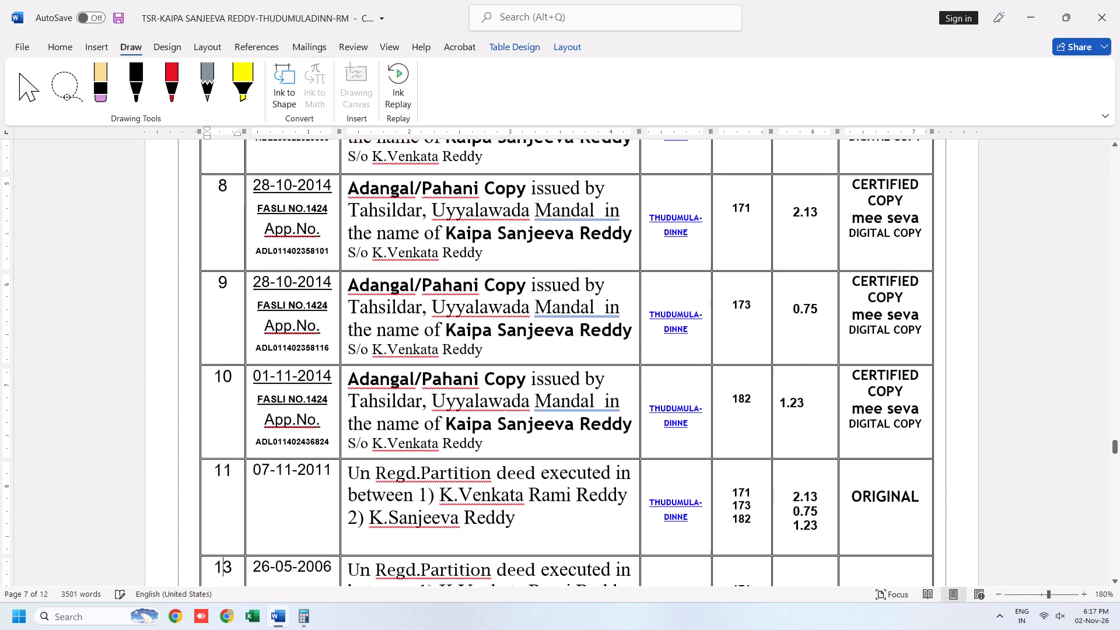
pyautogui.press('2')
pyautogui.press('Delete')
# Renumber the Family Genealogy Certificate row as 13 and the E.C. row as 14.
pyautogui.press('Down')
pyautogui.press('Left')
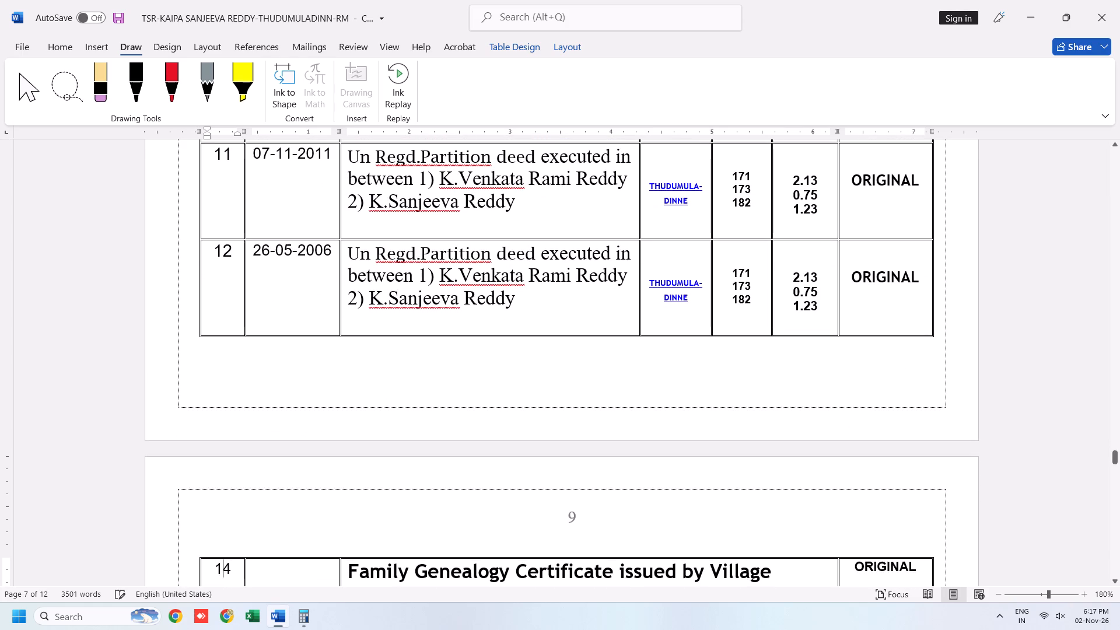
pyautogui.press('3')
pyautogui.press('Delete')
pyautogui.press('Down')
pyautogui.press('Left')
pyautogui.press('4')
pyautogui.press('Delete')
pyautogui.press('Down')
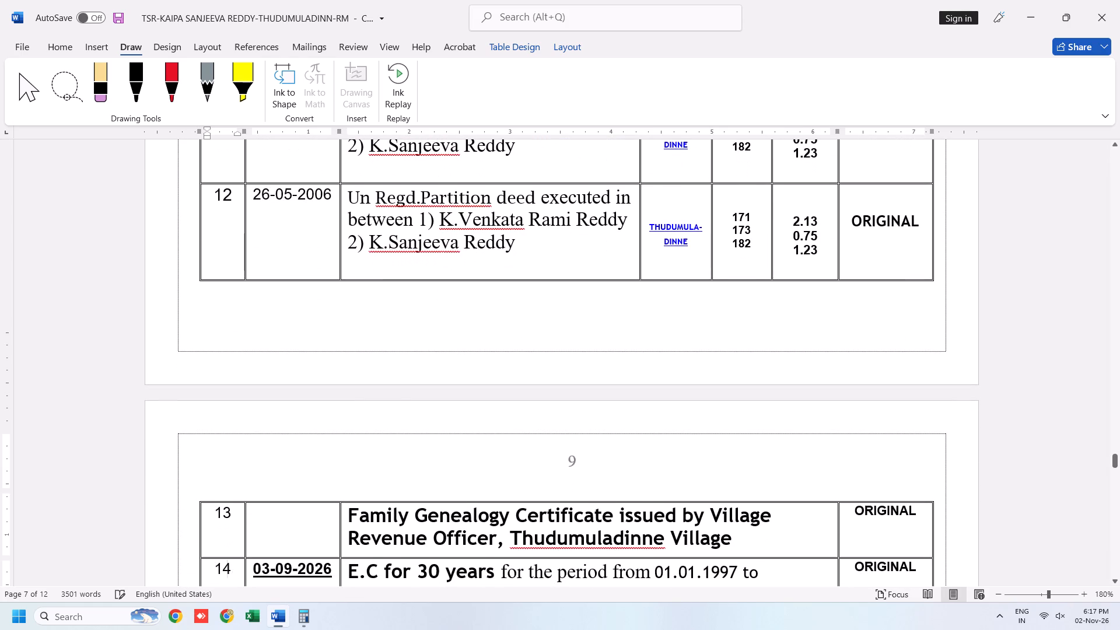
pyautogui.press('Left')
pyautogui.press('Down')
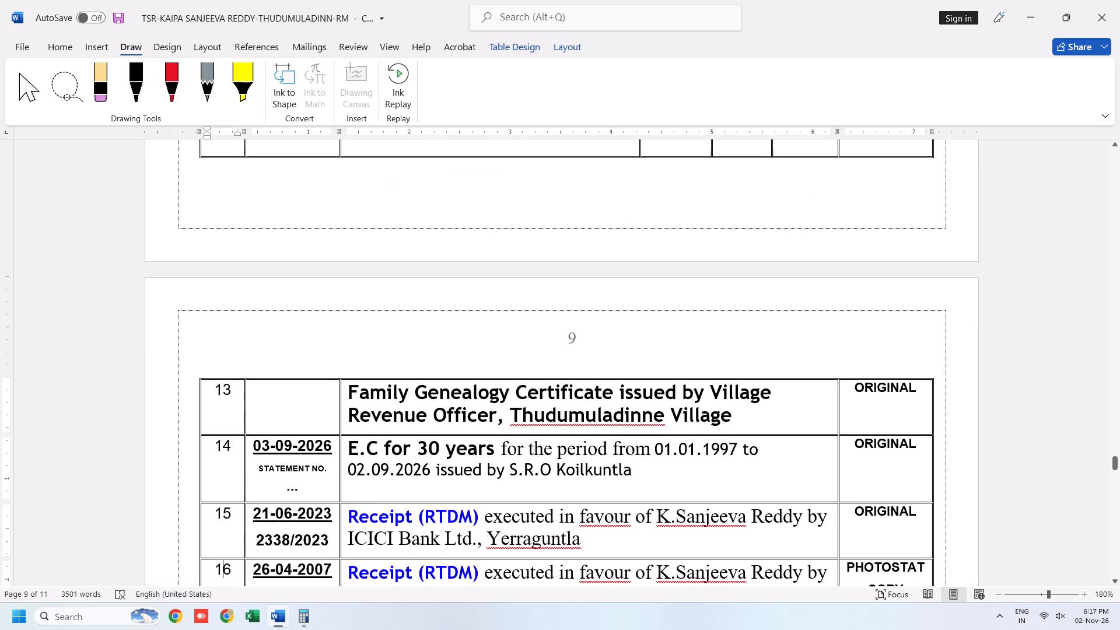
pyautogui.press('Up')
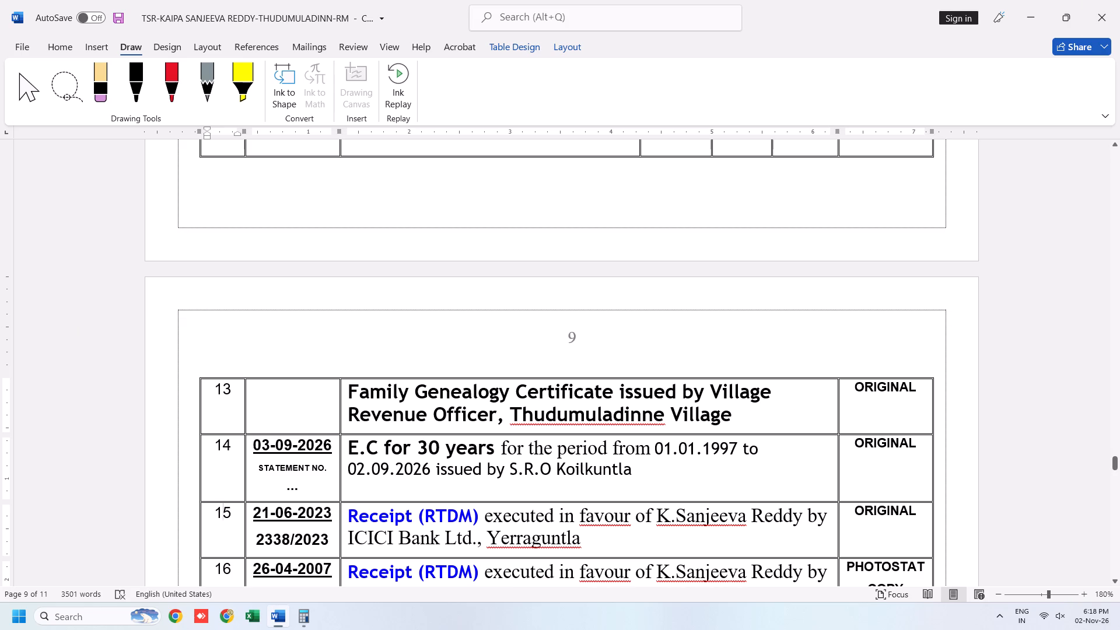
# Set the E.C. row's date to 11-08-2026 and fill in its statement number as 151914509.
pyautogui.moveTo(256, 446); pyautogui.dragTo(269, 443)
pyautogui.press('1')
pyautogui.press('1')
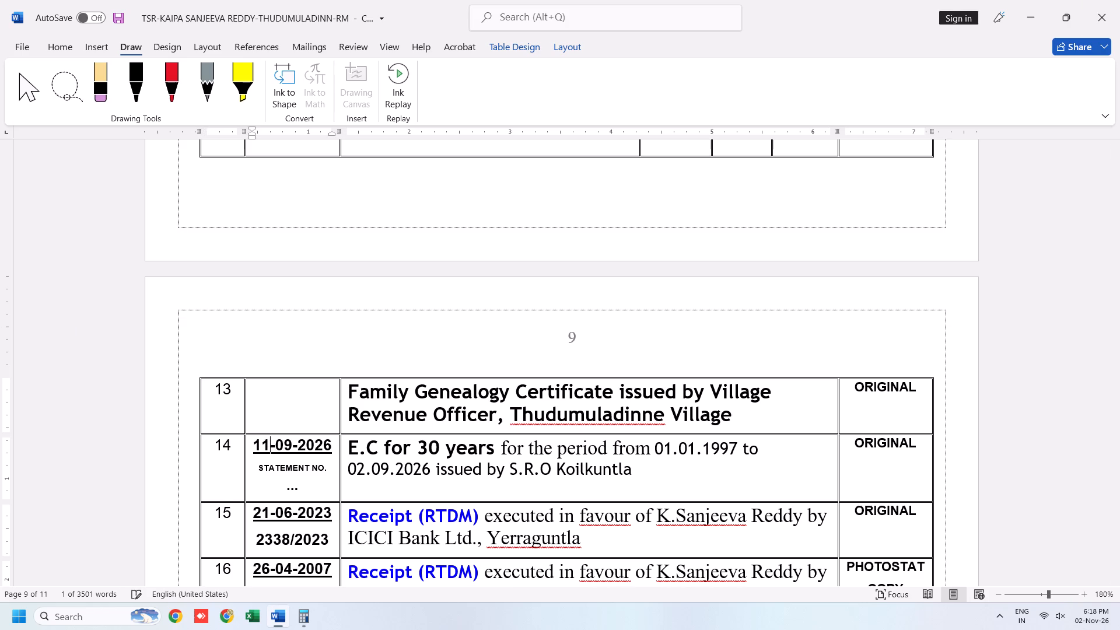
pyautogui.press('Right')
pyautogui.press('Right')
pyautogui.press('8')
pyautogui.press('Delete')
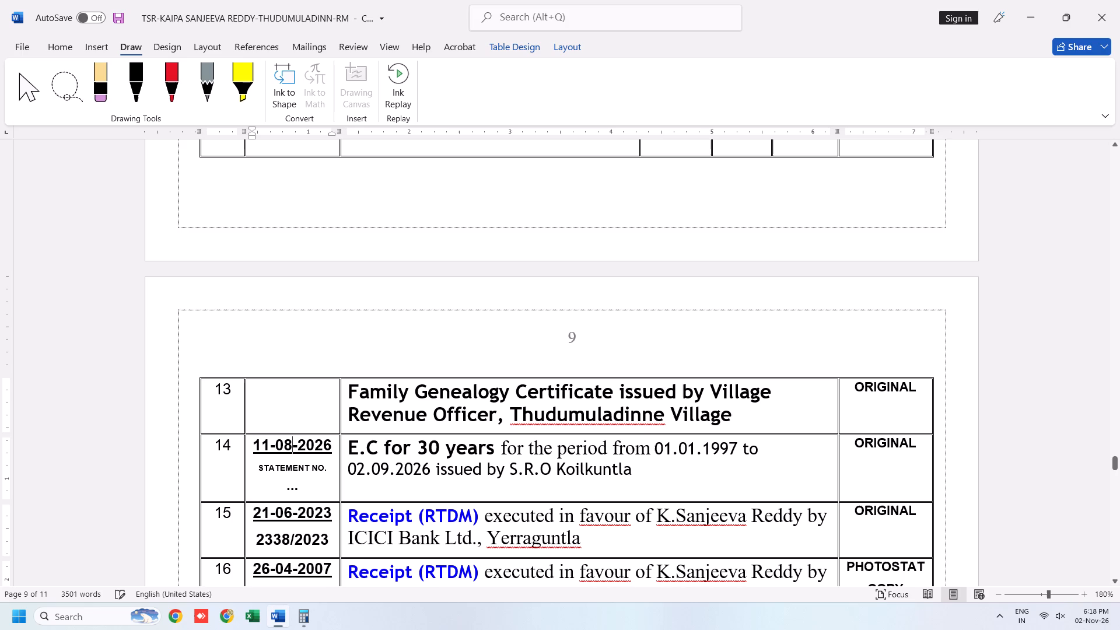
pyautogui.moveTo(281, 480); pyautogui.dragTo(306, 485)
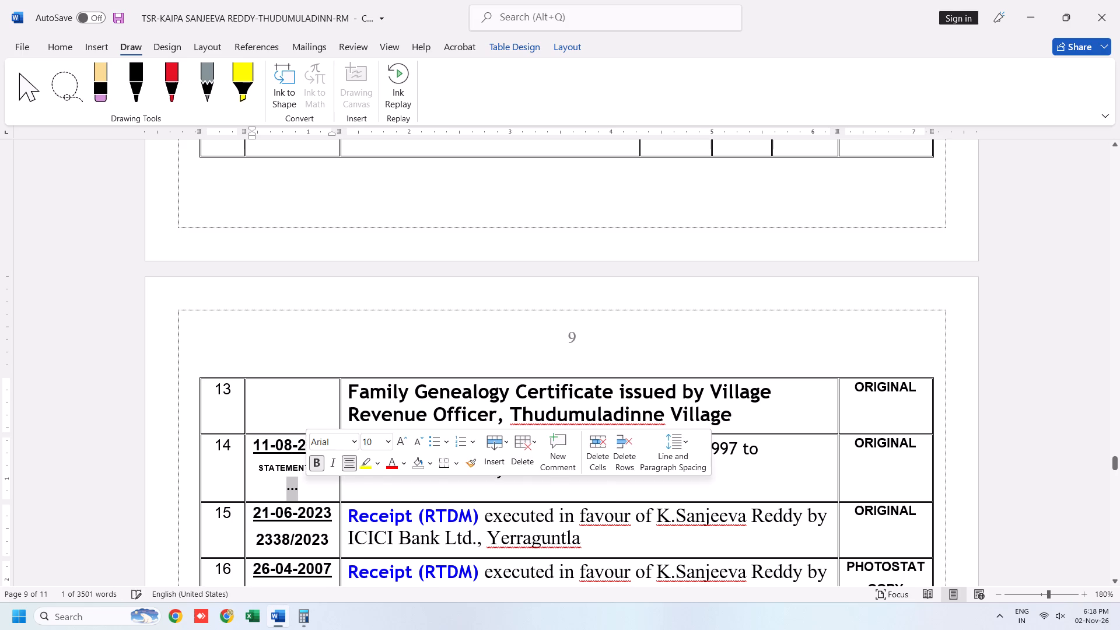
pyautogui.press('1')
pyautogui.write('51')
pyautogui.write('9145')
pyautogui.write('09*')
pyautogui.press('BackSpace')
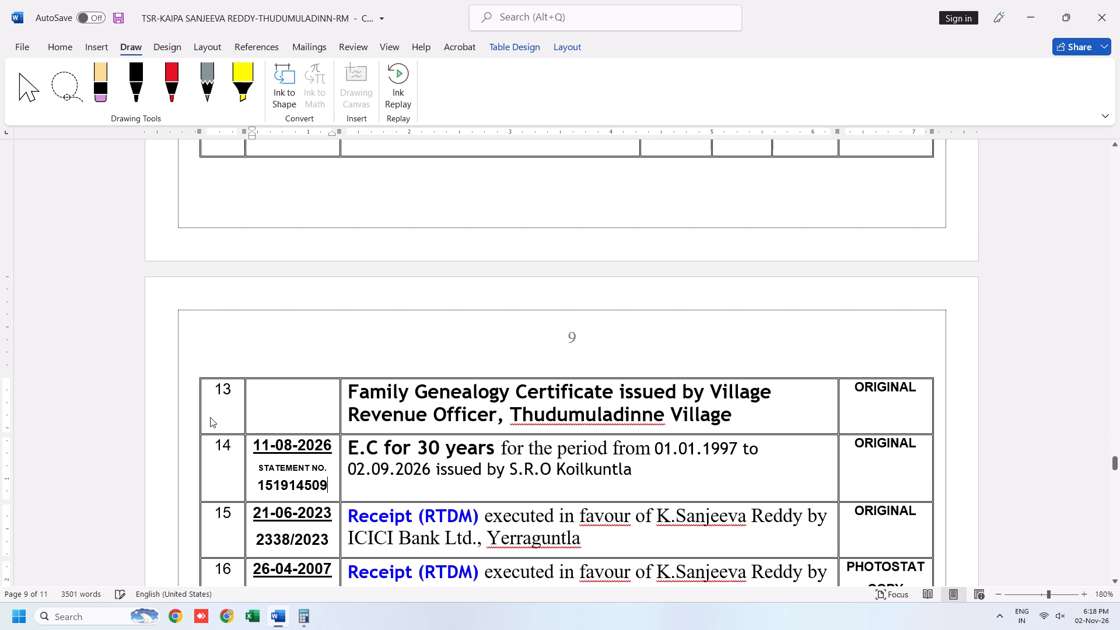
# Set the E.C. entry's duration to 31 years and its period start date to 01.01.1996.
pyautogui.click(426, 448)
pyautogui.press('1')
pyautogui.press('Delete')
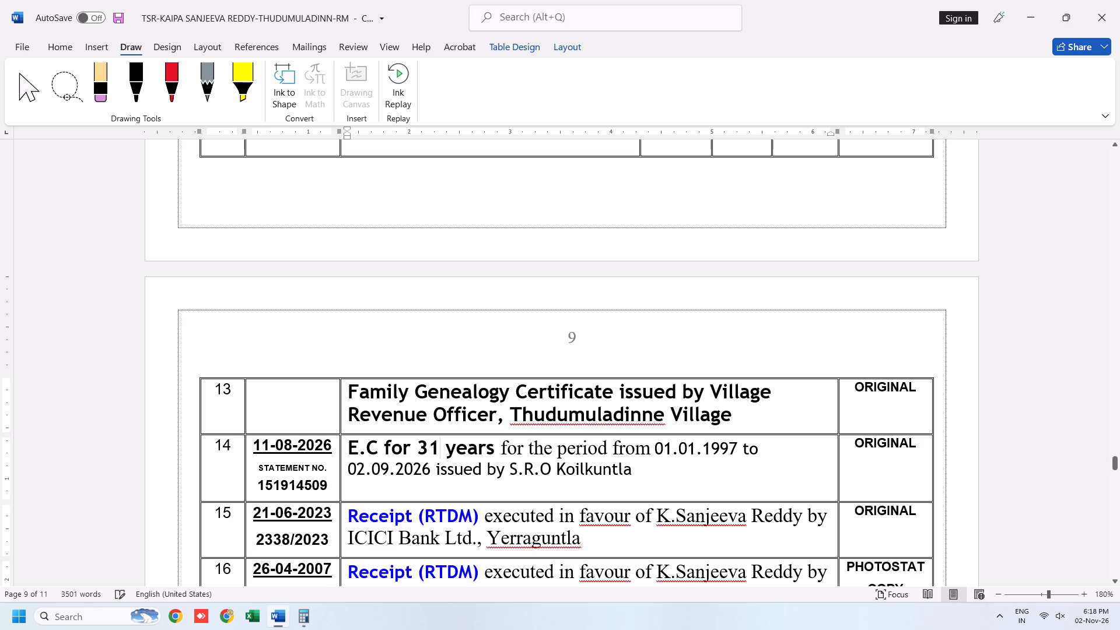
pyautogui.click(649, 453)
pyautogui.click(724, 450)
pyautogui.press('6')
pyautogui.press('Delete')
# Set the end date of the E.C. entry's period to 10.08.2026.
pyautogui.click(349, 464)
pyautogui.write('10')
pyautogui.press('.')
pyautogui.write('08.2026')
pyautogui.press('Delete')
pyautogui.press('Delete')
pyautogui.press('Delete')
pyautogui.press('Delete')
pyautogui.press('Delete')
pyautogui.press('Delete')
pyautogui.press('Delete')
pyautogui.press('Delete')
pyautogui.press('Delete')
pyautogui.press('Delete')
# Renumber the Market Value Assistance rows for sy.no.182, sy.no.173 and the one following them as 17, 18 and 19.
pyautogui.scroll(-3, 372, 487)
pyautogui.click(220, 387)
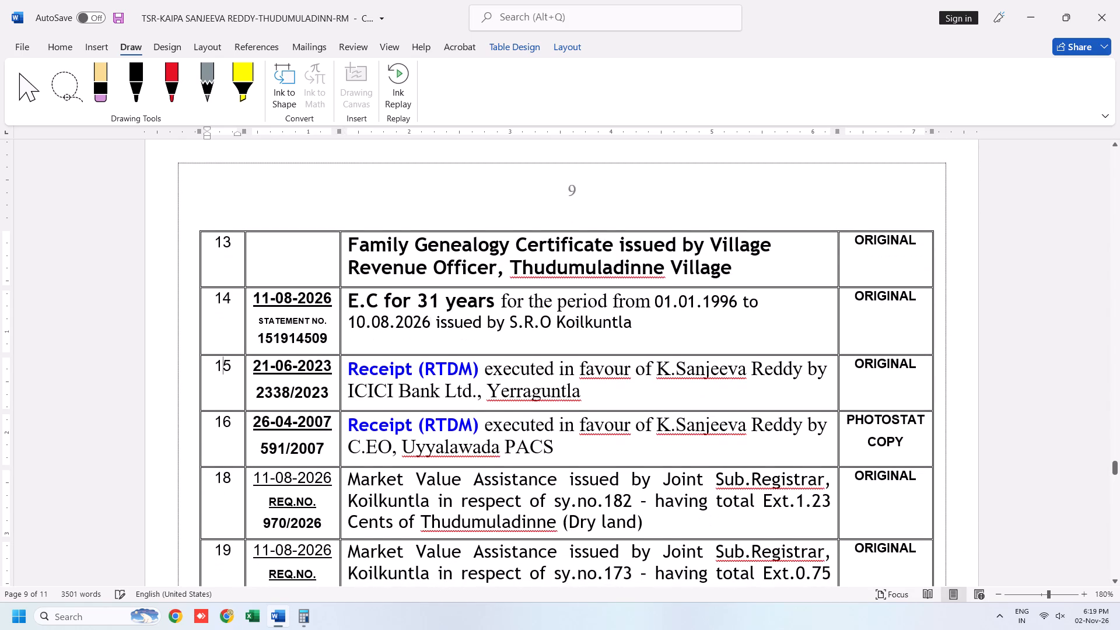
pyautogui.scroll(-1, 229, 387)
pyautogui.click(226, 430)
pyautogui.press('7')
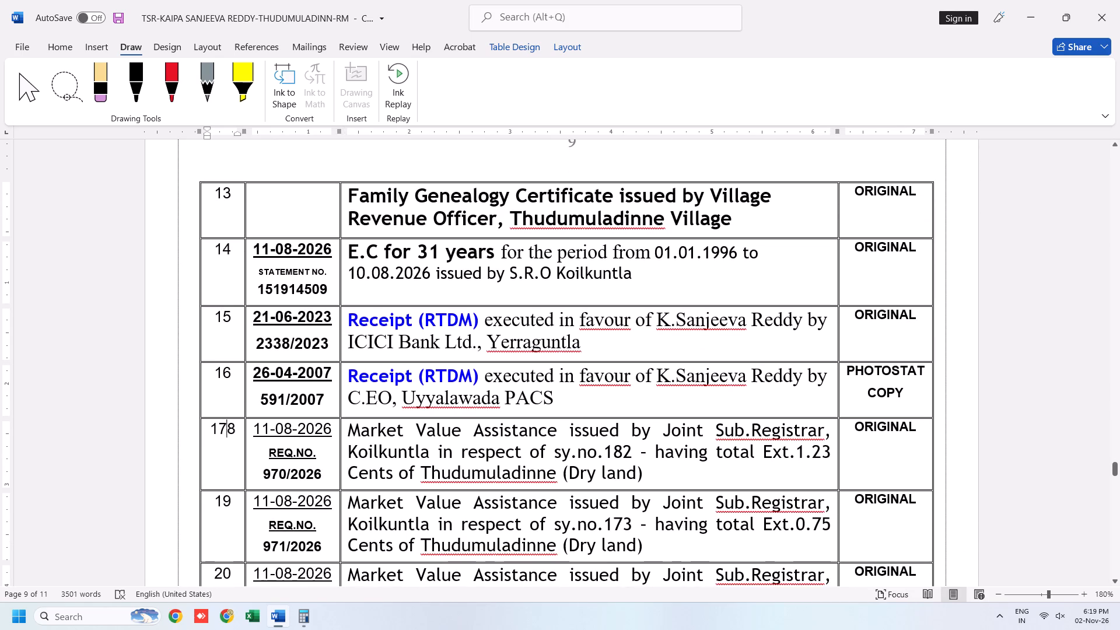
pyautogui.press('Delete')
pyautogui.press('Down')
pyautogui.press('Left')
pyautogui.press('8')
pyautogui.press('Delete')
pyautogui.press('Down')
pyautogui.press('Left')
pyautogui.press('Left')
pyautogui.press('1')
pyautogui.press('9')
pyautogui.press('Delete')
pyautogui.press('Delete')
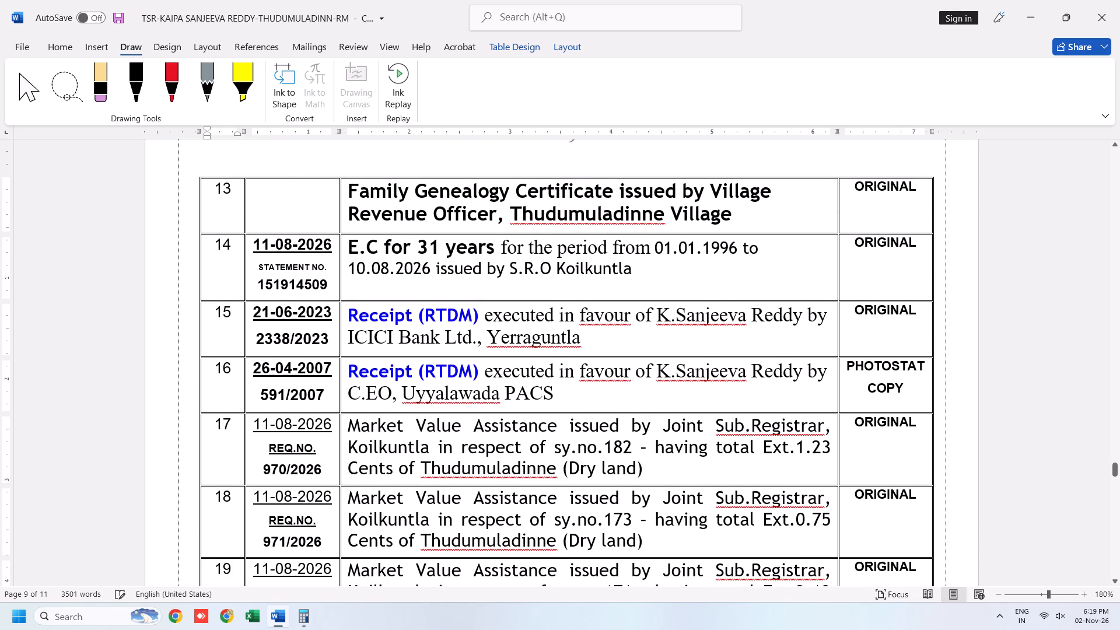
# Review the renumbered title deeds and documents table from the Market Value Assistance rows back to the first sale deed entries.
pyautogui.scroll(-4, 201, 395)
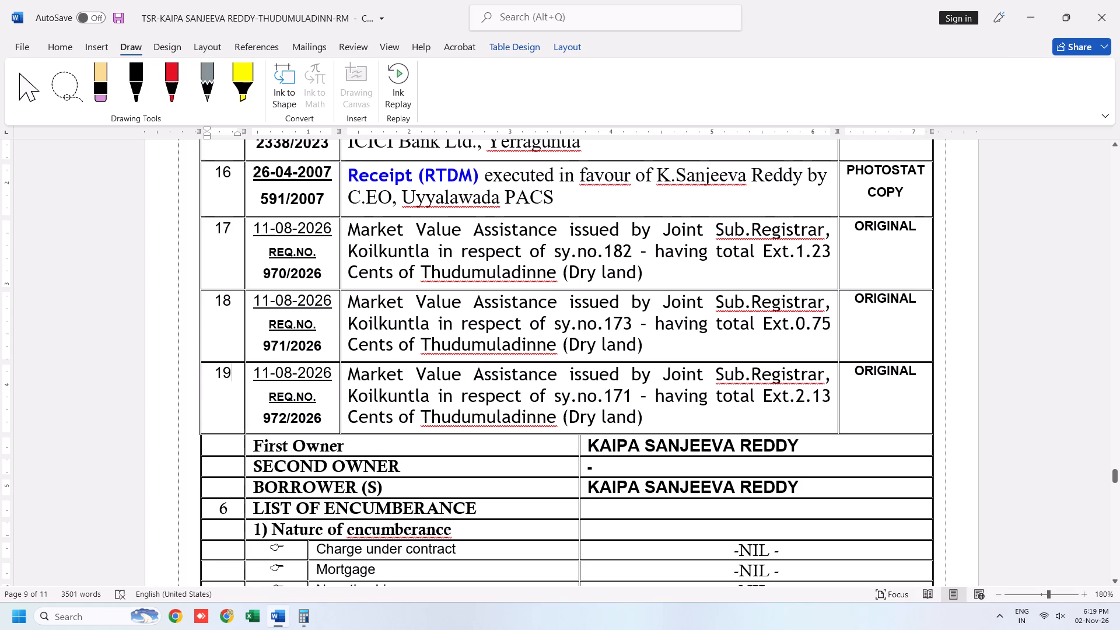
pyautogui.scroll(4, 723, 355)
pyautogui.scroll(3, 527, 394)
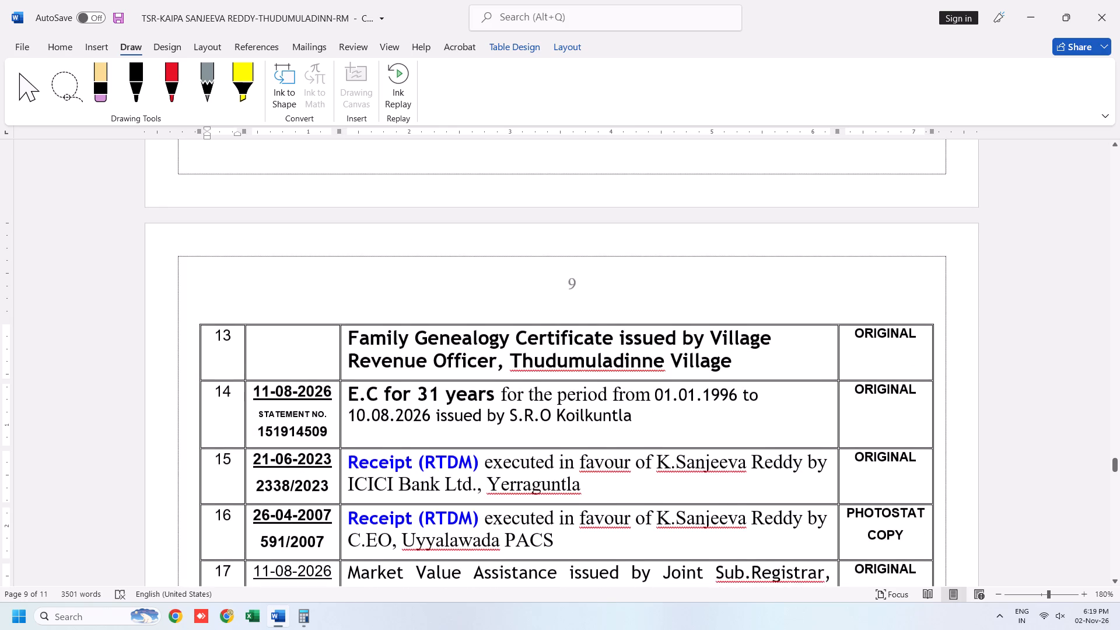
pyautogui.scroll(2, 478, 395)
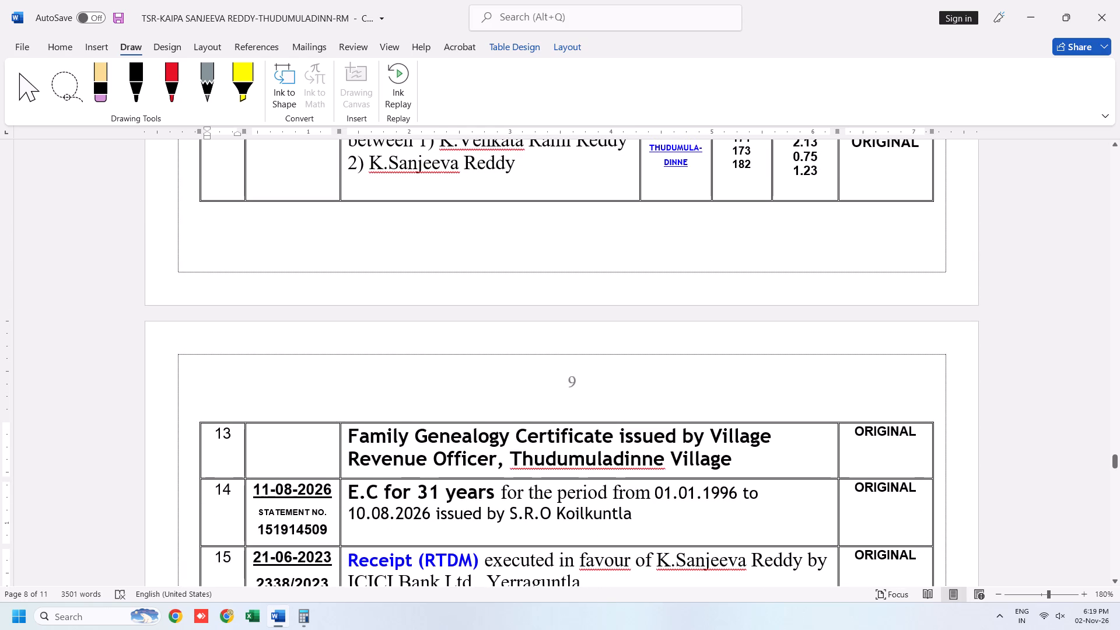
pyautogui.click(313, 446)
pyautogui.scroll(-4, 313, 446)
pyautogui.scroll(16, 313, 446)
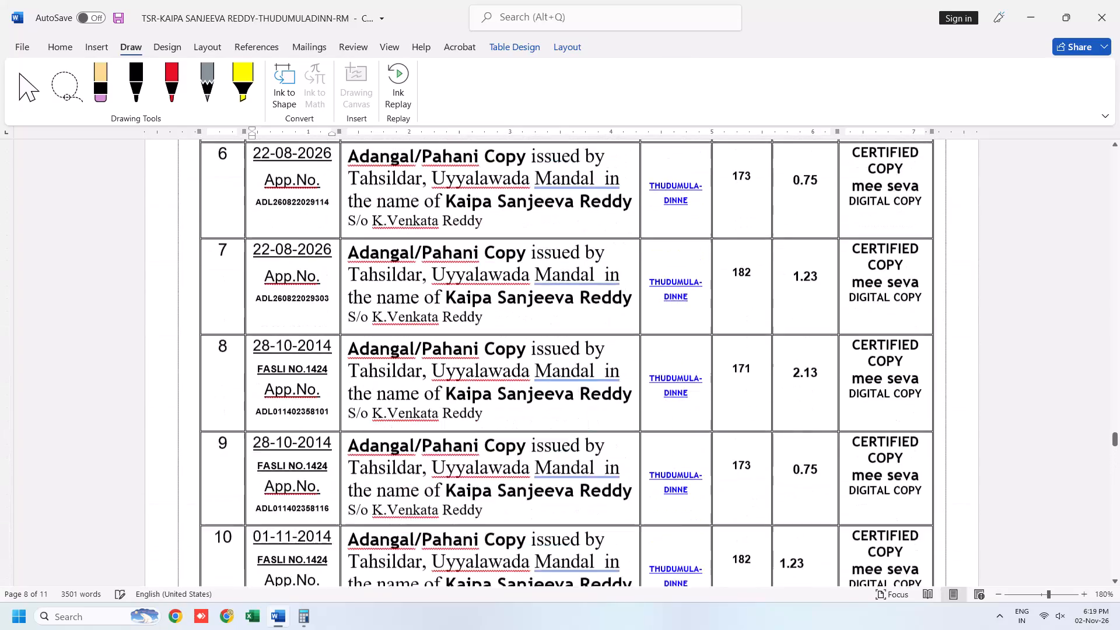
pyautogui.scroll(12, 290, 429)
pyautogui.scroll(14, 281, 425)
pyautogui.scroll(-2, 236, 335)
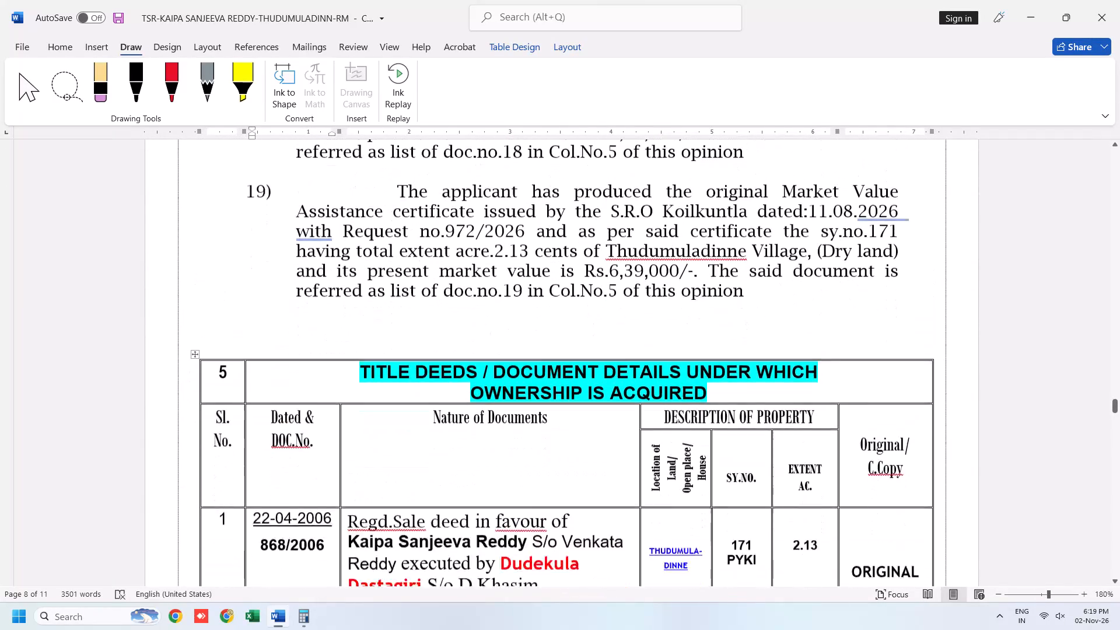
pyautogui.scroll(-4, 236, 335)
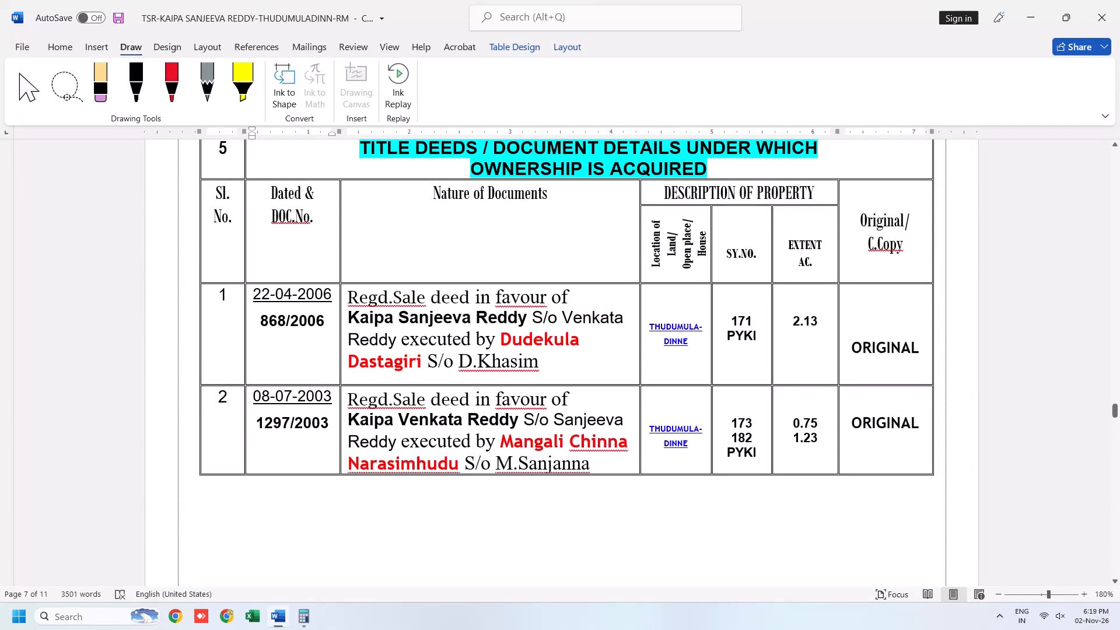
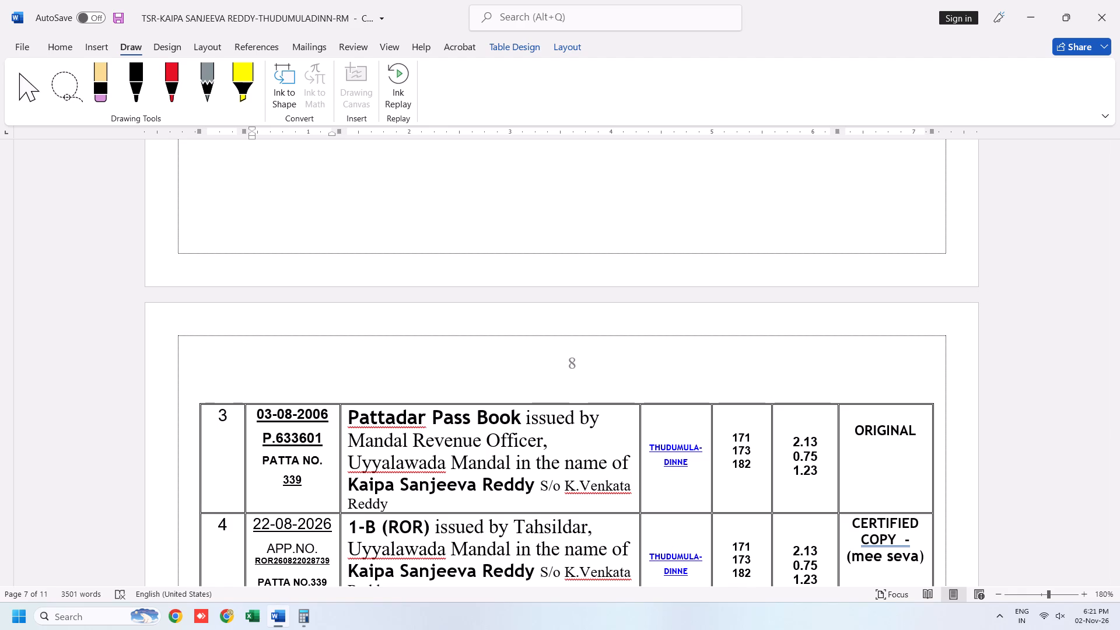
# Delete the "S/o" parentage text following the holder's name in the Pattadar Pass Book row of the documents table.
pyautogui.scroll(-2, 474, 505)
pyautogui.moveTo(539, 387); pyautogui.dragTo(558, 395)
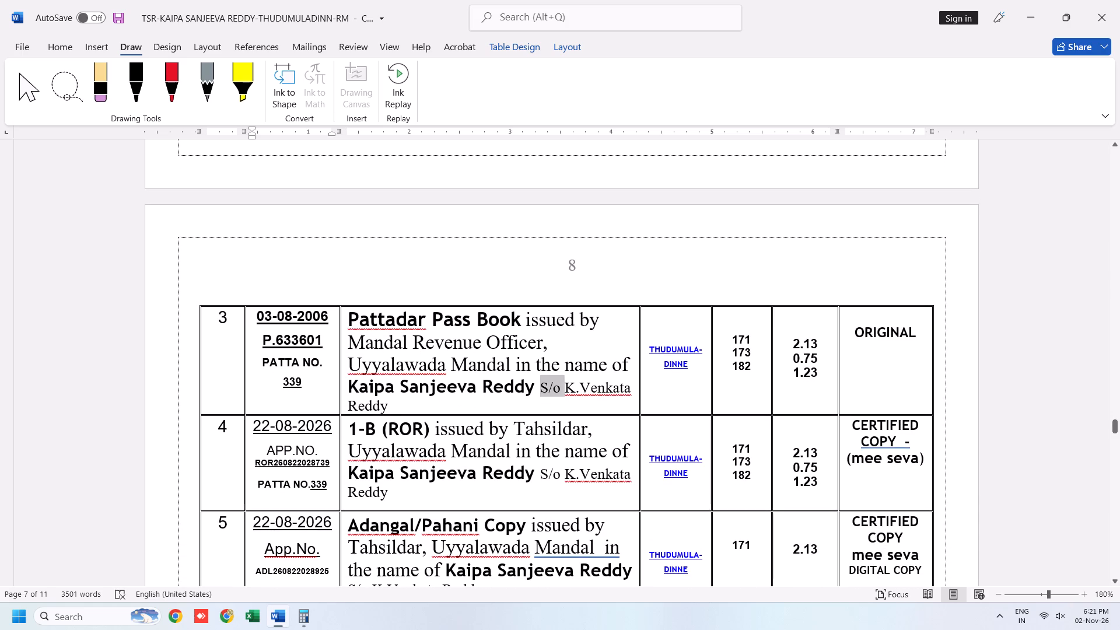
pyautogui.moveTo(558, 395); pyautogui.dragTo(568, 405)
pyautogui.press('Delete')
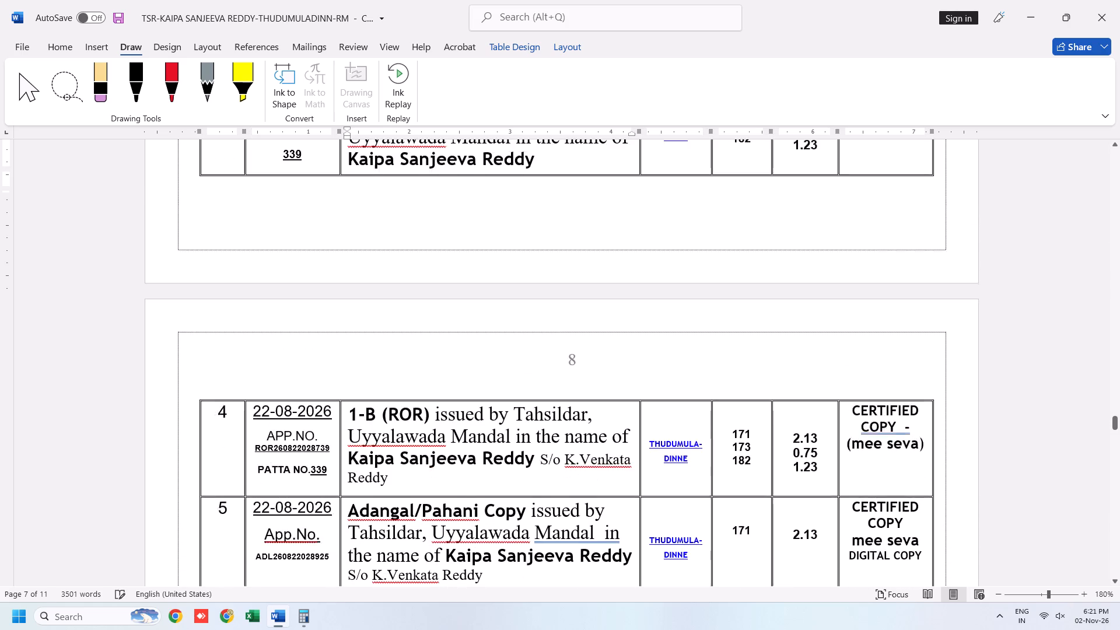
# Review the documents table from the first sale deed row through the 1-B, Adangal and partition deed rows to the Family Genealogy Certificate.
pyautogui.scroll(7, 578, 399)
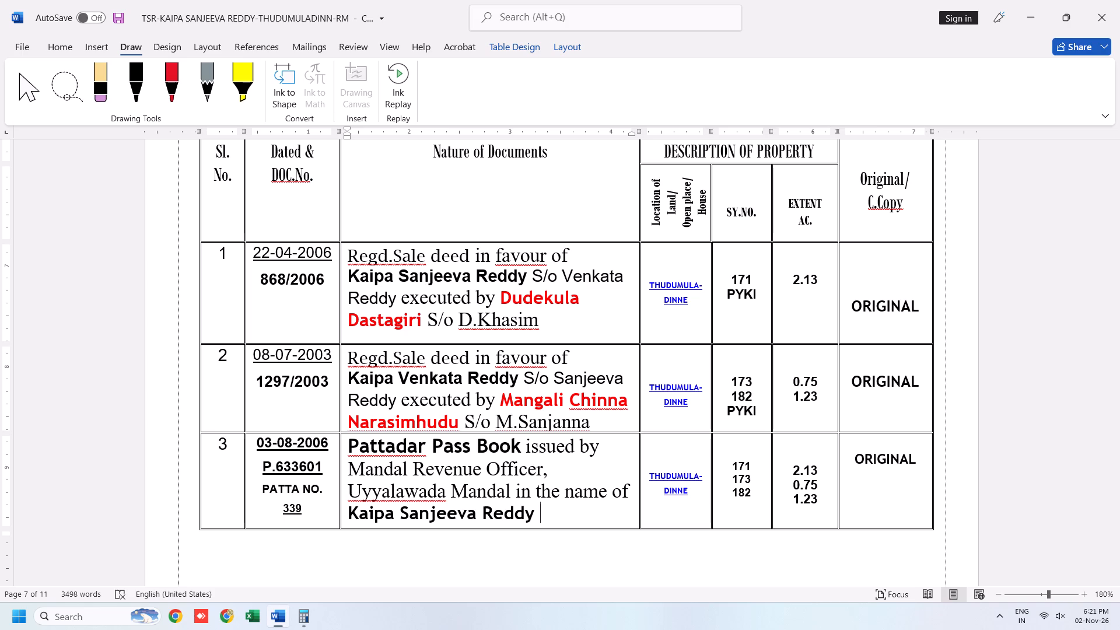
pyautogui.scroll(-8, 566, 401)
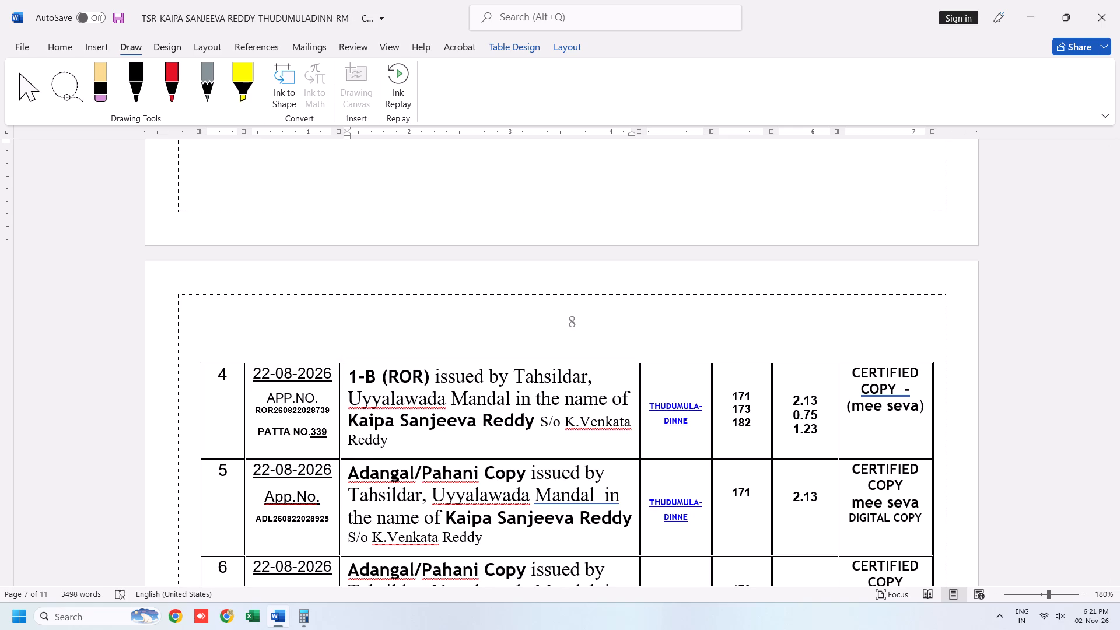
pyautogui.scroll(-2, 442, 507)
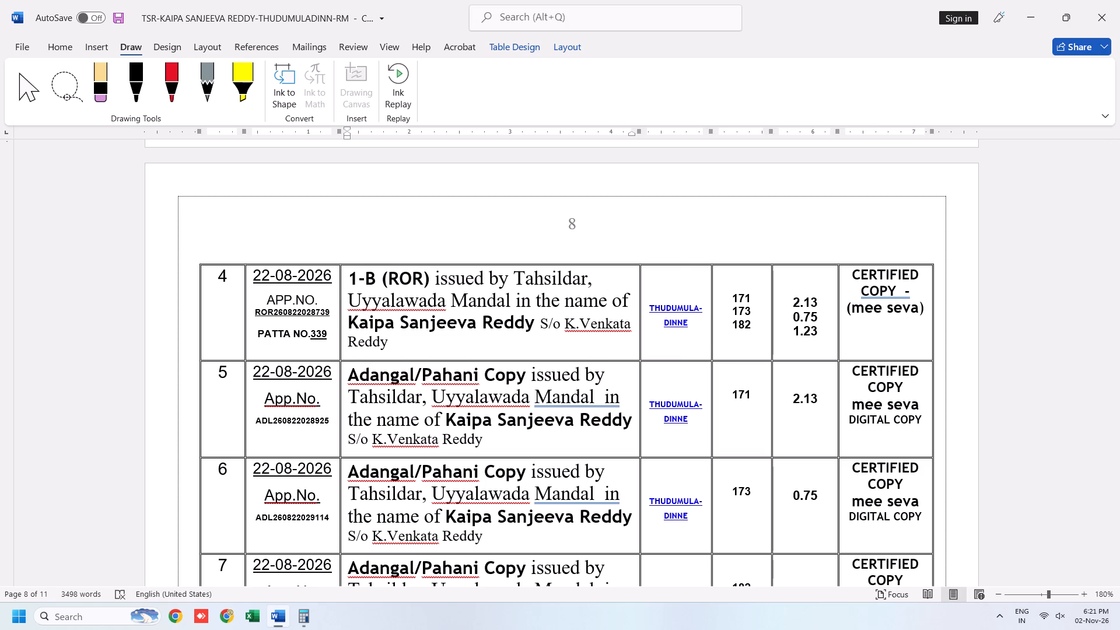
pyautogui.scroll(-2, 460, 453)
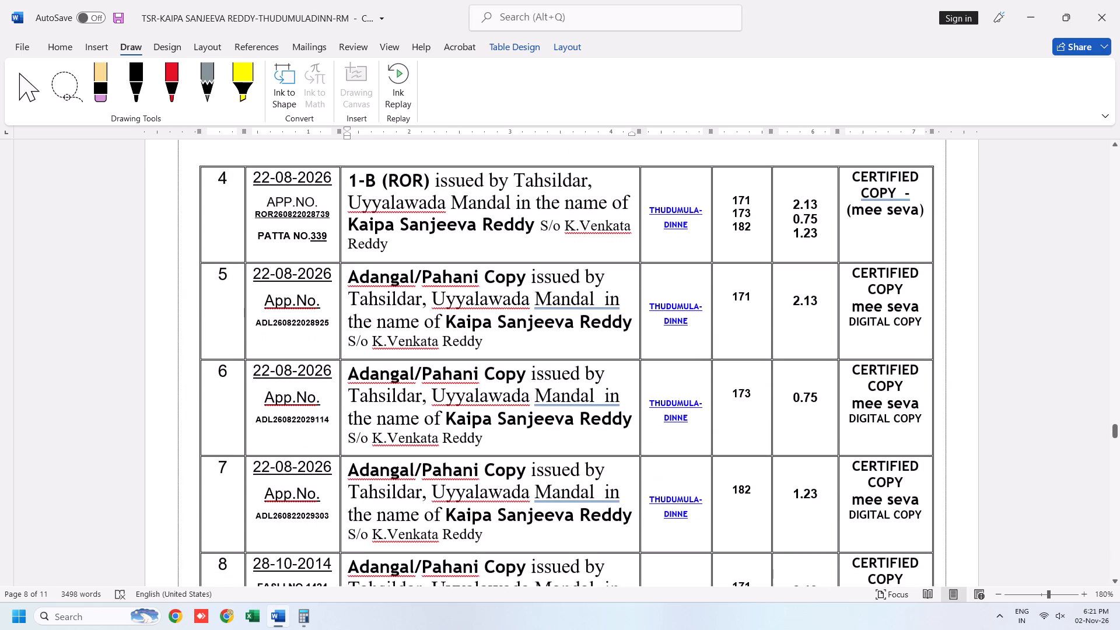
pyautogui.scroll(-2, 501, 495)
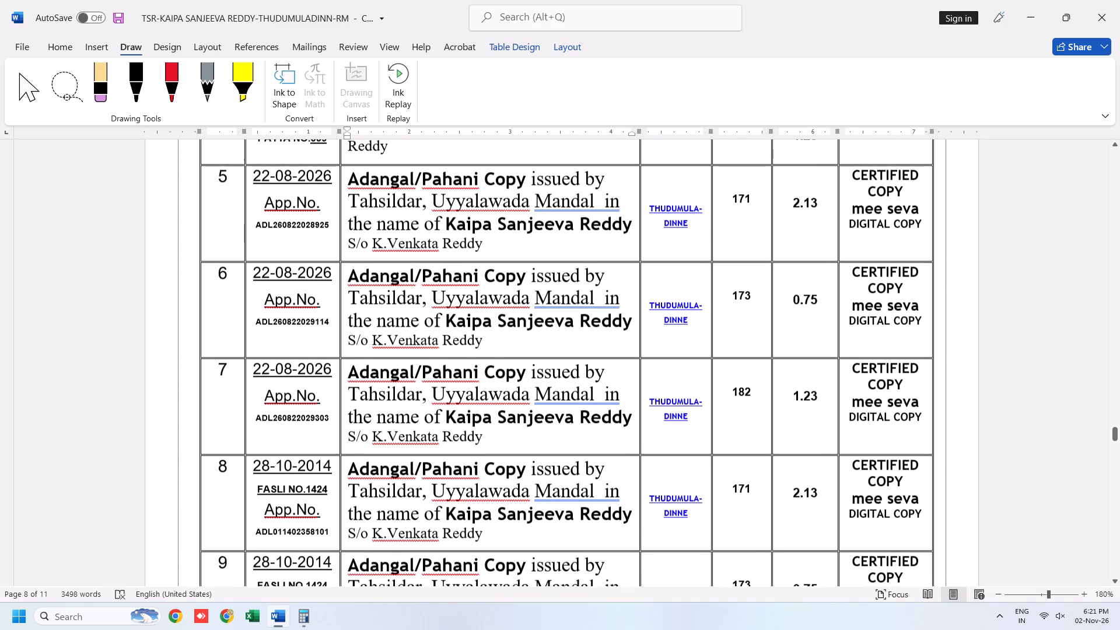
pyautogui.scroll(-3, 492, 502)
pyautogui.click(402, 372)
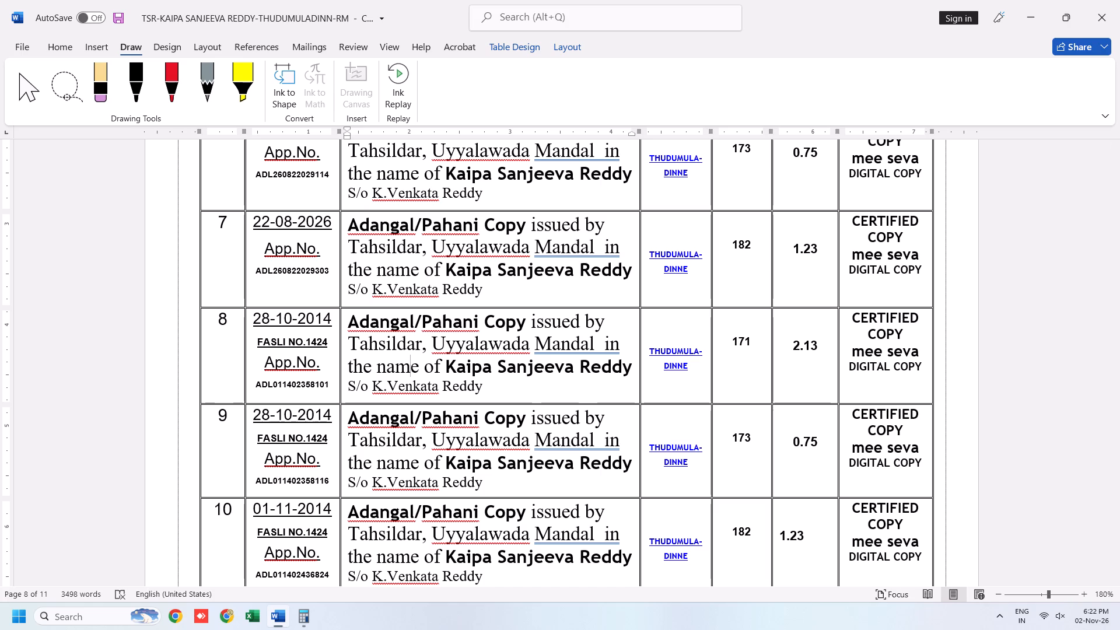
pyautogui.scroll(-4, 410, 380)
pyautogui.click(371, 441)
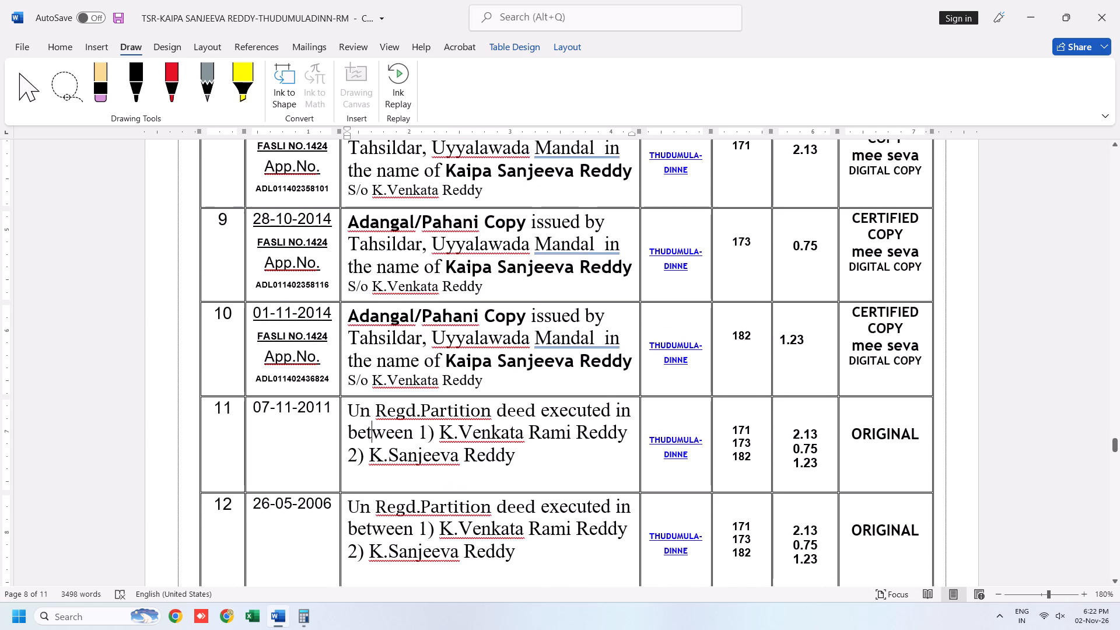
pyautogui.click(412, 455)
pyautogui.scroll(-2, 409, 459)
pyautogui.click(407, 432)
pyautogui.click(370, 382)
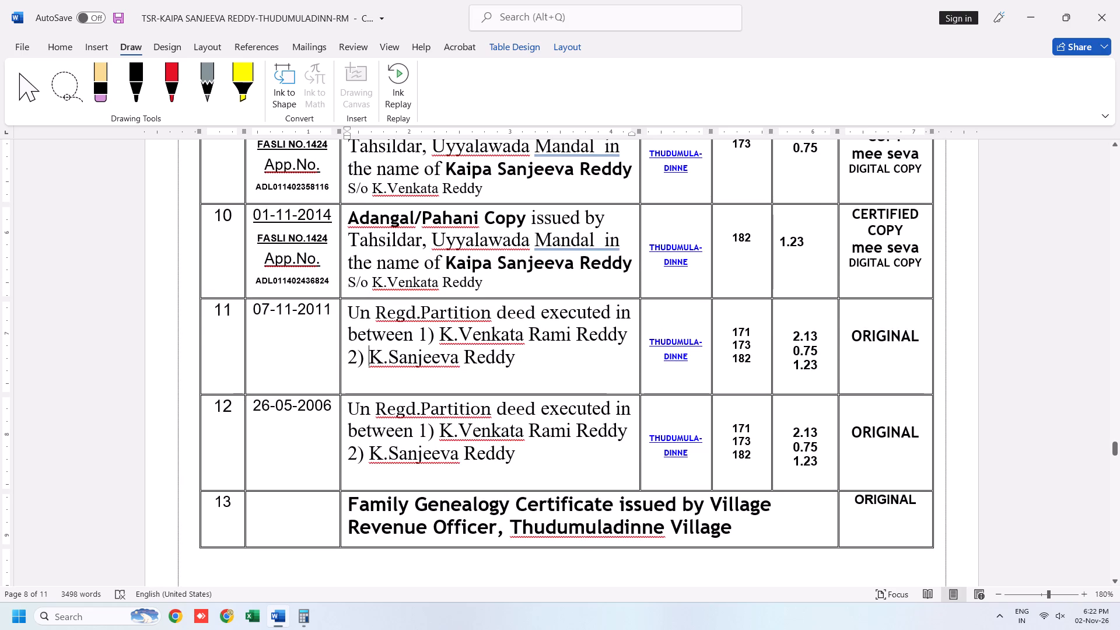
pyautogui.click(269, 355)
pyautogui.scroll(-3, 269, 355)
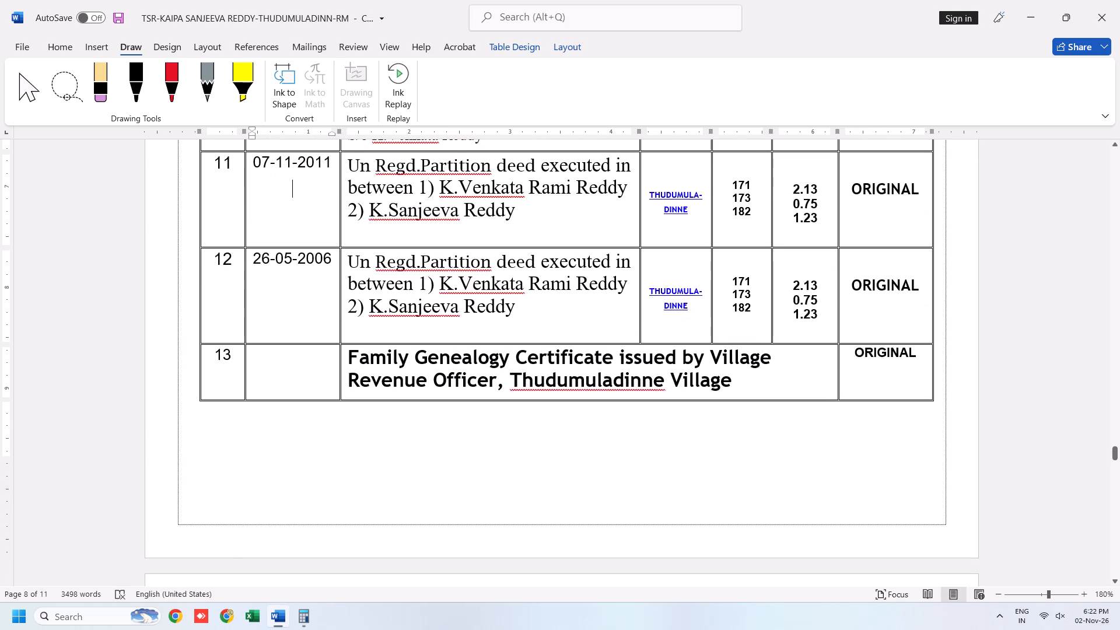
# Remove the bold formatting from the Family Genealogy Certificate description in row 13.
pyautogui.moveTo(344, 359); pyautogui.dragTo(466, 379)
pyautogui.click(68, 44)
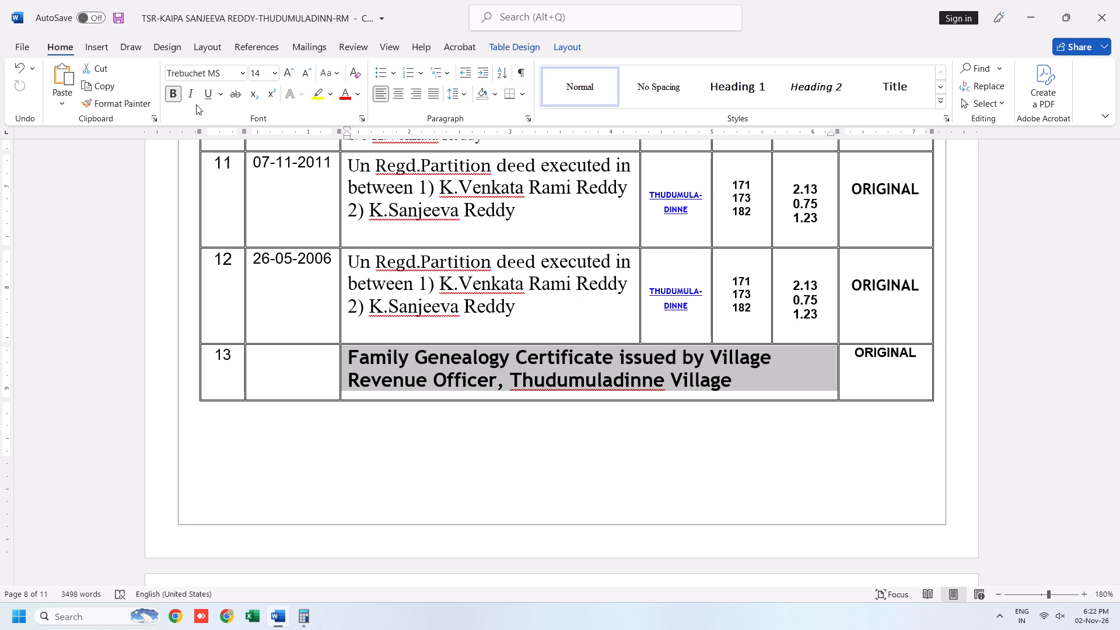
pyautogui.click(182, 99)
pyautogui.click(173, 96)
pyautogui.click(358, 274)
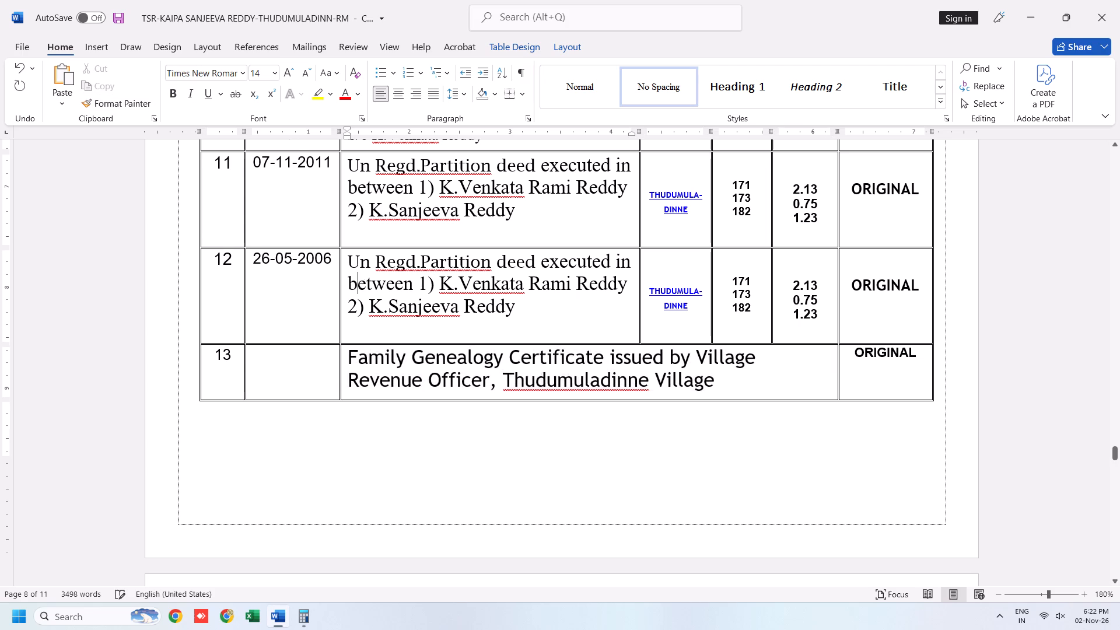
# Check the E.C., receipt and Market Value Assistance rows and save the report.
pyautogui.scroll(-2, 434, 290)
pyautogui.scroll(-5, 453, 344)
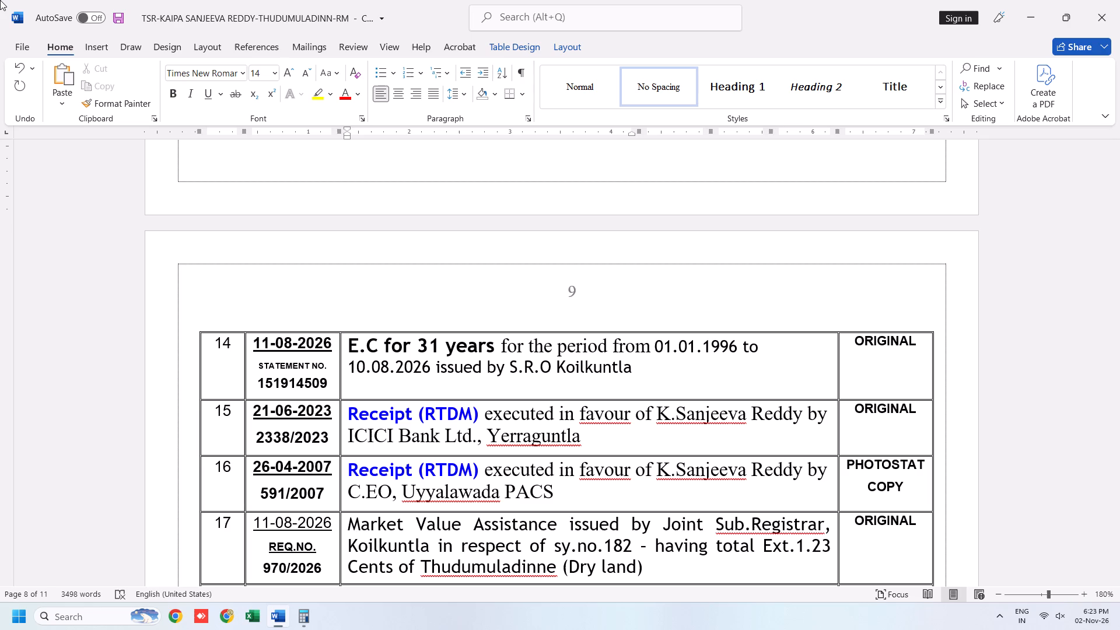
pyautogui.scroll(-5, 430, 291)
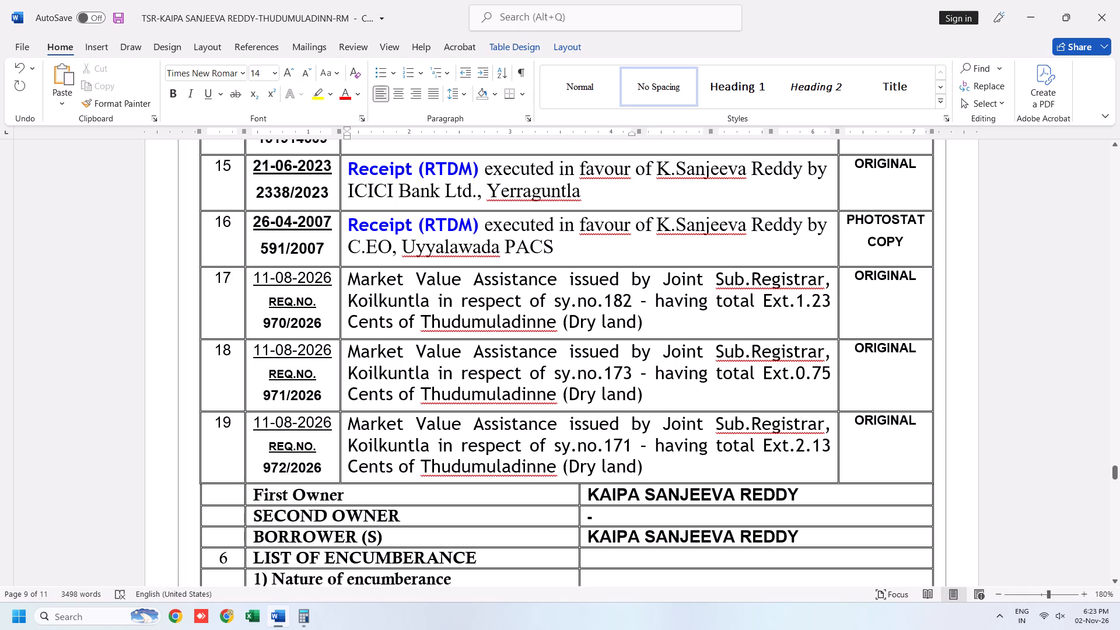
pyautogui.hotkey('ctrl', 's')
# Review the report from the first page's letterhead and borrower details through the property particulars to the Tracing of Title section.
pyautogui.hotkey('ctrl', 'Home')
pyautogui.press('pagedown')
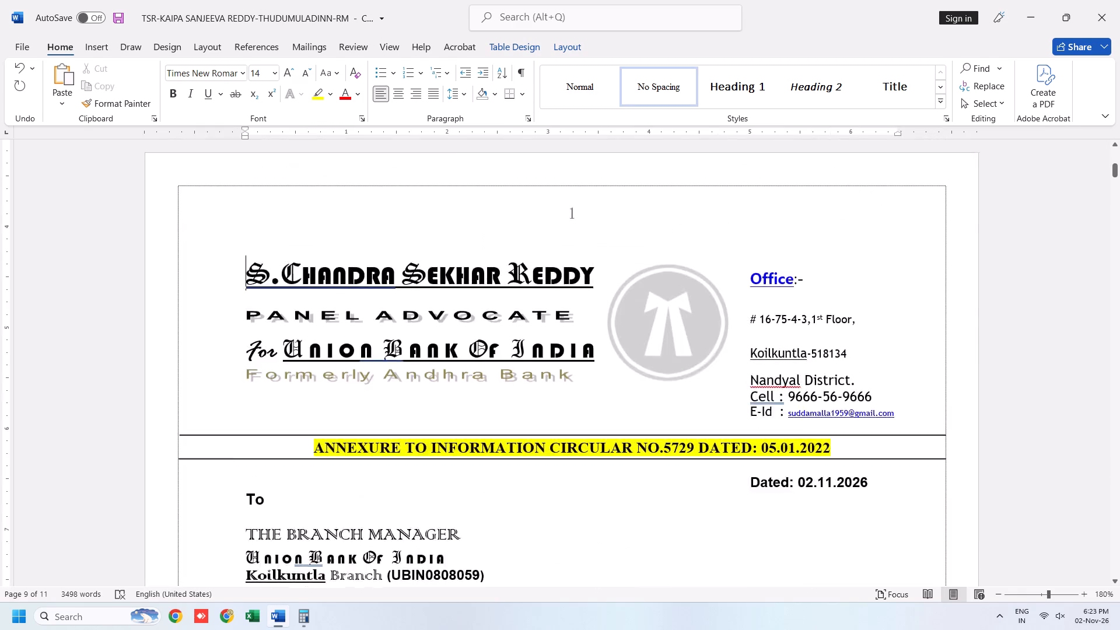
pyautogui.press('pagedown')
pyautogui.press('pagedown')
pyautogui.press('pagedown')
pyautogui.press('pagedown')
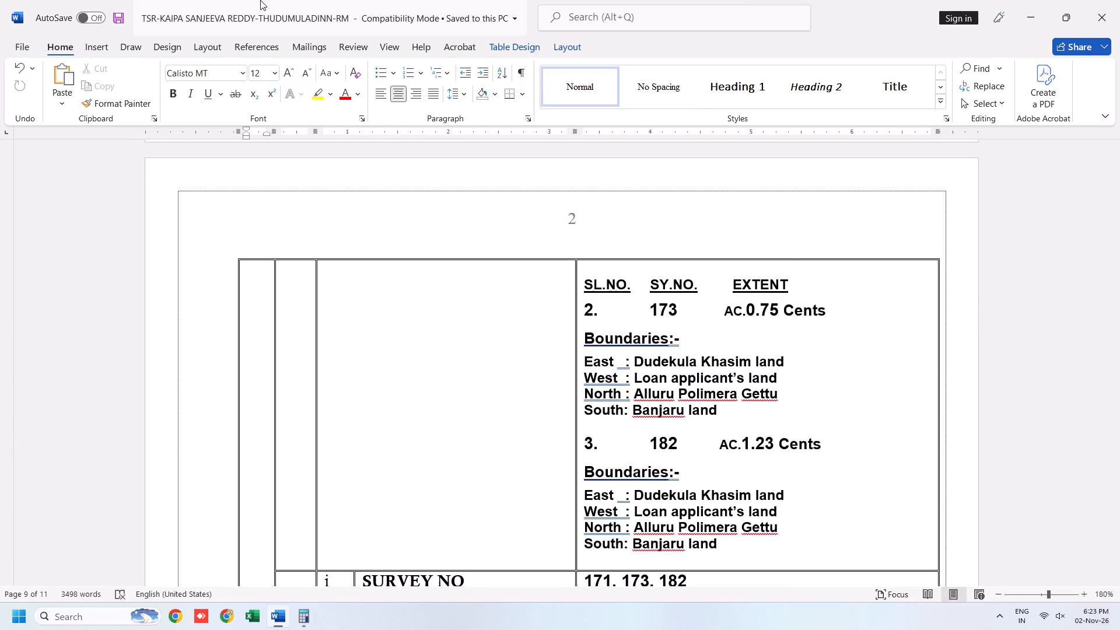
pyautogui.press('pageup')
pyautogui.press('pageup')
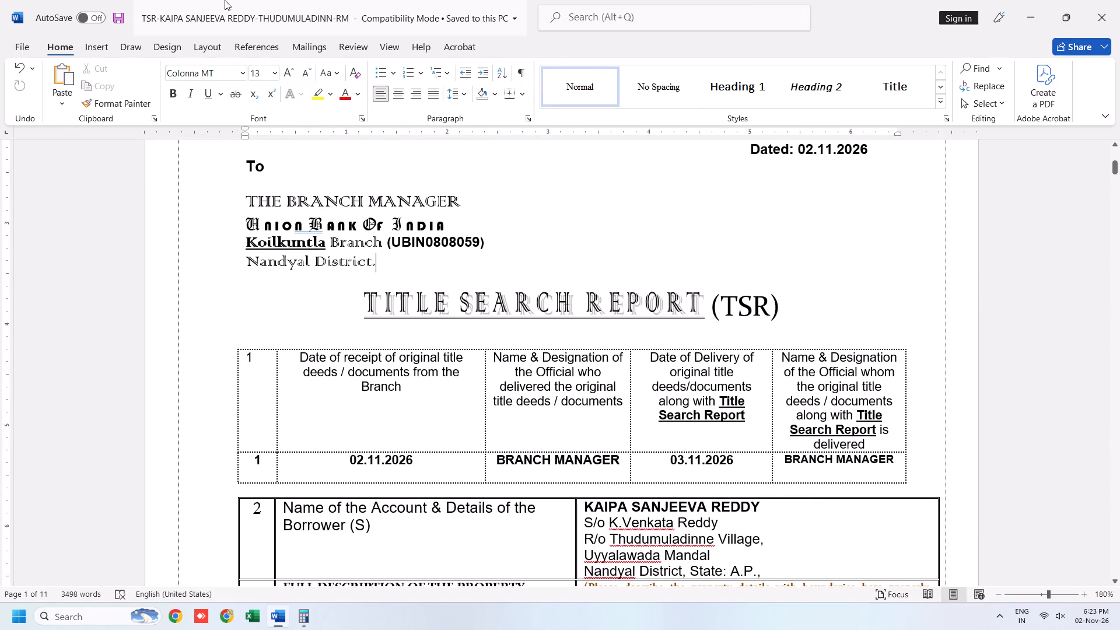
pyautogui.press('pageup')
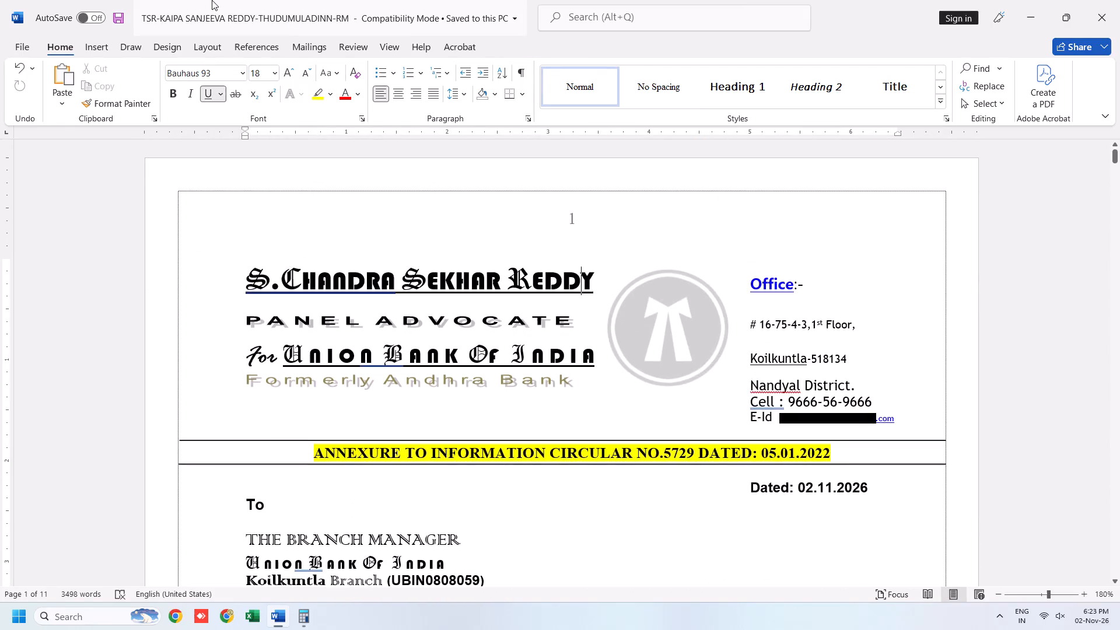
pyautogui.press('pagedown')
pyautogui.press('pagedown')
pyautogui.press('pagedown')
pyautogui.press('pagedown')
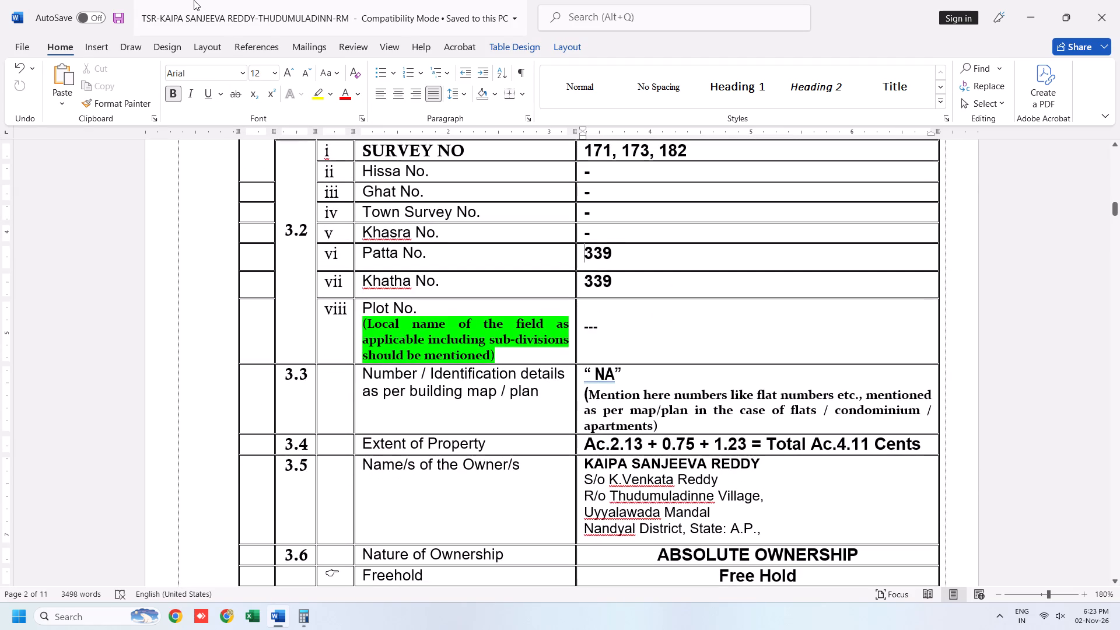
pyautogui.press('pagedown')
pyautogui.press('pagedown')
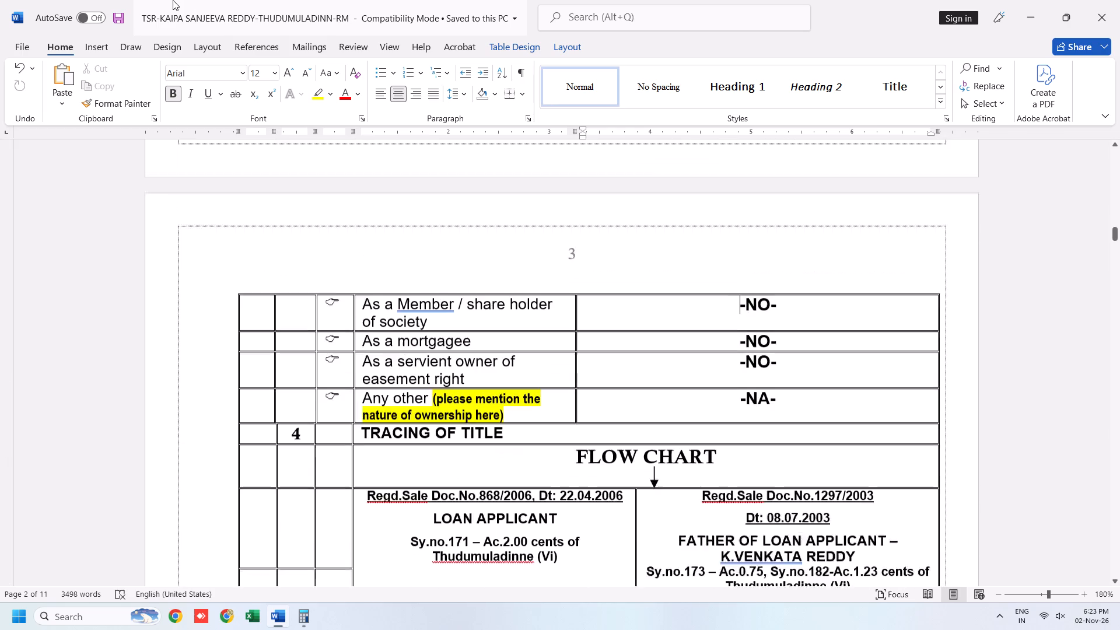
pyautogui.press('pagedown')
pyautogui.press('pageup')
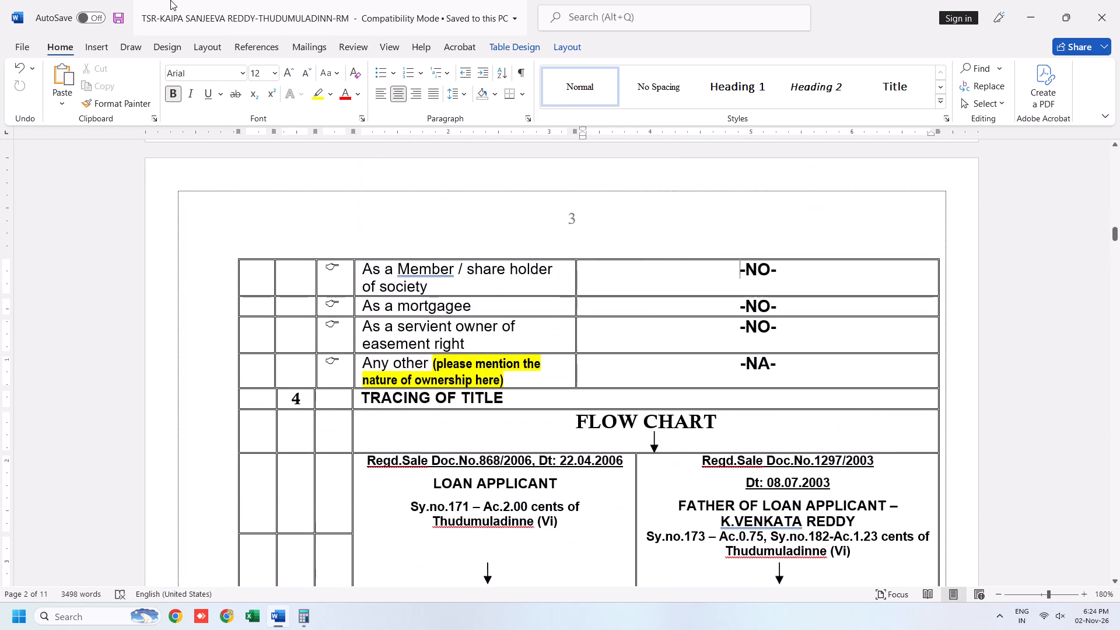
pyautogui.press('pagedown')
pyautogui.scroll(4, 286, 57)
pyautogui.scroll(1, 810, 371)
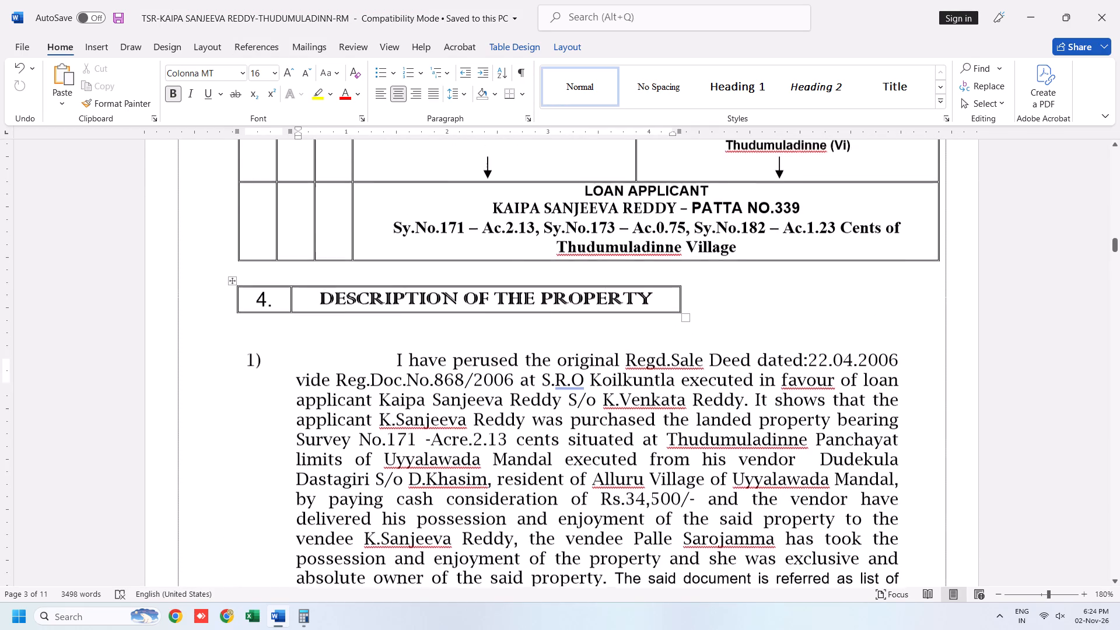
pyautogui.scroll(2, 799, 346)
pyautogui.click(781, 289)
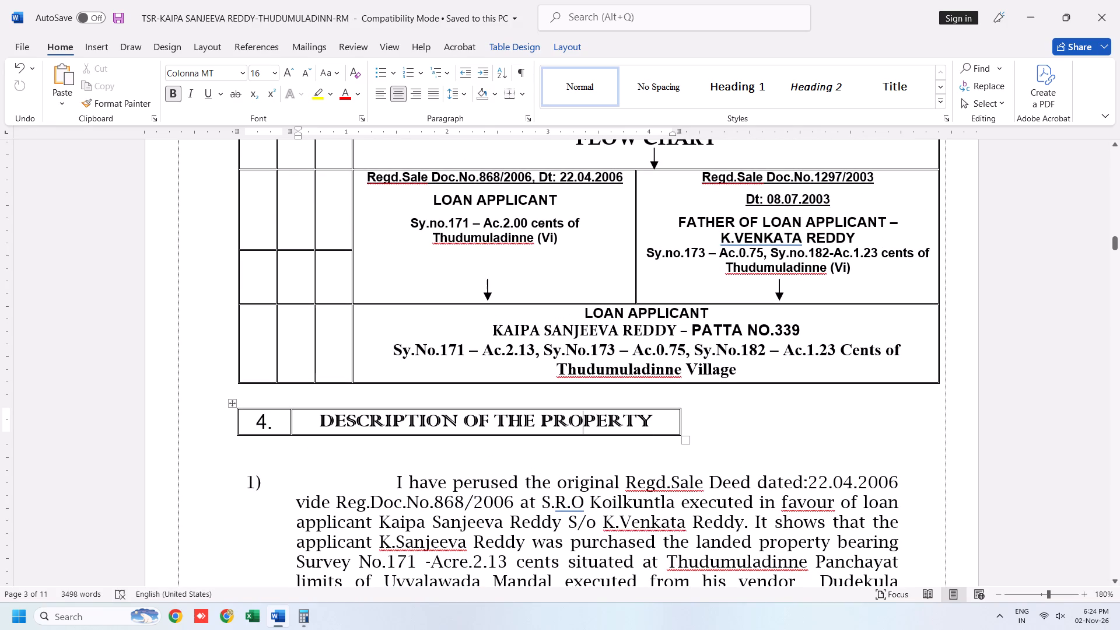
pyautogui.click(788, 332)
# Examine the flow chart's arrows and entries and the first sale deed paragraphs under Description of the Property.
pyautogui.scroll(-3, 582, 363)
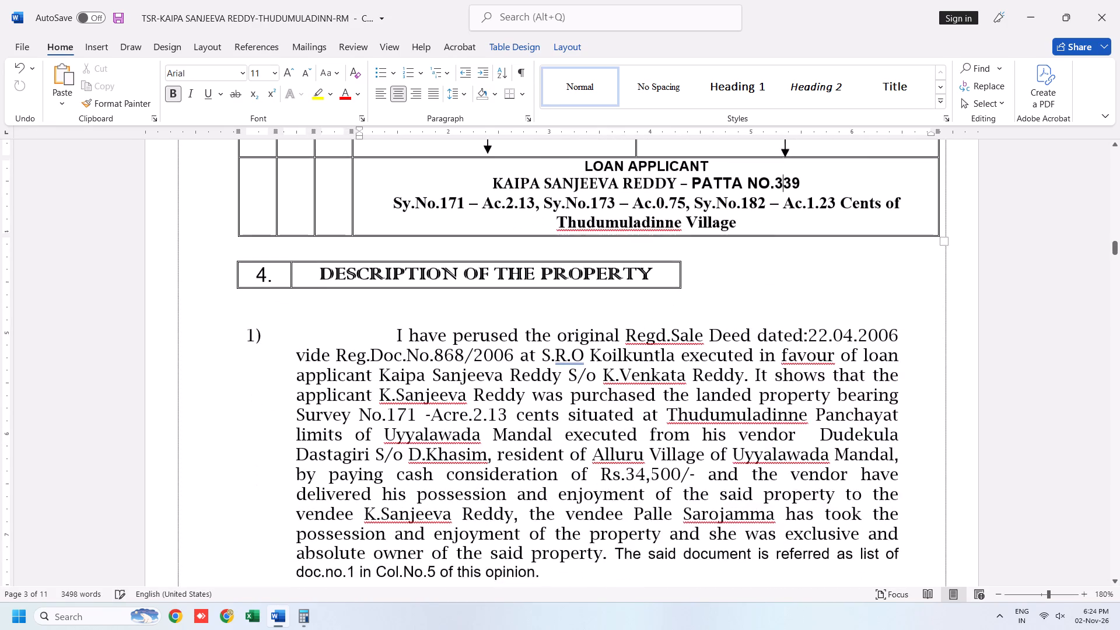
pyautogui.scroll(2, 518, 247)
pyautogui.click(487, 244)
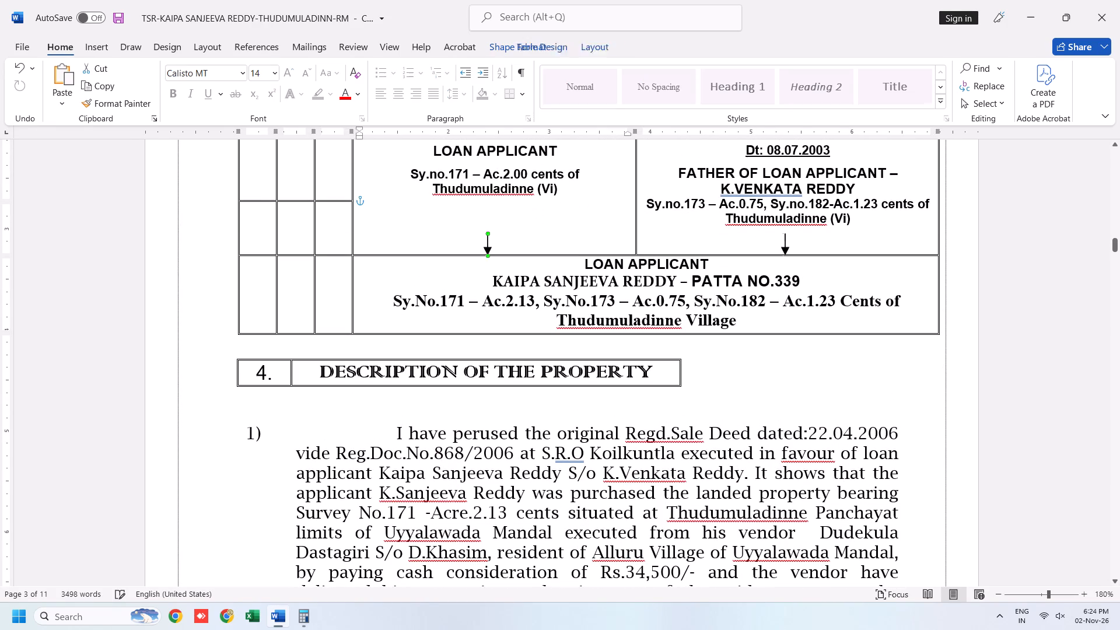
pyautogui.click(508, 265)
pyautogui.scroll(4, 463, 327)
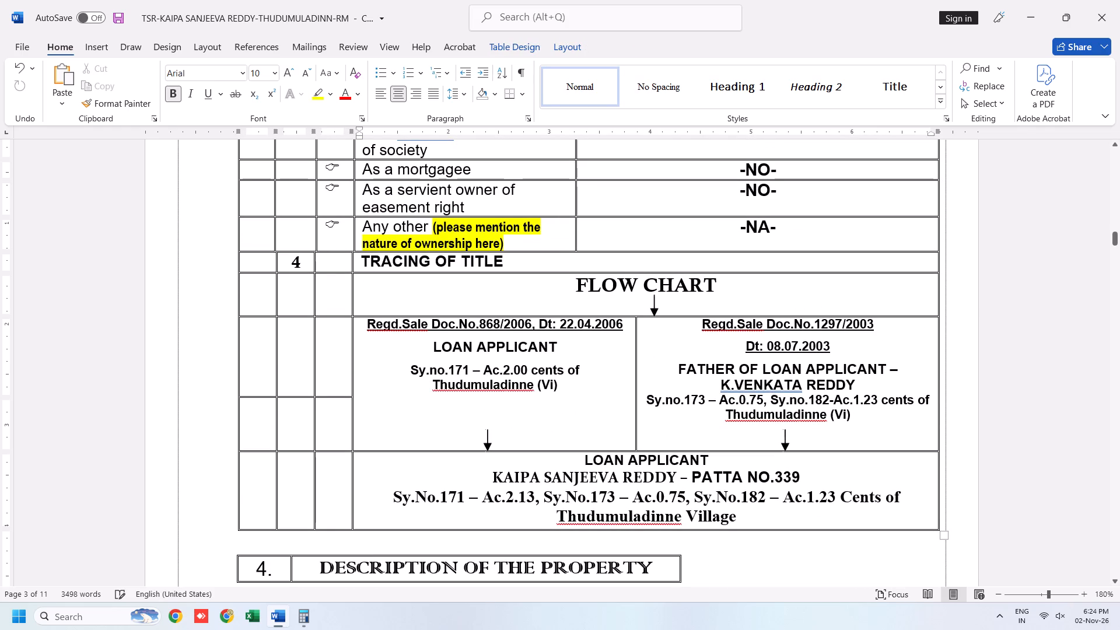
pyautogui.scroll(-6, 334, 322)
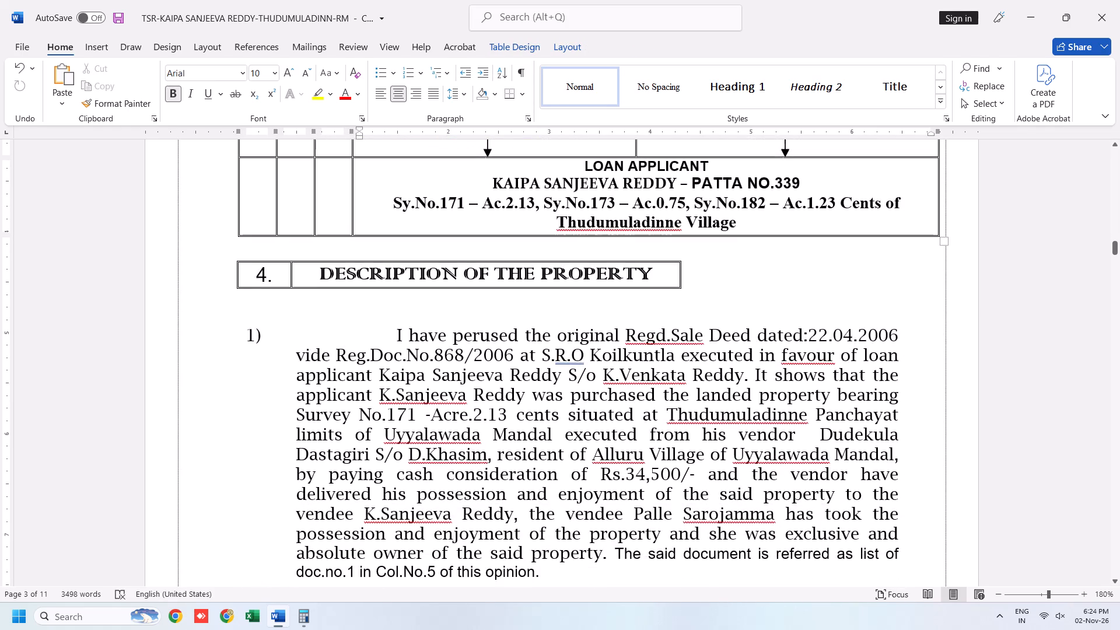
pyautogui.scroll(-3, 492, 321)
pyautogui.click(484, 318)
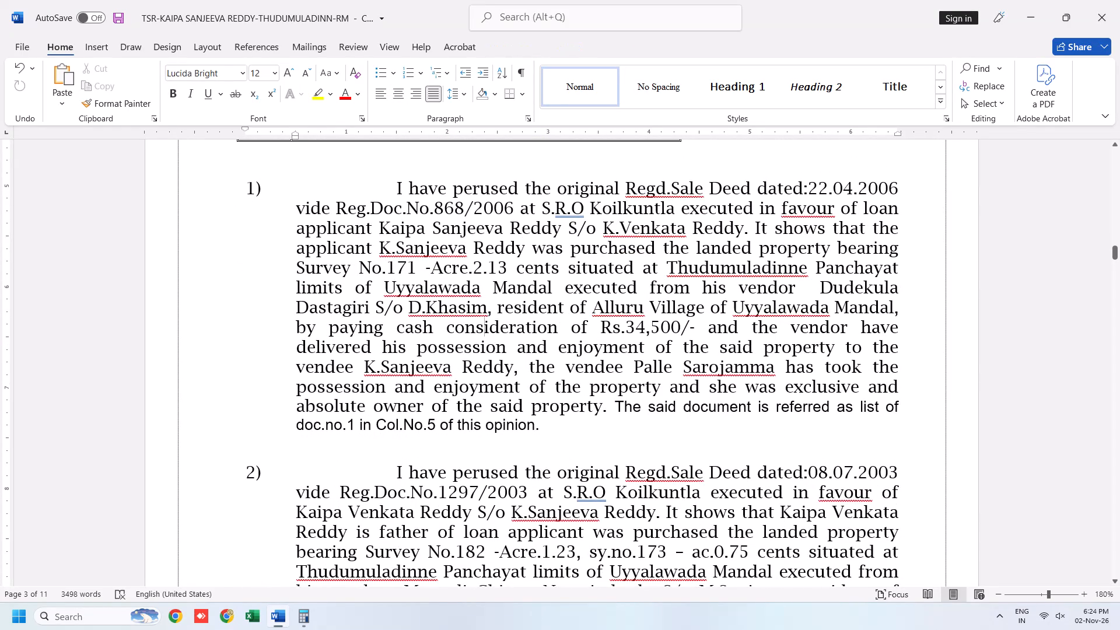
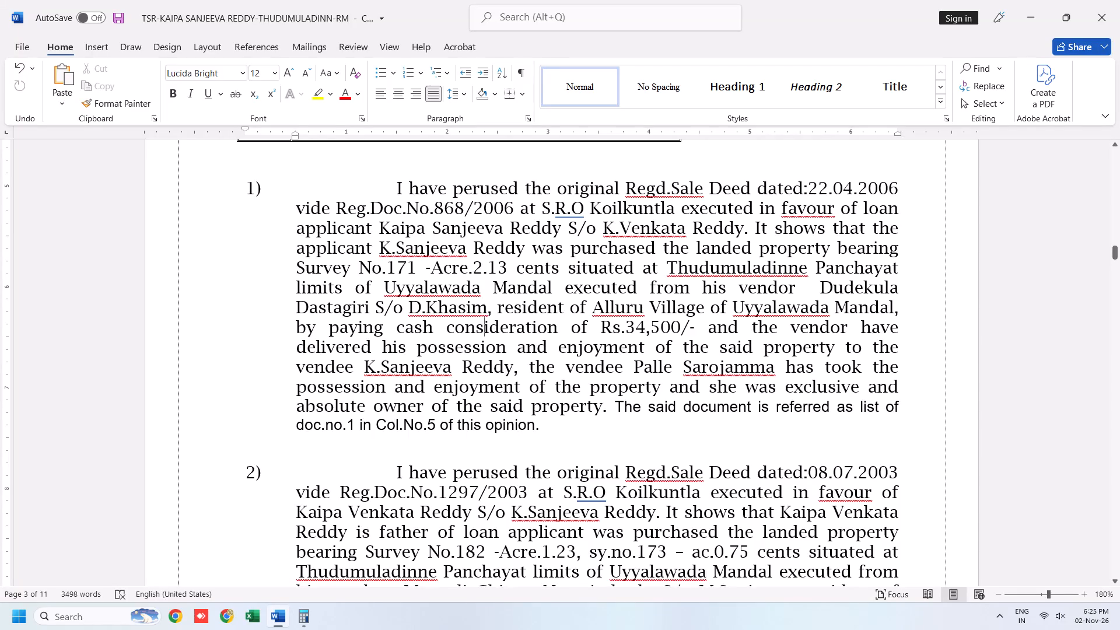
# Remove the extra blank line between the first and second sale deed paragraphs under Description of the Property.
pyautogui.click(592, 442)
pyautogui.click(612, 418)
pyautogui.doubleClick(609, 405)
pyautogui.click(556, 434)
pyautogui.click(549, 461)
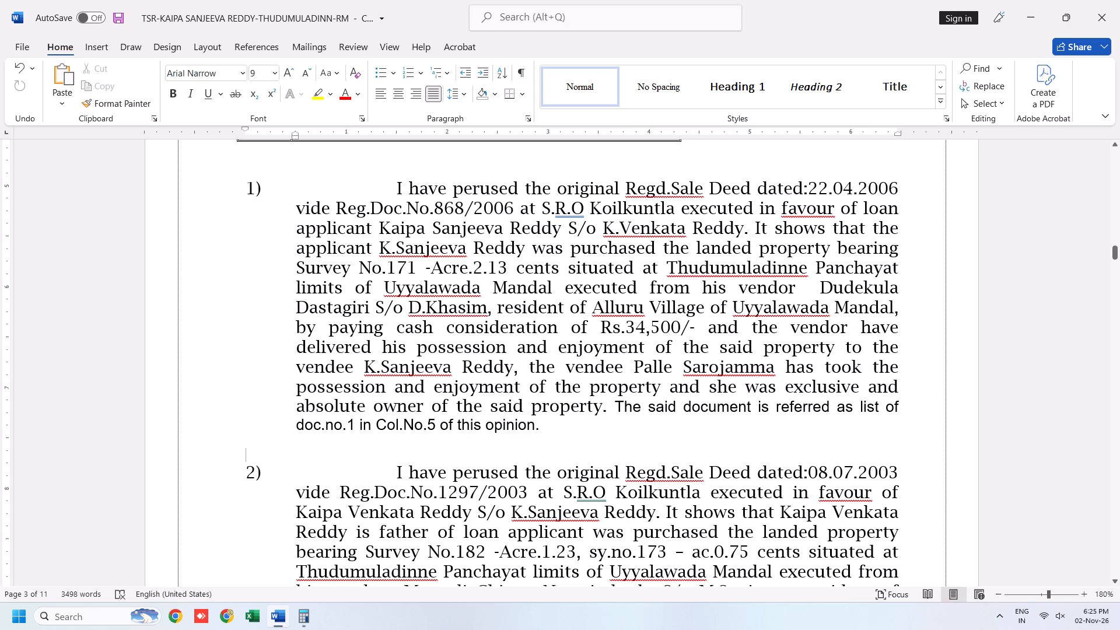
pyautogui.press('Delete')
# Check the spacing around the sale deed paragraphs and read the Doc.No.1297/2003 paragraph's date, document number and parties.
pyautogui.scroll(-8, 552, 456)
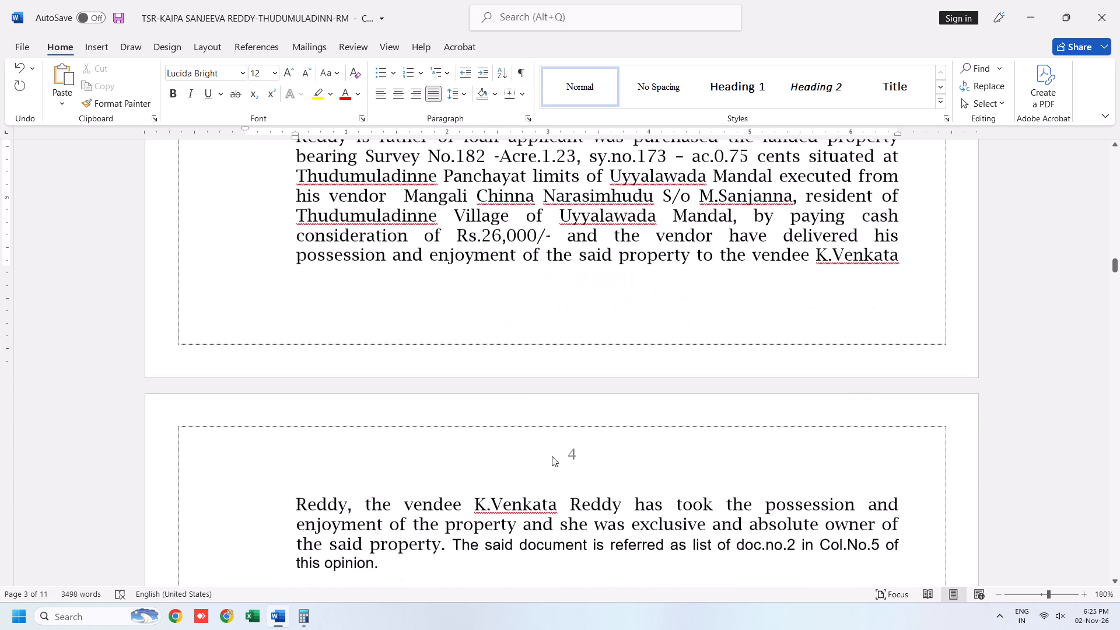
pyautogui.scroll(10, 552, 456)
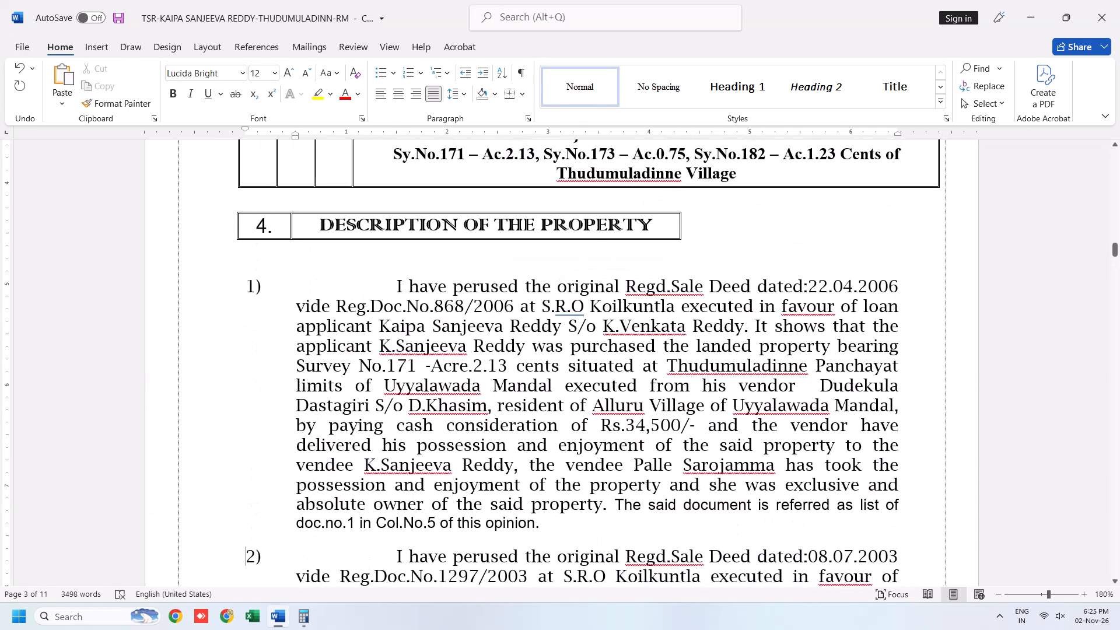
pyautogui.click(341, 274)
pyautogui.scroll(-6, 341, 274)
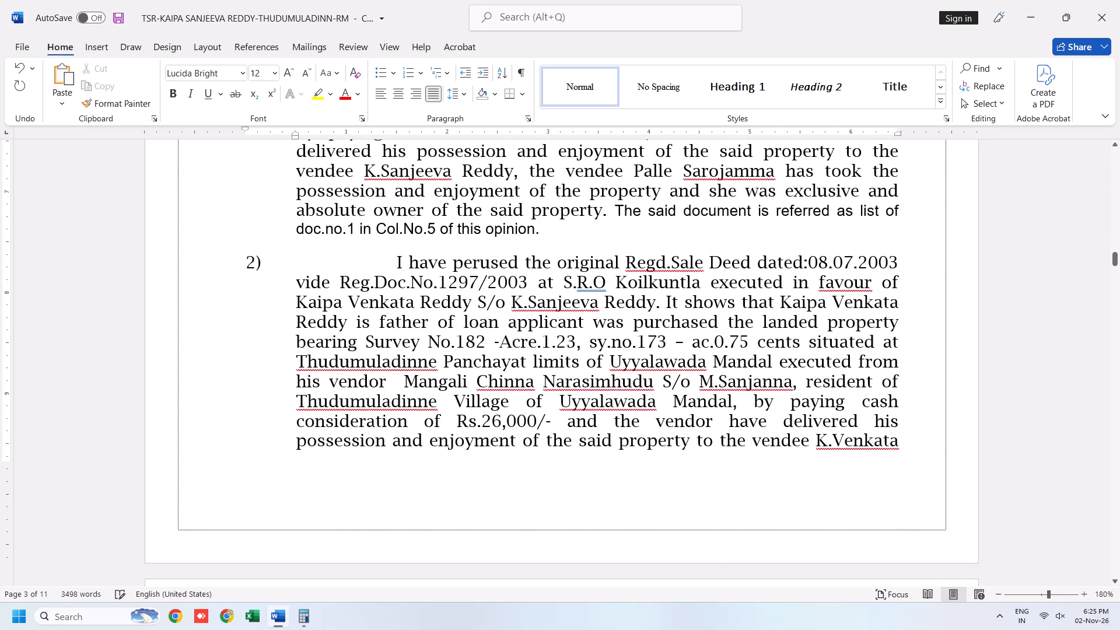
pyautogui.click(353, 270)
pyautogui.click(359, 303)
pyautogui.click(463, 278)
pyautogui.click(444, 271)
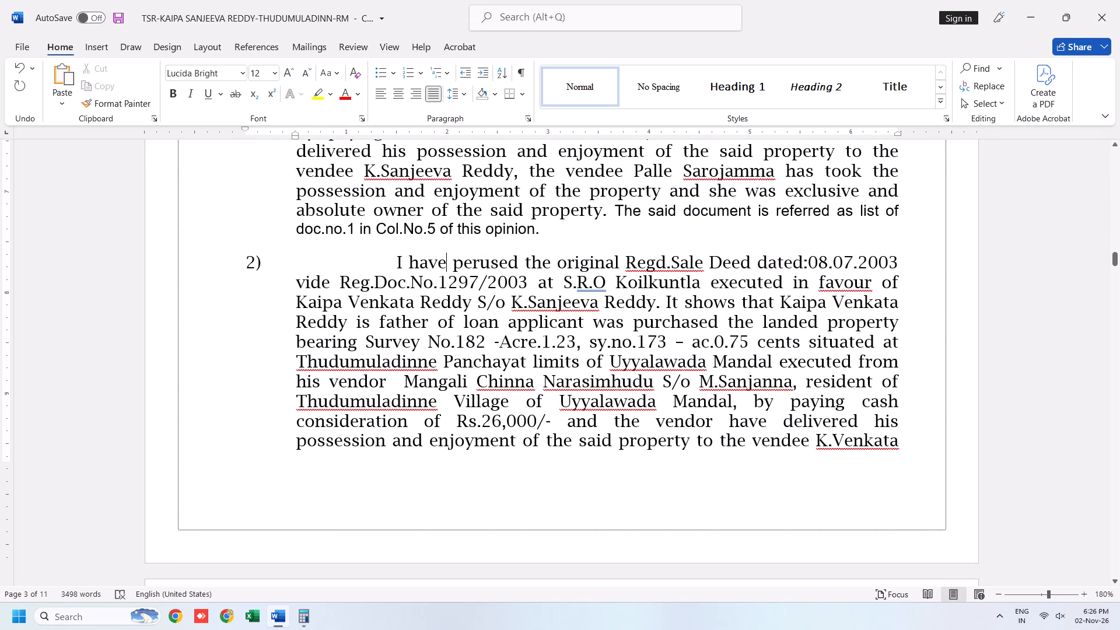
pyautogui.click(443, 274)
pyautogui.click(443, 281)
pyautogui.click(441, 279)
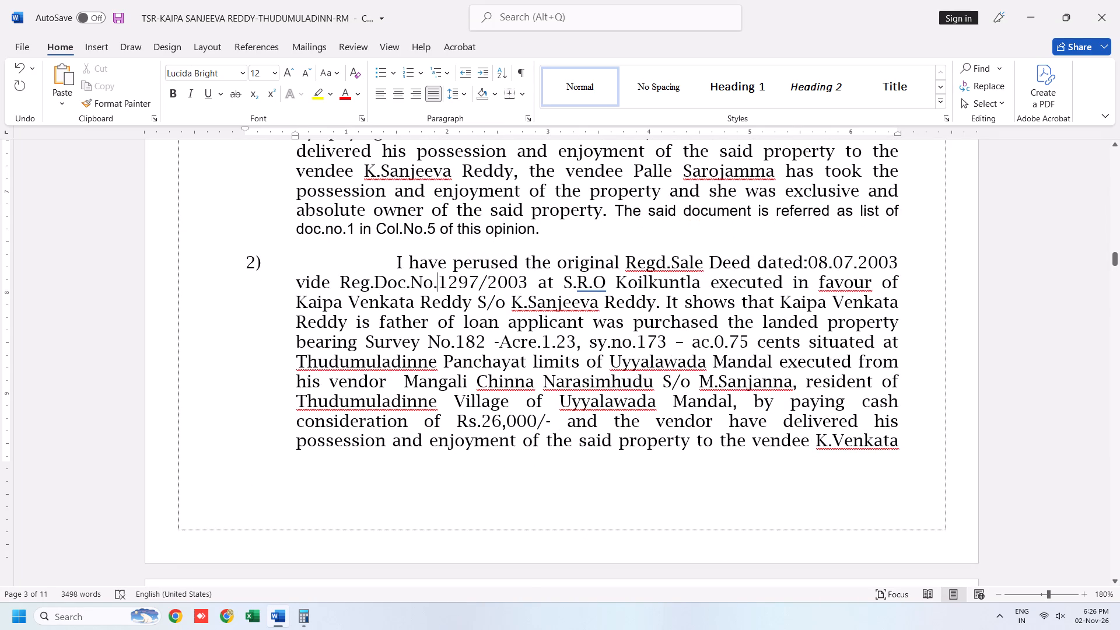
pyautogui.click(453, 288)
pyautogui.click(444, 278)
pyautogui.click(441, 278)
pyautogui.click(501, 265)
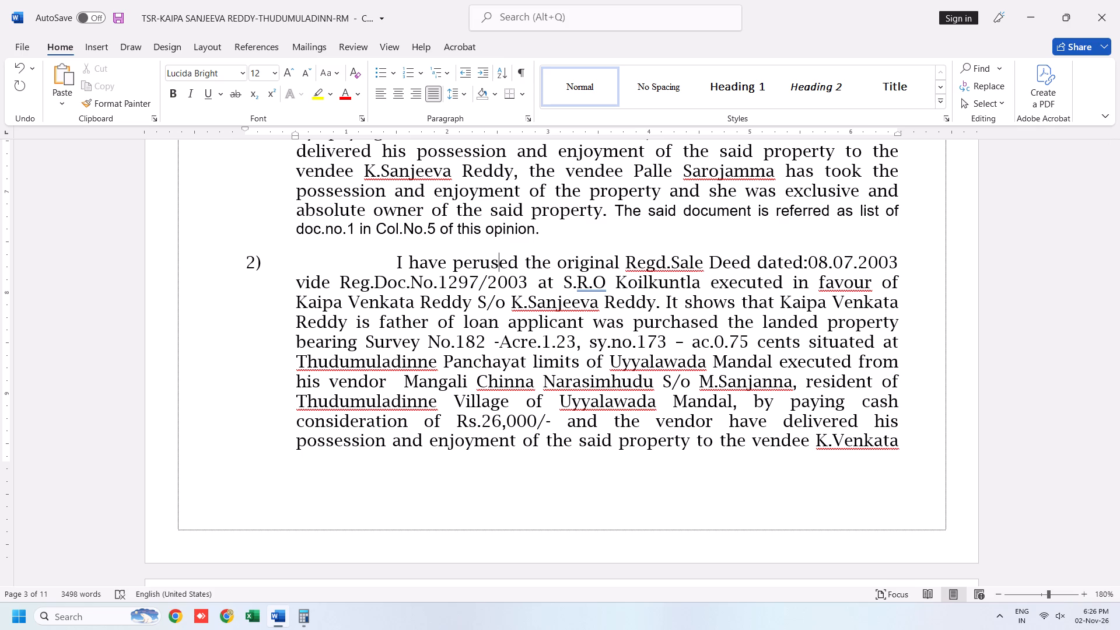
pyautogui.scroll(3, 515, 376)
pyautogui.scroll(2, 499, 422)
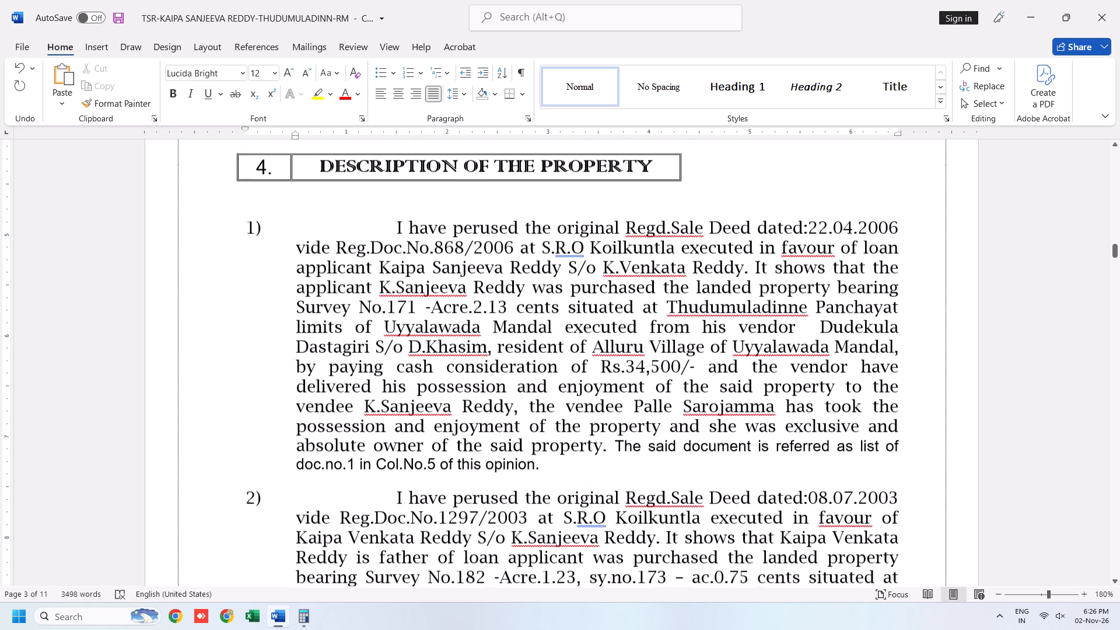
pyautogui.click(505, 368)
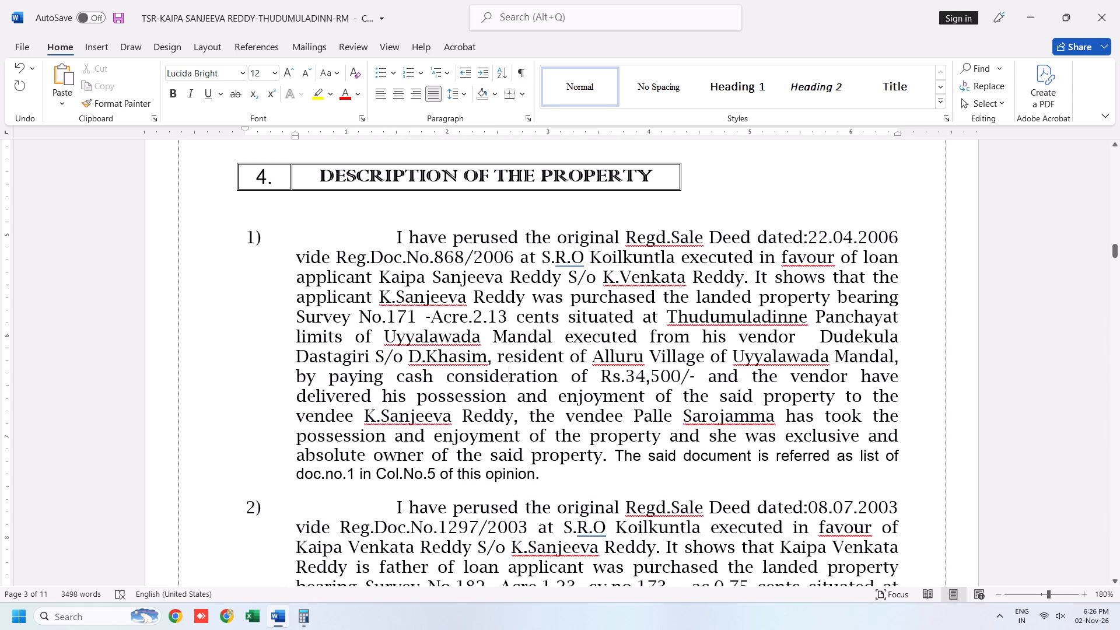
pyautogui.scroll(-2, 604, 398)
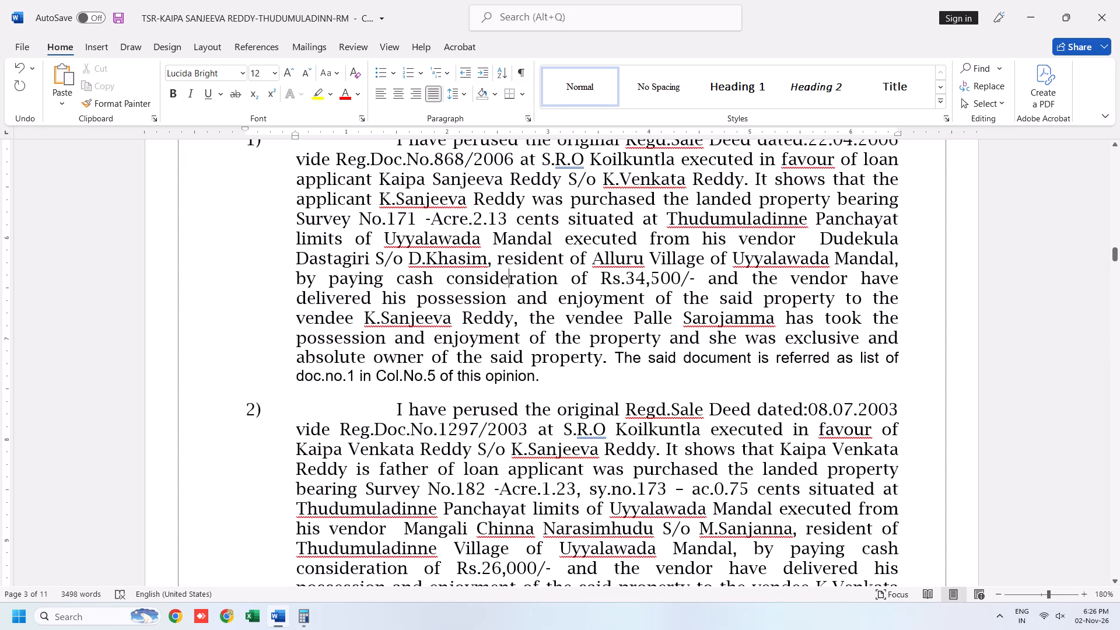
pyautogui.click(577, 376)
pyautogui.click(577, 376)
pyautogui.scroll(-2, 589, 373)
pyautogui.click(552, 361)
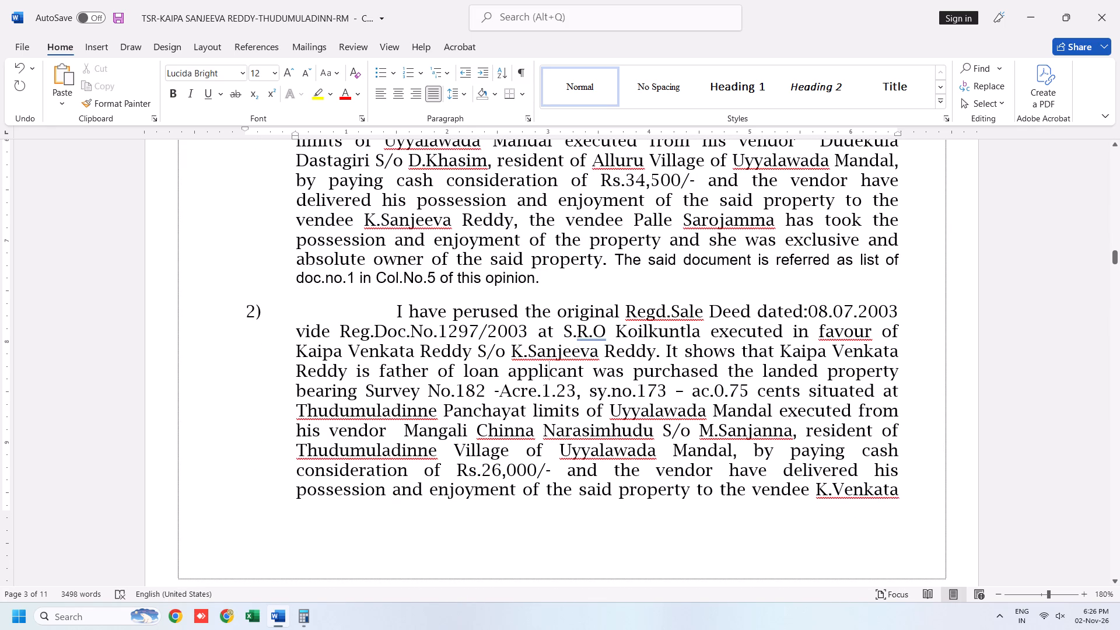
pyautogui.scroll(3, 715, 297)
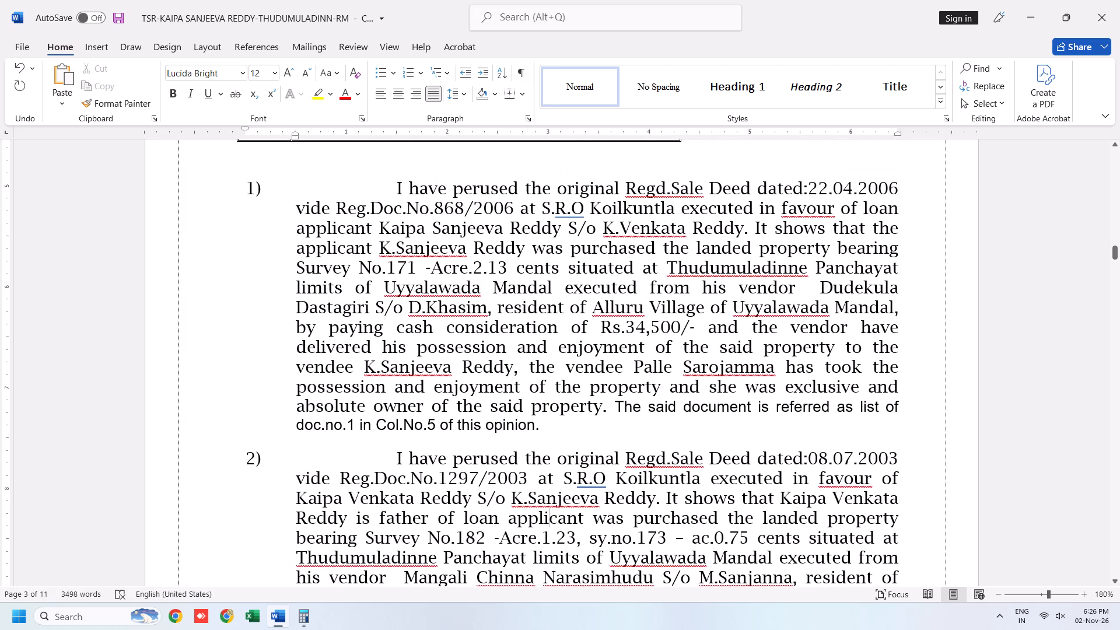
pyautogui.click(646, 275)
pyautogui.click(509, 271)
pyautogui.click(758, 317)
pyautogui.click(488, 363)
pyautogui.click(632, 364)
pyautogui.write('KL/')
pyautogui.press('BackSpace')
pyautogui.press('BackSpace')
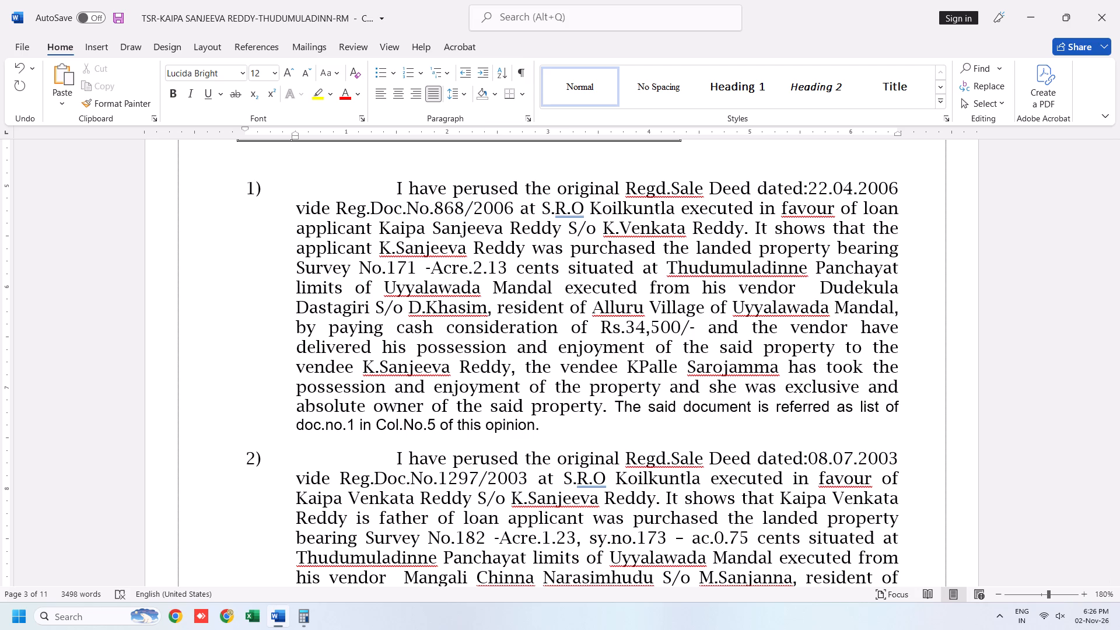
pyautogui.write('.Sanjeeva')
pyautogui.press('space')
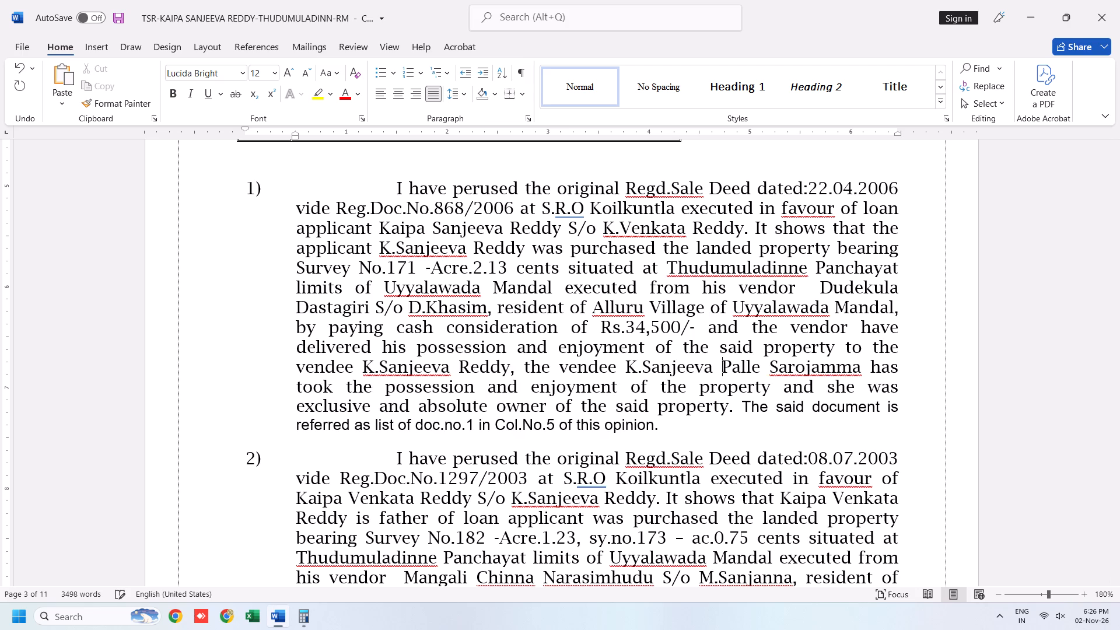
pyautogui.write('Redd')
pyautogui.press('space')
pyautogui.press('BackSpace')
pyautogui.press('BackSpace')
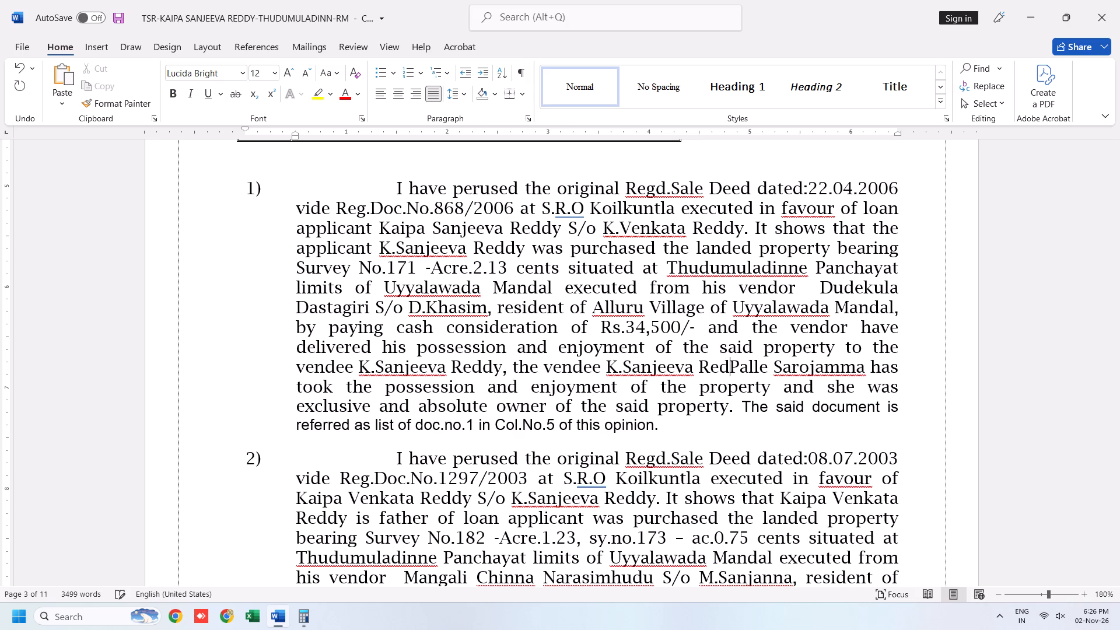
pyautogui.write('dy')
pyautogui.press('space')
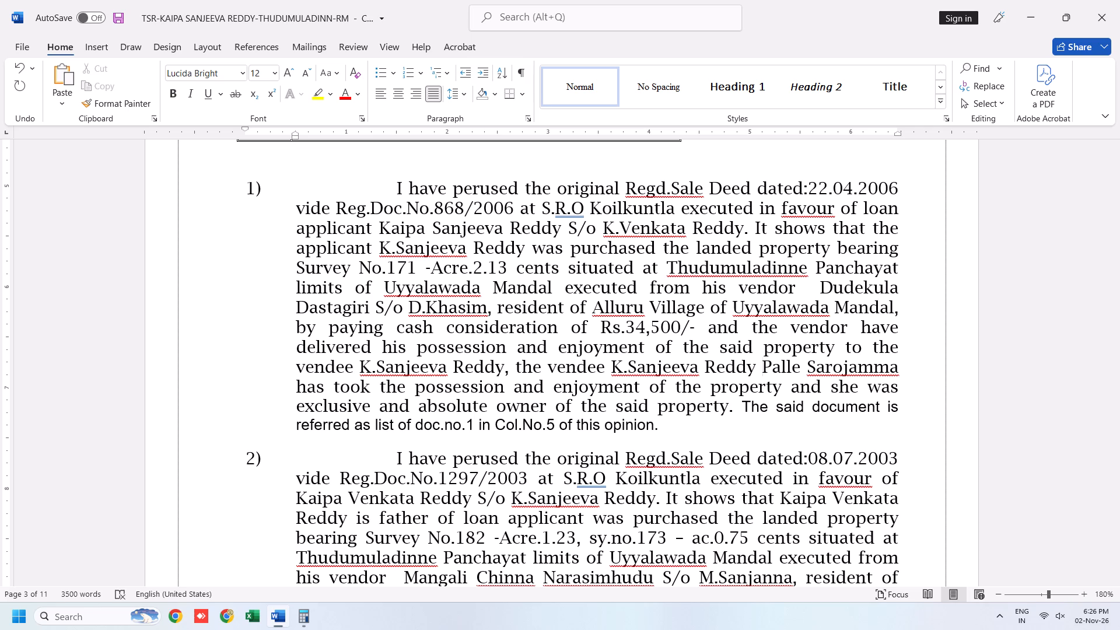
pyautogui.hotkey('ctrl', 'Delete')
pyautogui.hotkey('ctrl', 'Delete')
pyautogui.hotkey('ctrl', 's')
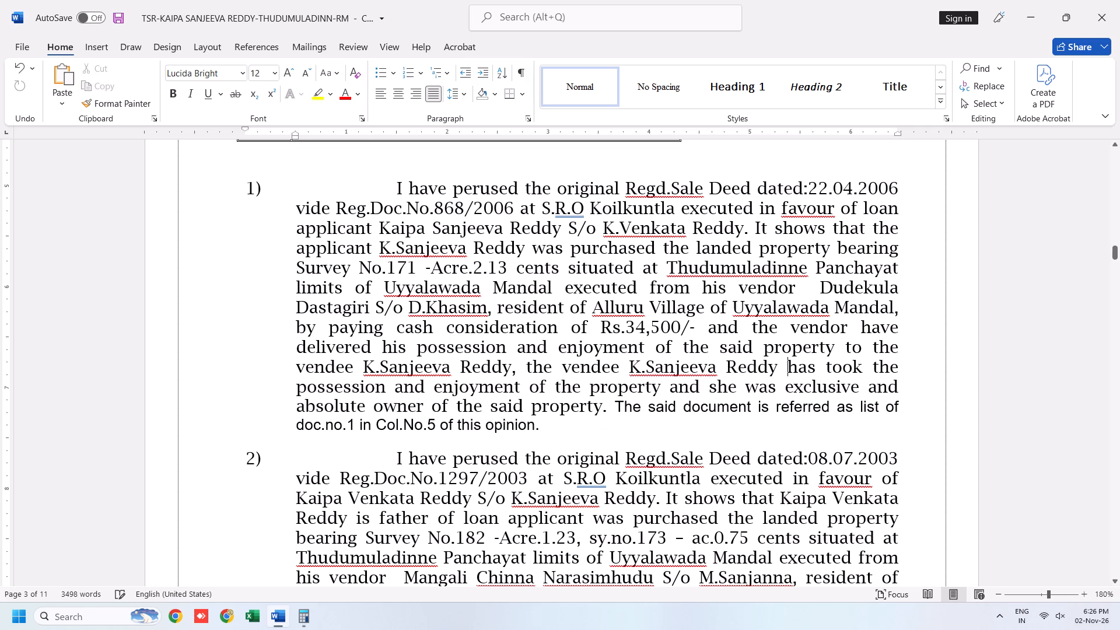
# Change "she" to "he" before "was exclusive and absolute owner" in the first sale deed paragraph.
pyautogui.click(722, 447)
pyautogui.click(713, 422)
pyautogui.click(706, 380)
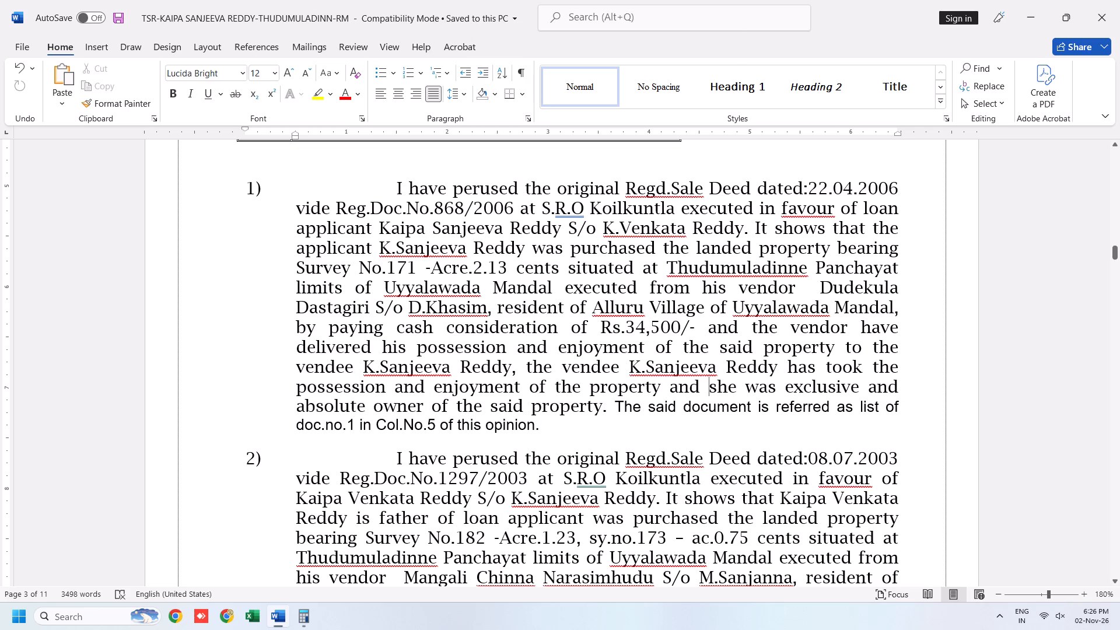
pyautogui.press('Delete')
# Recheck the first sale deed paragraph through its closing reference to list of doc.no.1 in Col.No.5.
pyautogui.click(552, 453)
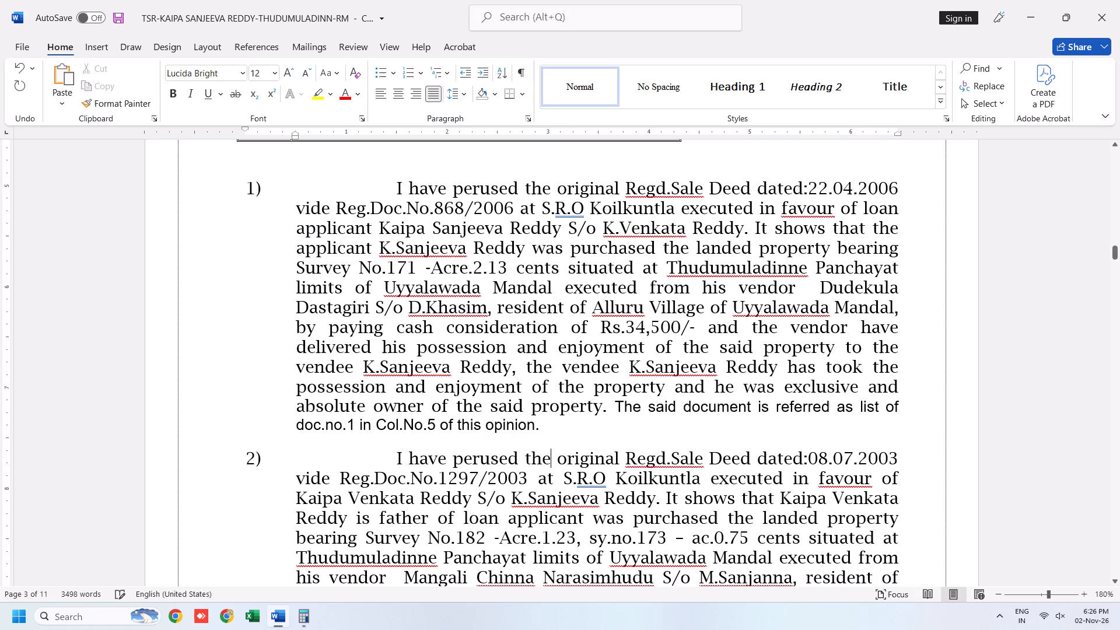
pyautogui.click(541, 420)
pyautogui.click(551, 429)
pyautogui.click(615, 420)
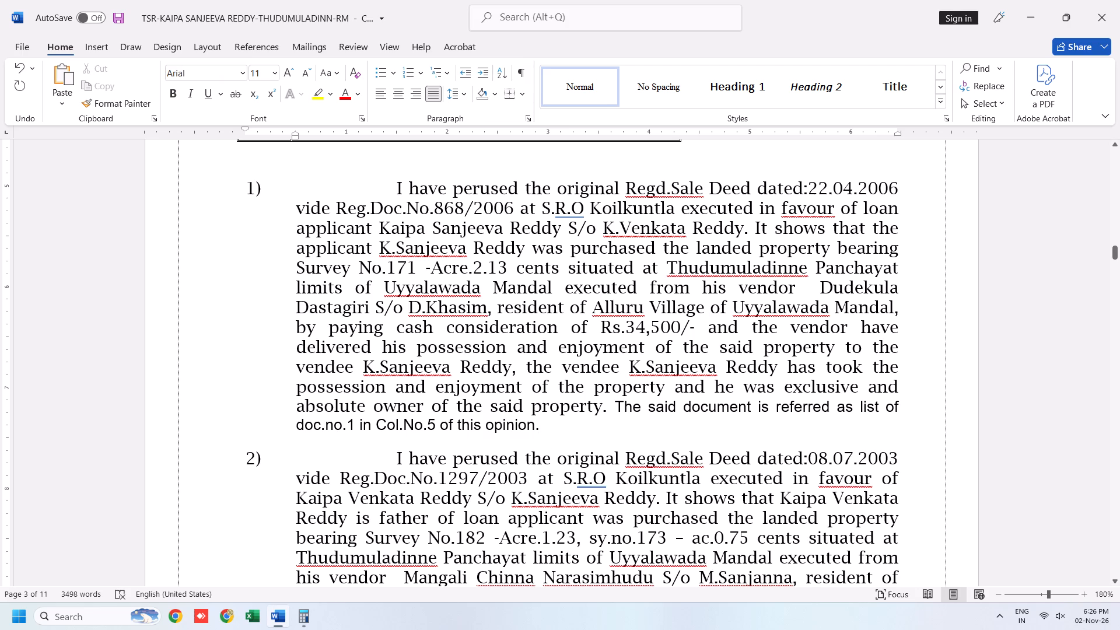
pyautogui.click(609, 424)
pyautogui.click(759, 439)
pyautogui.click(867, 384)
pyautogui.click(583, 412)
pyautogui.click(566, 424)
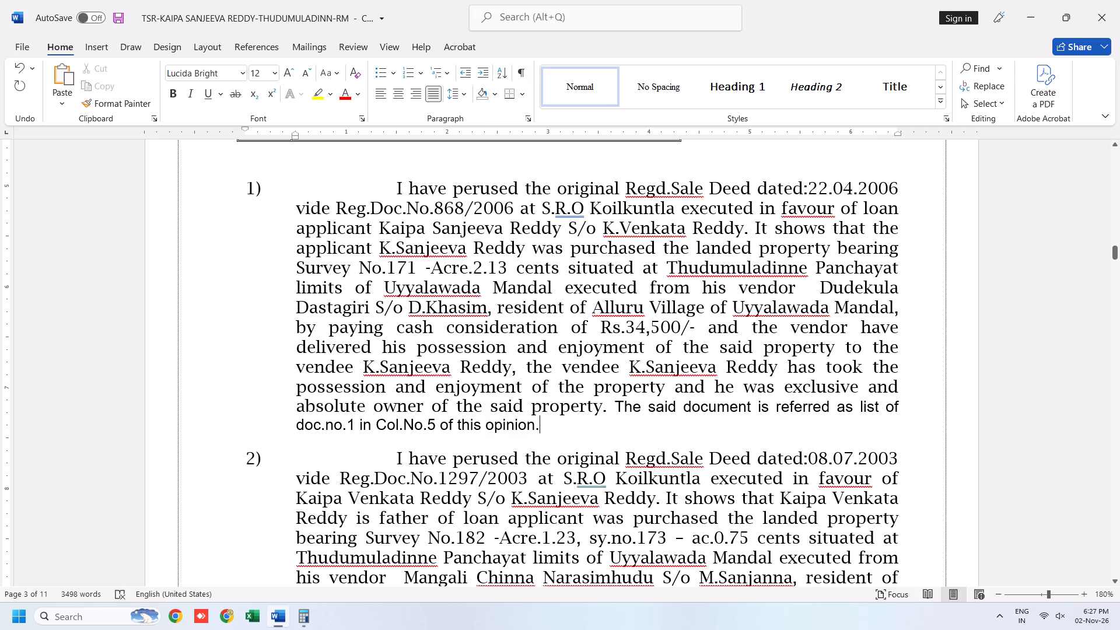
pyautogui.scroll(-2, 568, 425)
pyautogui.scroll(1, 452, 371)
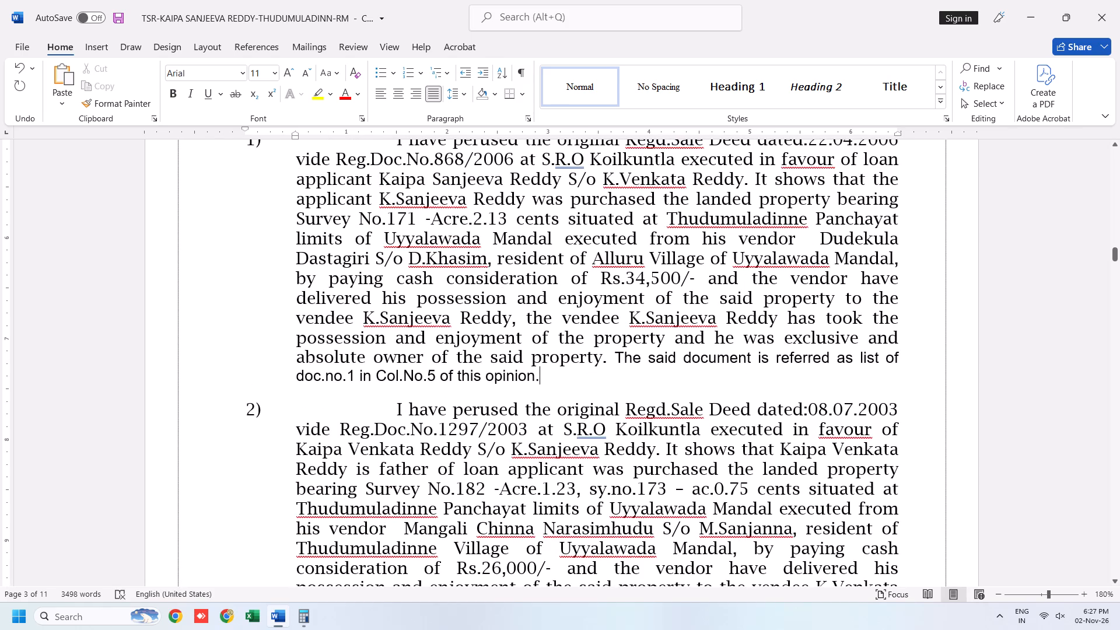
pyautogui.click(450, 321)
pyautogui.click(463, 324)
pyautogui.click(617, 392)
pyautogui.scroll(2, 579, 355)
pyautogui.click(481, 339)
pyautogui.click(322, 220)
pyautogui.scroll(-2, 456, 294)
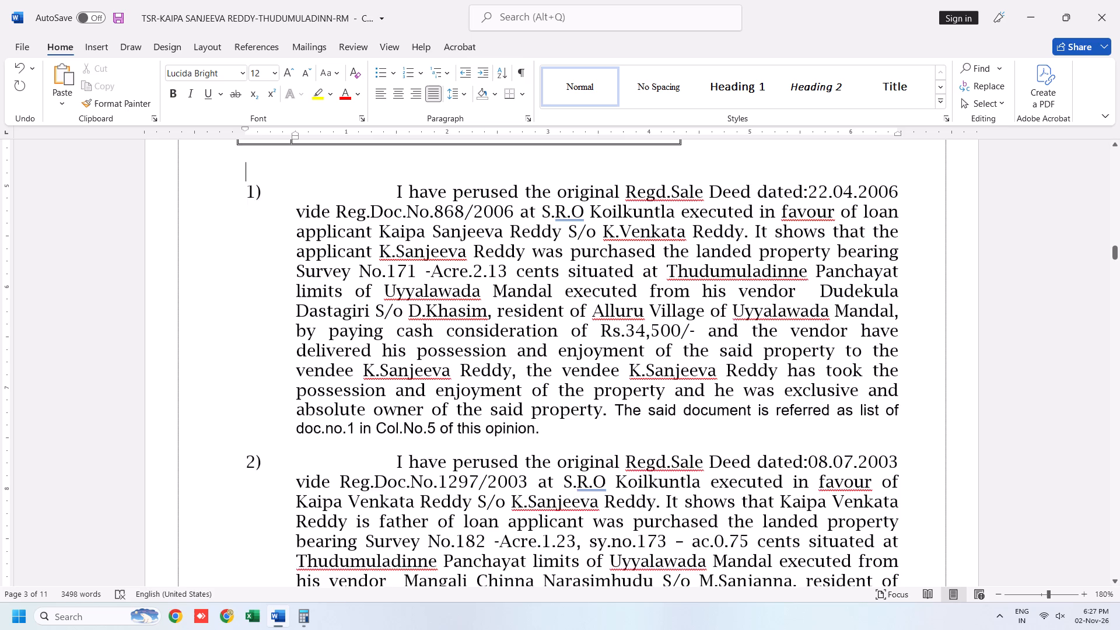
# Proofread the second sale deed paragraph, Doc.No.1297/2003, for the vendee, survey extents, vendor, consideration, pronoun and closing document reference.
pyautogui.scroll(-3, 475, 314)
pyautogui.click(484, 344)
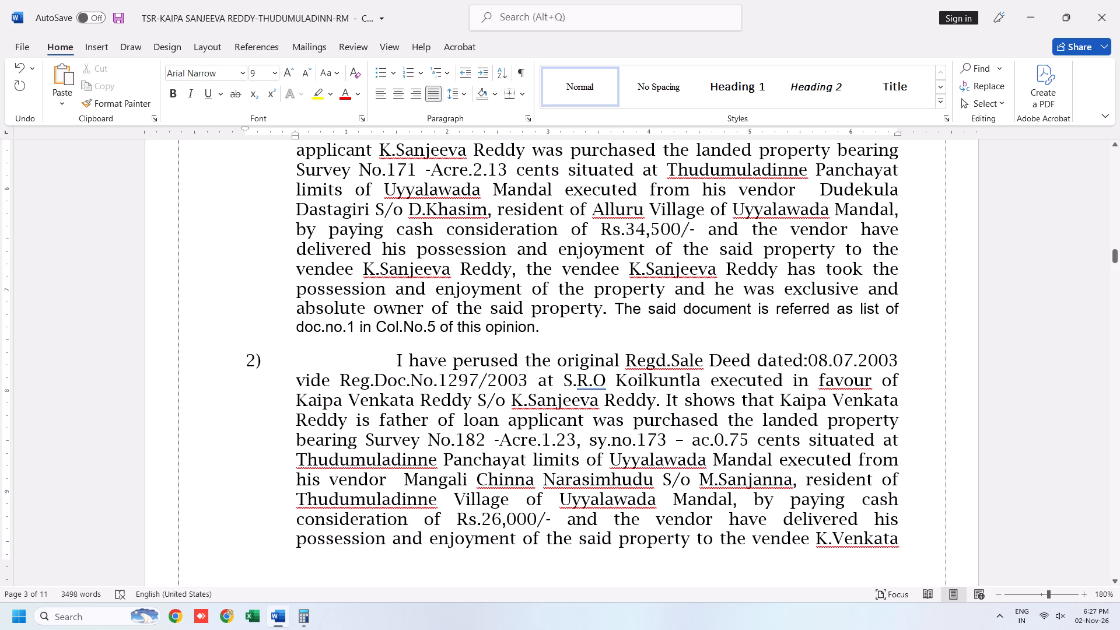
pyautogui.click(655, 448)
pyautogui.scroll(-2, 650, 449)
pyautogui.click(650, 437)
pyautogui.click(604, 399)
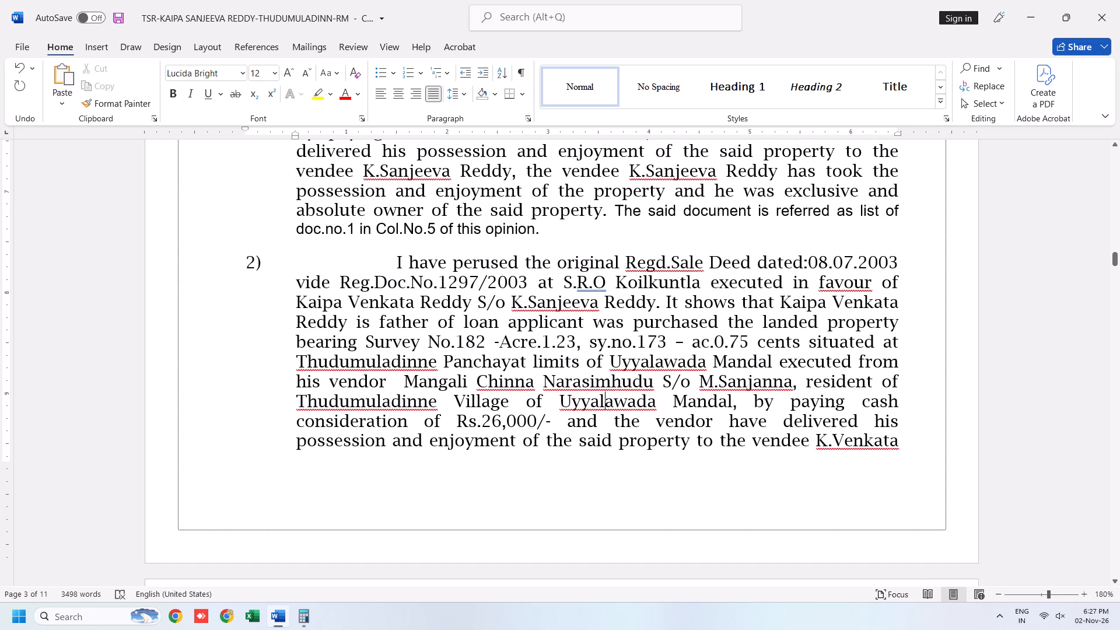
pyautogui.scroll(-4, 580, 439)
pyautogui.scroll(4, 607, 405)
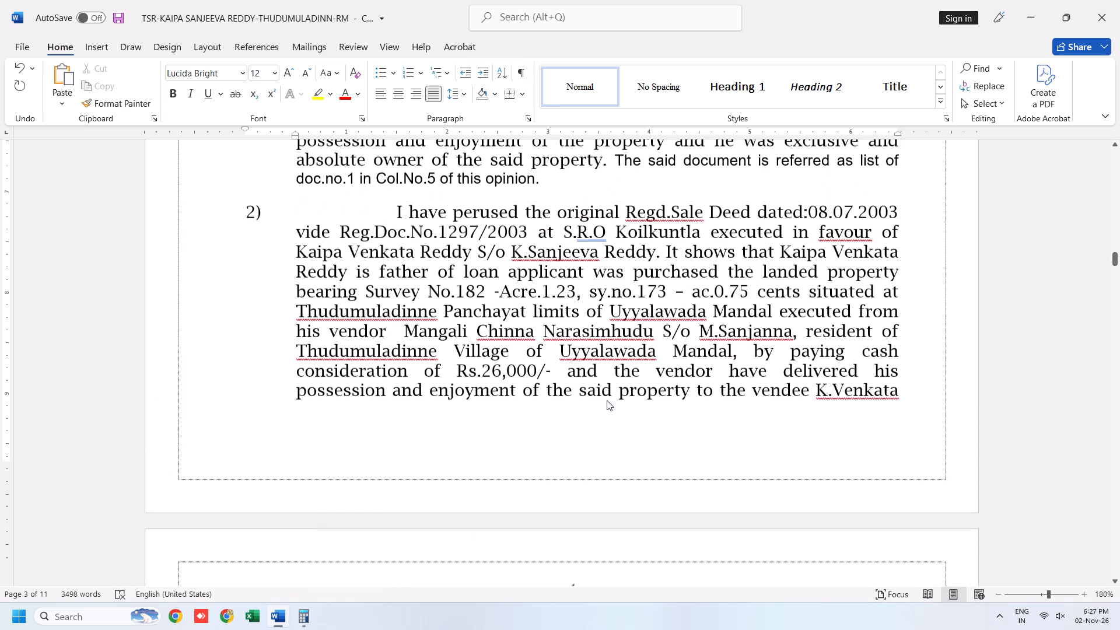
pyautogui.scroll(-8, 607, 400)
pyautogui.click(468, 372)
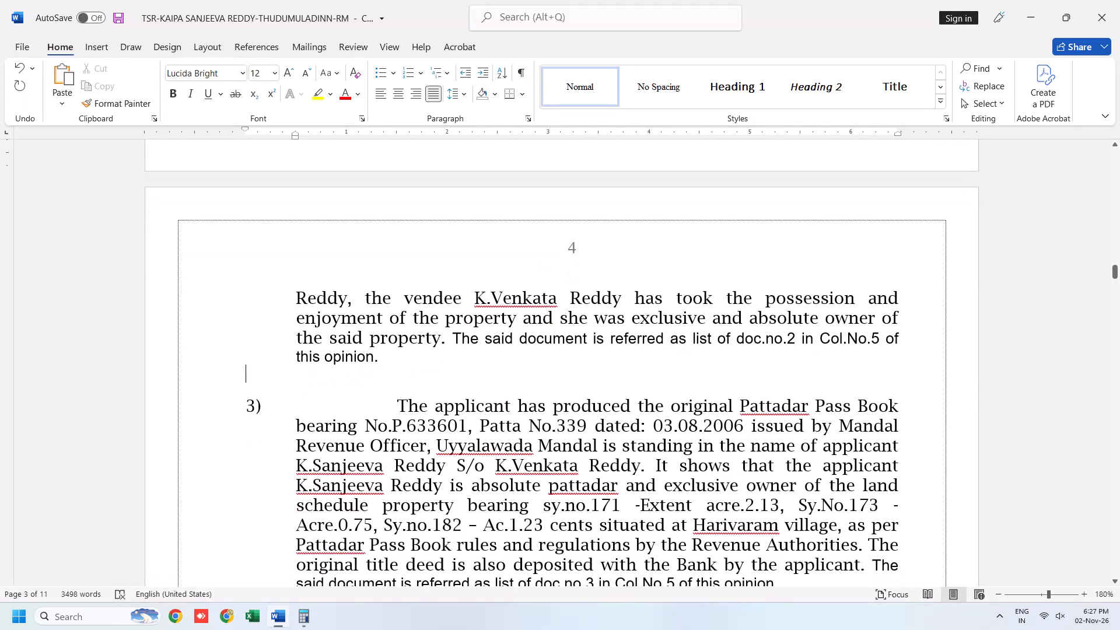
pyautogui.click(708, 359)
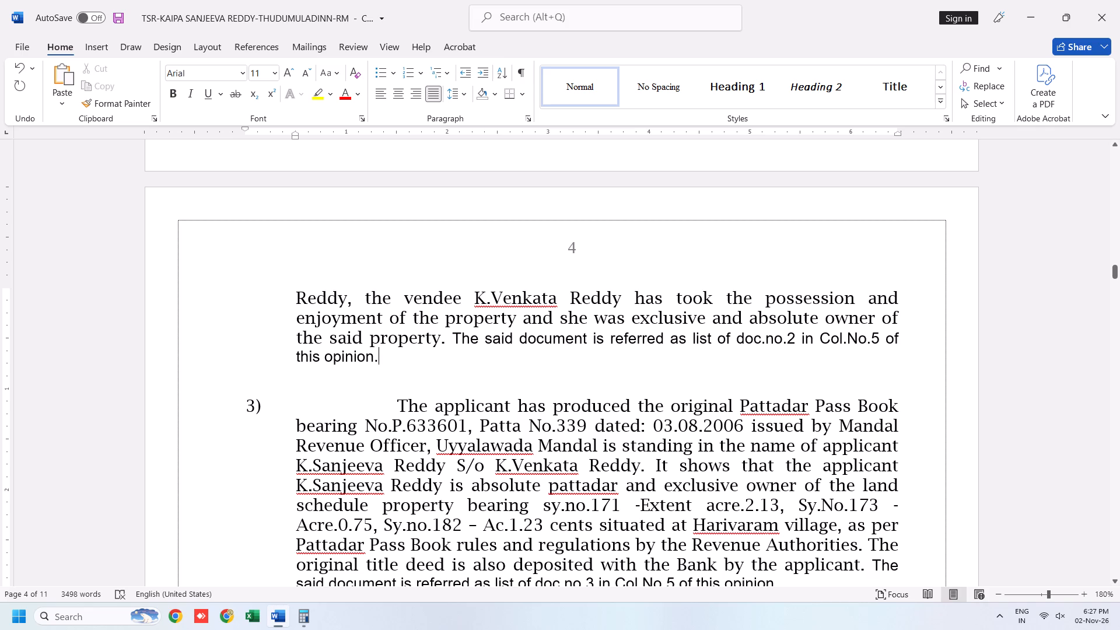
pyautogui.scroll(1, 708, 359)
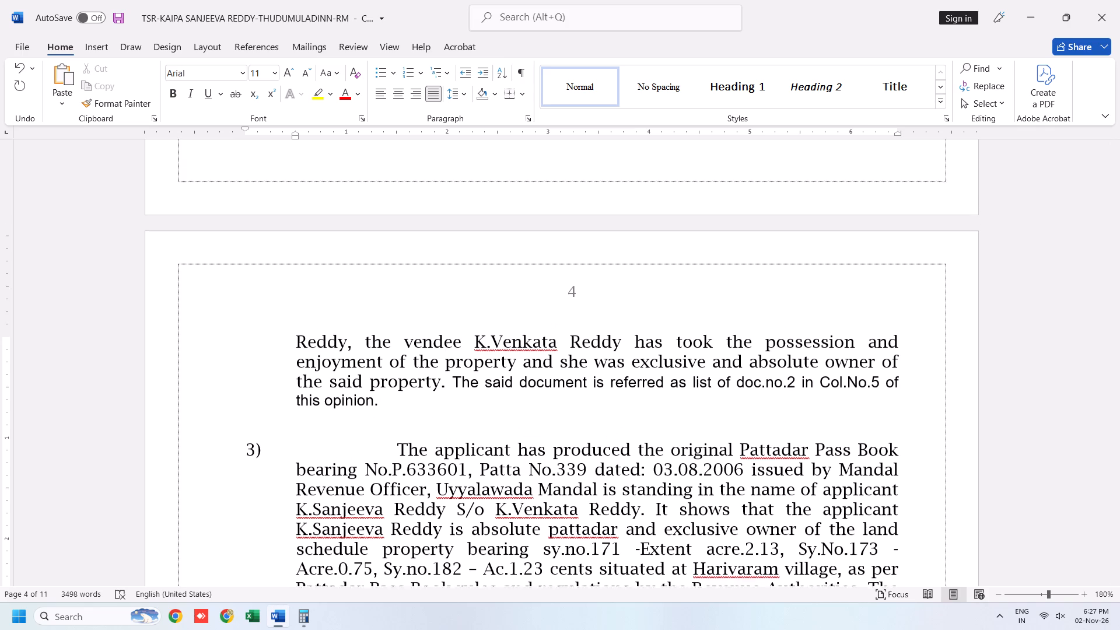
# Proofread items 3 and 4, the Pattadar Pass Book and 1(B) ROR paragraphs, for names, patta number, survey extents and village.
pyautogui.scroll(-3, 734, 488)
pyautogui.click(513, 381)
pyautogui.scroll(-1, 526, 378)
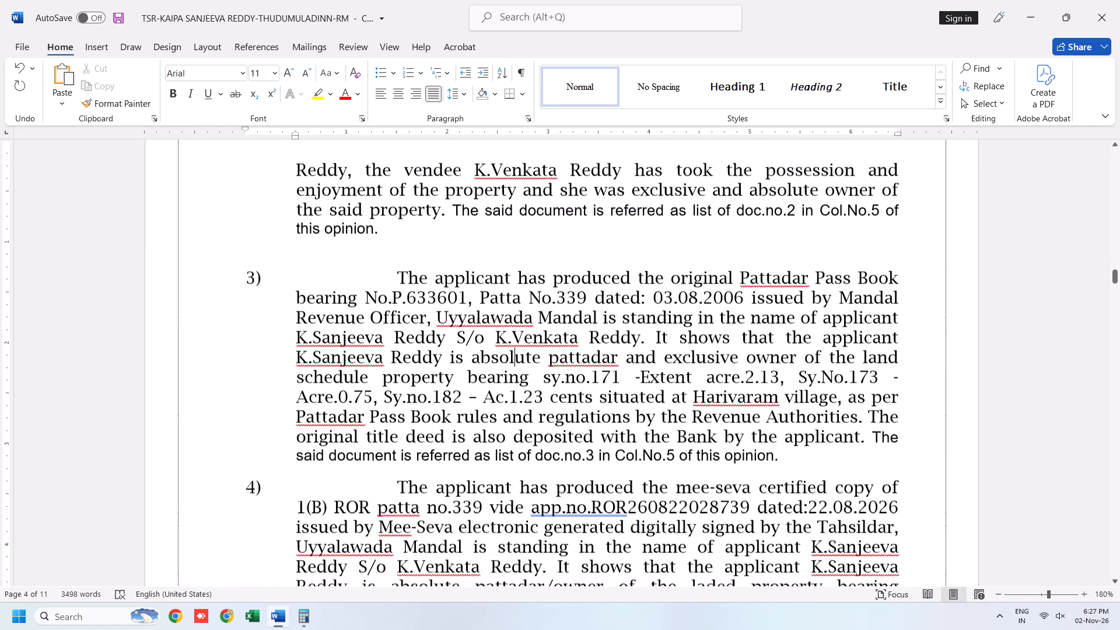
pyautogui.click(594, 340)
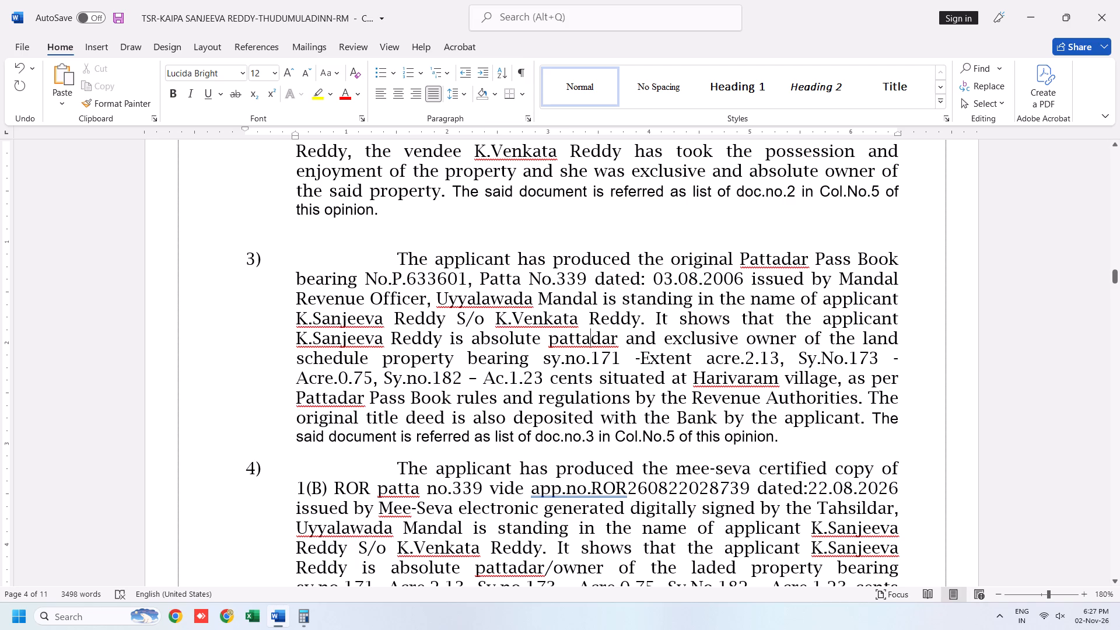
pyautogui.click(580, 311)
pyautogui.scroll(-3, 642, 338)
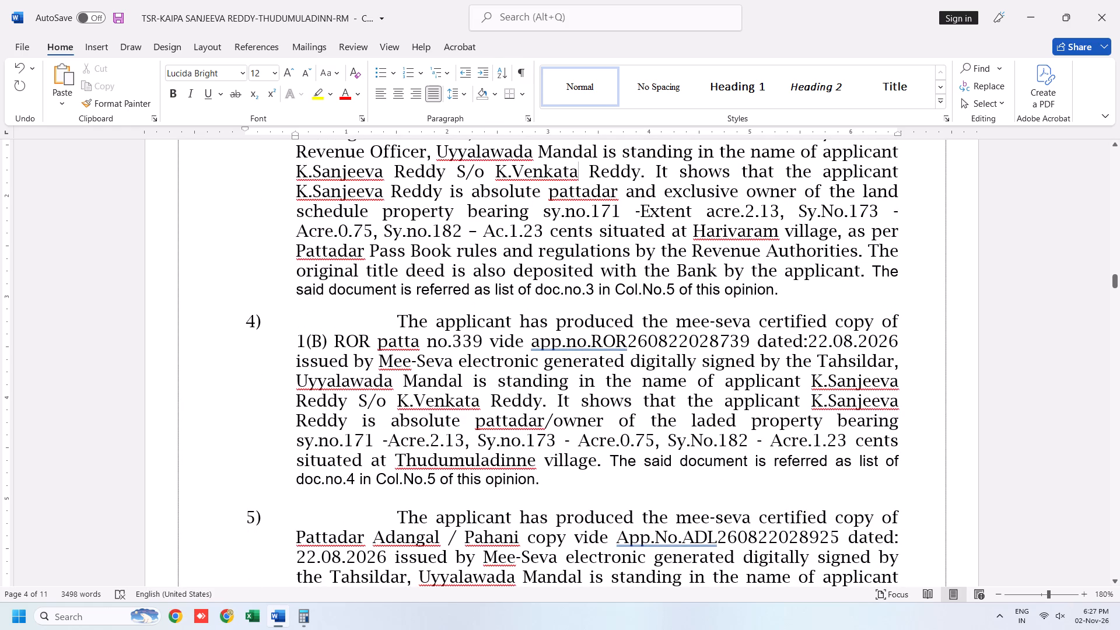
pyautogui.doubleClick(492, 339)
pyautogui.click(524, 413)
pyautogui.click(434, 376)
pyautogui.click(692, 374)
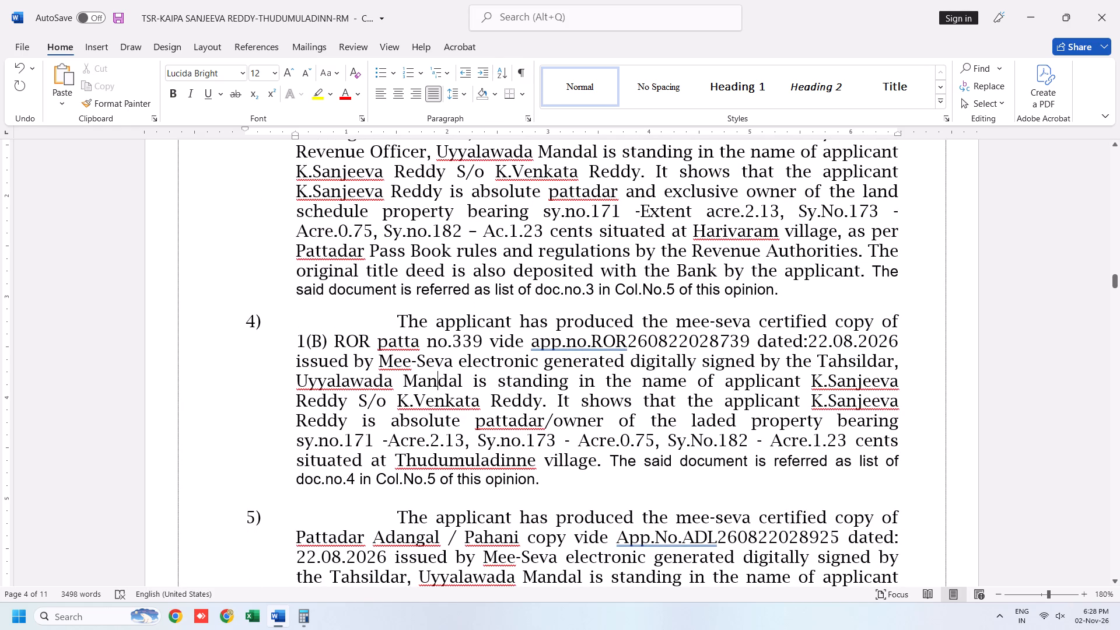
pyautogui.click(655, 386)
pyautogui.click(620, 405)
# Proofread items 5 and 6, the Mee-Seva Adangal/Pahani paragraphs dated 22.08.2026, for names, survey numbers, extents and document references.
pyautogui.scroll(-4, 475, 427)
pyautogui.click(423, 397)
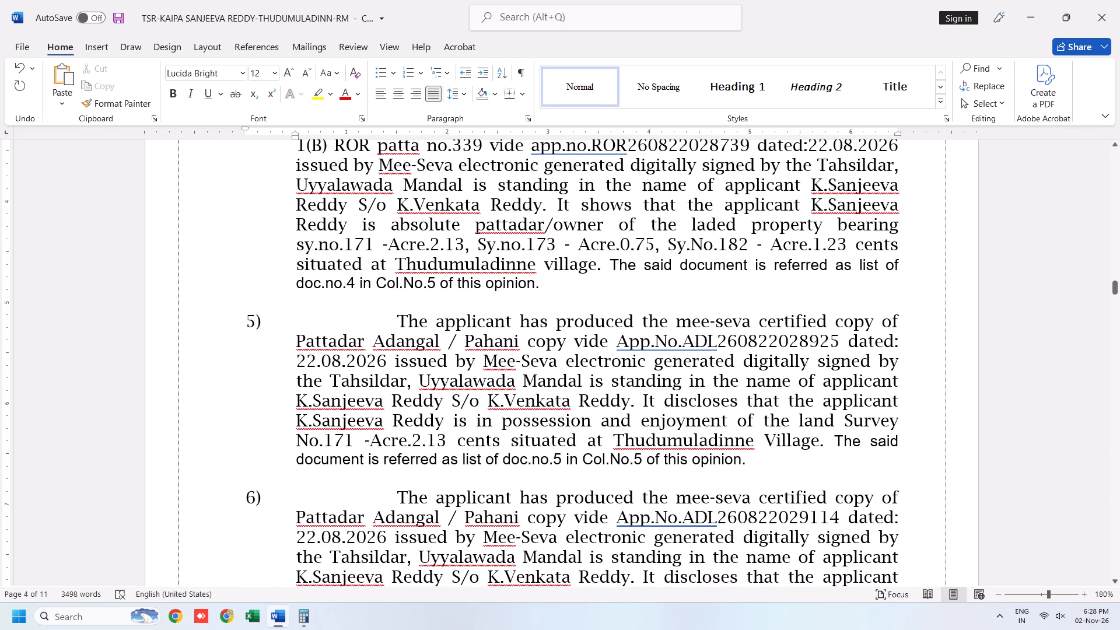
pyautogui.click(738, 372)
pyautogui.scroll(-2, 684, 379)
pyautogui.click(563, 369)
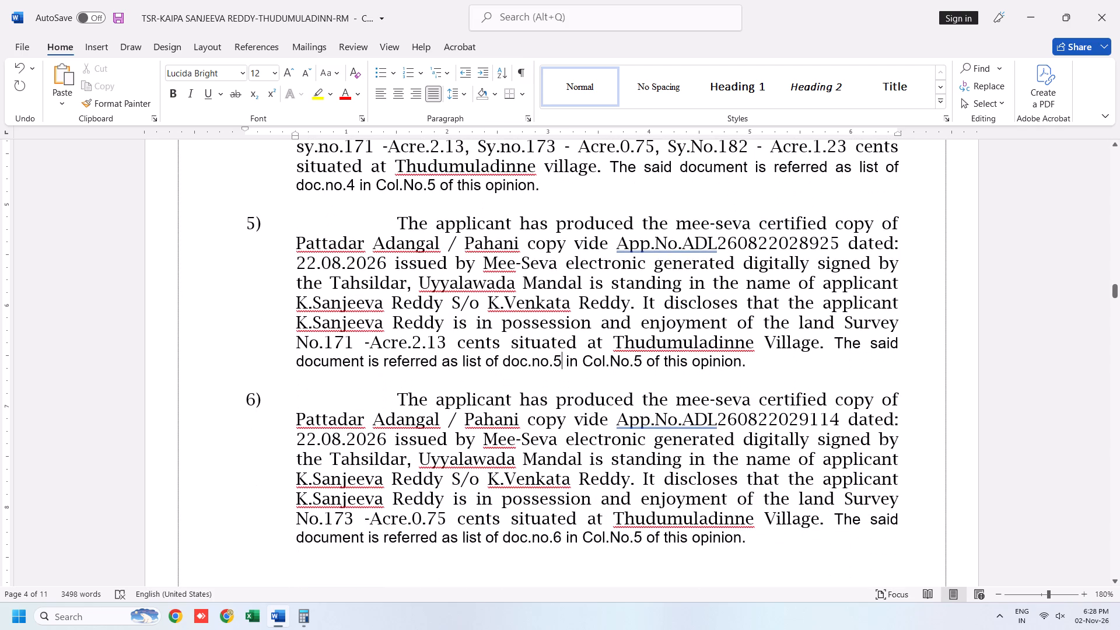
pyautogui.click(491, 344)
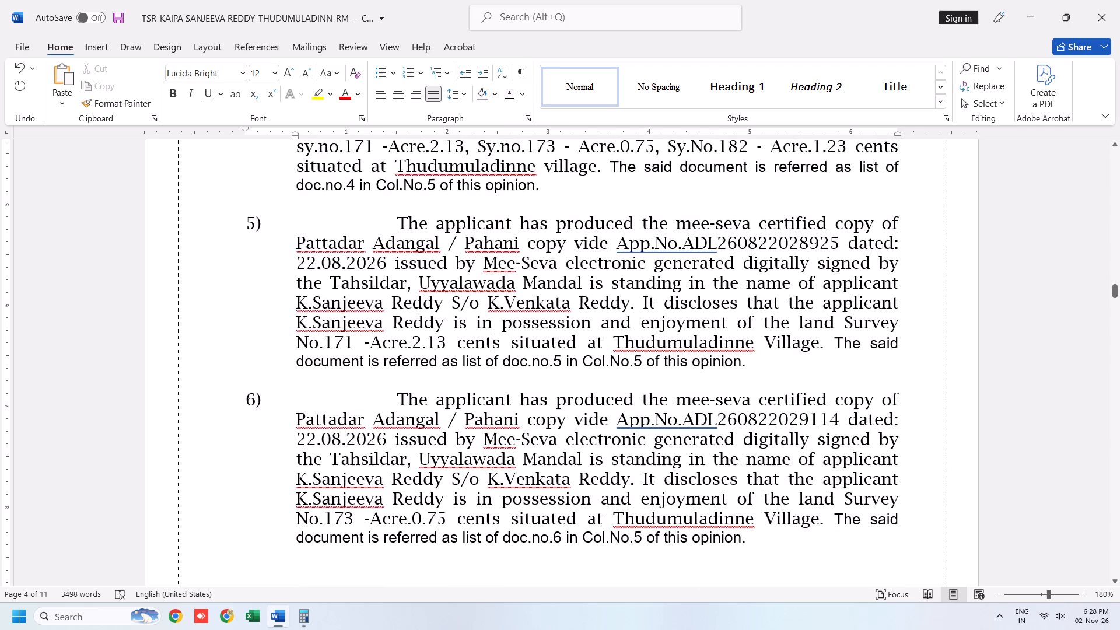
pyautogui.click(450, 338)
pyautogui.scroll(-2, 459, 339)
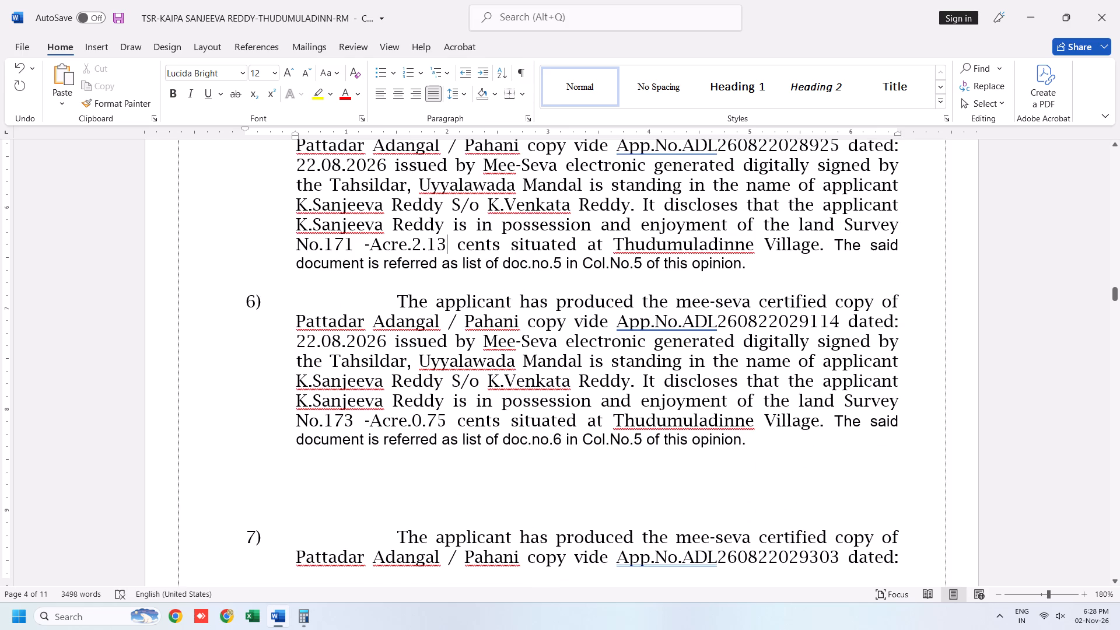
# Insert a blank line above item 7 so the whole Adangal paragraph starts on page 5, and check the page break.
pyautogui.scroll(-5, 480, 401)
pyautogui.click(350, 254)
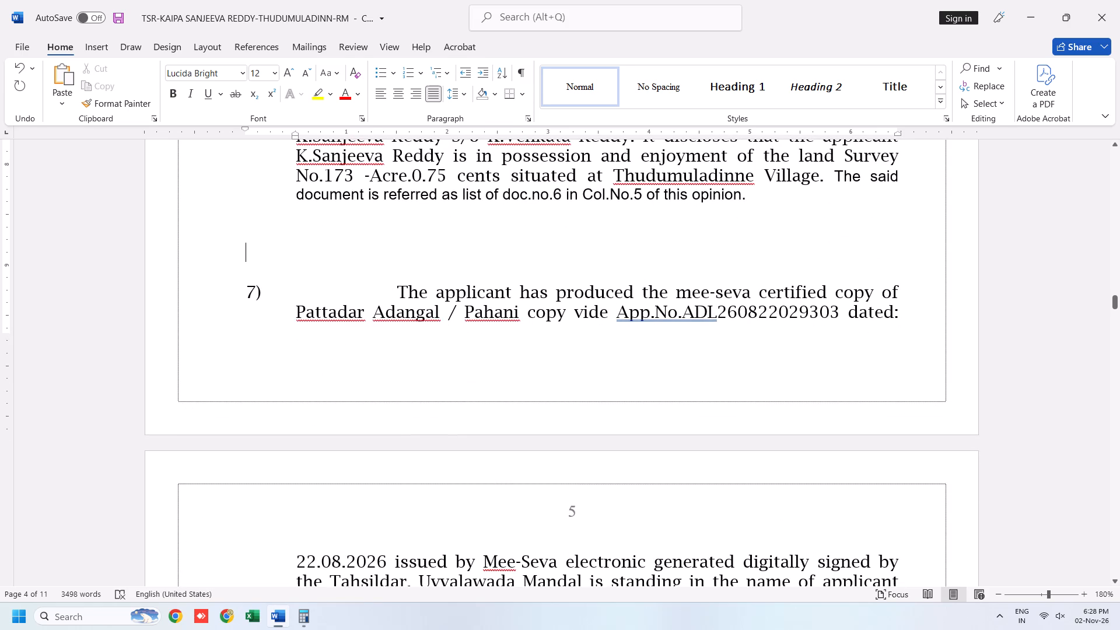
pyautogui.press('Return')
pyautogui.scroll(-6, 350, 254)
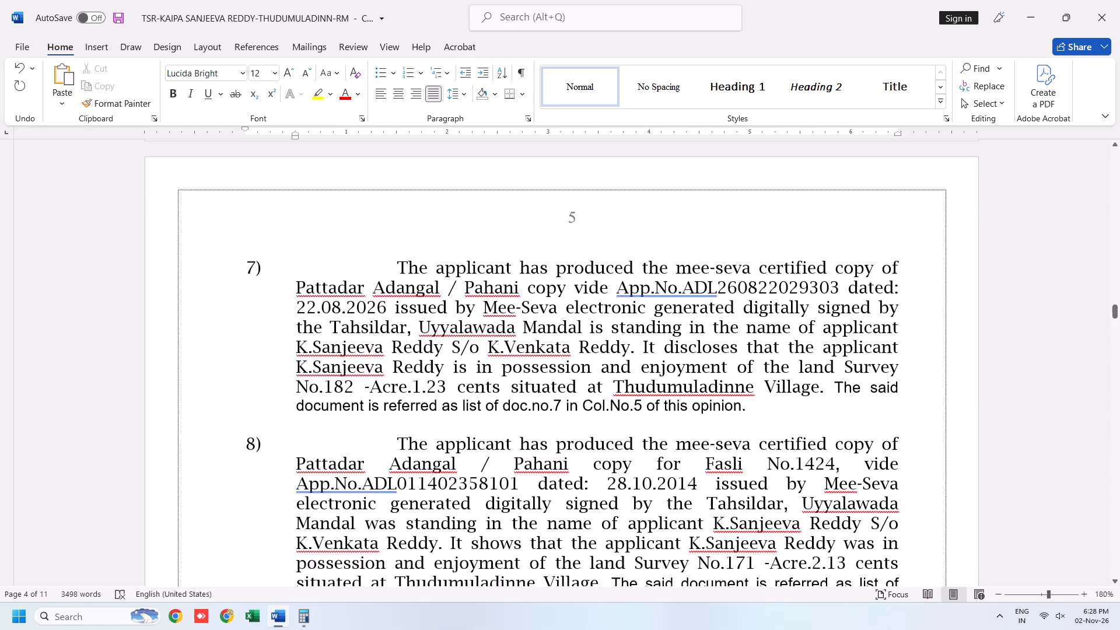
pyautogui.click(360, 261)
pyautogui.scroll(12, 358, 261)
pyautogui.scroll(-11, 351, 261)
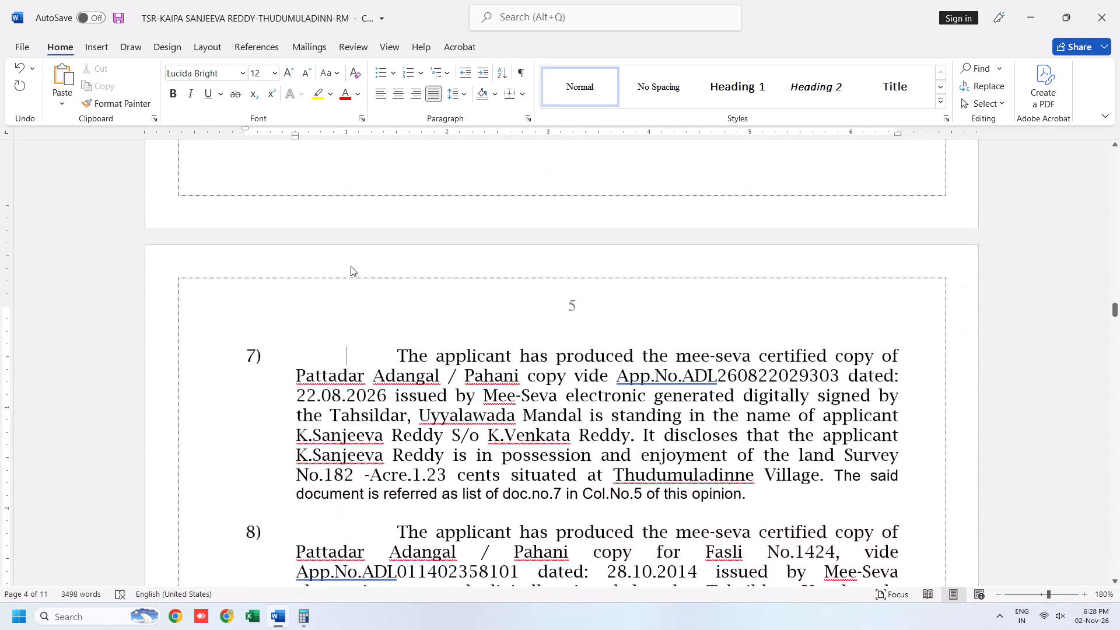
pyautogui.scroll(12, 351, 266)
pyautogui.scroll(-14, 340, 267)
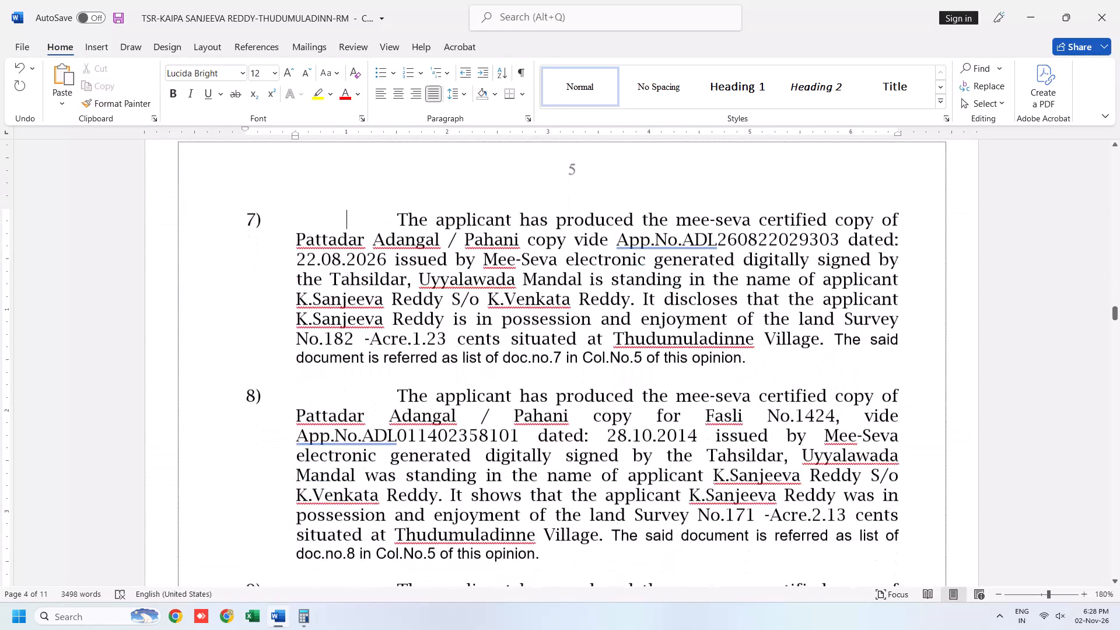
# Proofread items 7 to 10, the remaining Adangal/Pahani paragraphs, for application numbers, dates, survey extents and document references.
pyautogui.click(391, 300)
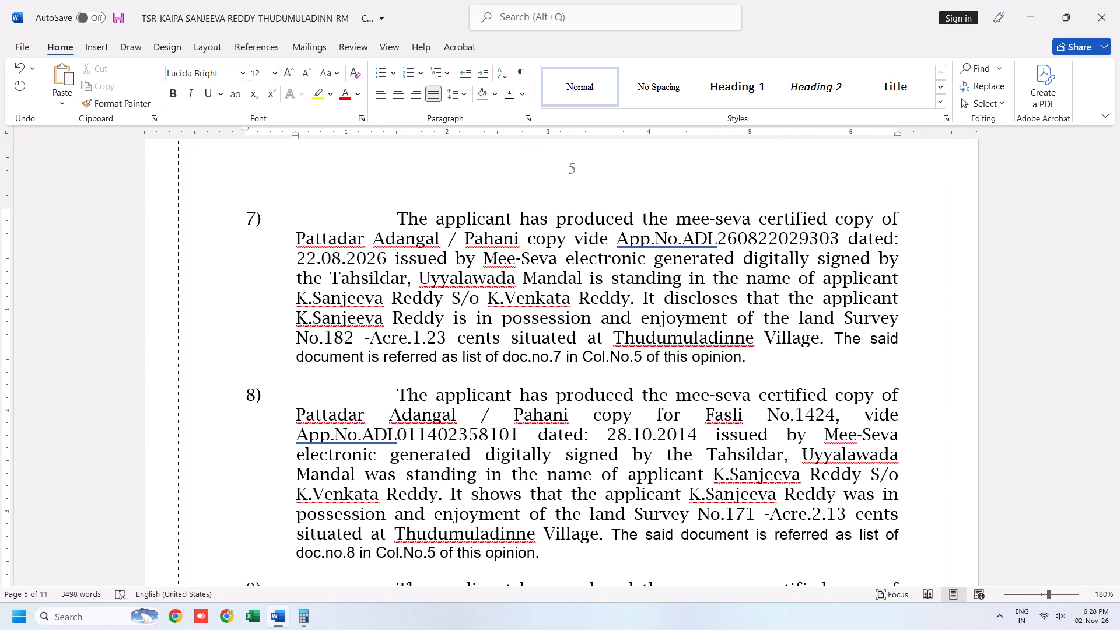
pyautogui.scroll(-2, 537, 329)
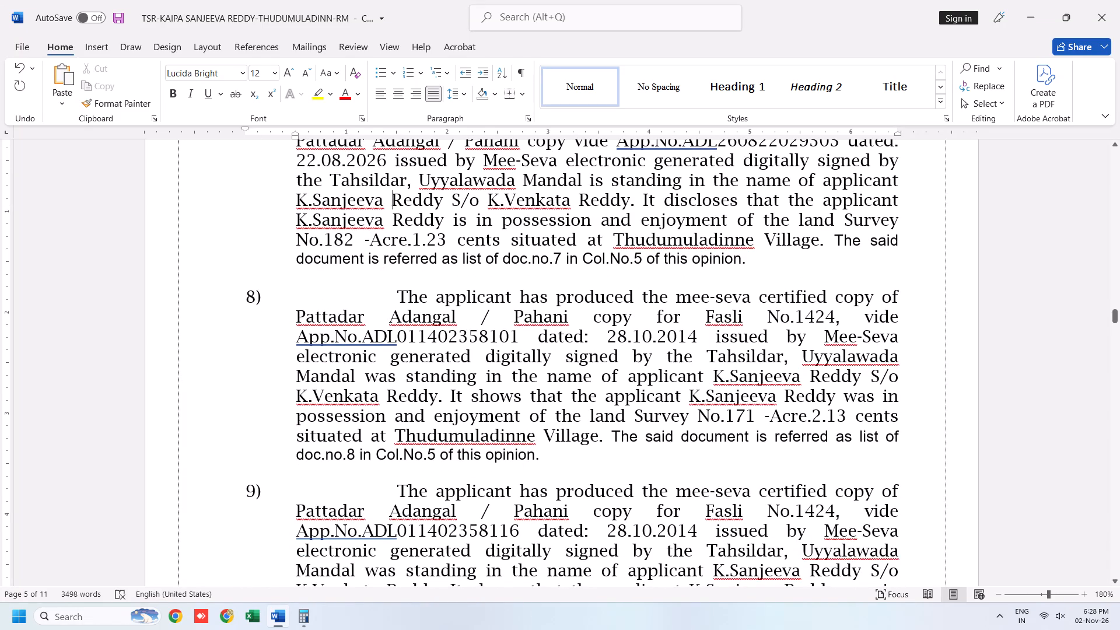
pyautogui.click(467, 343)
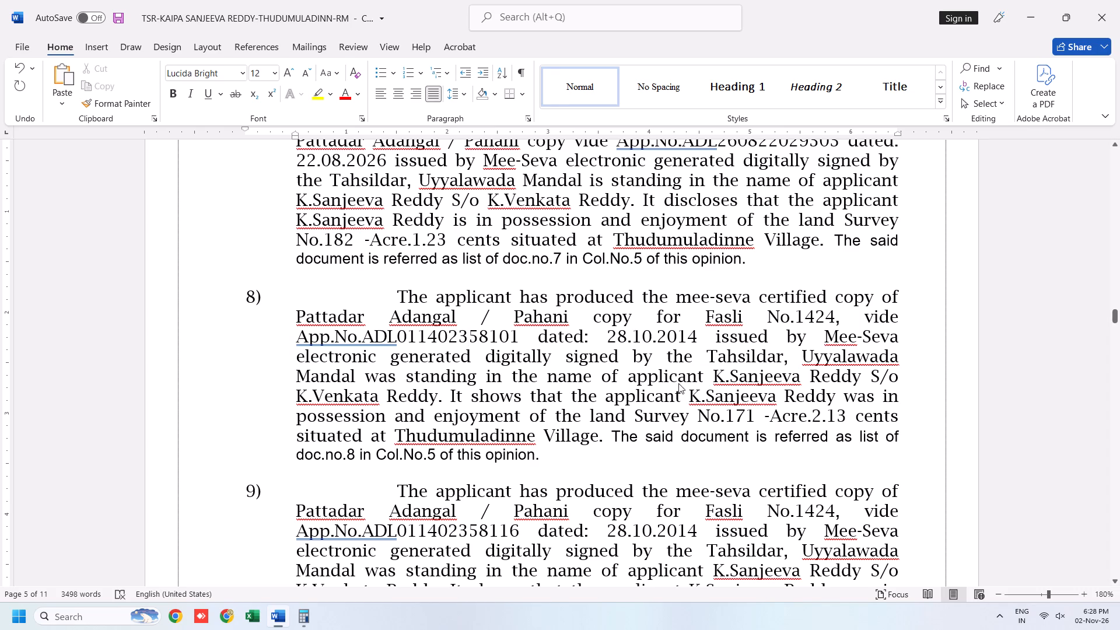
pyautogui.scroll(-5, 653, 274)
pyautogui.click(542, 311)
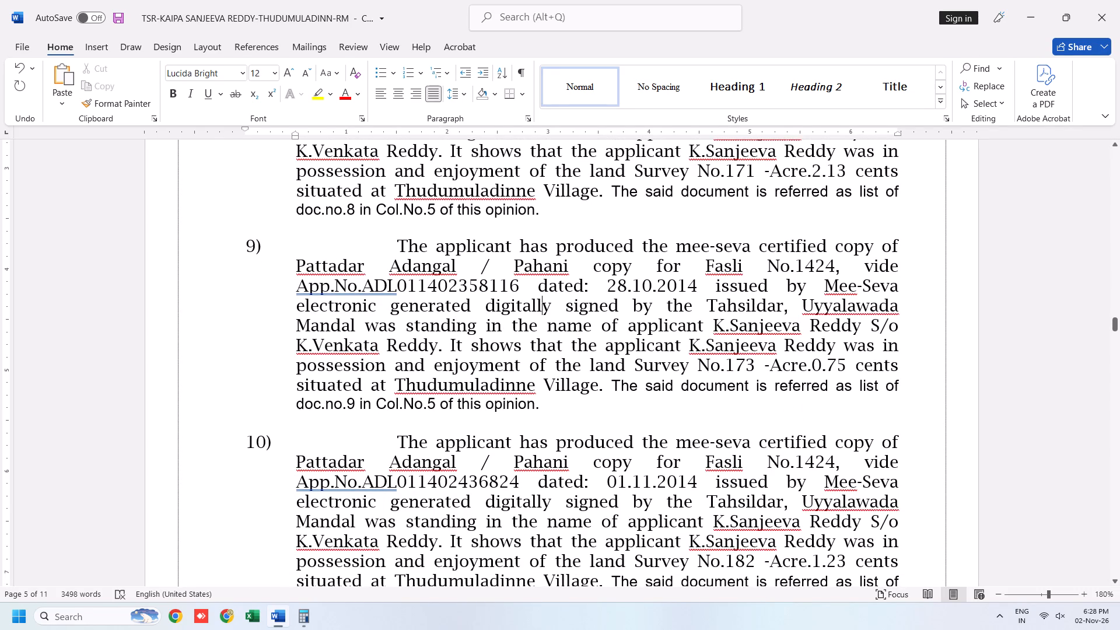
pyautogui.click(370, 286)
pyautogui.scroll(-2, 375, 285)
pyautogui.click(515, 316)
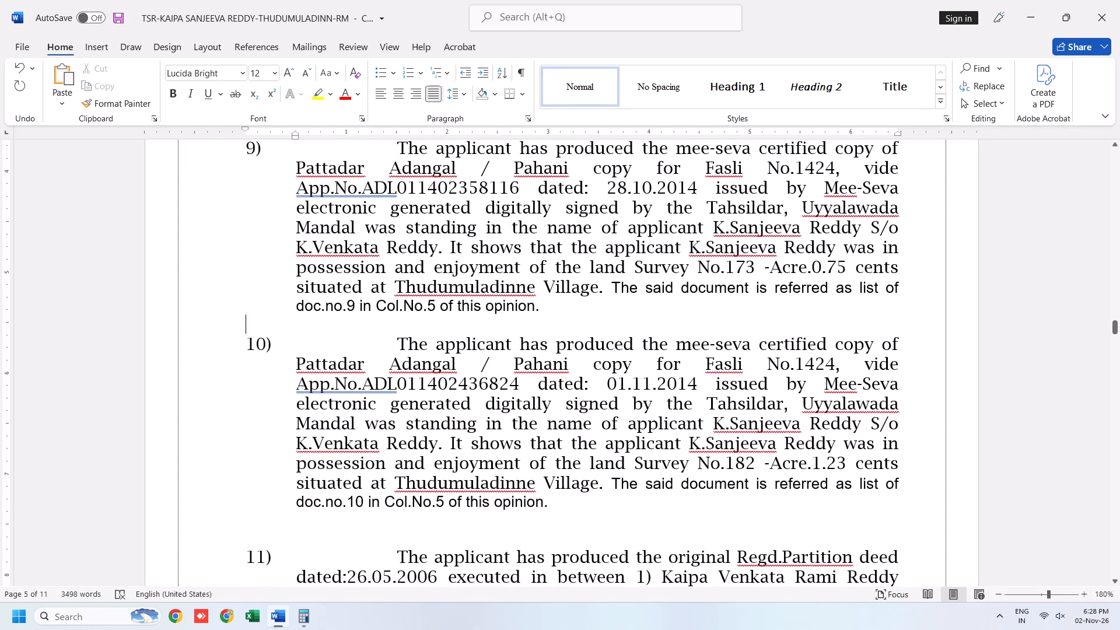
pyautogui.scroll(2, 516, 314)
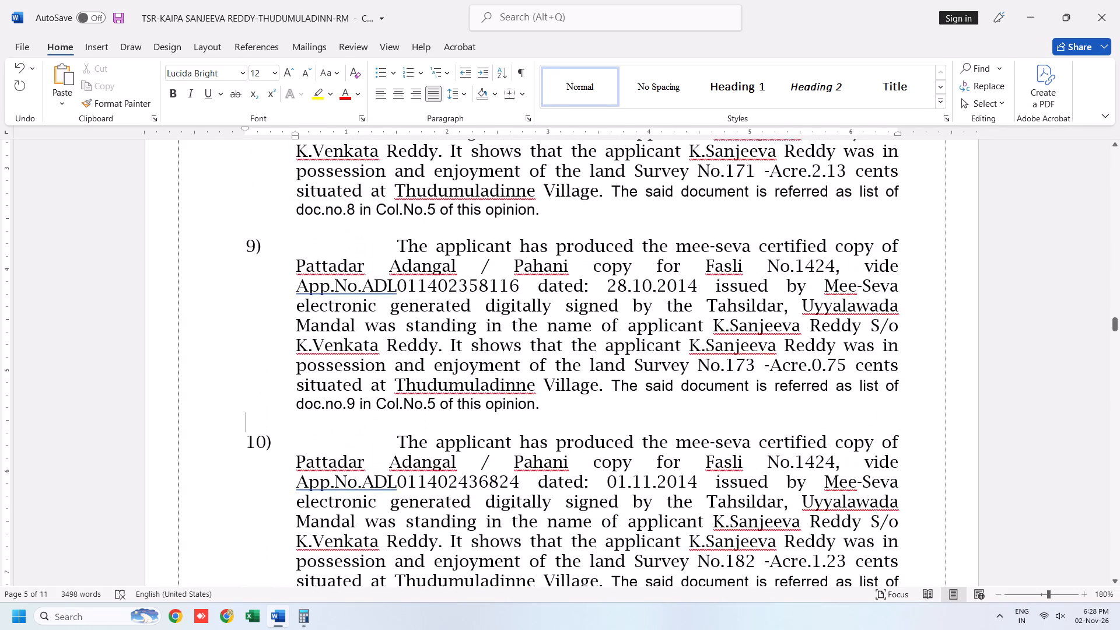
pyautogui.scroll(-5, 523, 304)
pyautogui.click(423, 383)
# Proofread items 11 and 12, the partition deed paragraphs dated 26.05.2006 and 07.11.2011, comparing the executants and 'B' schedule wording.
pyautogui.scroll(-2, 423, 383)
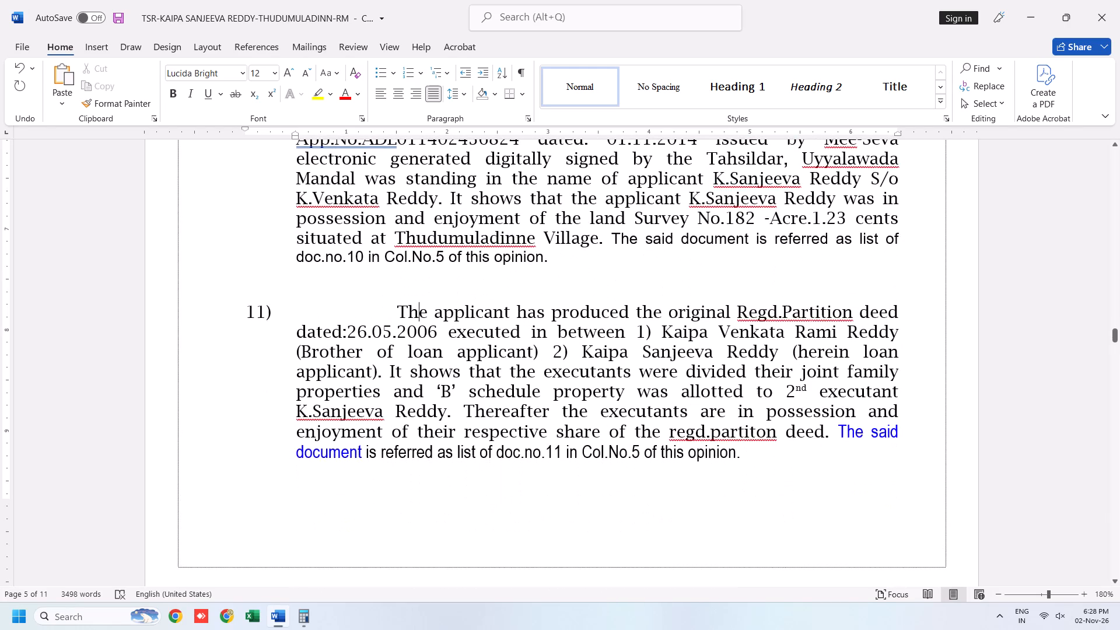
pyautogui.scroll(2, 423, 383)
pyautogui.scroll(-9, 423, 383)
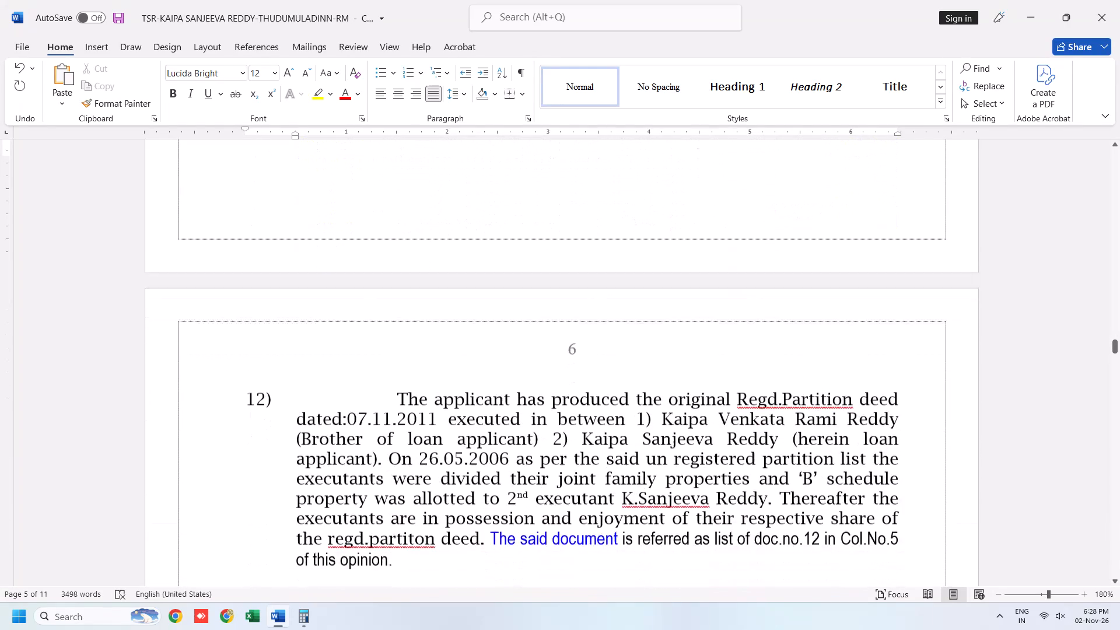
pyautogui.scroll(-3, 423, 383)
pyautogui.scroll(2, 423, 383)
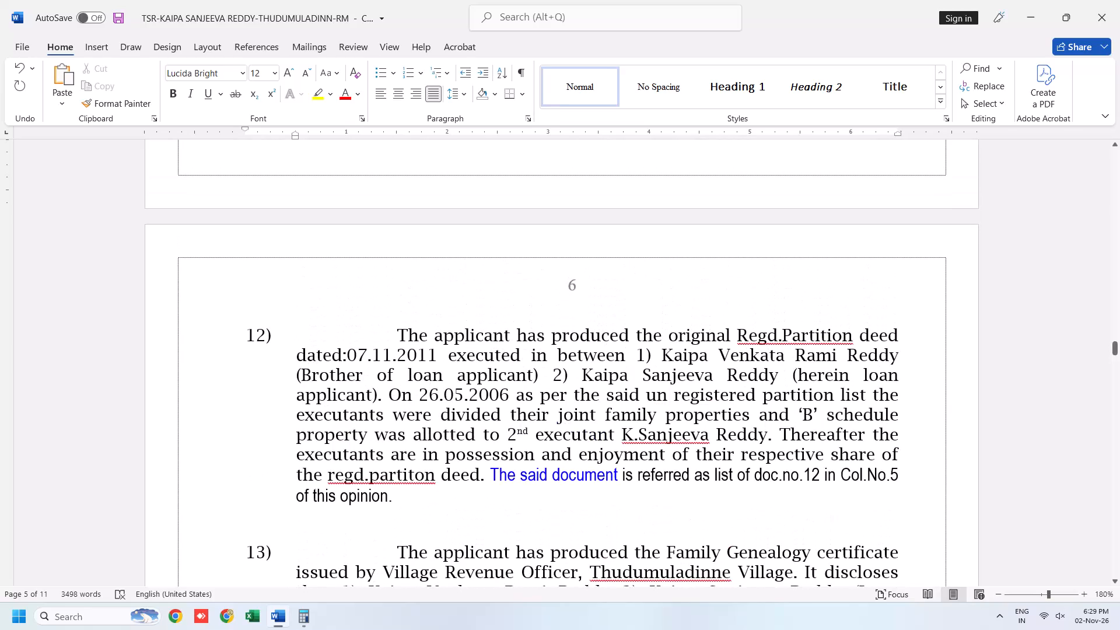
pyautogui.click(601, 400)
pyautogui.scroll(-4, 601, 400)
pyautogui.scroll(12, 583, 381)
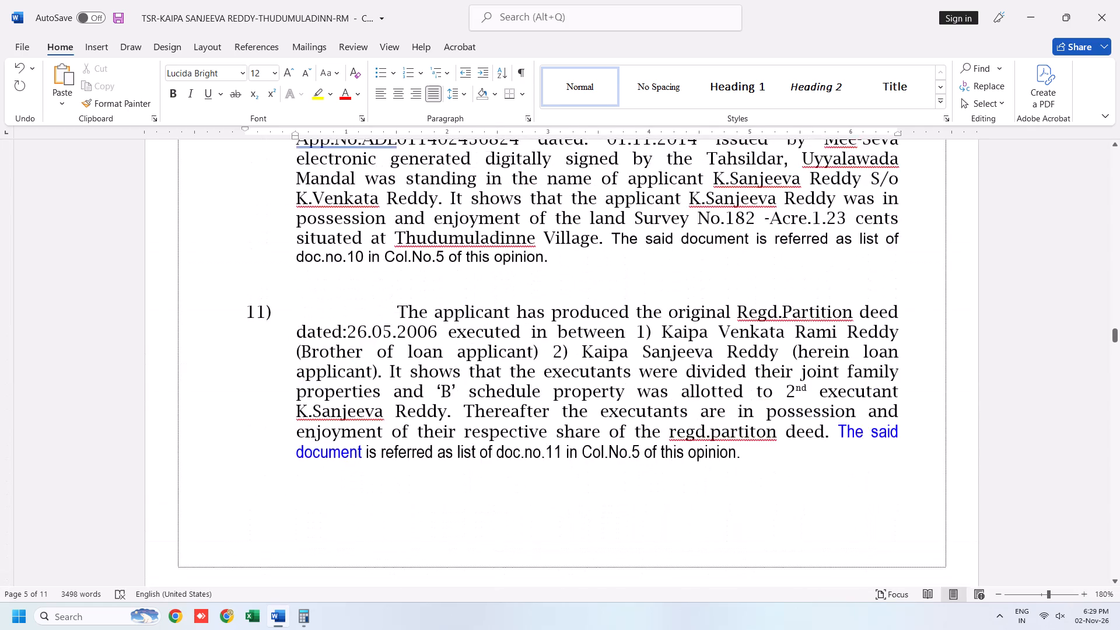
pyautogui.scroll(-12, 555, 374)
# Look through items 12 to 19, the title deeds table and the regulatory and certificate rows down to row 18.
pyautogui.click(378, 331)
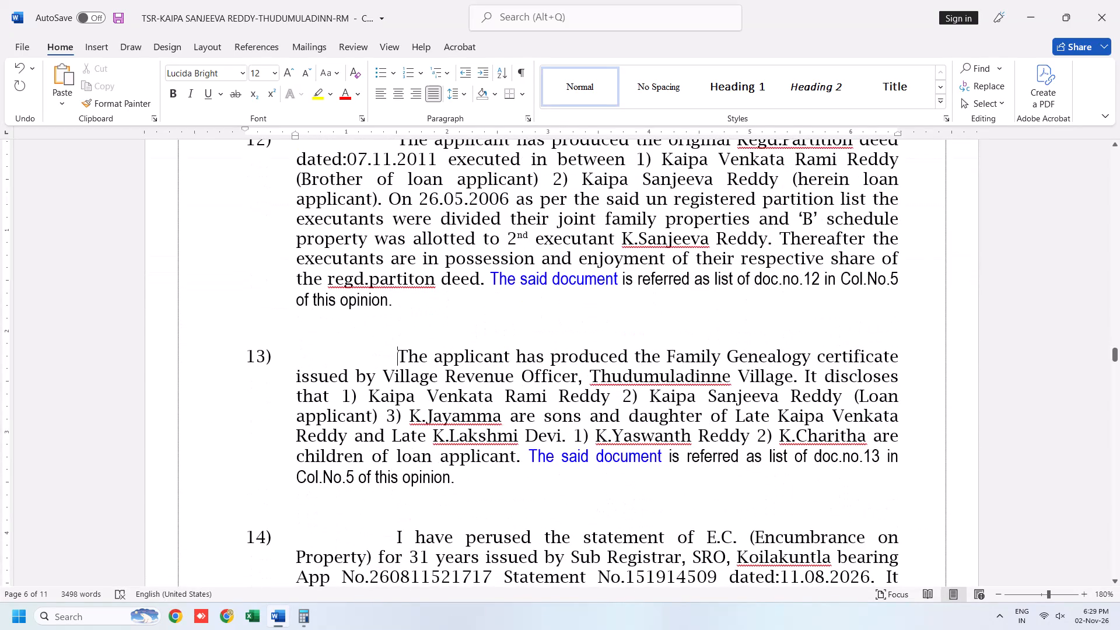
pyautogui.scroll(-3, 385, 330)
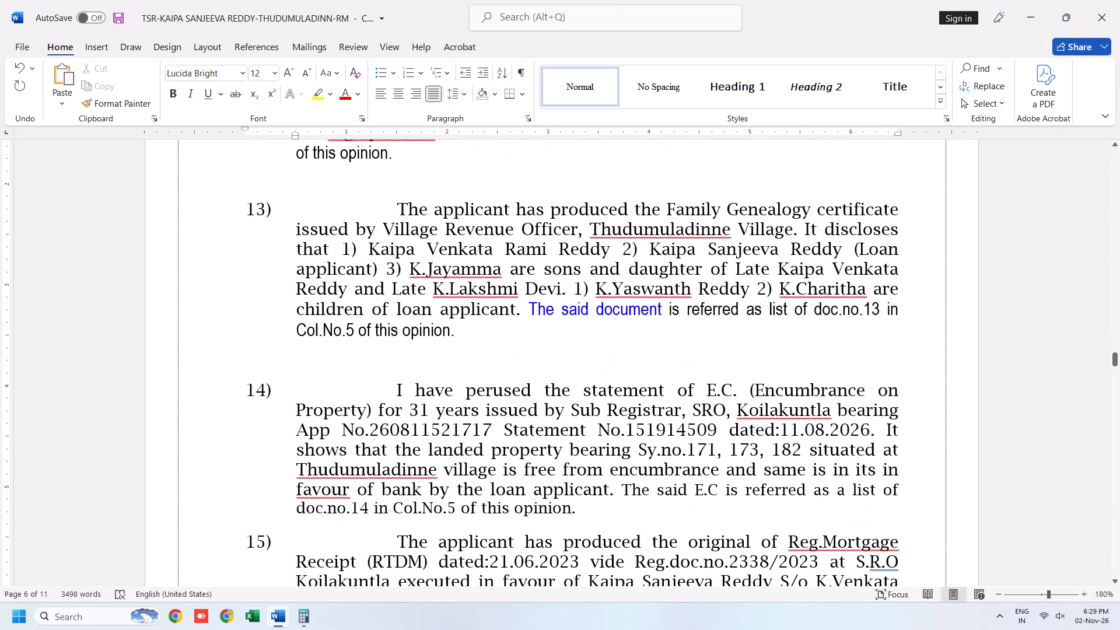
pyautogui.scroll(-13, 387, 329)
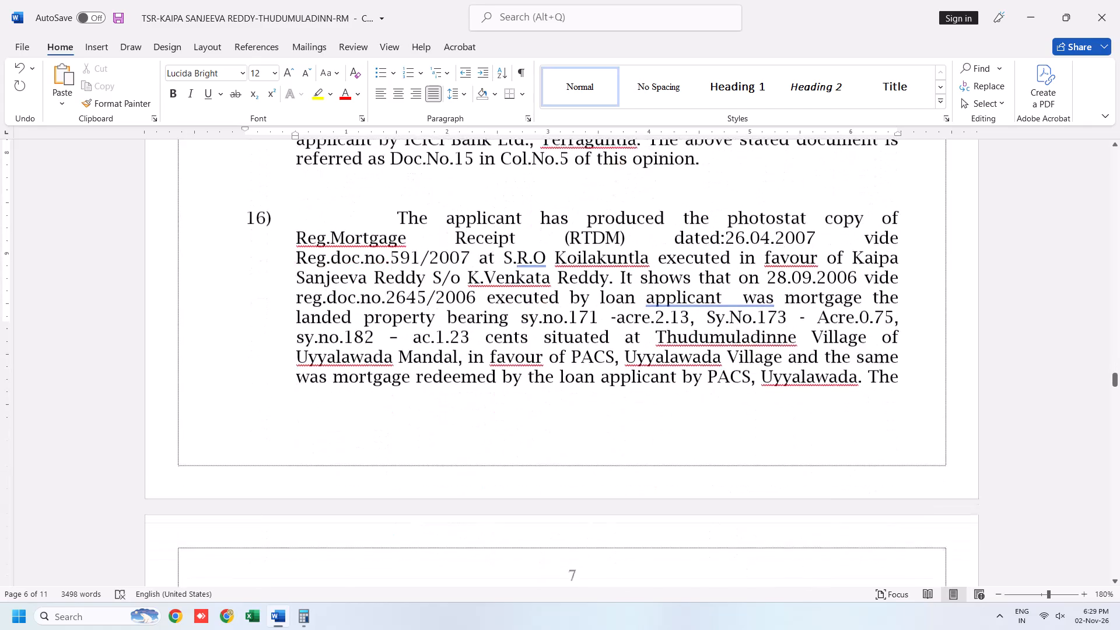
pyautogui.scroll(-4, 454, 327)
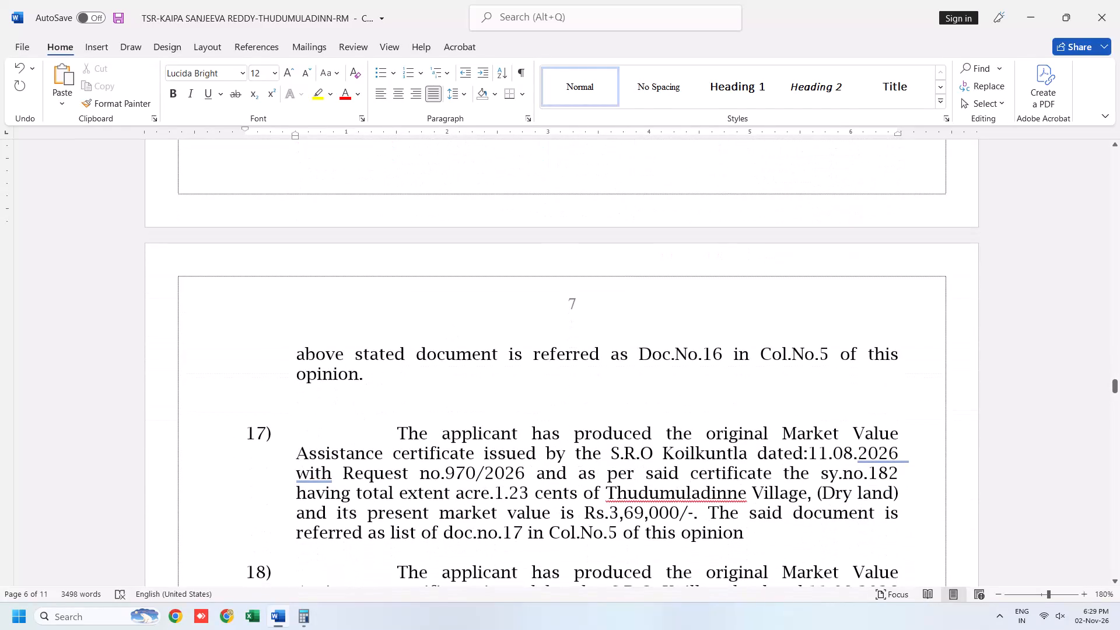
pyautogui.click(398, 389)
pyautogui.scroll(-8, 398, 389)
pyautogui.scroll(-5, 446, 372)
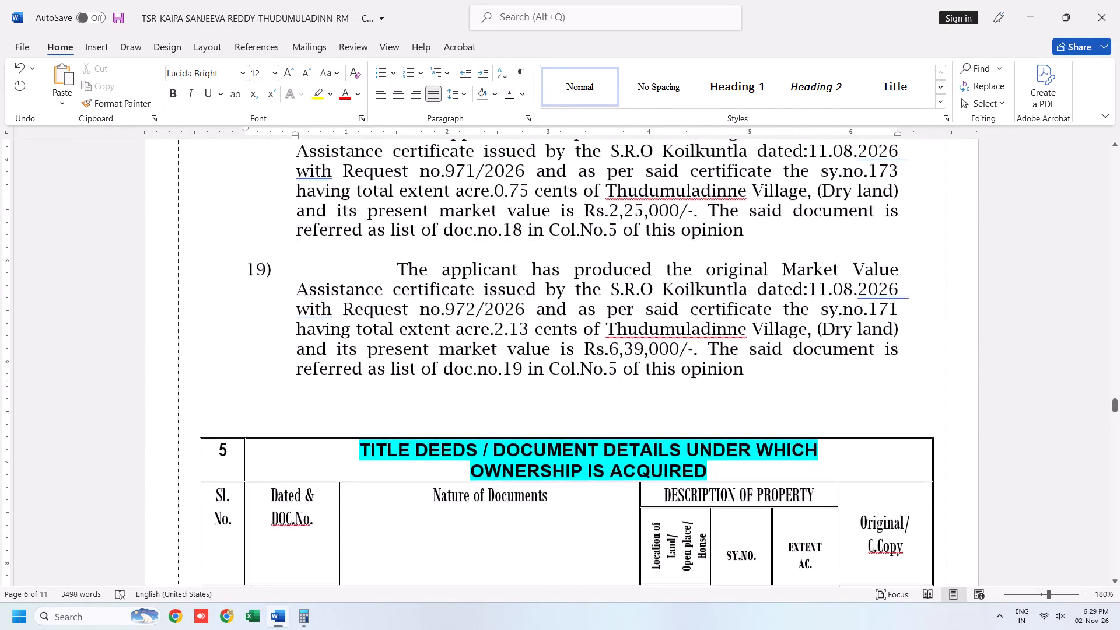
pyautogui.scroll(-2, 429, 358)
pyautogui.scroll(-20, 429, 346)
pyautogui.scroll(-11, 429, 346)
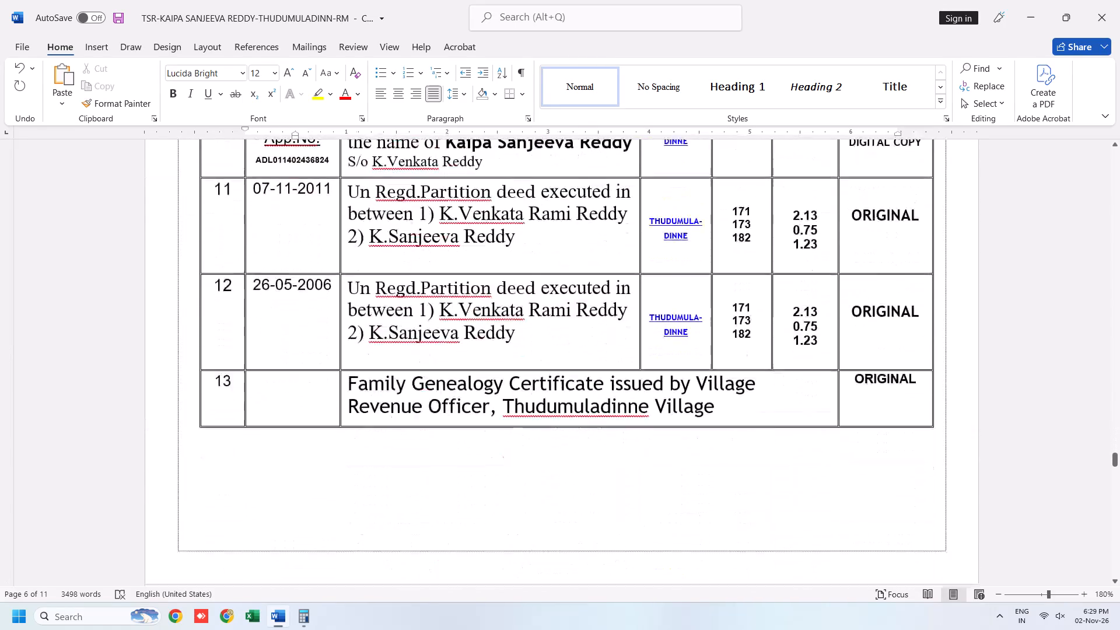
pyautogui.scroll(-7, 417, 348)
pyautogui.scroll(-20, 498, 366)
pyautogui.scroll(-13, 498, 366)
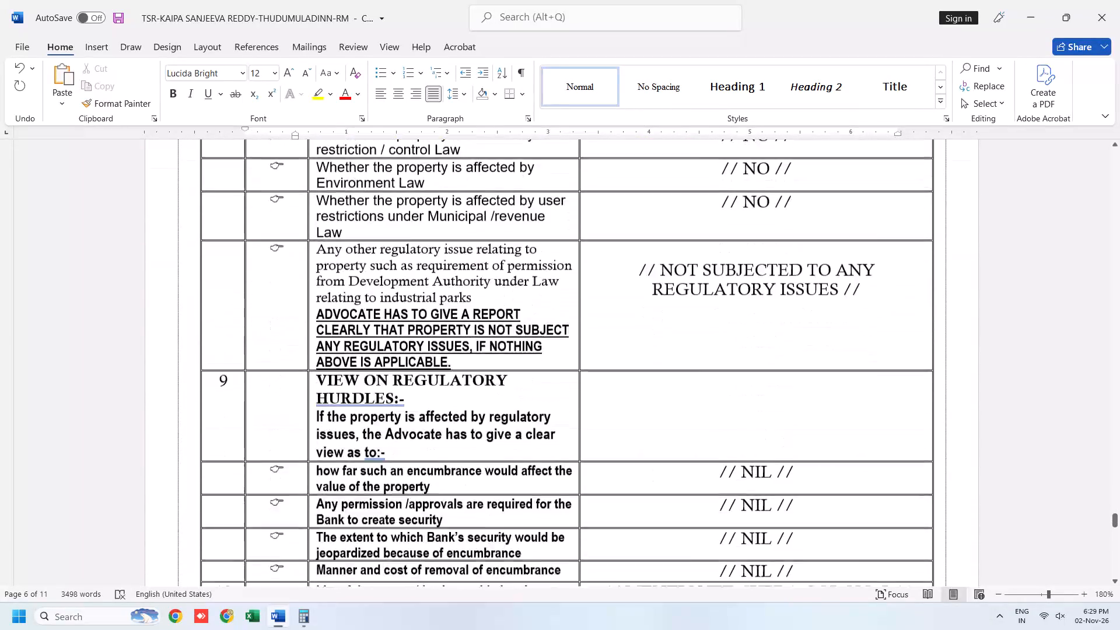
pyautogui.scroll(-20, 487, 362)
pyautogui.scroll(-11, 487, 362)
pyautogui.scroll(9, 573, 395)
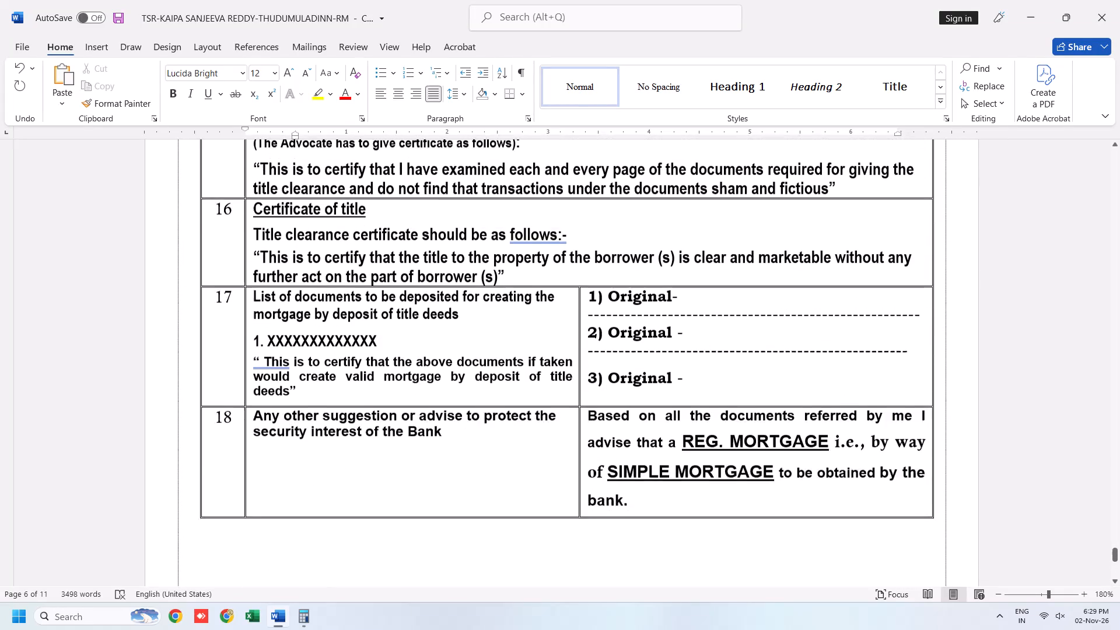
pyautogui.scroll(8, 545, 385)
pyautogui.scroll(-9, 569, 398)
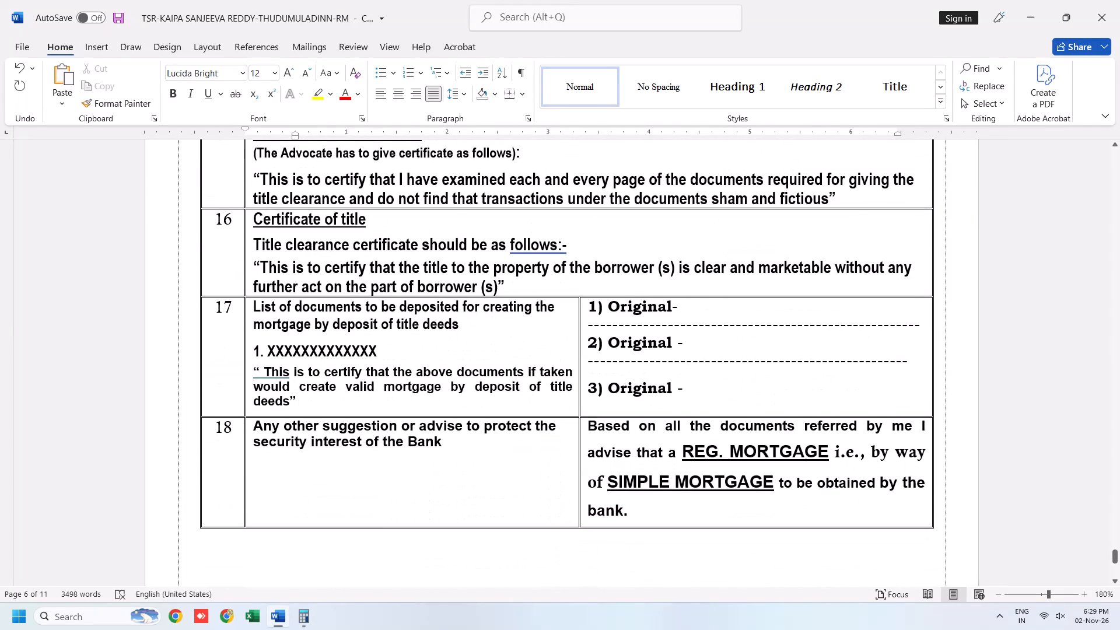
# Delete the "3) Original -" entry from row 17's list of documents to be deposited.
pyautogui.moveTo(589, 384); pyautogui.dragTo(737, 387)
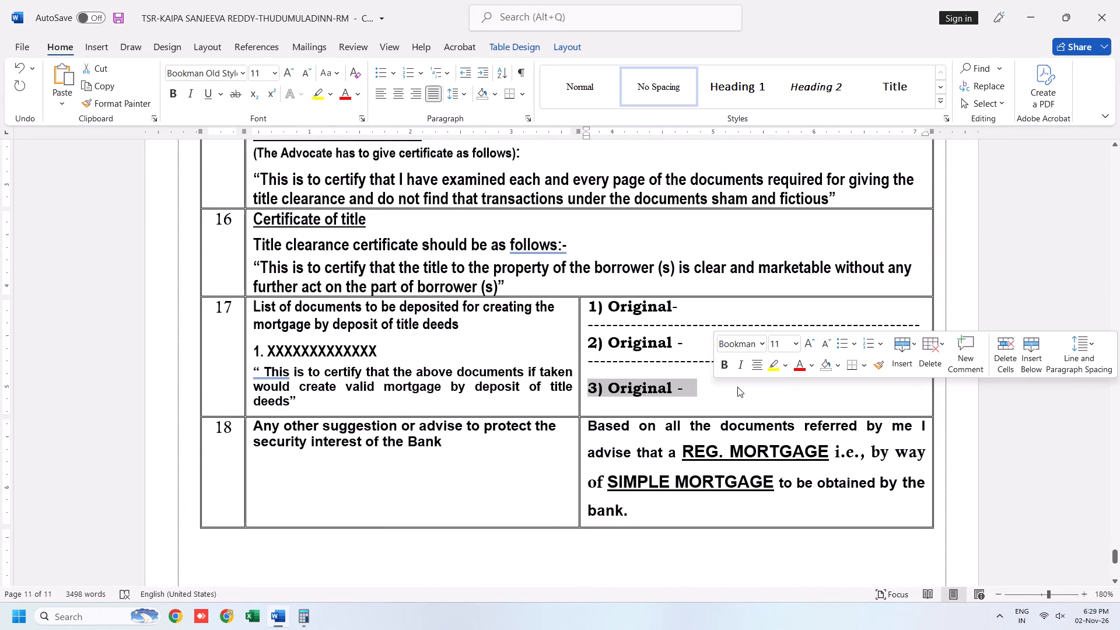
pyautogui.press('Delete')
# Change the closing date below the final table to 03-11-2026.
pyautogui.scroll(-10, 731, 391)
pyautogui.scroll(3, 344, 383)
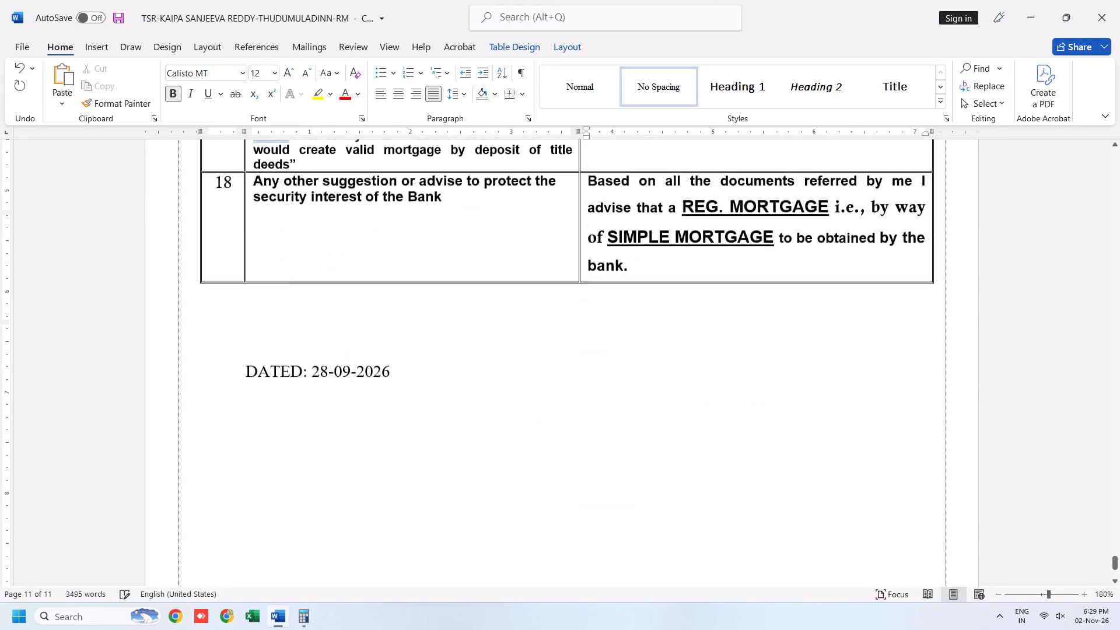
pyautogui.scroll(4, 344, 383)
pyautogui.click(314, 556)
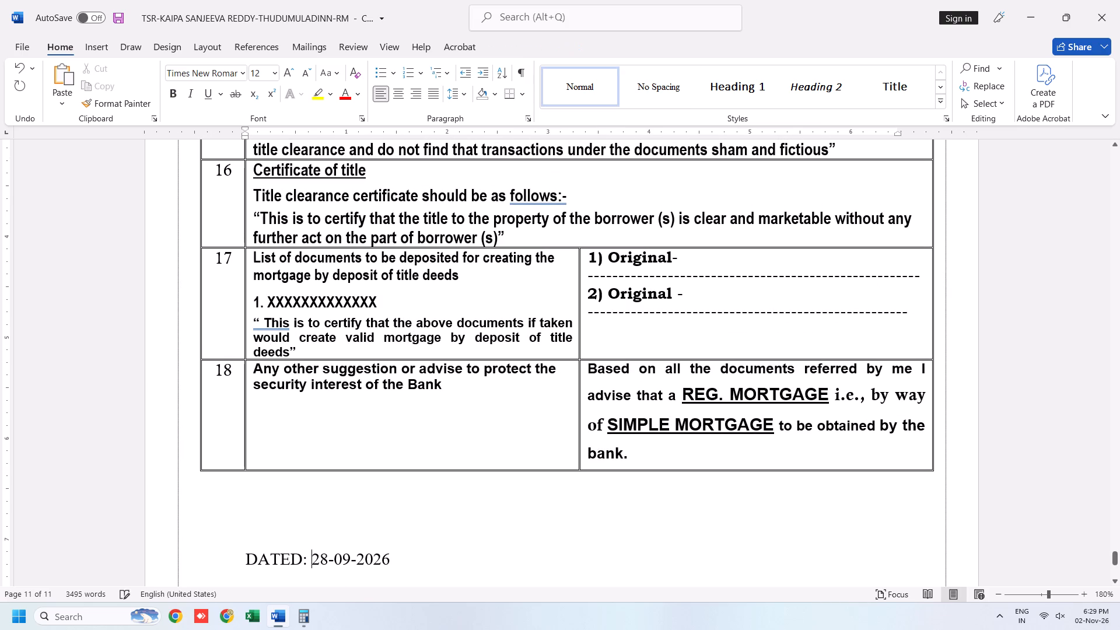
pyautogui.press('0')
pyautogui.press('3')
pyautogui.press('Delete')
pyautogui.press('Delete')
pyautogui.press('Right')
pyautogui.press('Right')
pyautogui.press('Left')
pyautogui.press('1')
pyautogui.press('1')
pyautogui.hotkey('ctrl', 'Delete')
pyautogui.press('Right')
pyautogui.press('Right')
pyautogui.press('Right')
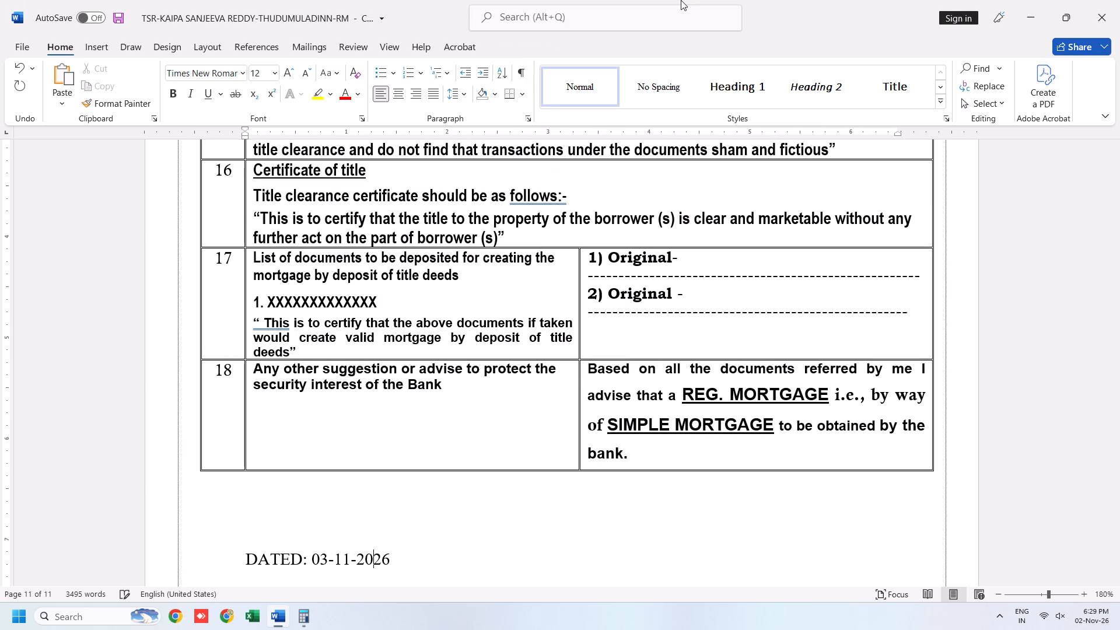
# Check the first page's letter date, title deed receipt and delivery dates, and borrower details.
pyautogui.scroll(9, 710, 0)
pyautogui.hotkey('ctrl', 'Home')
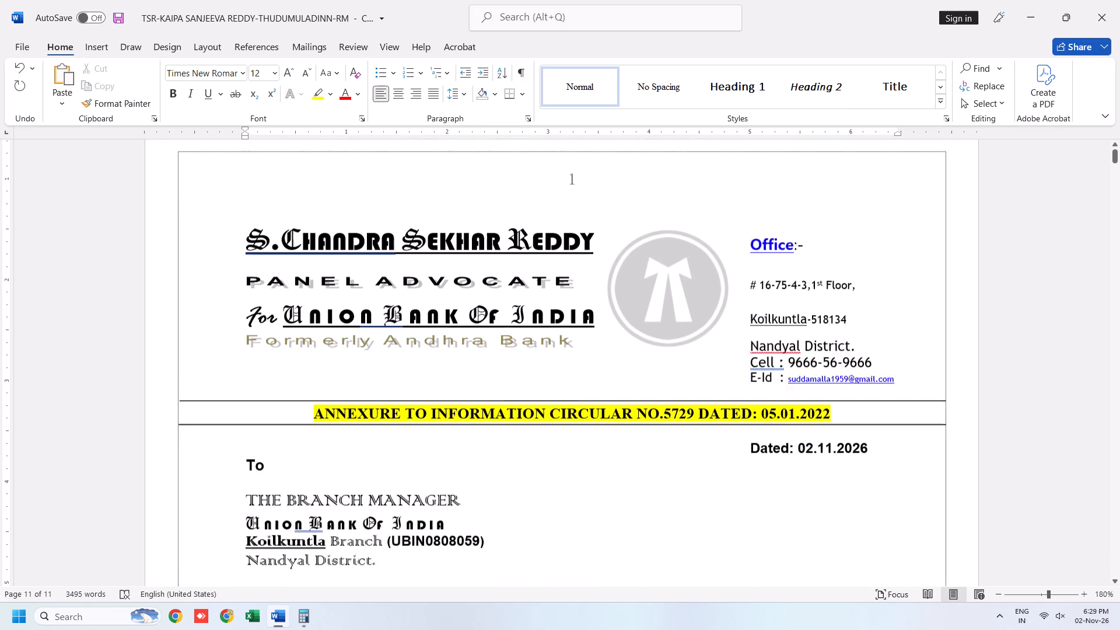
pyautogui.click(564, 421)
pyautogui.scroll(-2, 548, 419)
pyautogui.moveTo(690, 421); pyautogui.dragTo(698, 416)
pyautogui.scroll(-2, 649, 388)
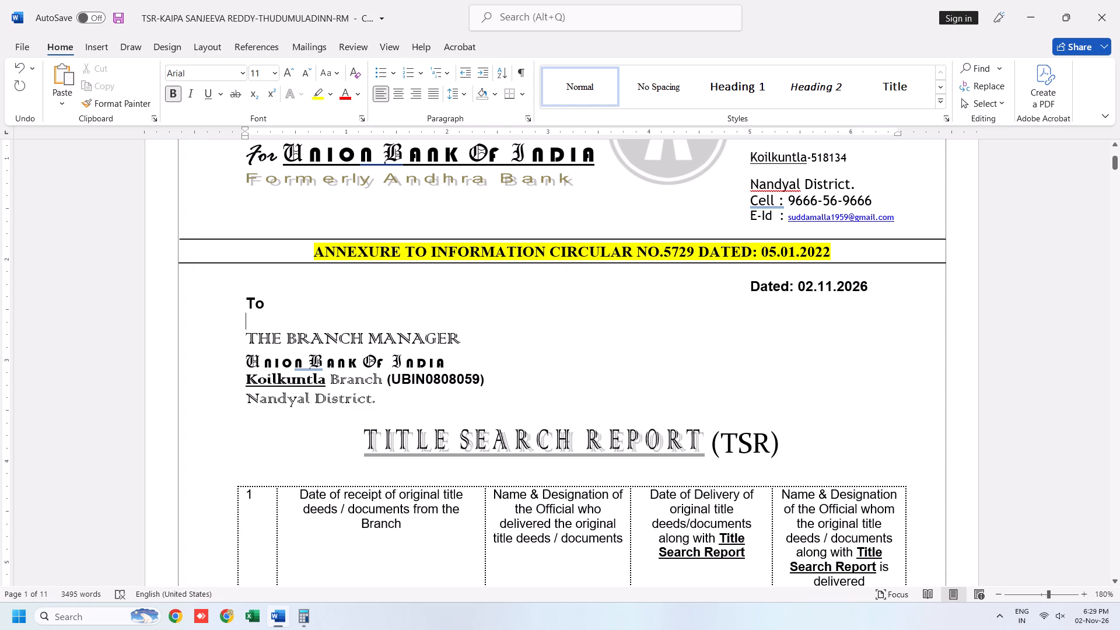
pyautogui.click(645, 362)
pyautogui.scroll(-4, 637, 353)
pyautogui.scroll(-5, 568, 295)
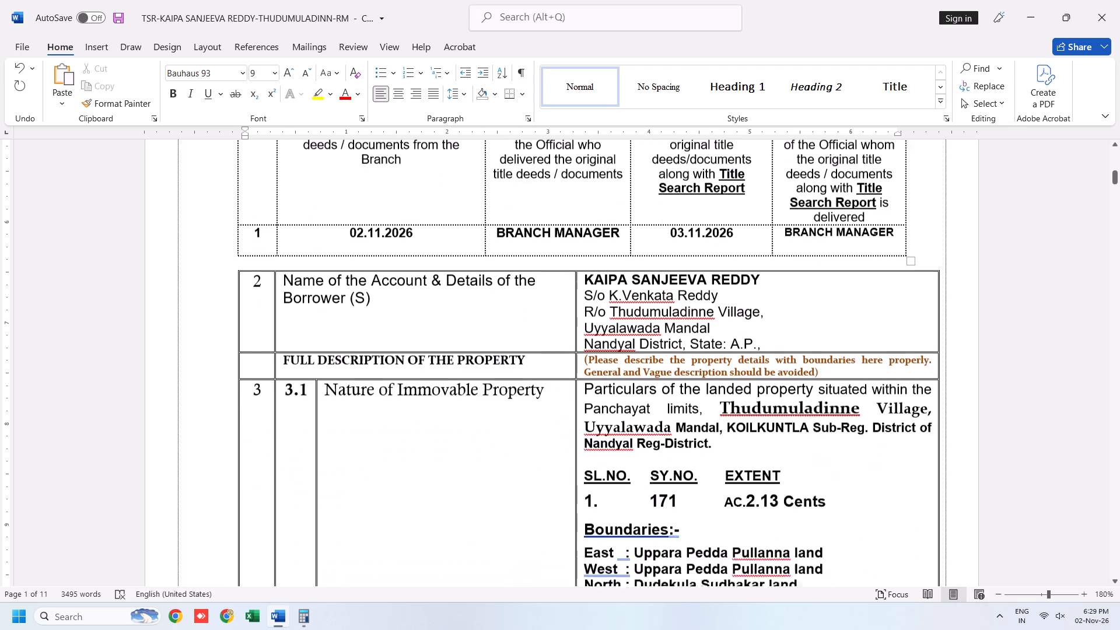
pyautogui.scroll(3, 989, 540)
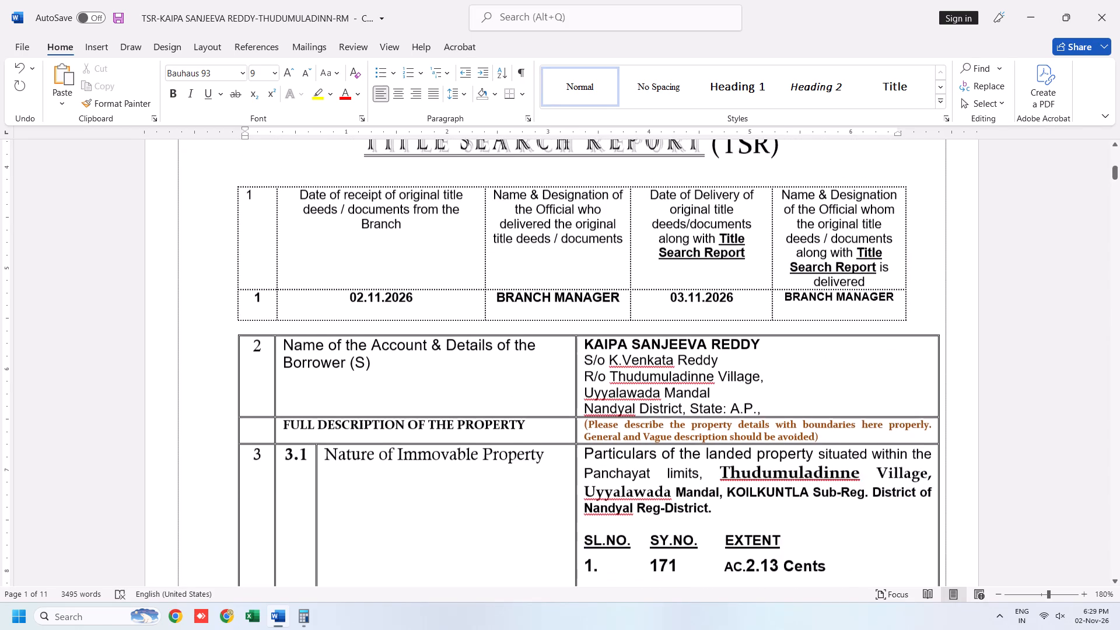
pyautogui.click(642, 451)
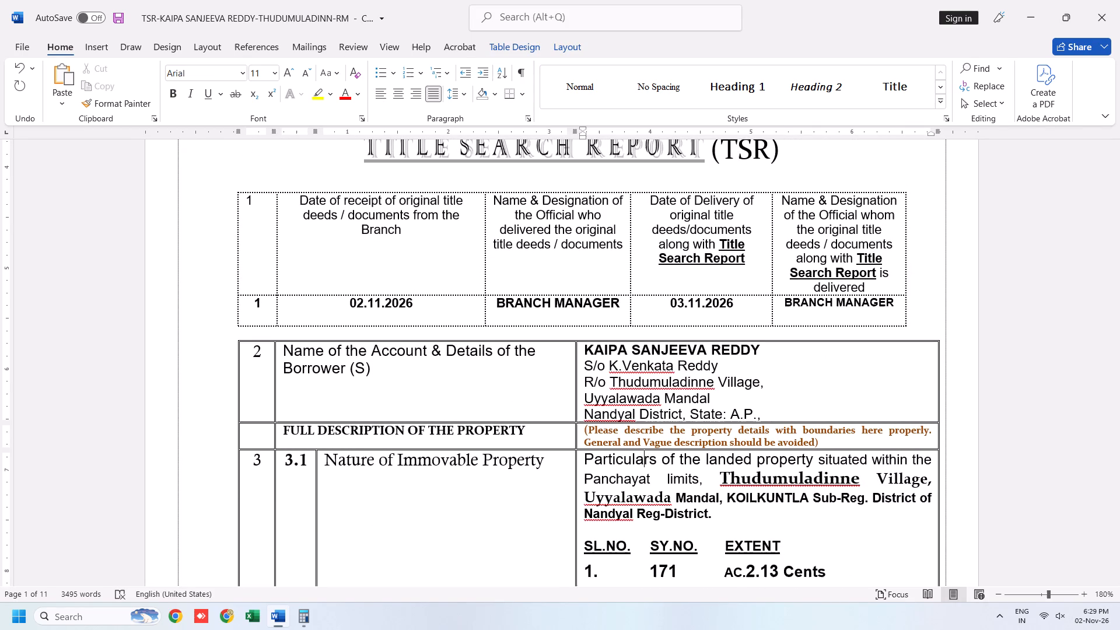
pyautogui.scroll(-3, 750, 418)
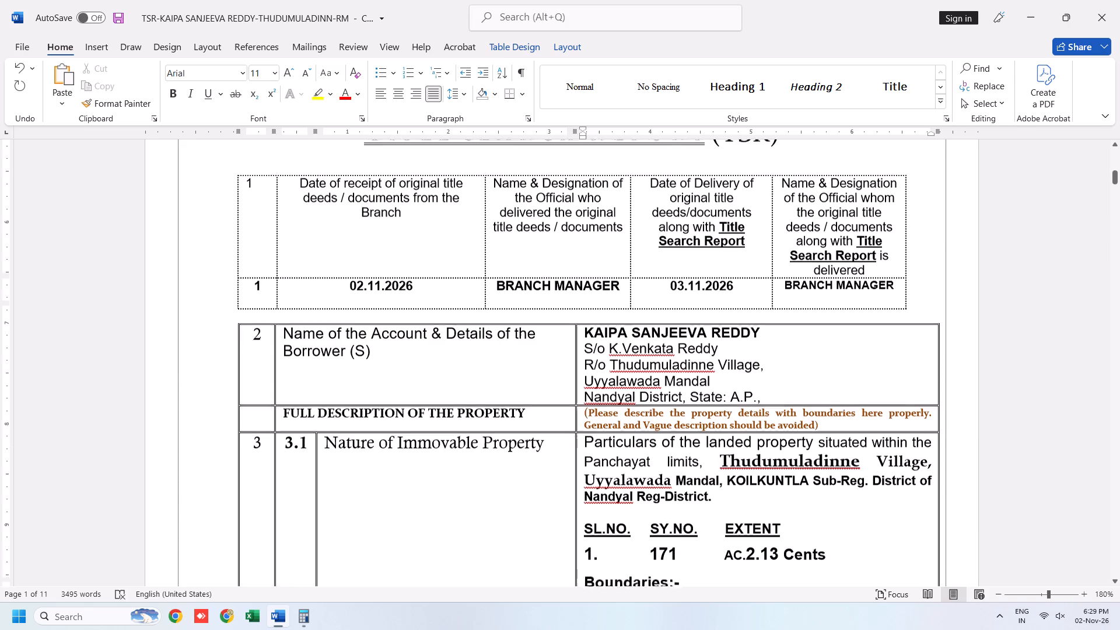
# Copy item 1's sale deed wording, from "original Regd.Sale Deed" through the vendor's parentage, into row 17 after "1) Original-".
pyautogui.scroll(-1, 750, 418)
pyautogui.press('pagedown')
pyautogui.press('pagedown')
pyautogui.press('pagedown')
pyautogui.press('pagedown')
pyautogui.press('pagedown')
pyautogui.press('pagedown')
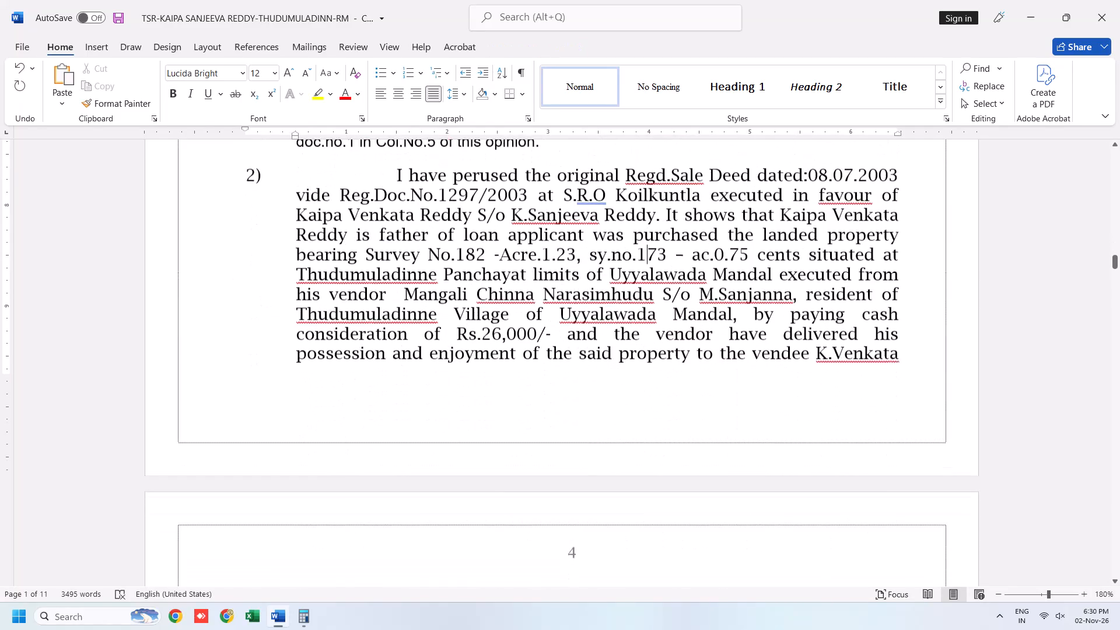
pyautogui.press('pagedown')
pyautogui.press('pageup')
pyautogui.press('pageup')
pyautogui.scroll(-3, 747, 425)
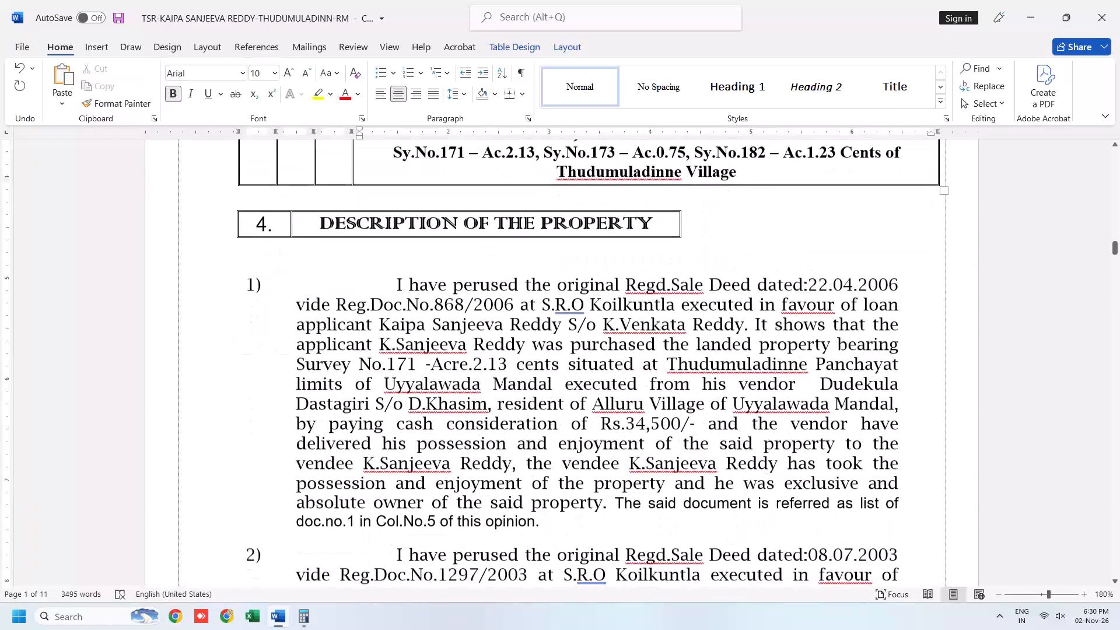
pyautogui.moveTo(557, 279); pyautogui.dragTo(605, 412)
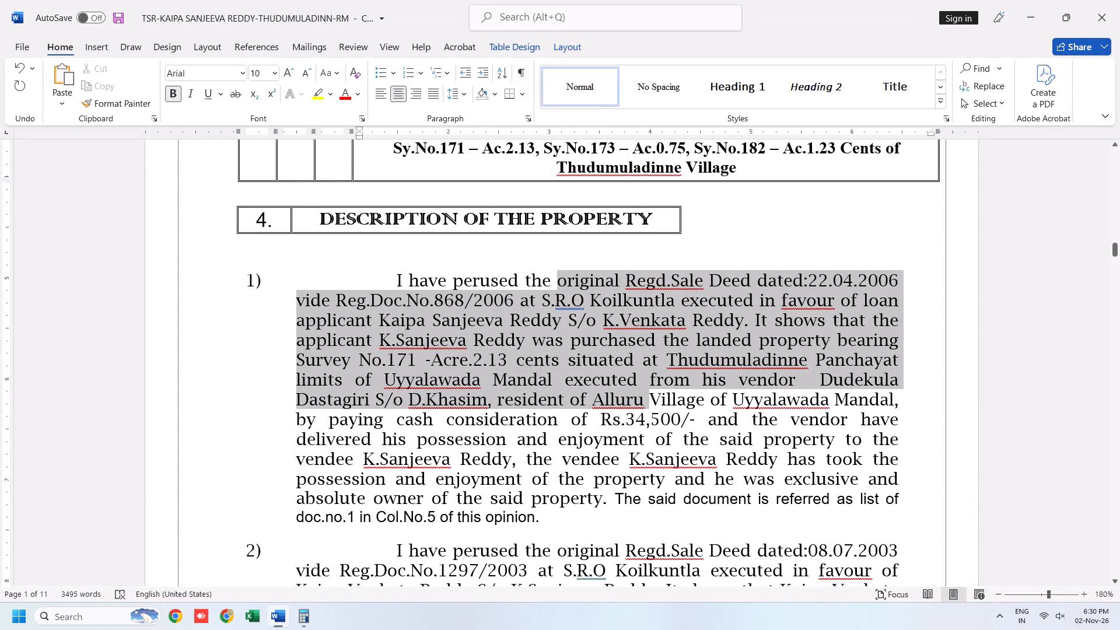
pyautogui.moveTo(605, 412); pyautogui.dragTo(548, 405)
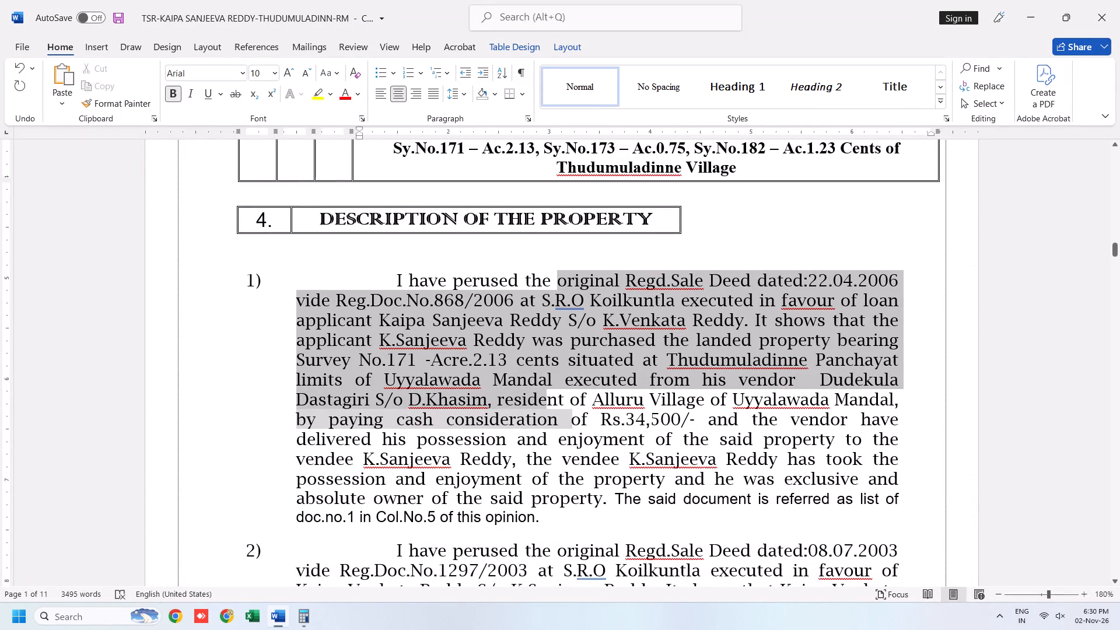
pyautogui.moveTo(548, 405); pyautogui.dragTo(499, 402)
pyautogui.hotkey('ctrl', 'c')
pyautogui.press('pagedown')
pyautogui.press('pagedown')
pyautogui.press('pagedown')
pyautogui.press('pagedown')
pyautogui.press('pagedown')
pyautogui.press('pagedown')
pyautogui.press('pagedown')
pyautogui.press('pagedown')
pyautogui.press('pagedown')
pyautogui.press('pagedown')
pyautogui.press('pagedown')
pyautogui.press('pagedown')
pyautogui.press('pagedown')
pyautogui.press('pagedown')
pyautogui.press('pagedown')
pyautogui.press('pagedown')
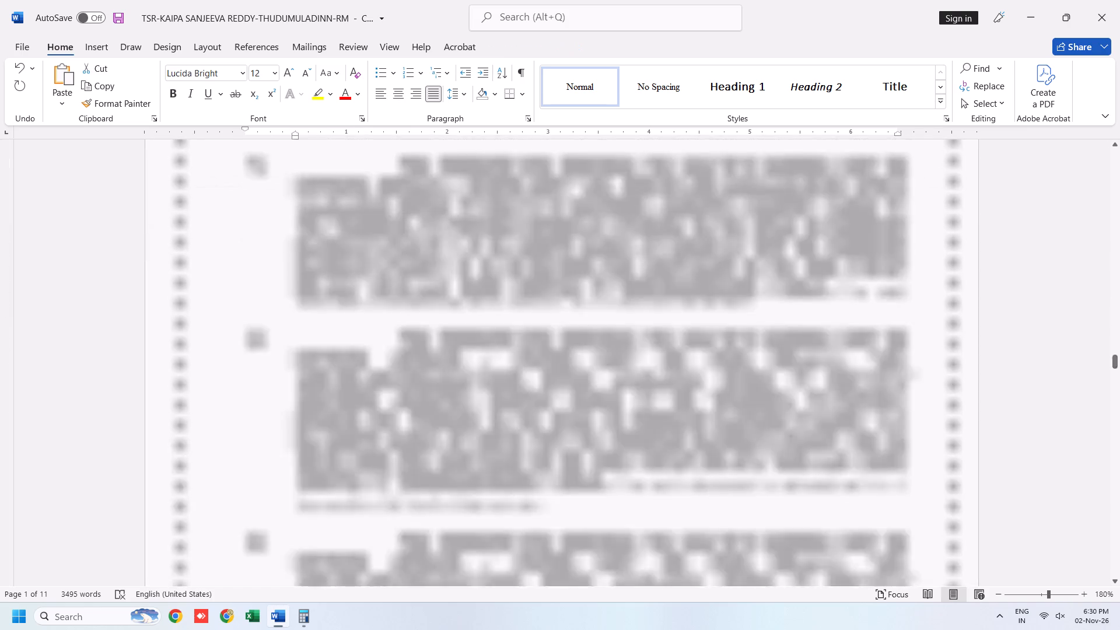
pyautogui.press('pagedown')
pyautogui.press('pagedown')
pyautogui.press('pagedown')
pyautogui.press('pagedown')
pyautogui.press('pagedown')
pyautogui.press('pagedown')
pyautogui.press('pagedown')
pyautogui.press('pagedown')
pyautogui.press('pagedown')
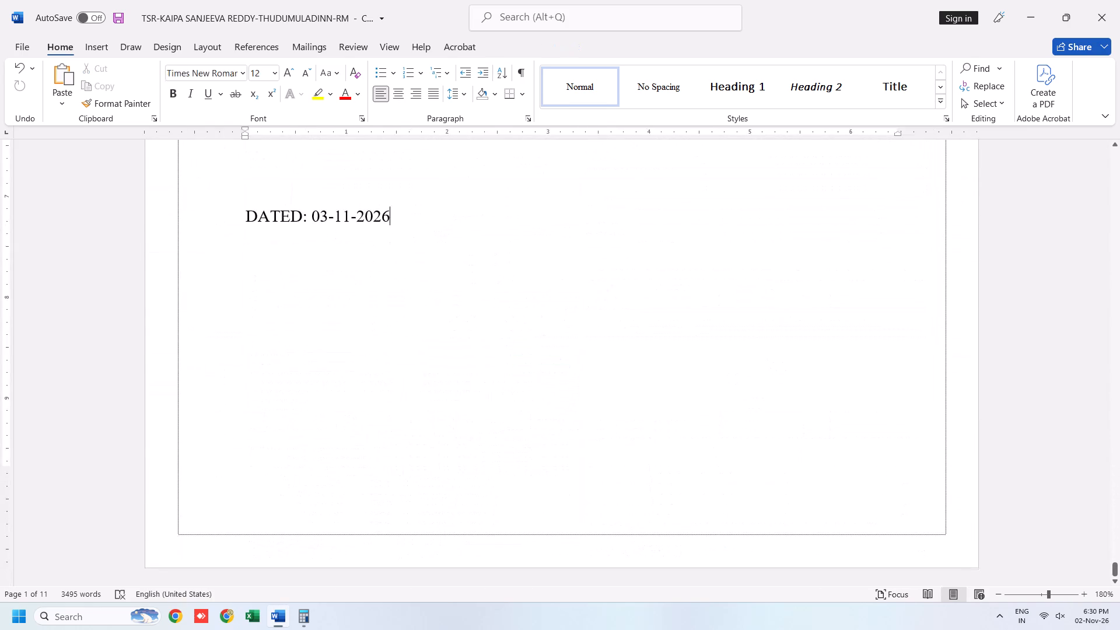
pyautogui.press('pageup')
pyautogui.press('pageup')
pyautogui.scroll(-5, 609, 377)
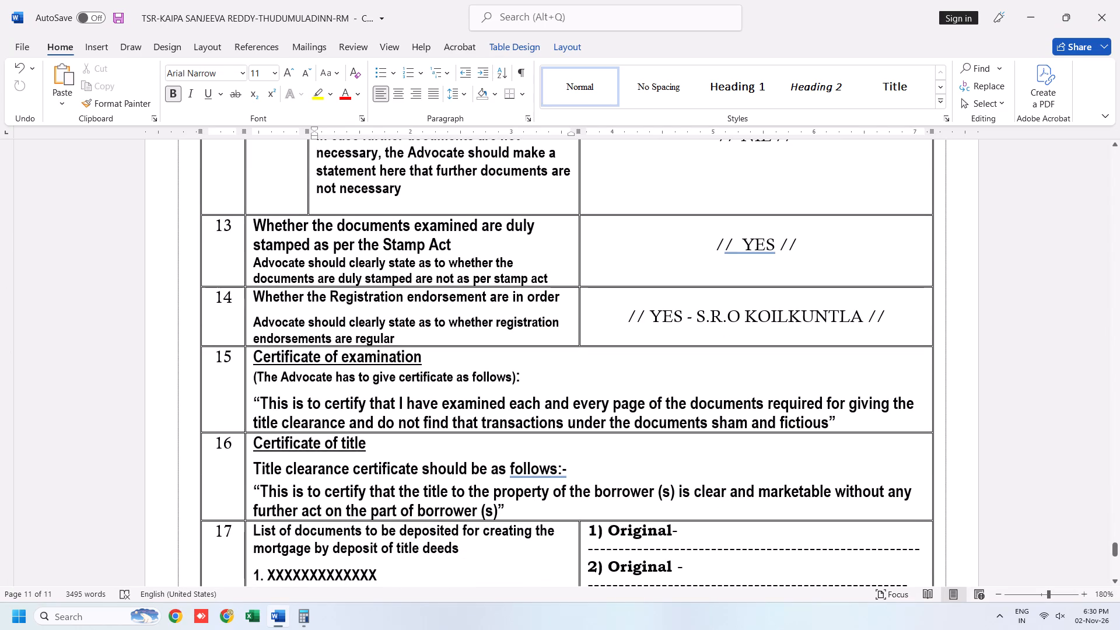
pyautogui.click(695, 529)
pyautogui.hotkey('ctrl', 'v')
# Tidy row 17's first entry by removing the repeated word "original" and adding a space before 22.04.2006.
pyautogui.scroll(-3, 688, 490)
pyautogui.click(707, 167)
pyautogui.hotkey('ctrl', 'Delete')
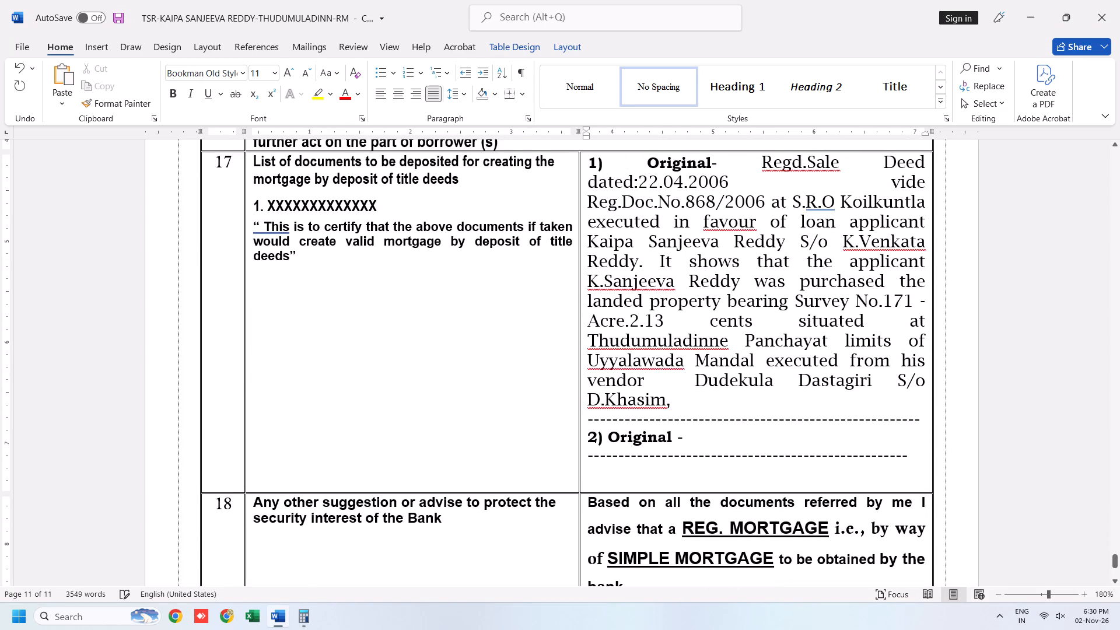
pyautogui.scroll(1, 678, 173)
pyautogui.click(641, 257)
pyautogui.click(644, 228)
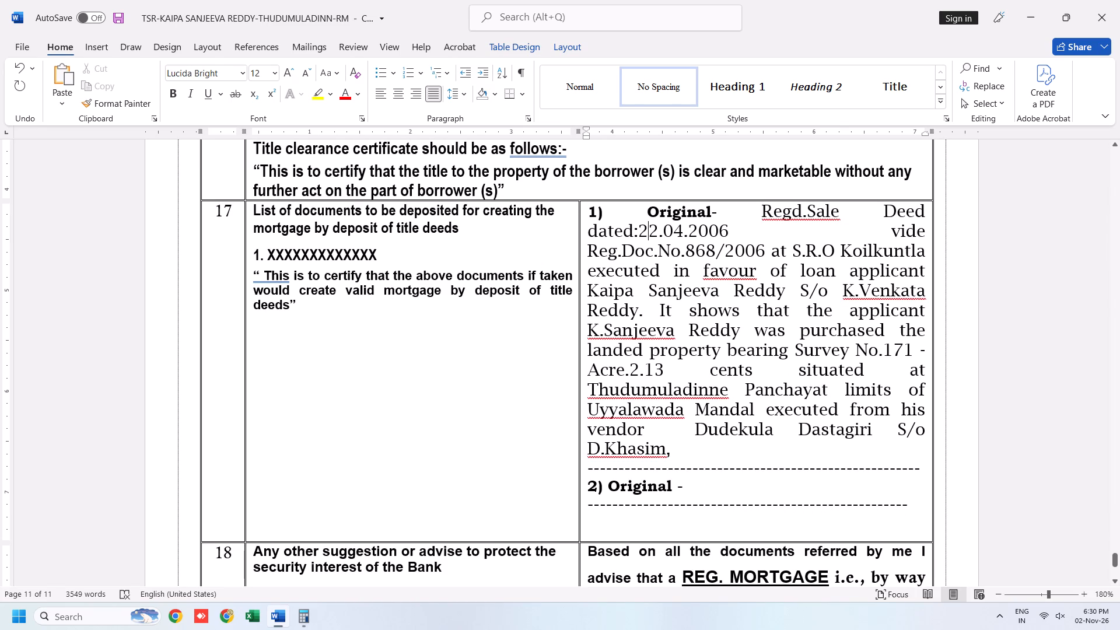
pyautogui.click(636, 228)
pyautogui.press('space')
pyautogui.click(692, 243)
pyautogui.click(717, 225)
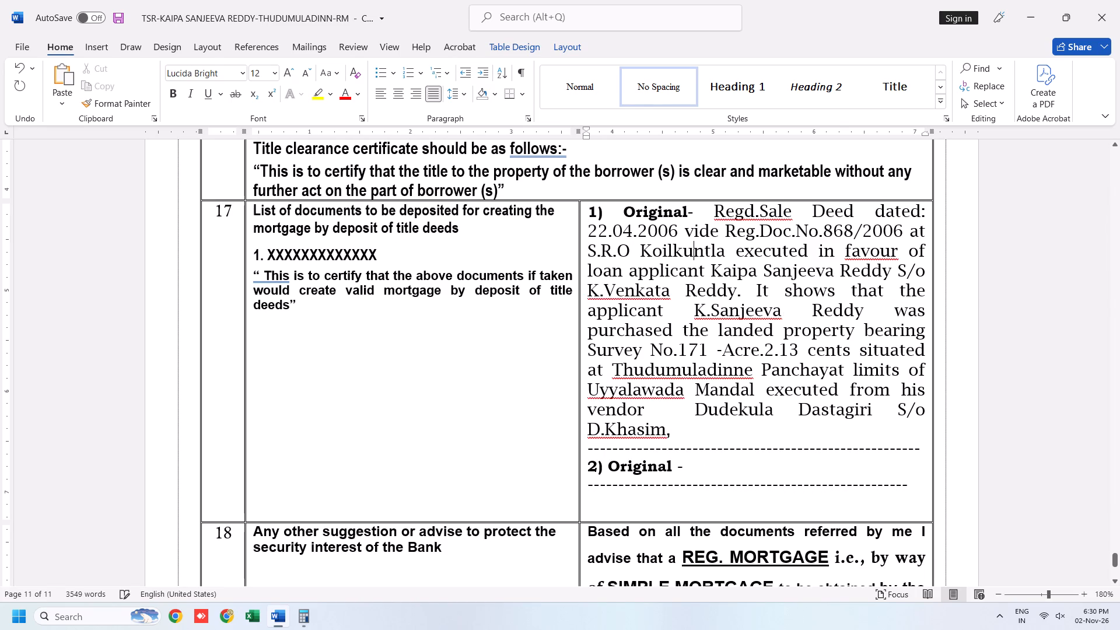
pyautogui.click(646, 276)
pyautogui.click(740, 291)
pyautogui.click(728, 288)
pyautogui.moveTo(899, 269); pyautogui.dragTo(748, 320)
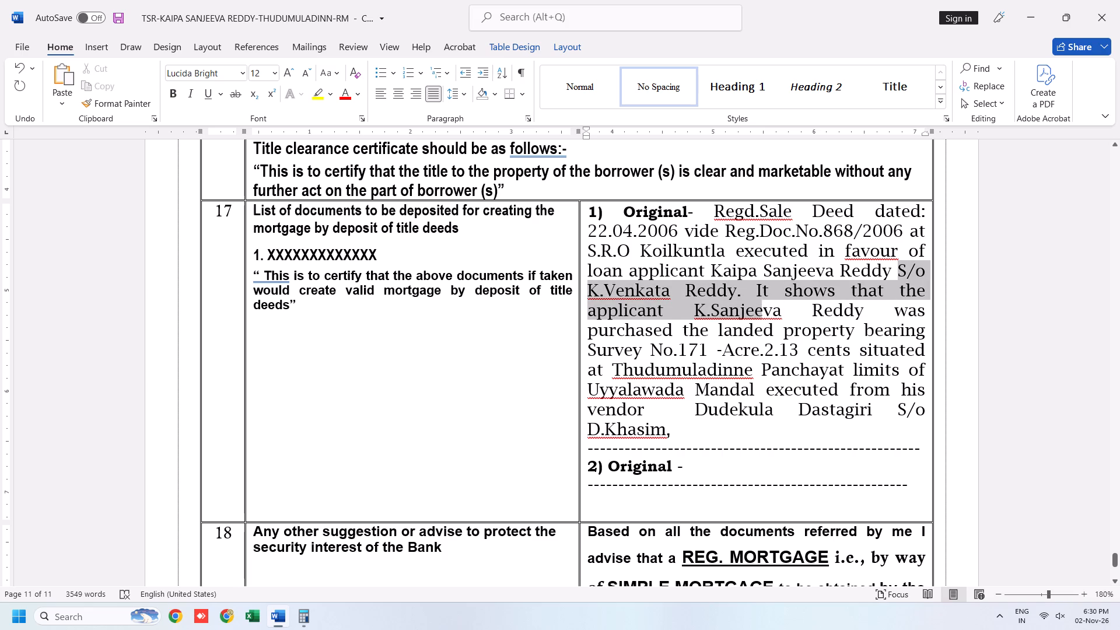
pyautogui.moveTo(748, 320); pyautogui.dragTo(803, 310)
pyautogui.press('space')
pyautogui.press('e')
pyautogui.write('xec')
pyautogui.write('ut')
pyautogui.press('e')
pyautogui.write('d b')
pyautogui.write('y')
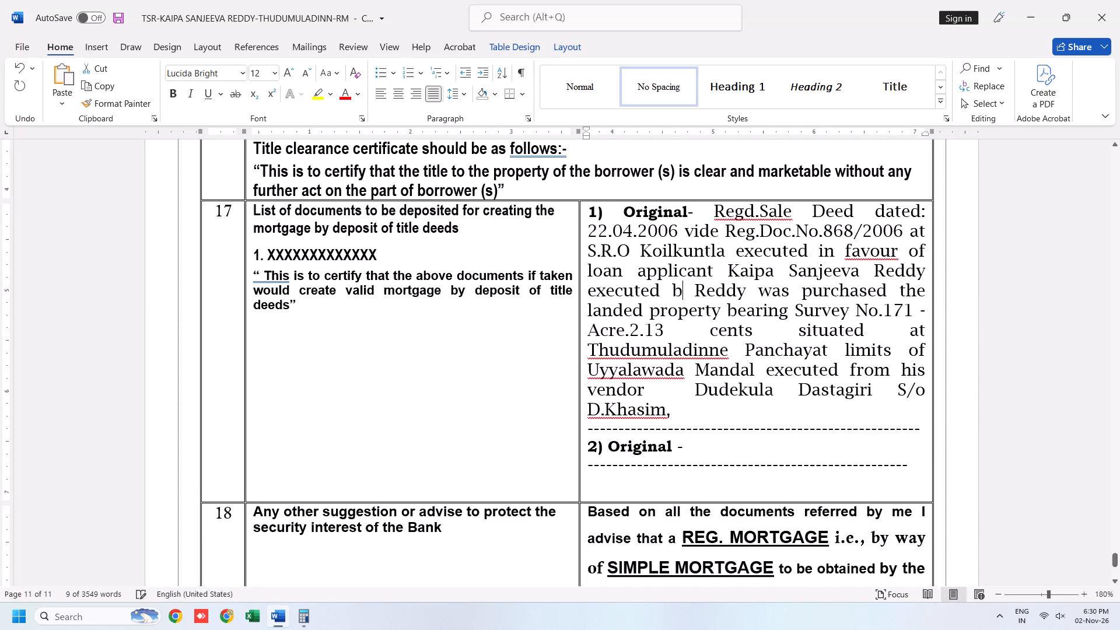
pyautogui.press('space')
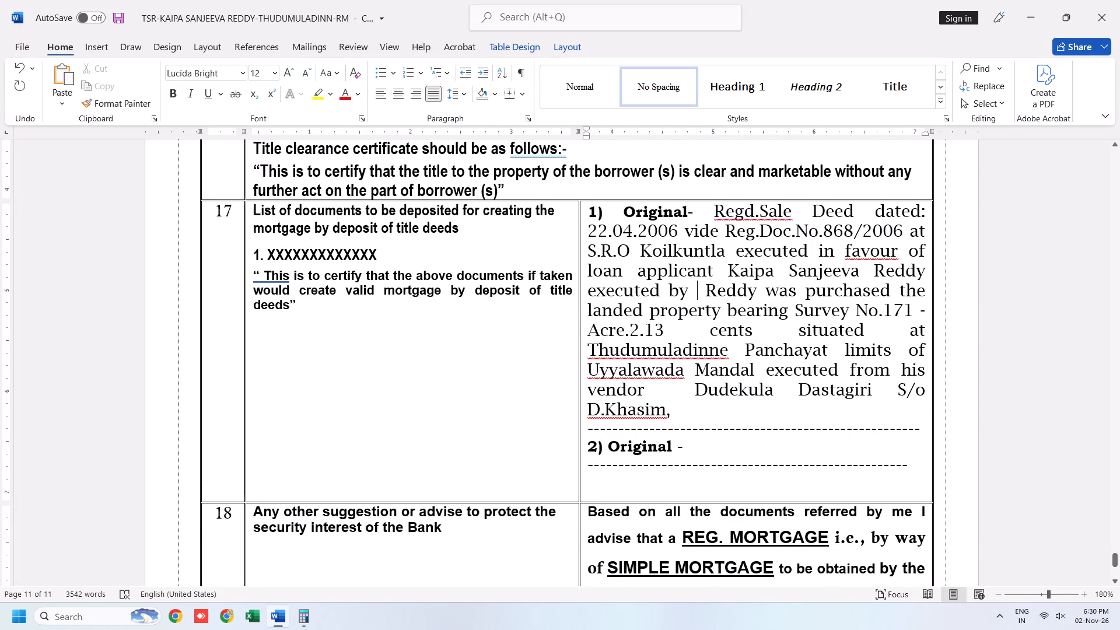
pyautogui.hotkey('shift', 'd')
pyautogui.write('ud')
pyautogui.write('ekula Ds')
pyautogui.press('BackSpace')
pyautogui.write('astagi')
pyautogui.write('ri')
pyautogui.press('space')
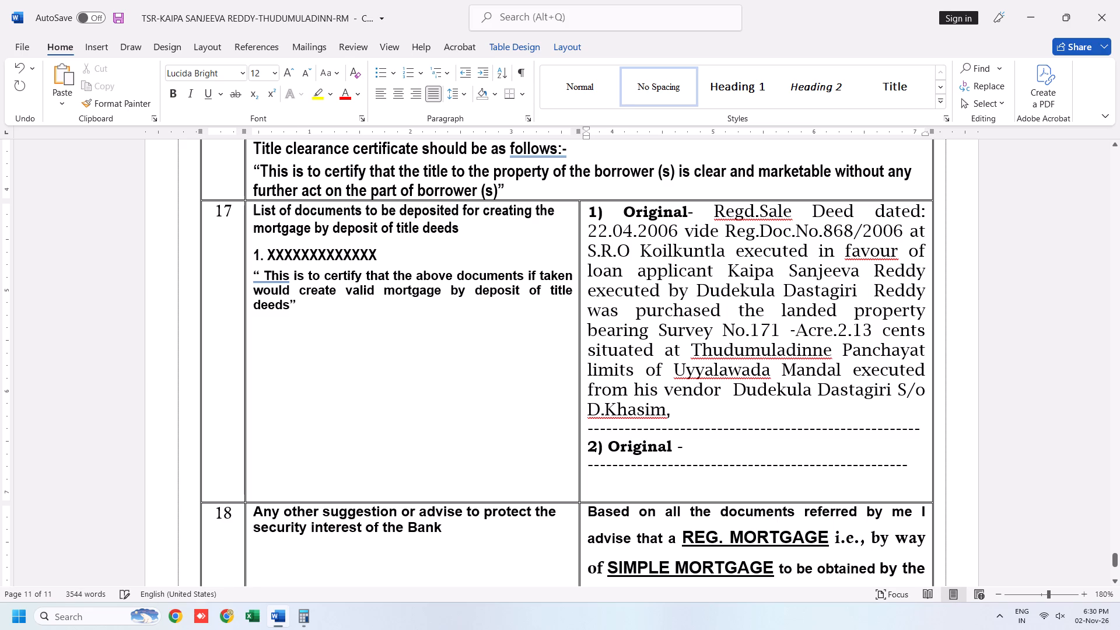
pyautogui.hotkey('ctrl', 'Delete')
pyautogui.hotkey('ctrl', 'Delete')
# Replace "was purchased the landed property bearing" with an opening bracket before "Survey No.171" in row 17's first entry.
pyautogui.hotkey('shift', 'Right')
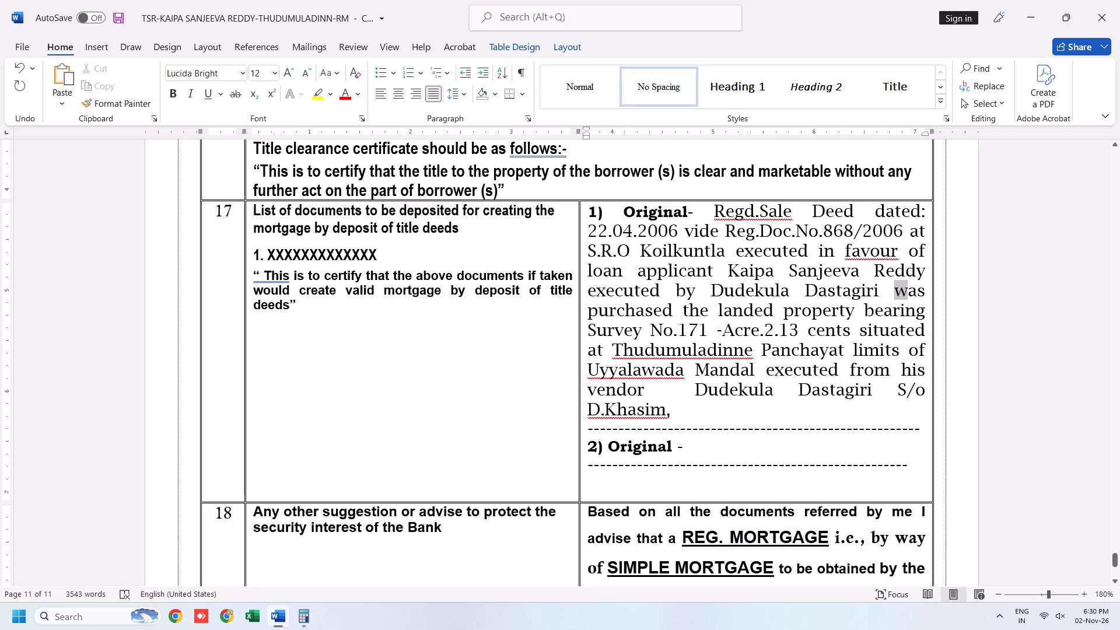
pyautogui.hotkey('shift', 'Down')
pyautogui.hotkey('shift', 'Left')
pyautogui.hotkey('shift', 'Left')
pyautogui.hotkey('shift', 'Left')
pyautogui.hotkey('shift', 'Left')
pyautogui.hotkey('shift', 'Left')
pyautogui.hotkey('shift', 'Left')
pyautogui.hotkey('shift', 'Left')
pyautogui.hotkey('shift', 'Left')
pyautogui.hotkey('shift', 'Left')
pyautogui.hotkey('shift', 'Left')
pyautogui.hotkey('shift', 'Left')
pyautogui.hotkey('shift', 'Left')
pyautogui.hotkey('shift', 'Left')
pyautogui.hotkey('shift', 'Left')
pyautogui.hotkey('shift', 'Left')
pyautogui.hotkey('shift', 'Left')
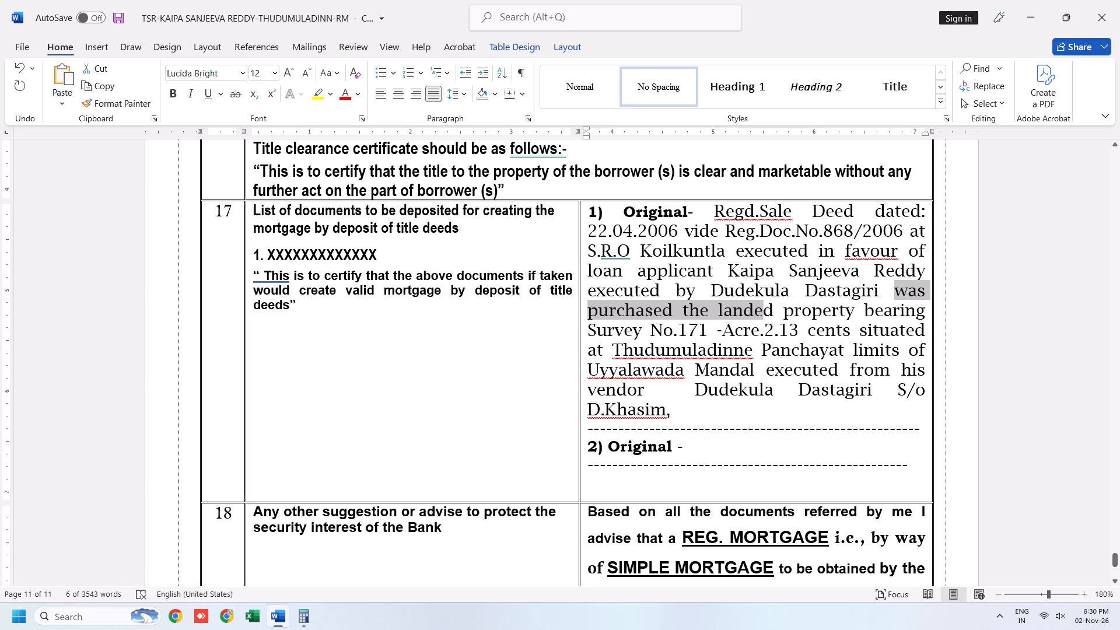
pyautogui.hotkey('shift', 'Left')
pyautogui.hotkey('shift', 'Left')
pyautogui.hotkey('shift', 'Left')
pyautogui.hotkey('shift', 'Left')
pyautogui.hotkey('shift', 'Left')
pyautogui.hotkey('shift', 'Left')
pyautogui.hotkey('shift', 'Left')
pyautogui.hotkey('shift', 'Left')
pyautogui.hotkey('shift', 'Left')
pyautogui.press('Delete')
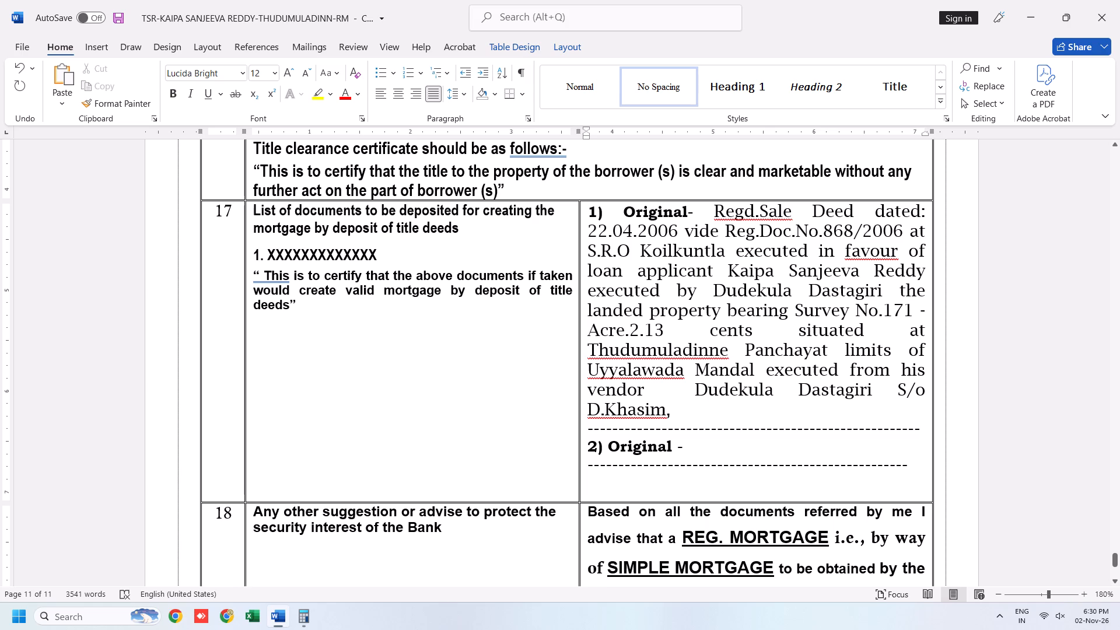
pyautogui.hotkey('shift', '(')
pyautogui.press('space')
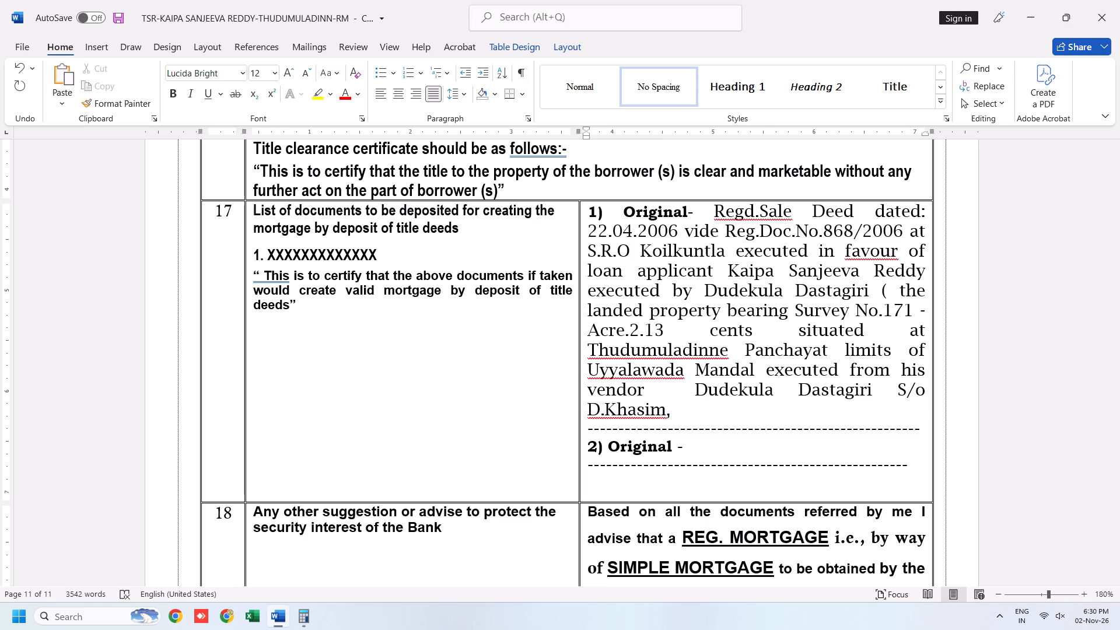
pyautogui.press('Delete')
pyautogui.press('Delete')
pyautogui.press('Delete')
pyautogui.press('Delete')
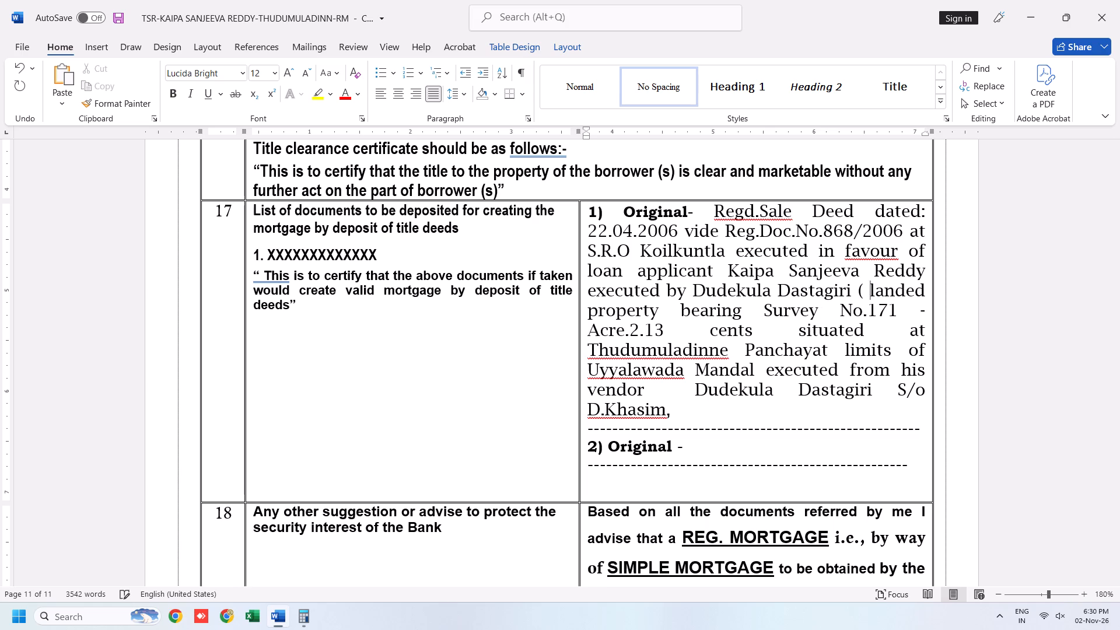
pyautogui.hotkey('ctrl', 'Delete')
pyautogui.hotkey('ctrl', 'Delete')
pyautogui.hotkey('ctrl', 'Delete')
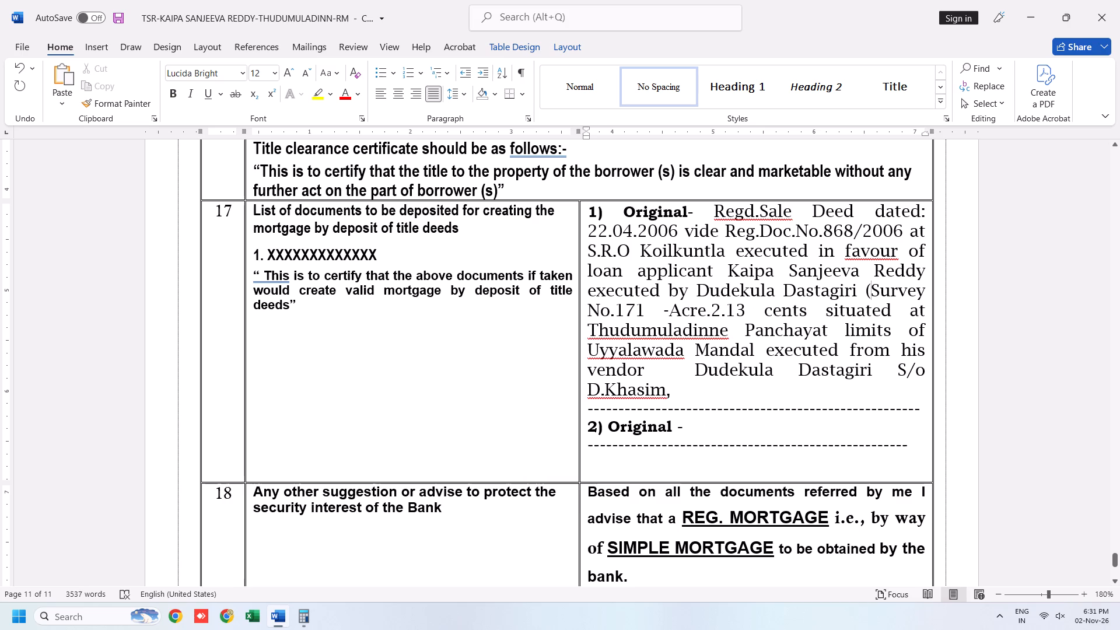
# Delete the first entry's wording after "Thudumuladinne", close the bracket there and save the document.
pyautogui.moveTo(740, 330); pyautogui.dragTo(754, 387)
pyautogui.press('Delete')
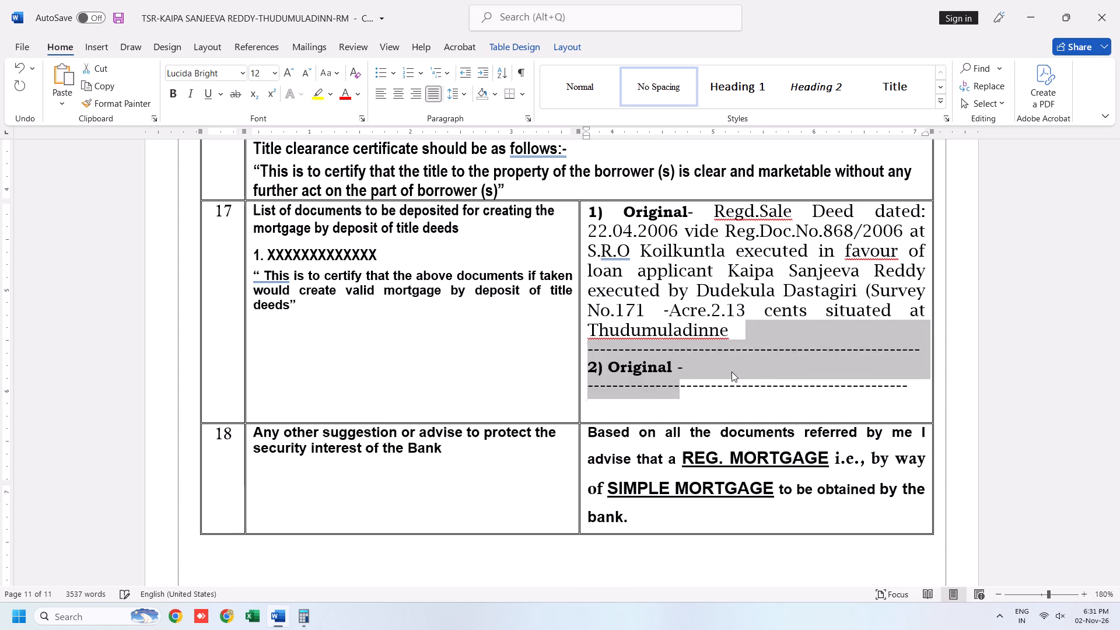
pyautogui.press('BackSpace')
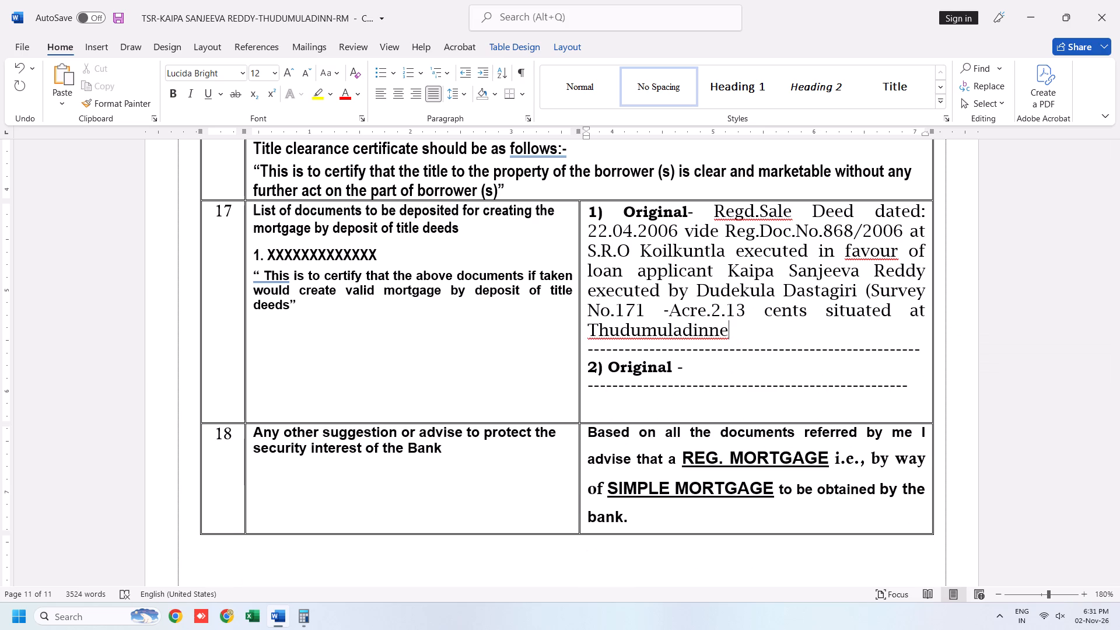
pyautogui.hotkey('shift', ')')
pyautogui.hotkey('ctrl', 's')
pyautogui.click(701, 288)
# Copy item 2's sale deed wording, from "original Regd.Sale Deed" through the vendor's parentage, into row 17 after "2) Original -".
pyautogui.hotkey('ctrl', 'Home')
pyautogui.press('pagedown')
pyautogui.press('pagedown')
pyautogui.press('pagedown')
pyautogui.press('pagedown')
pyautogui.press('pagedown')
pyautogui.press('pagedown')
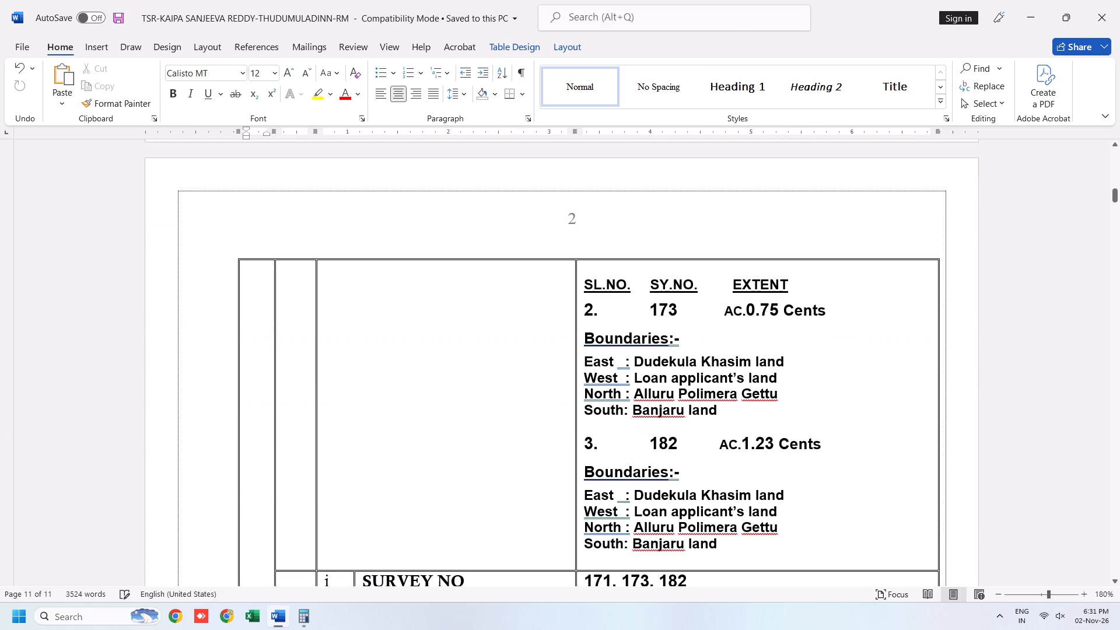
pyautogui.moveTo(870, 379); pyautogui.dragTo(860, 380)
pyautogui.scroll(-17, 589, 425)
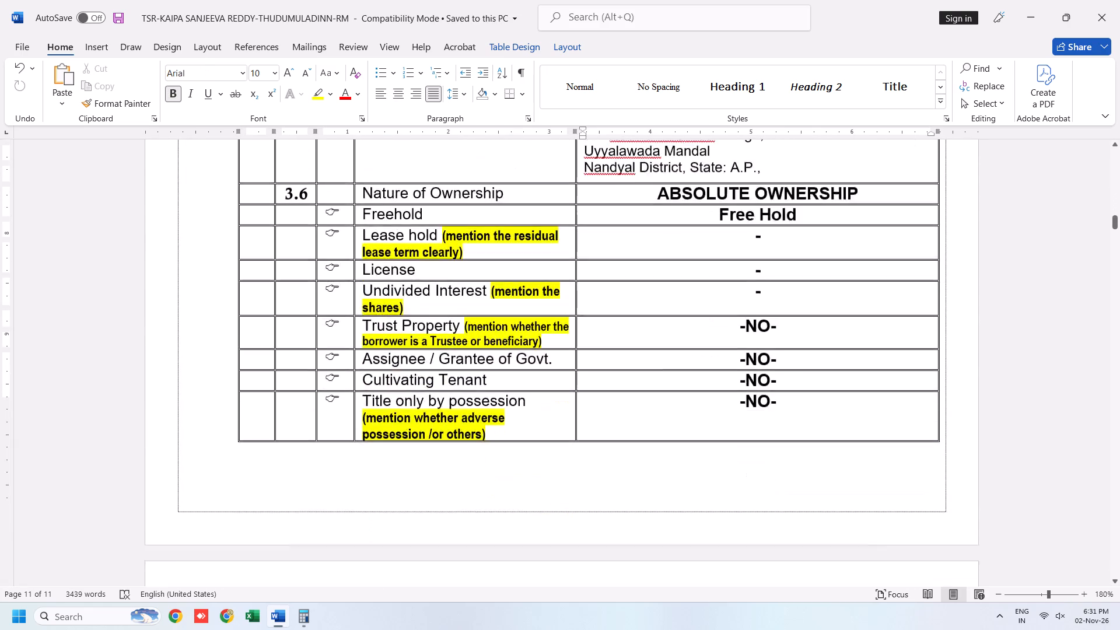
pyautogui.scroll(-15, 596, 370)
pyautogui.scroll(-8, 570, 310)
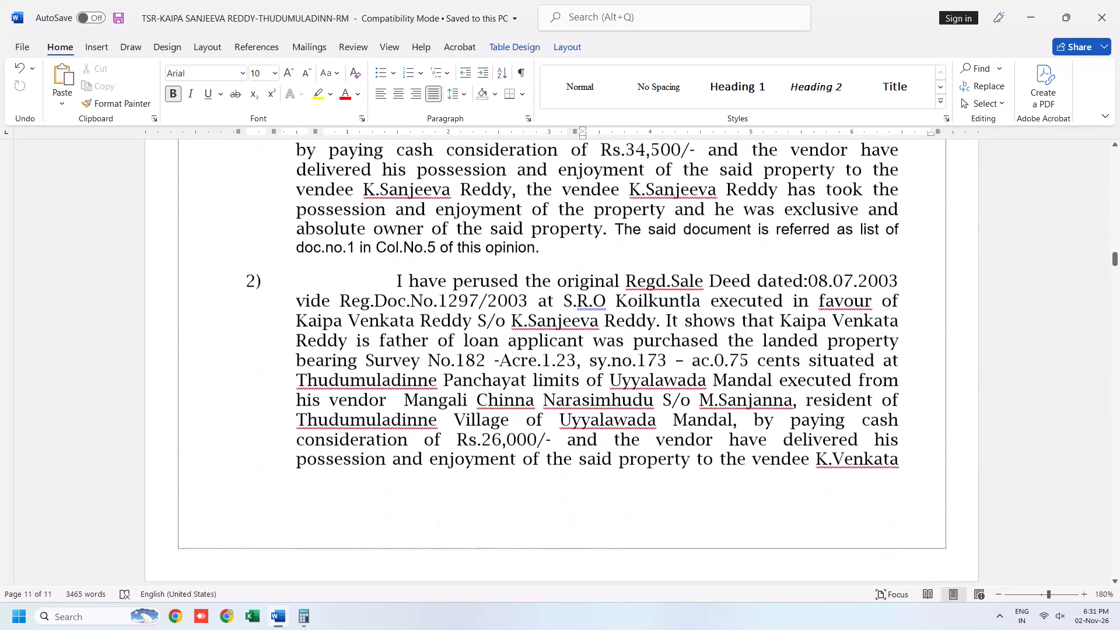
pyautogui.click(572, 339)
pyautogui.moveTo(560, 272); pyautogui.dragTo(615, 395)
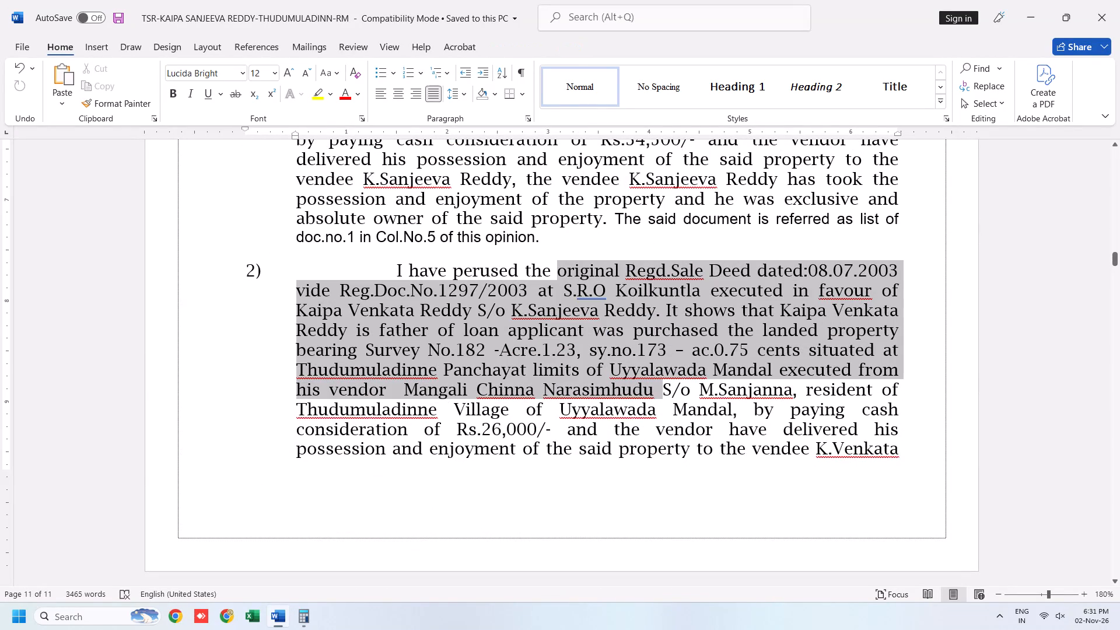
pyautogui.moveTo(615, 395); pyautogui.dragTo(795, 397)
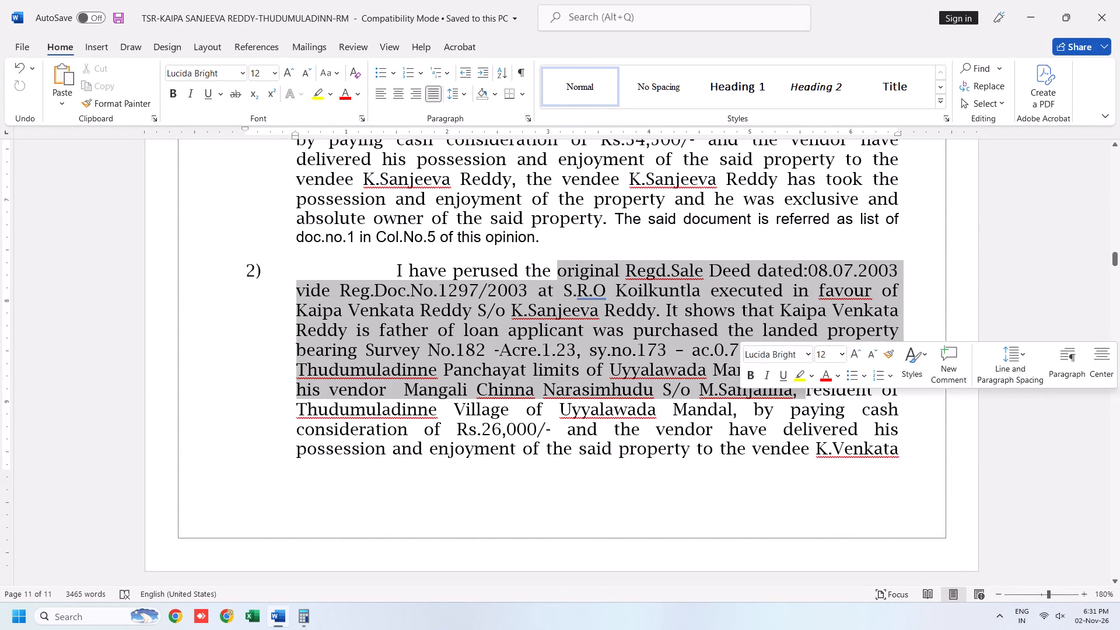
pyautogui.hotkey('ctrl', 'c')
pyautogui.press('pagedown')
pyautogui.press('pagedown')
pyautogui.press('pagedown')
pyautogui.press('pagedown')
pyautogui.press('pagedown')
pyautogui.press('pagedown')
pyautogui.press('pagedown')
pyautogui.press('pagedown')
pyautogui.press('pagedown')
pyautogui.press('pagedown')
pyautogui.press('pagedown')
pyautogui.press('pagedown')
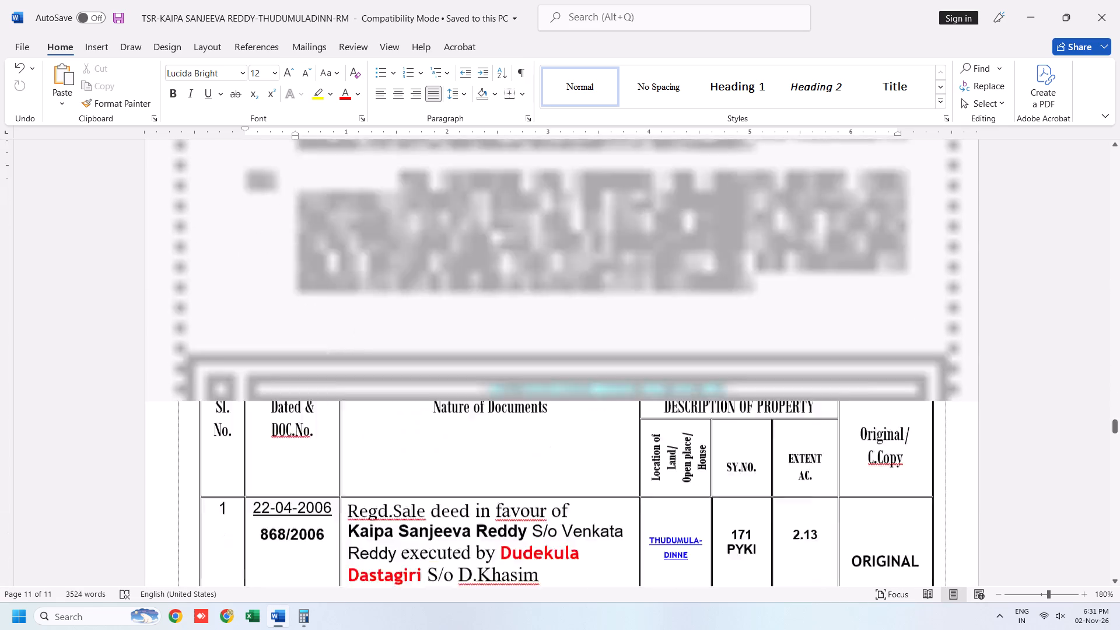
pyautogui.press('pagedown')
pyautogui.press('pagedown')
pyautogui.press('pagedown')
pyautogui.press('pagedown')
pyautogui.press('pagedown')
pyautogui.press('pagedown')
pyautogui.press('pagedown')
pyautogui.press('pagedown')
pyautogui.press('pagedown')
pyautogui.press('pagedown')
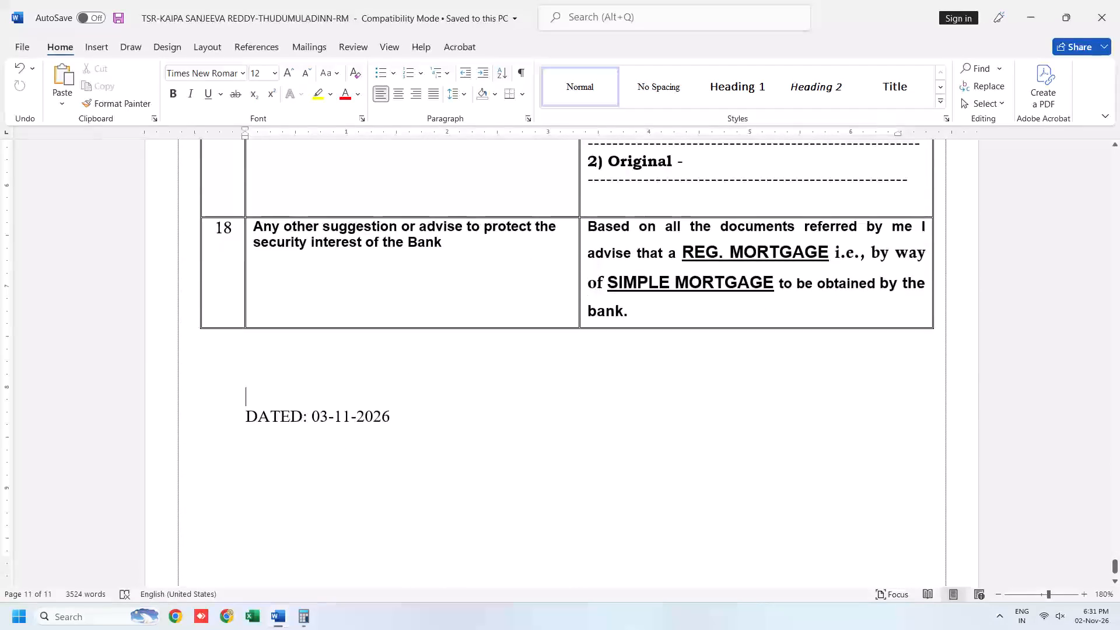
pyautogui.scroll(4, 787, 377)
pyautogui.click(695, 356)
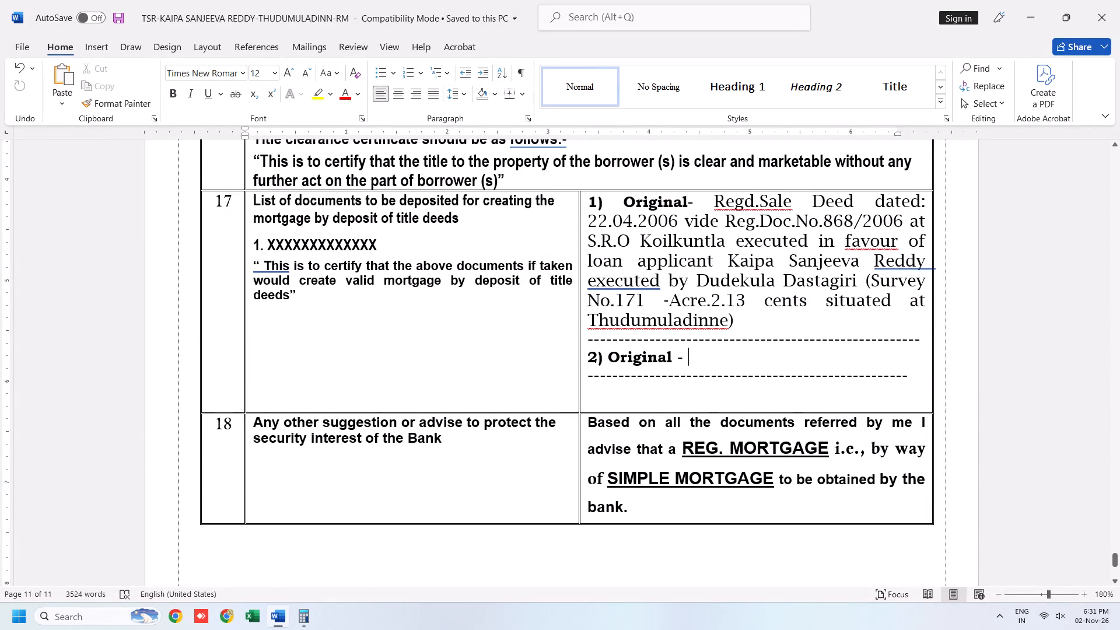
pyautogui.hotkey('ctrl', 'v')
# Tidy row 17's second entry by removing the repeated word "original" and adding a space before 08.07.2003.
pyautogui.scroll(-2, 722, 341)
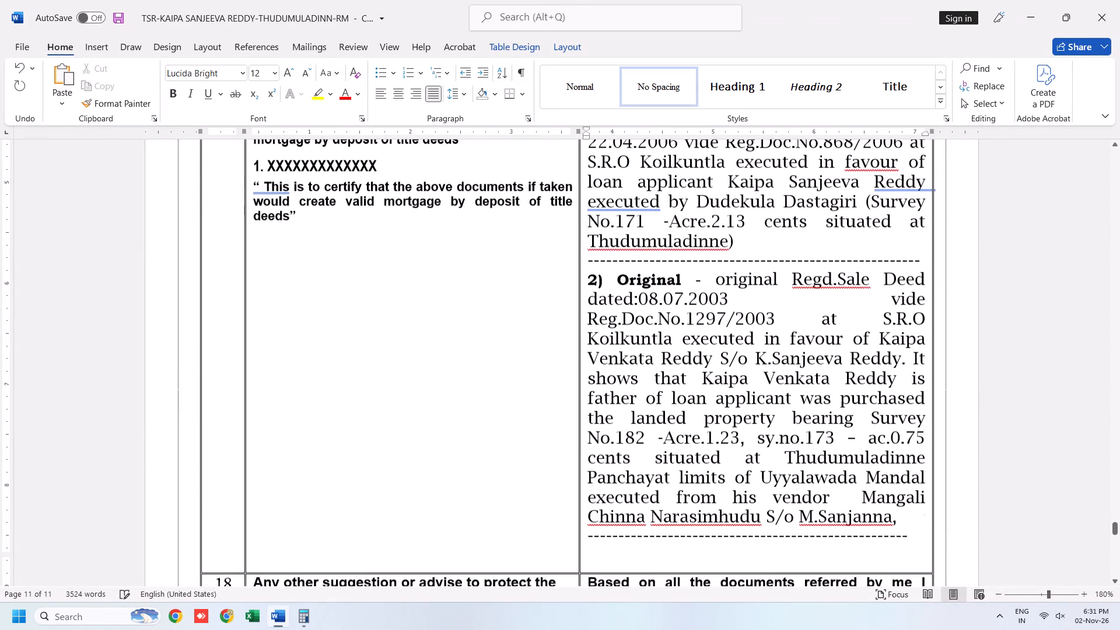
pyautogui.click(717, 272)
pyautogui.press('Up')
pyautogui.hotkey('ctrl', 'Delete')
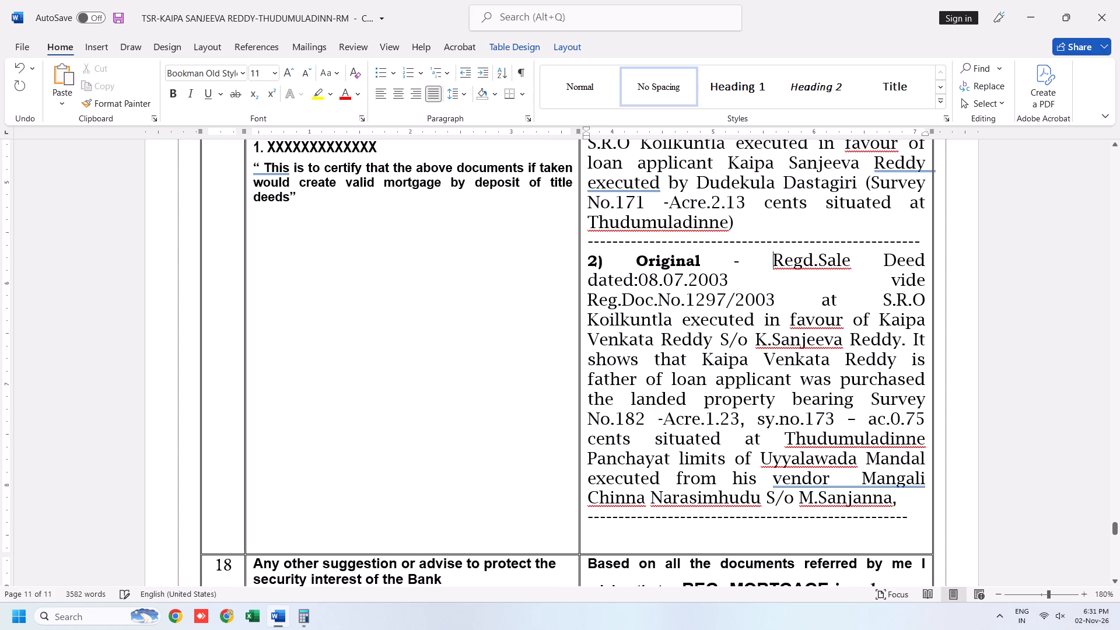
pyautogui.click(635, 280)
pyautogui.click(638, 278)
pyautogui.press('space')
pyautogui.click(666, 314)
pyautogui.click(720, 262)
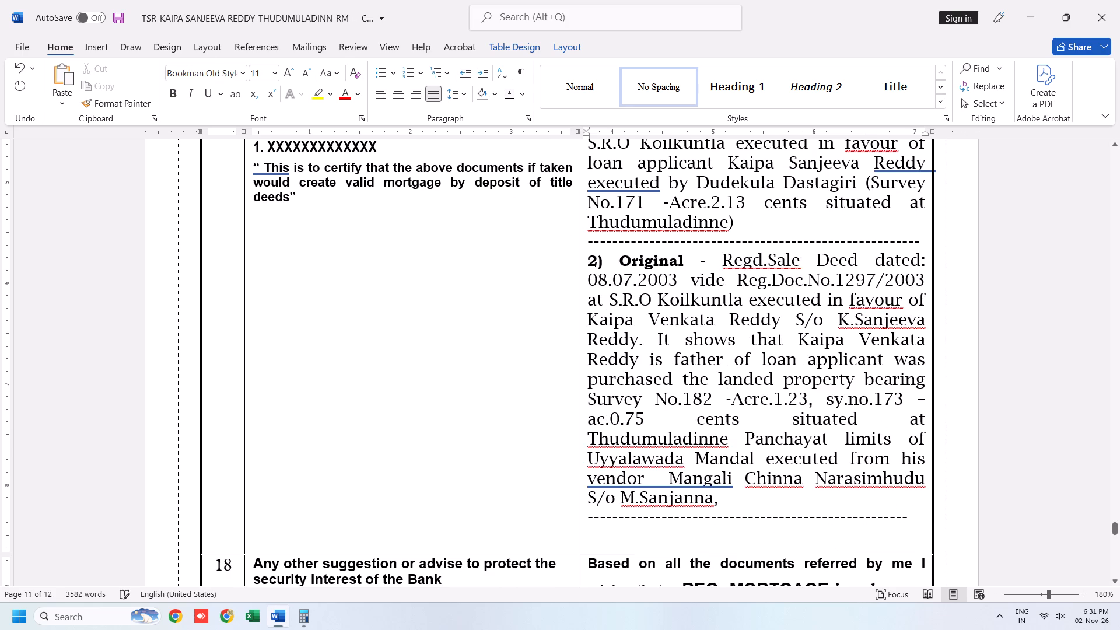
pyautogui.click(800, 316)
pyautogui.click(796, 315)
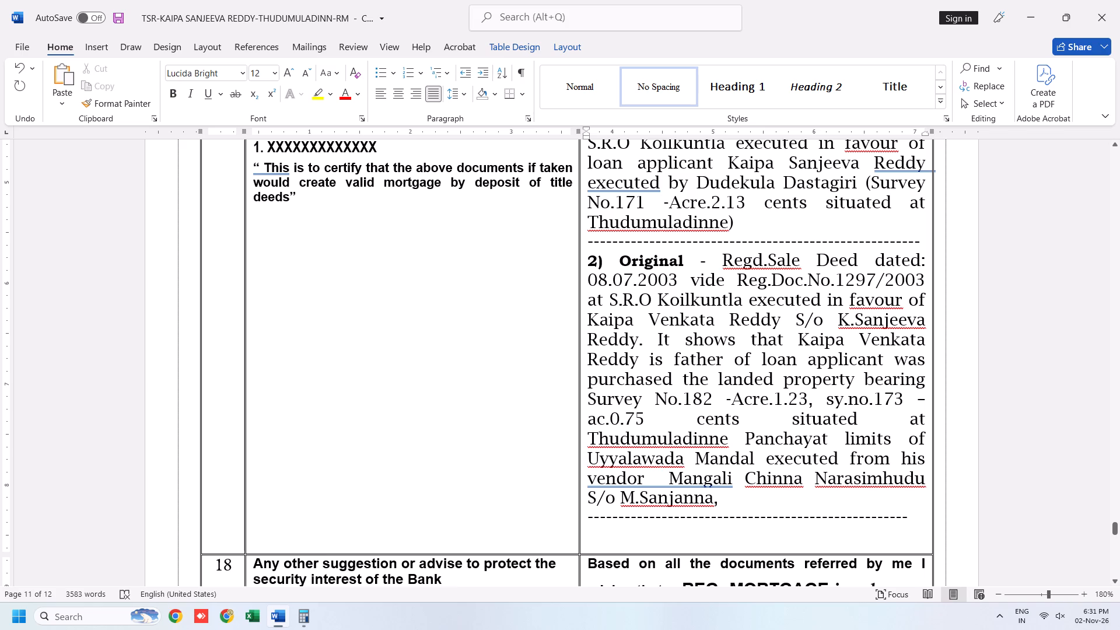
pyautogui.hotkey('shift', '(')
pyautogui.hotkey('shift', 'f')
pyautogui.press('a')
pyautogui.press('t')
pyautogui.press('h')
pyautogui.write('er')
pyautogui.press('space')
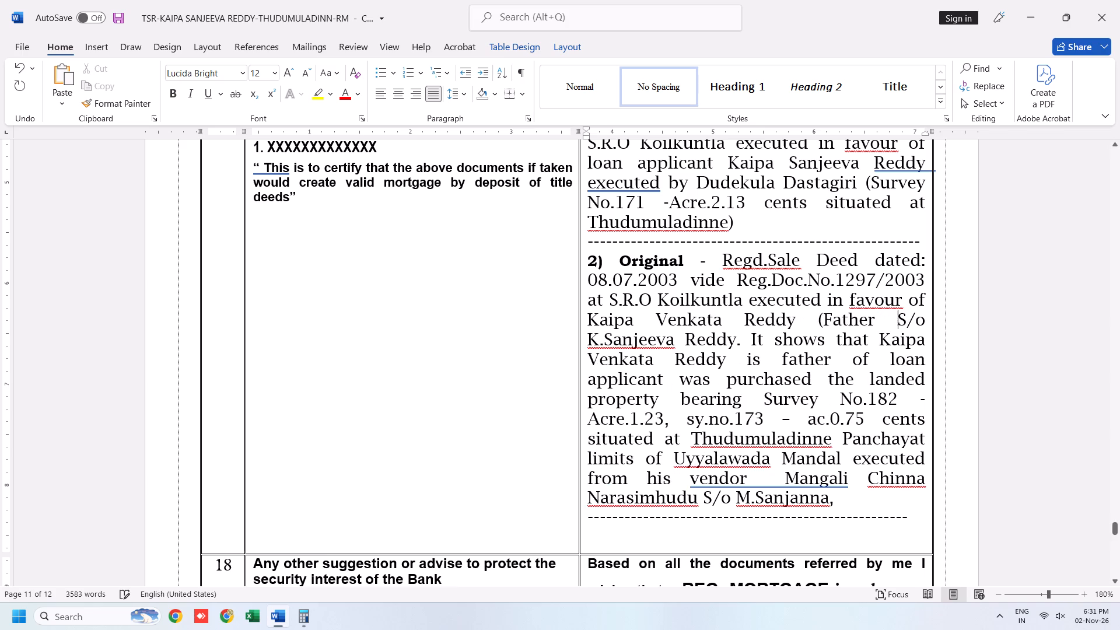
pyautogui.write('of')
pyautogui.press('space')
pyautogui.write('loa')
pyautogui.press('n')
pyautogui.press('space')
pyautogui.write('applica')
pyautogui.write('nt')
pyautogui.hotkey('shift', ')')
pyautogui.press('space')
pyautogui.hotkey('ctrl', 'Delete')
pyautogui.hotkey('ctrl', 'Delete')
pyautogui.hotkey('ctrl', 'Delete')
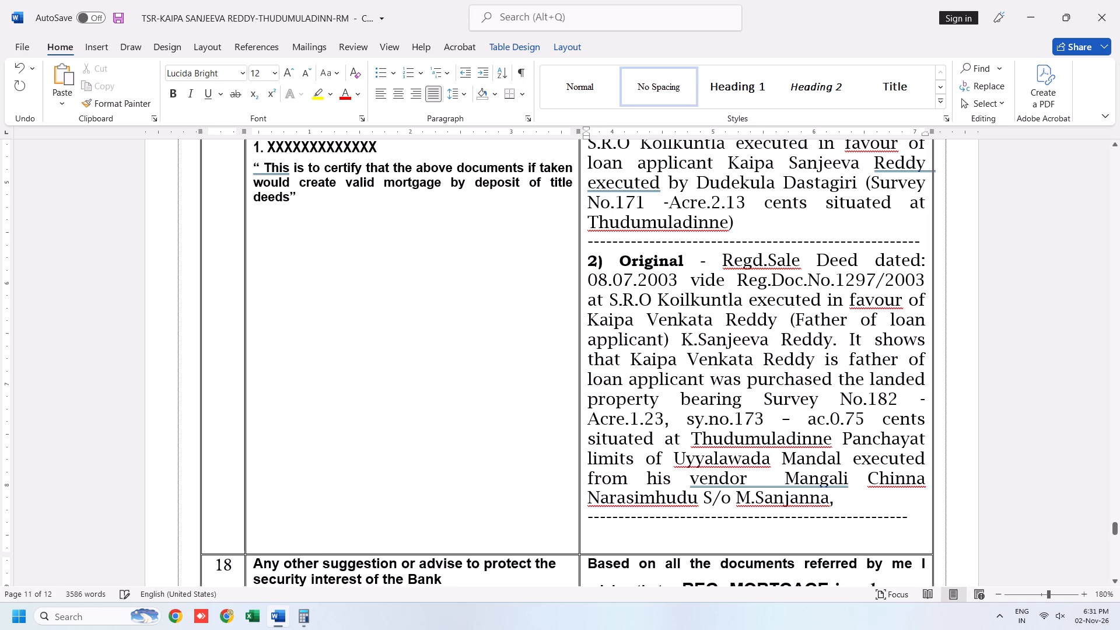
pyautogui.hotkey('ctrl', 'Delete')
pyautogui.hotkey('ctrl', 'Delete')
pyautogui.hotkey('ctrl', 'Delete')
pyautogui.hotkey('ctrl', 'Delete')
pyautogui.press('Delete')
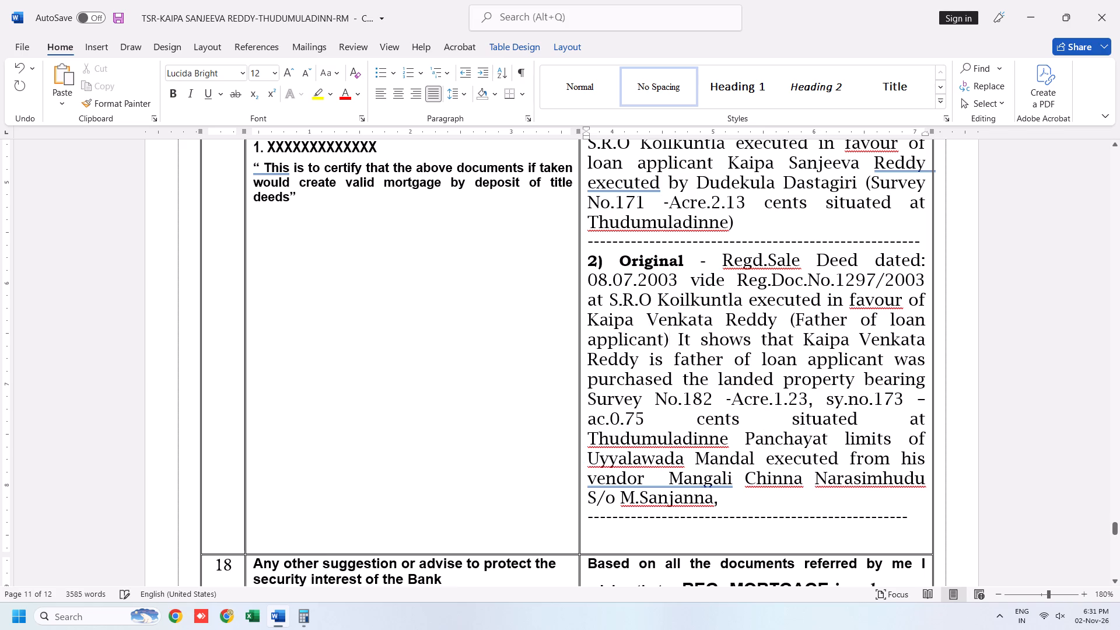
# Insert "executed by" and the vendor's name after "(Father of loan applicant)" in row 17's second entry.
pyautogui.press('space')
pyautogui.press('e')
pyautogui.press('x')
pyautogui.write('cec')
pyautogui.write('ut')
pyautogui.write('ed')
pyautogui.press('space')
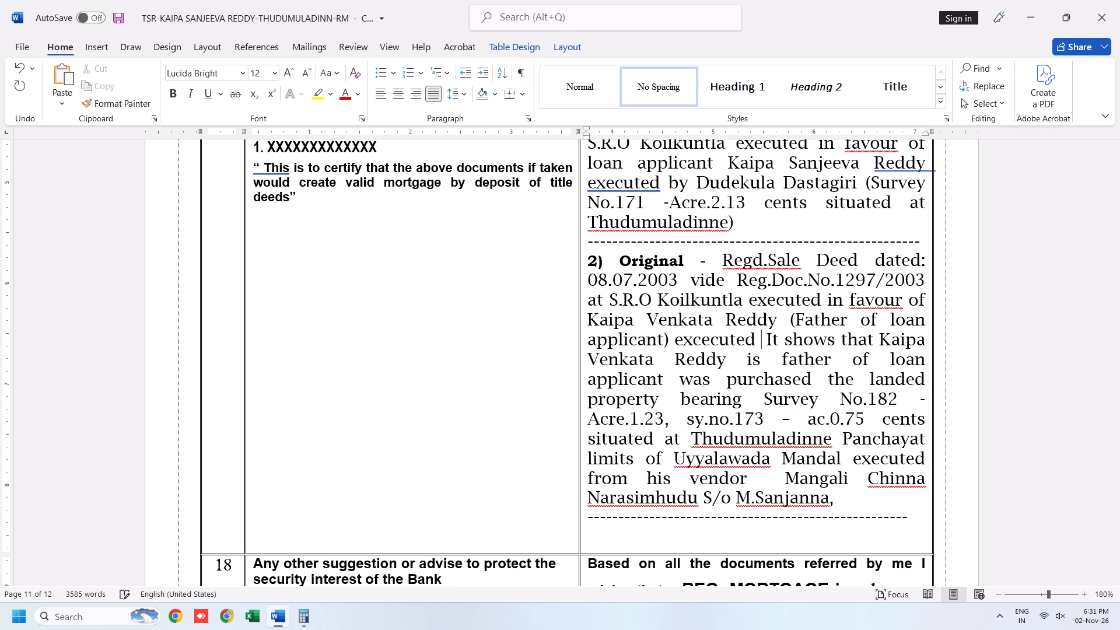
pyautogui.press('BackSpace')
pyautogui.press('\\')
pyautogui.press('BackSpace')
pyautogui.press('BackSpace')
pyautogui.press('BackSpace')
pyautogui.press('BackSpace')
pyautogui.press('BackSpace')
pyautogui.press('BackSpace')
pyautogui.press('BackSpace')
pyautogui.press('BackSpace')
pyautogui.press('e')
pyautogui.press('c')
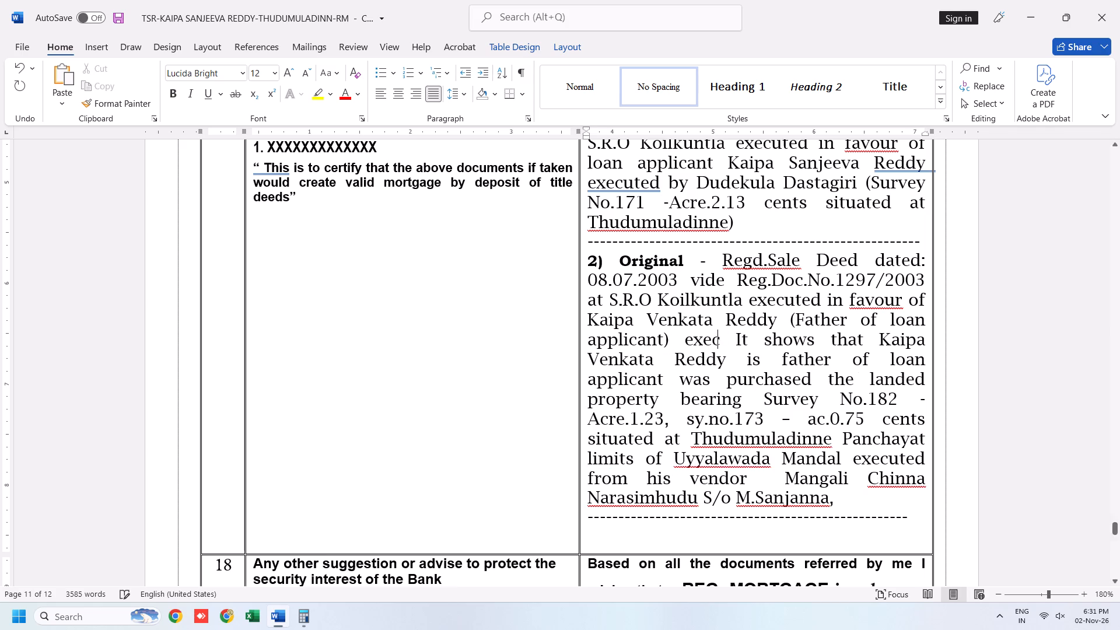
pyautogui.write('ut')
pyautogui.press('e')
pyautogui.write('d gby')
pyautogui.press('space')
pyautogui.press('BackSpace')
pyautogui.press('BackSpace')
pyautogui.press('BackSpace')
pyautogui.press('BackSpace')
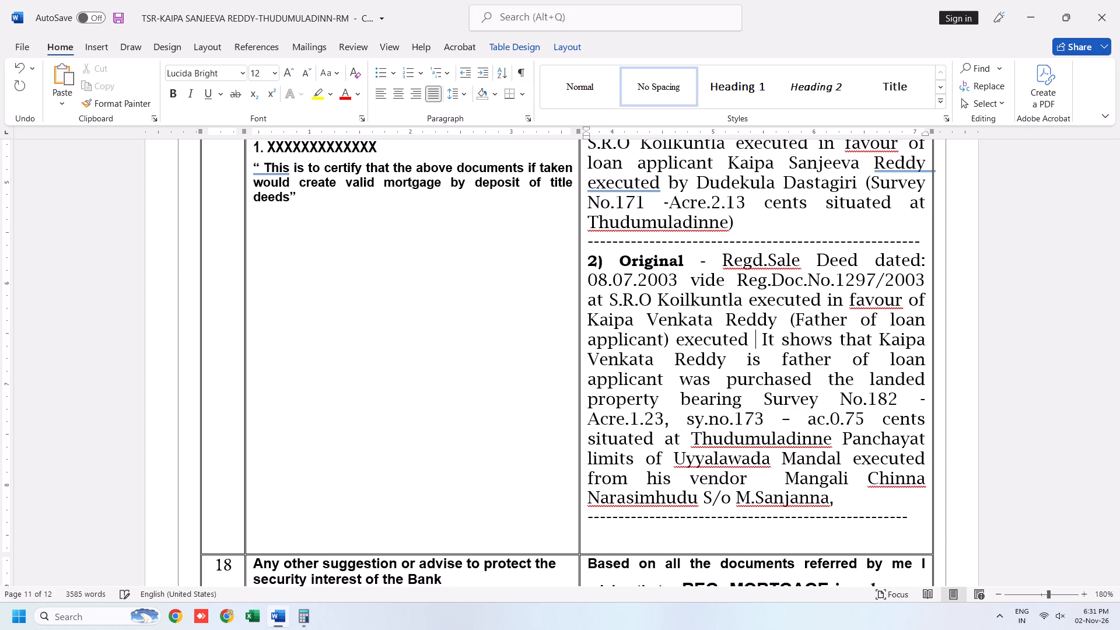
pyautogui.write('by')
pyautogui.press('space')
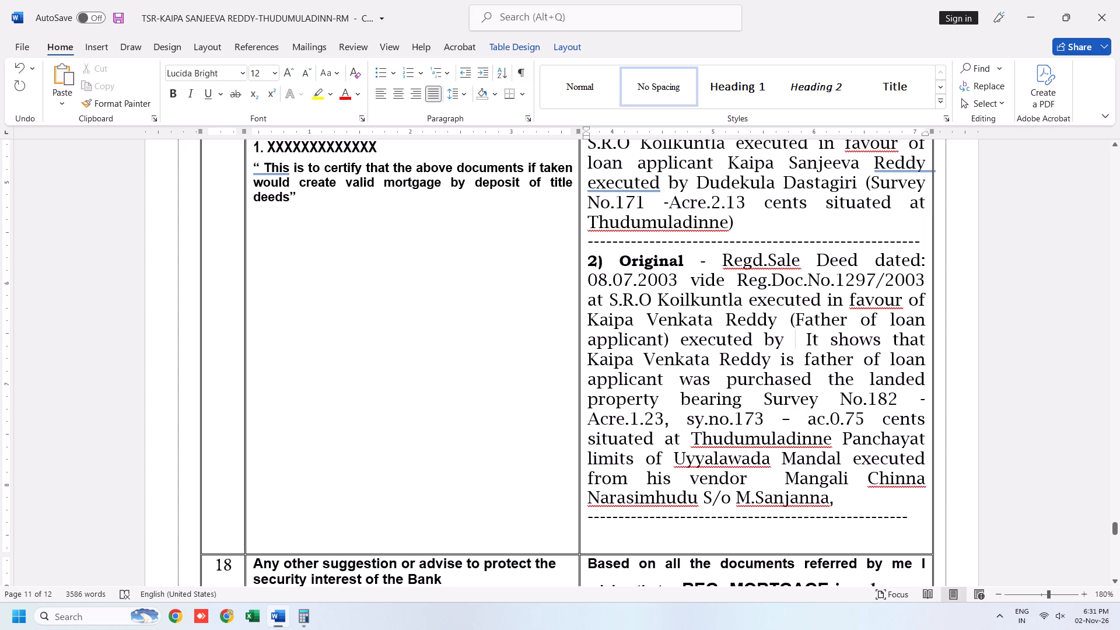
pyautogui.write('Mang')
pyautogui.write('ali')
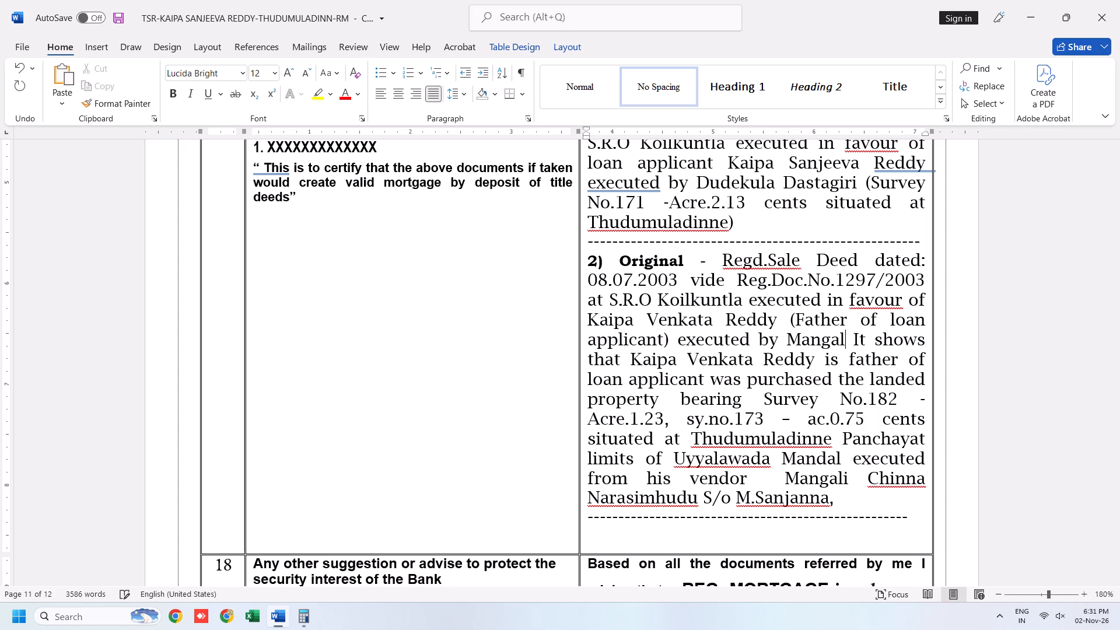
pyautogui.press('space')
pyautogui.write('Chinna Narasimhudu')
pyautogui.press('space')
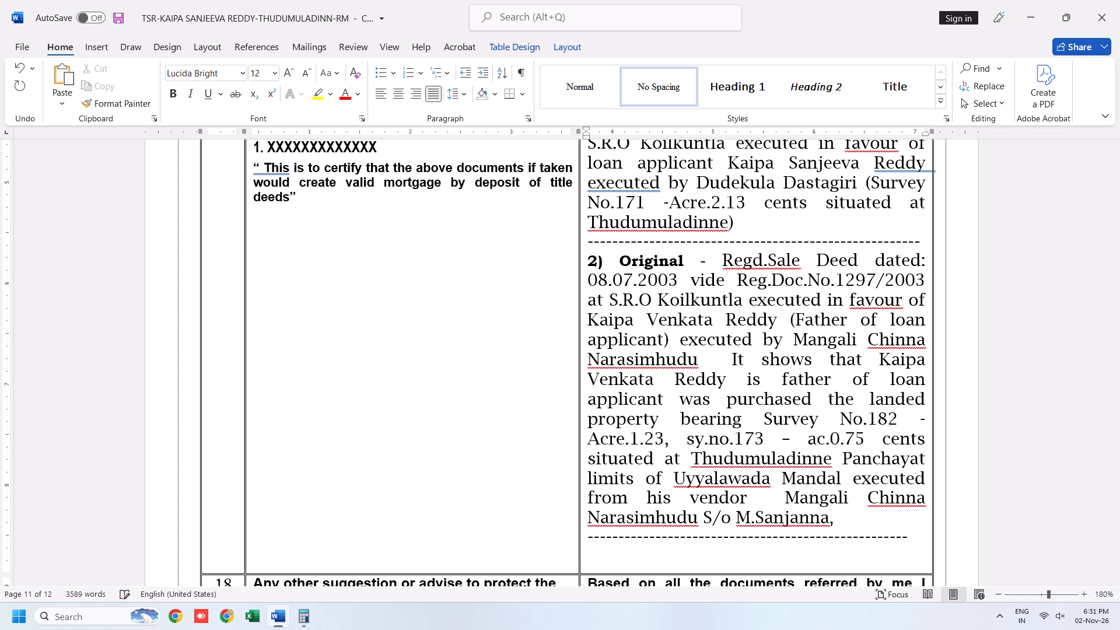
# Delete the second entry's wording from "It shows that" through "bearing" and open a bracket before "Survey No.182".
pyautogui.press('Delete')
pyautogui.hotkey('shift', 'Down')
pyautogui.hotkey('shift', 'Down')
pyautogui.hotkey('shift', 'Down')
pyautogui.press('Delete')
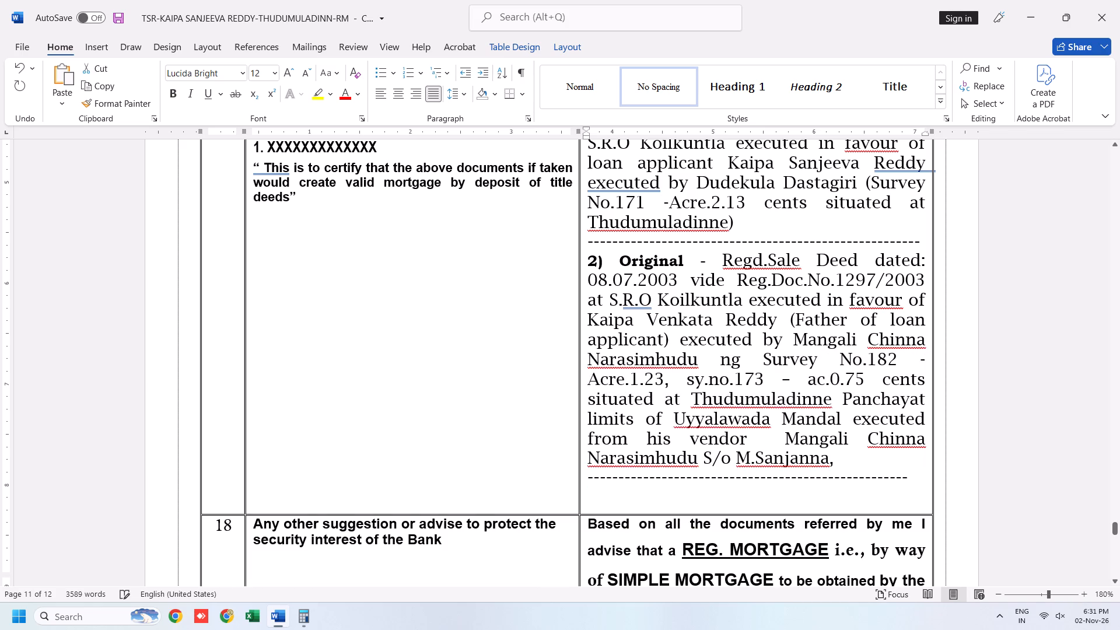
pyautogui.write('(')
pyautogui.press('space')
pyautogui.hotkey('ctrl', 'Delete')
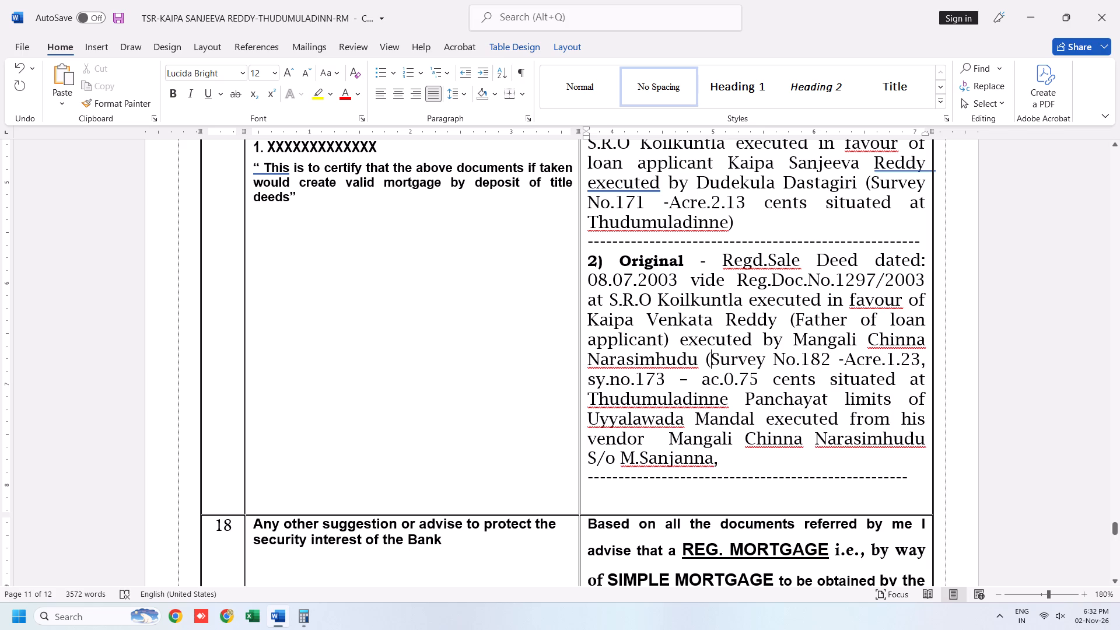
# Add "Village)" after "Thudumuladinne" in the second entry to close the bracket.
pyautogui.click(747, 393)
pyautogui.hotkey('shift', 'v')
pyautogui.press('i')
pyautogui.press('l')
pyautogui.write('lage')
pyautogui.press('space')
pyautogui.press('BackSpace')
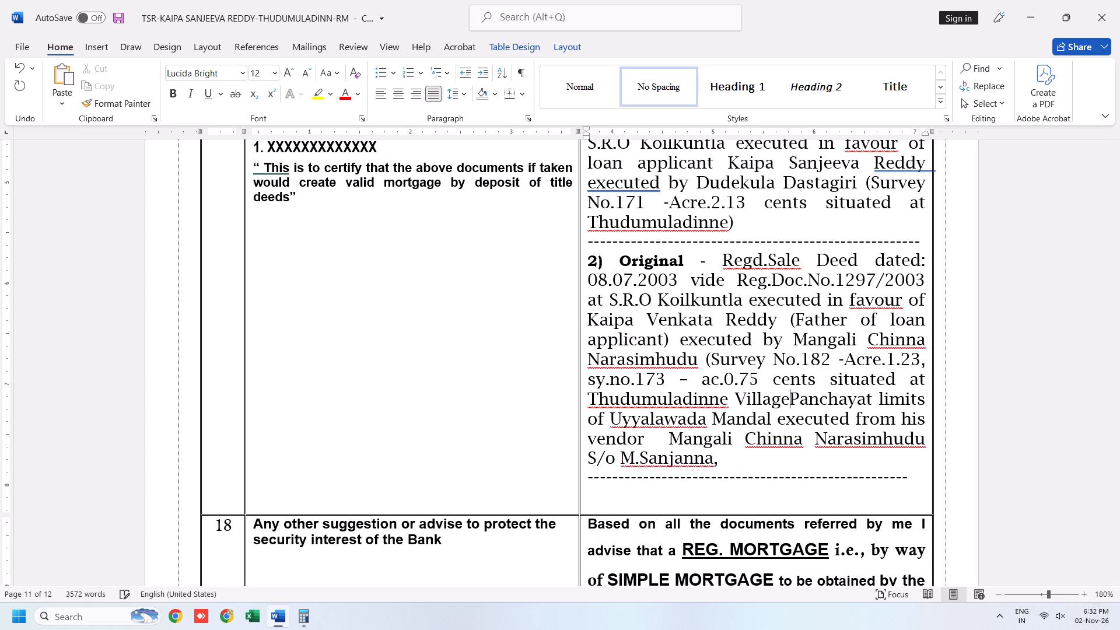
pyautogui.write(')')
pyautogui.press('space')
# Delete everything after "Village)" in the second entry, including the vendor wording and dashed line, and save the document.
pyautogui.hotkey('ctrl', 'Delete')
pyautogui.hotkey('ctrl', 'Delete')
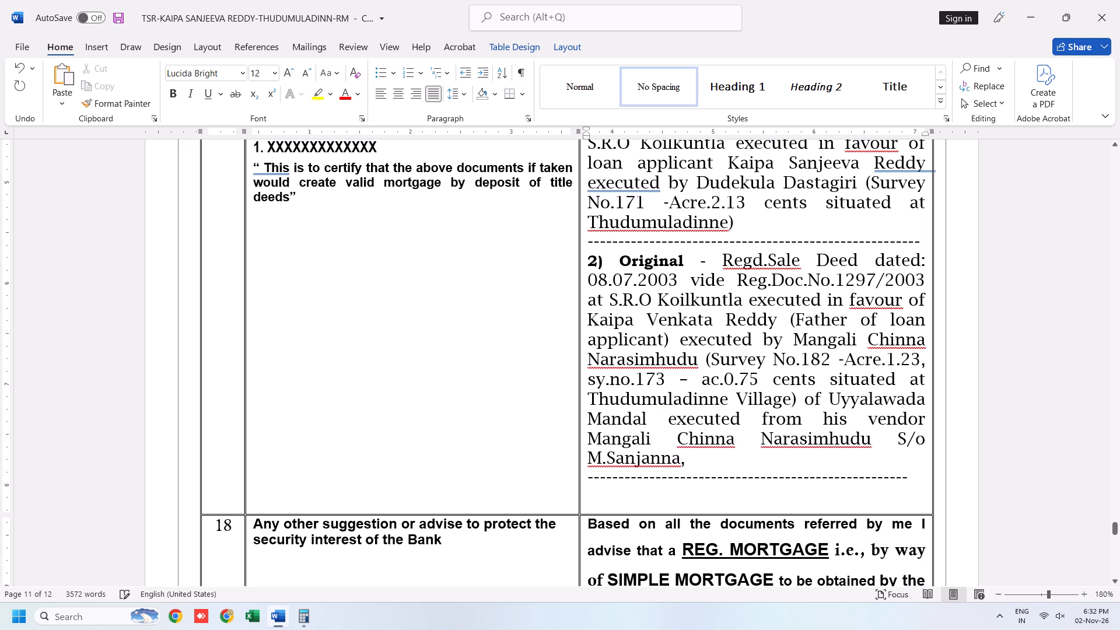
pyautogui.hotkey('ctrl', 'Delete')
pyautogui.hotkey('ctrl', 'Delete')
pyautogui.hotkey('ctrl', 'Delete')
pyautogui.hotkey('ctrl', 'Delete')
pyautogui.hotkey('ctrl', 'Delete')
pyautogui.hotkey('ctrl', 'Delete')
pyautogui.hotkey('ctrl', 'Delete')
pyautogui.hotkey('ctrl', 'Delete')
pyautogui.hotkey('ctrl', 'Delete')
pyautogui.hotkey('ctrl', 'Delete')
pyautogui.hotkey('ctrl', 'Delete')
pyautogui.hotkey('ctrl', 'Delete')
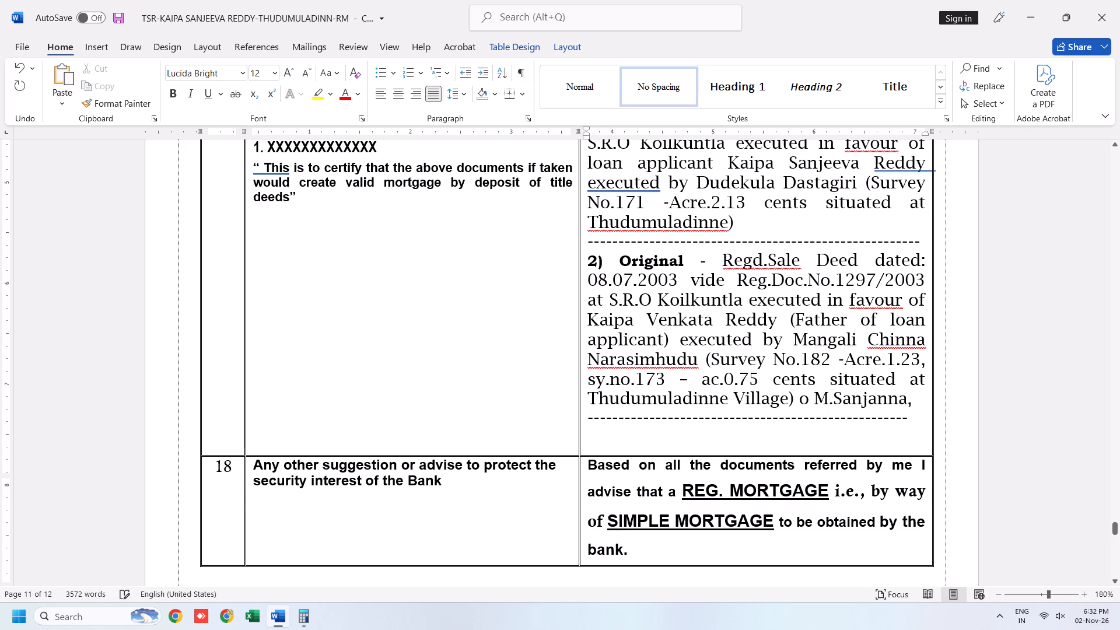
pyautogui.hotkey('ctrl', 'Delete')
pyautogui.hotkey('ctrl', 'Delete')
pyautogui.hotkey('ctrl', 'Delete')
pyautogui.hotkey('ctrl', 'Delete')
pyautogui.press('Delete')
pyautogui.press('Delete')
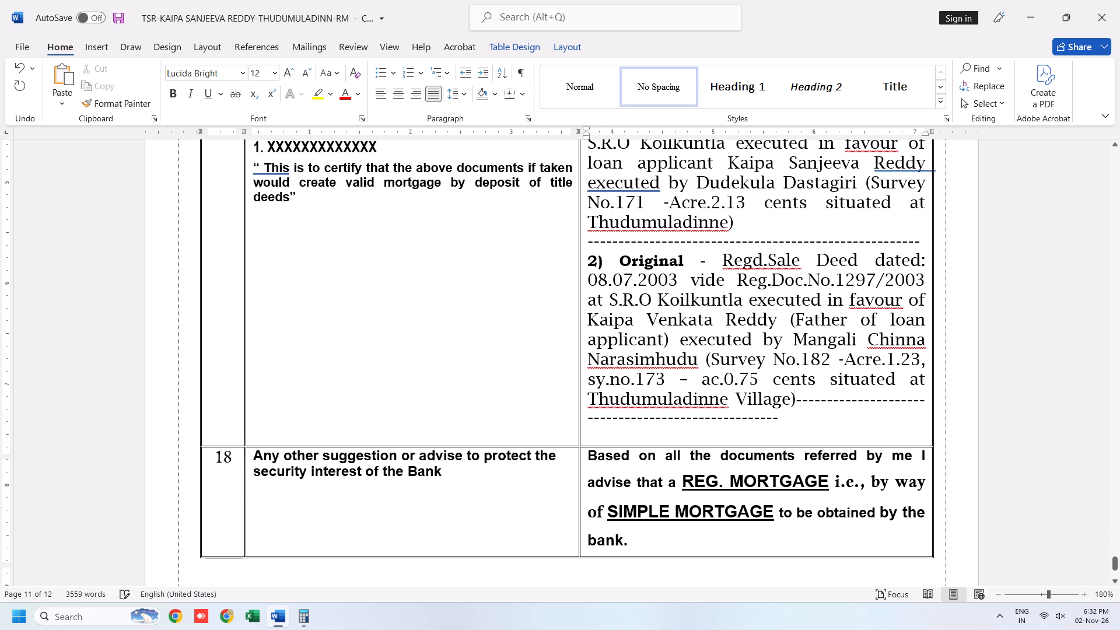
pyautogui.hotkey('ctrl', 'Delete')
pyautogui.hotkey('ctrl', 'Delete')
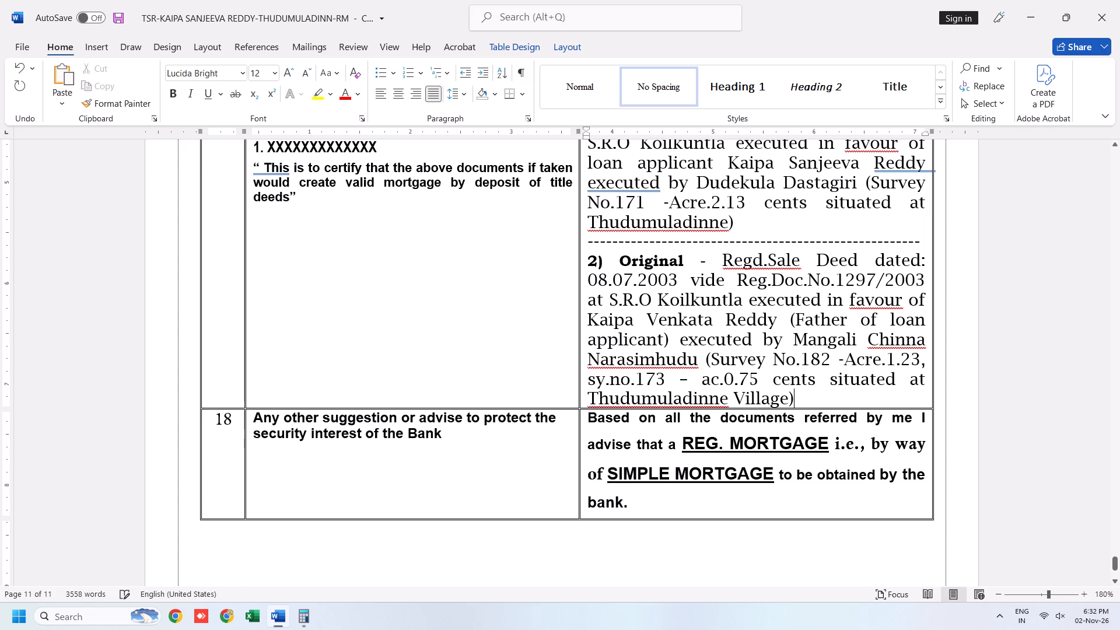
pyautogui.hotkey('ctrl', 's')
# Review both sale deed entries in row 17 and the end of the report, and save the document.
pyautogui.scroll(3, 690, 309)
pyautogui.click(703, 302)
pyautogui.scroll(-2, 649, 332)
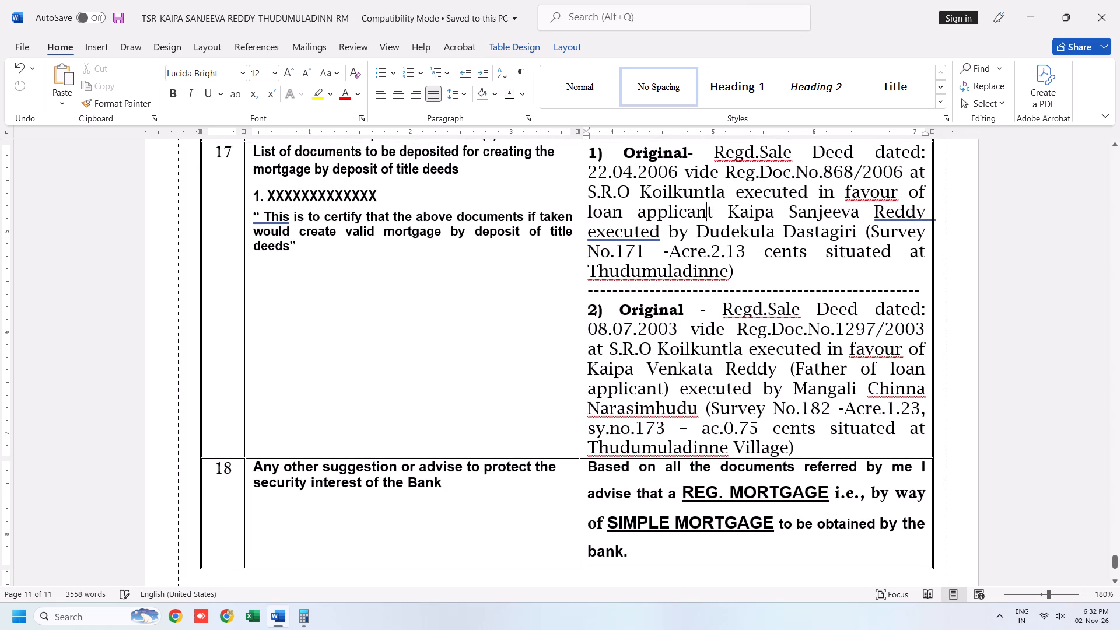
pyautogui.click(613, 344)
pyautogui.scroll(-12, 625, 332)
pyautogui.scroll(5, 467, 454)
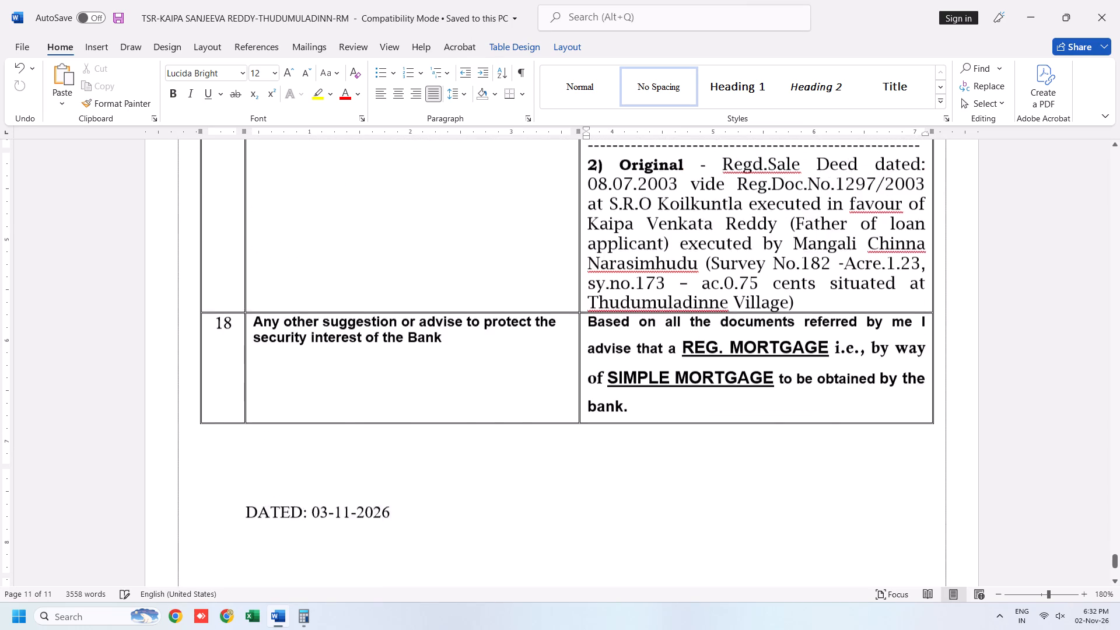
pyautogui.click(409, 438)
pyautogui.hotkey('ctrl', 's')
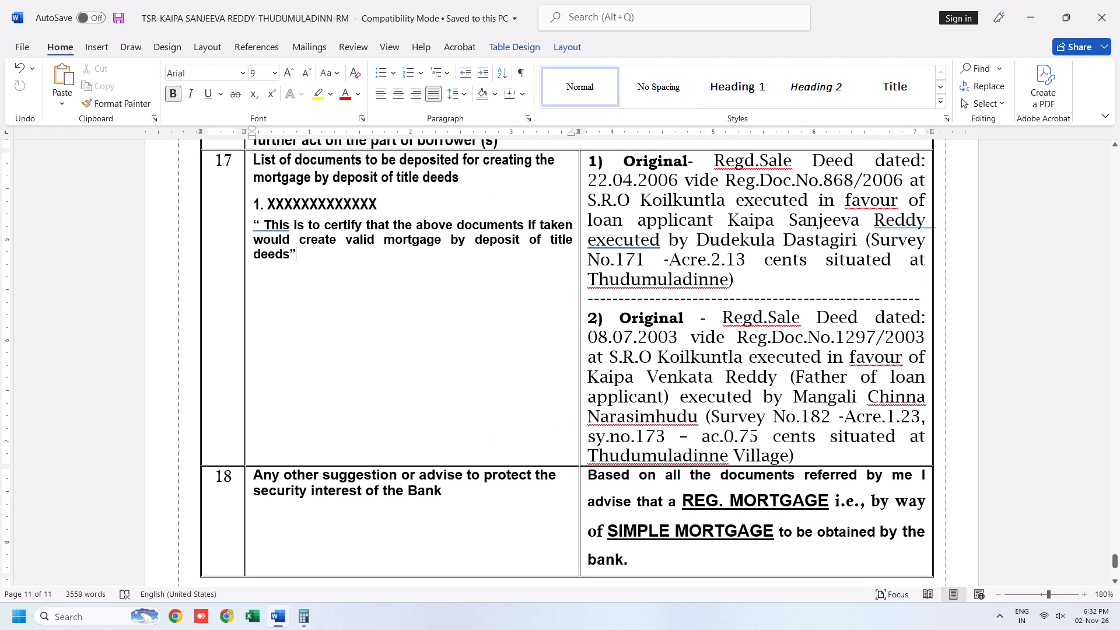
# Return to the start of the report, save it, and proofread the letter dates, borrower details and property description.
pyautogui.hotkey('ctrl', 'Home')
pyautogui.hotkey('ctrl', 's')
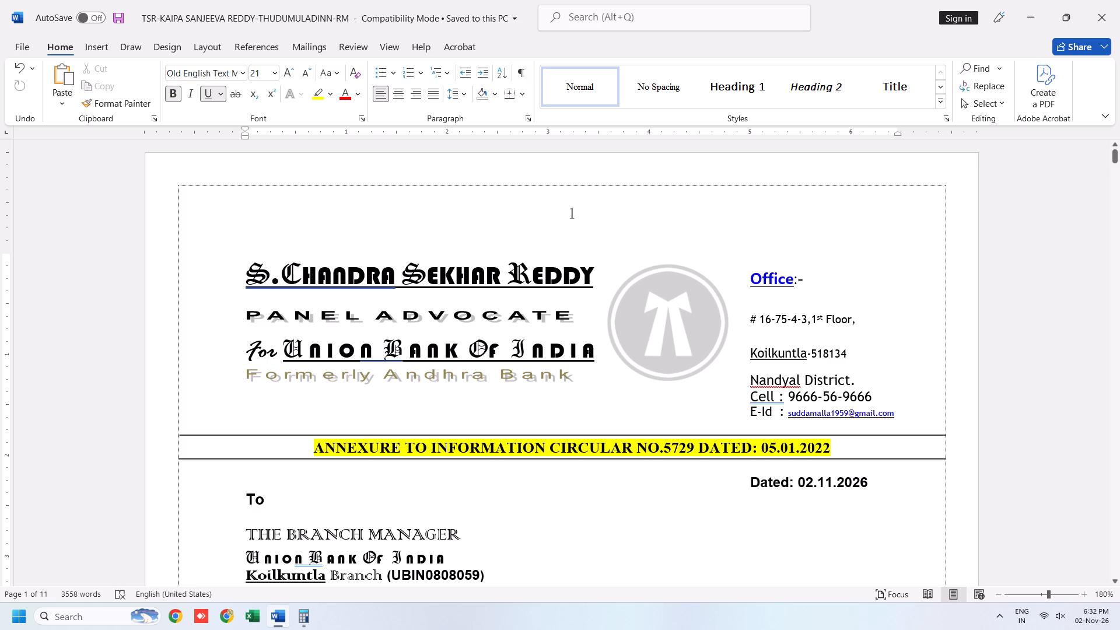
pyautogui.scroll(-3, 843, 629)
pyautogui.click(610, 405)
pyautogui.scroll(-5, 598, 397)
pyautogui.scroll(-6, 617, 466)
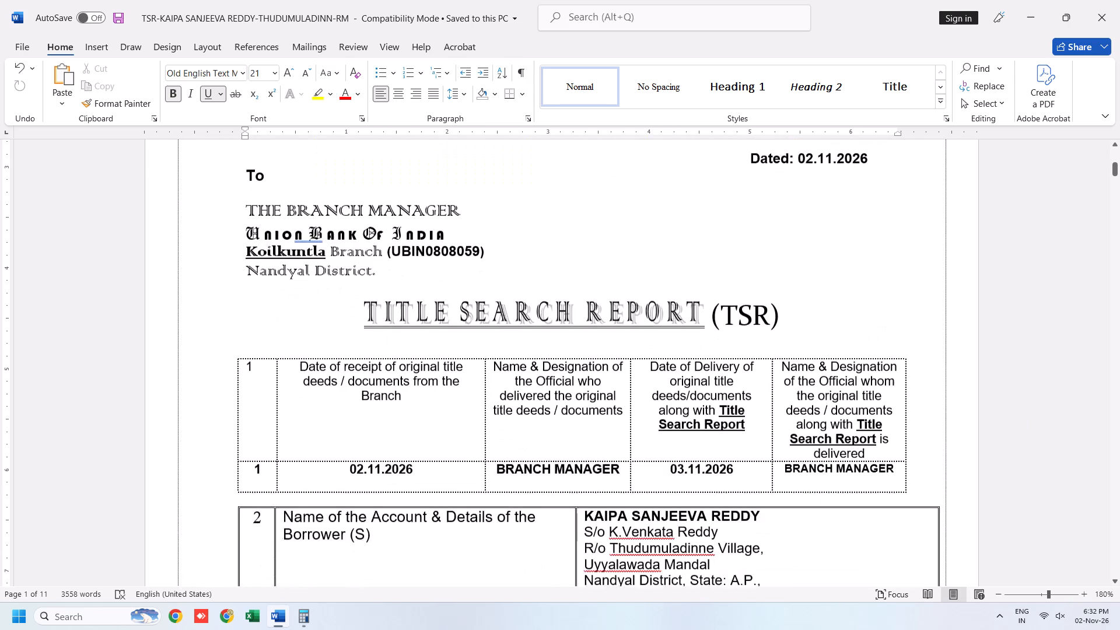
pyautogui.scroll(-6, 605, 460)
pyautogui.click(636, 456)
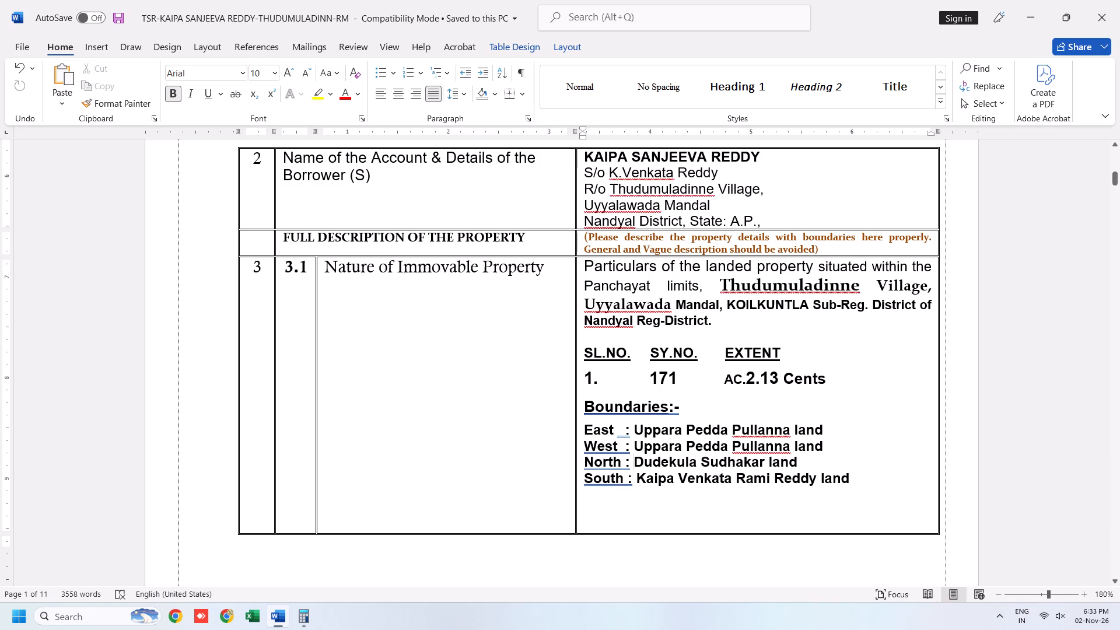
pyautogui.scroll(4, 686, 432)
pyautogui.click(661, 370)
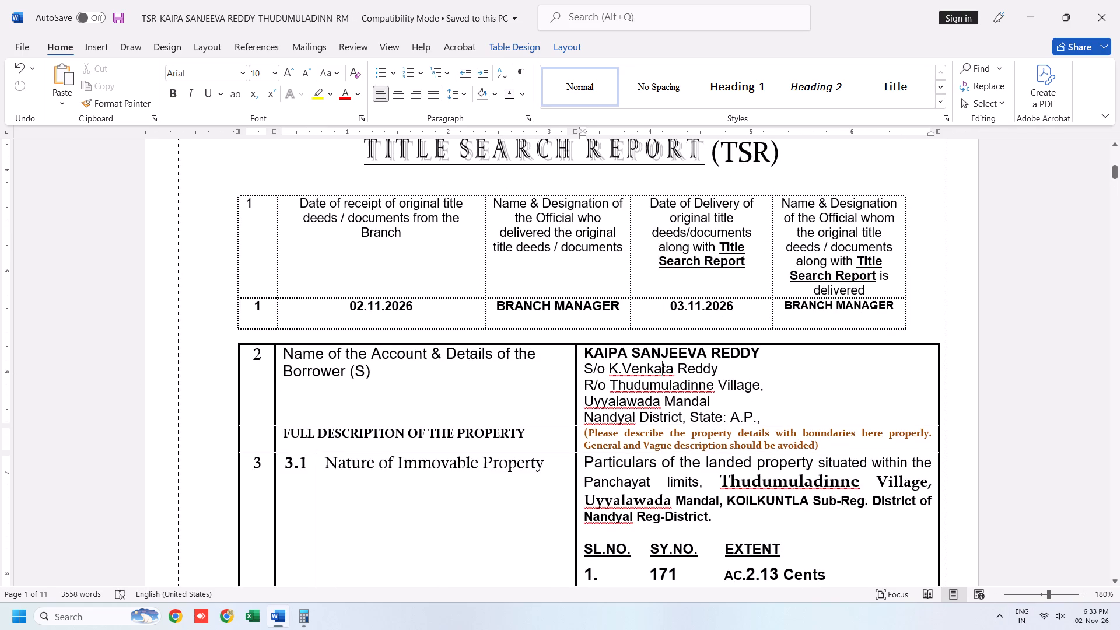
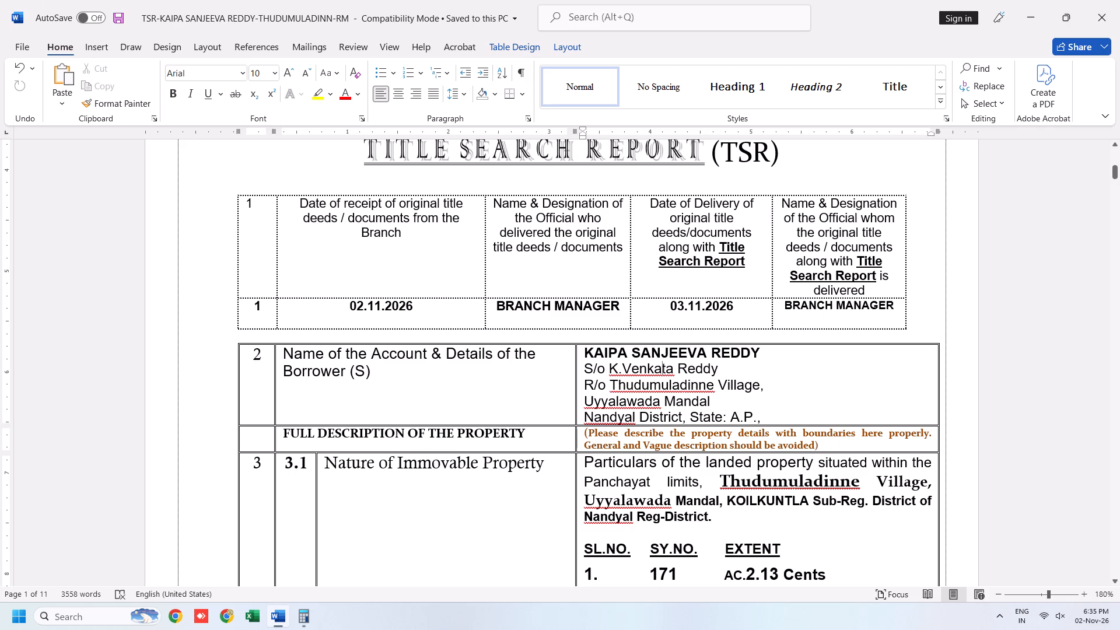
# Proofread the borrower's address in row 2 and the survey number, extent and boundaries of the property in row 3.1.
pyautogui.click(640, 384)
pyautogui.scroll(-2, 625, 370)
pyautogui.click(643, 390)
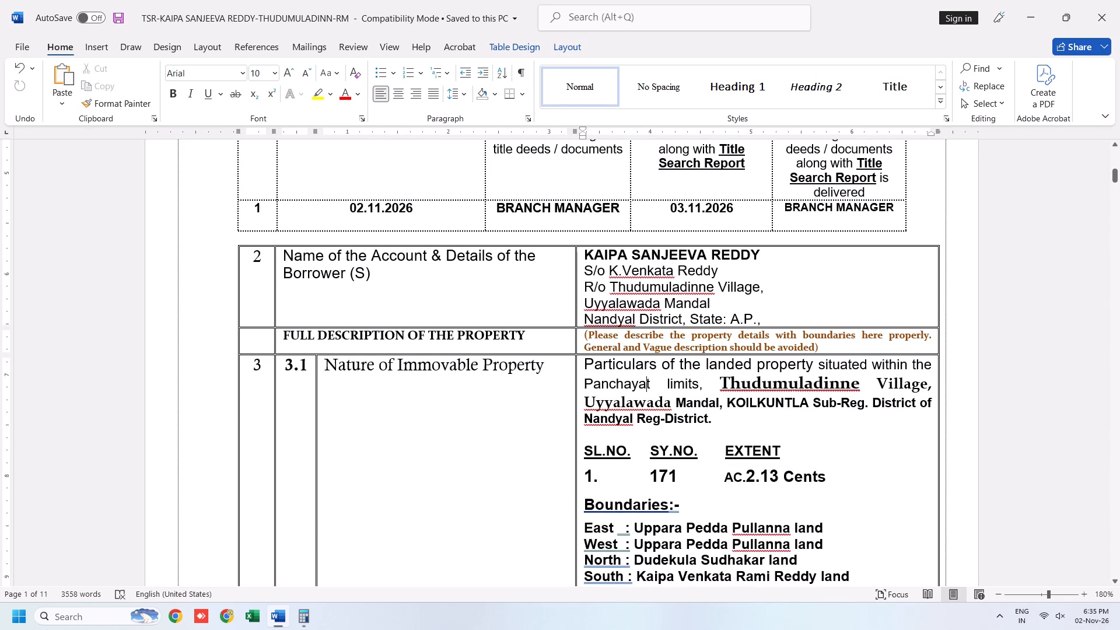
pyautogui.scroll(-1, 643, 390)
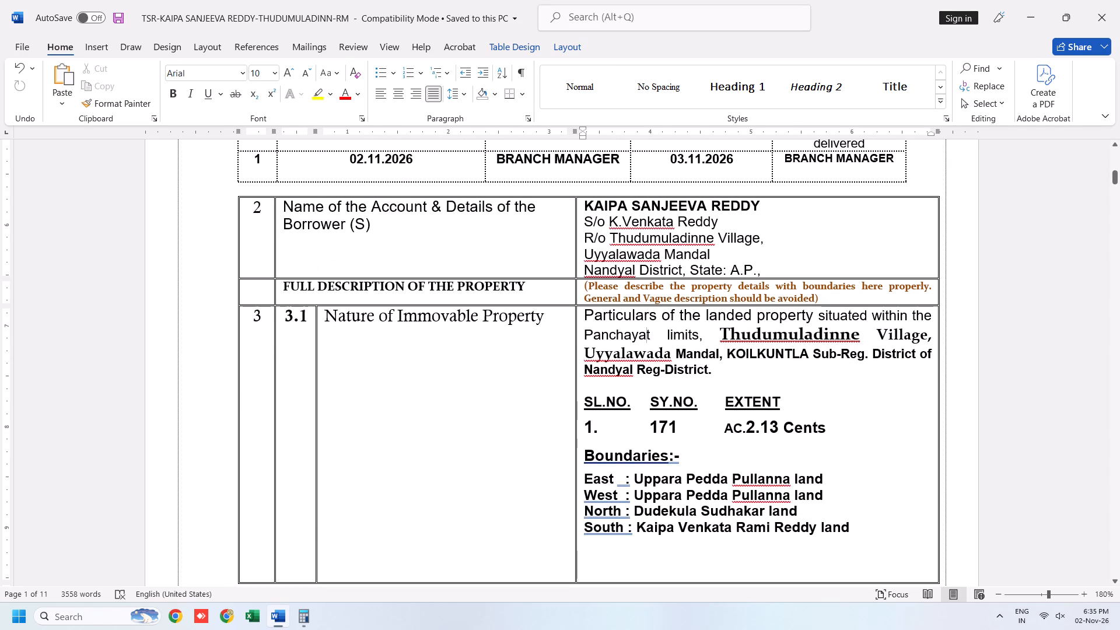
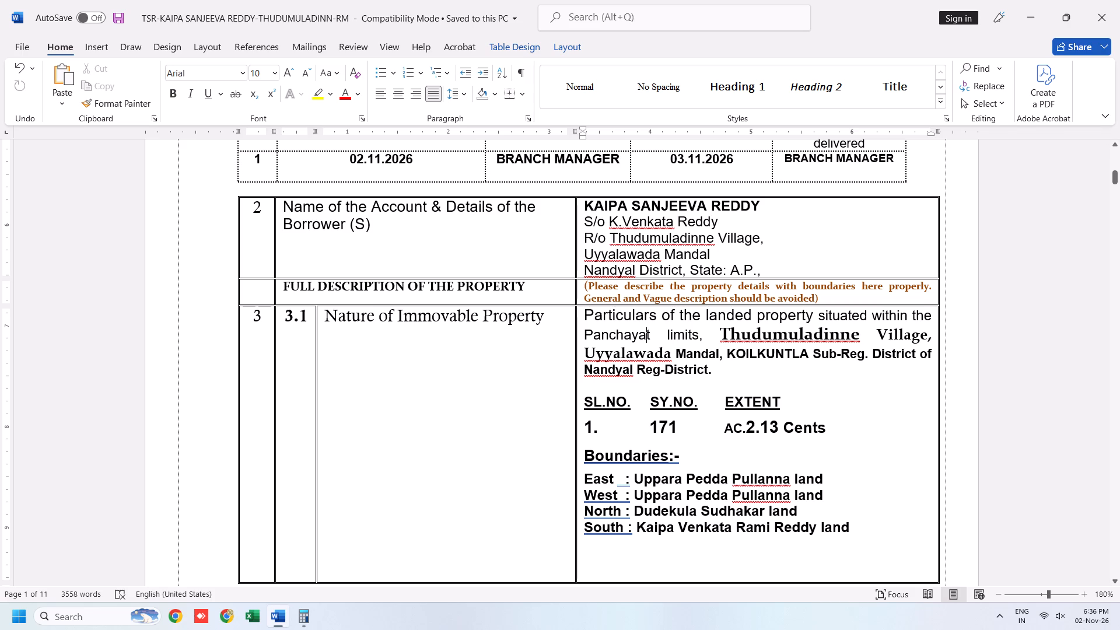
# Proofread the survey numbers, extents and boundaries of all three land items in row 3.1 against the details in rows 3.2 to 3.5.
pyautogui.scroll(-8, 880, 559)
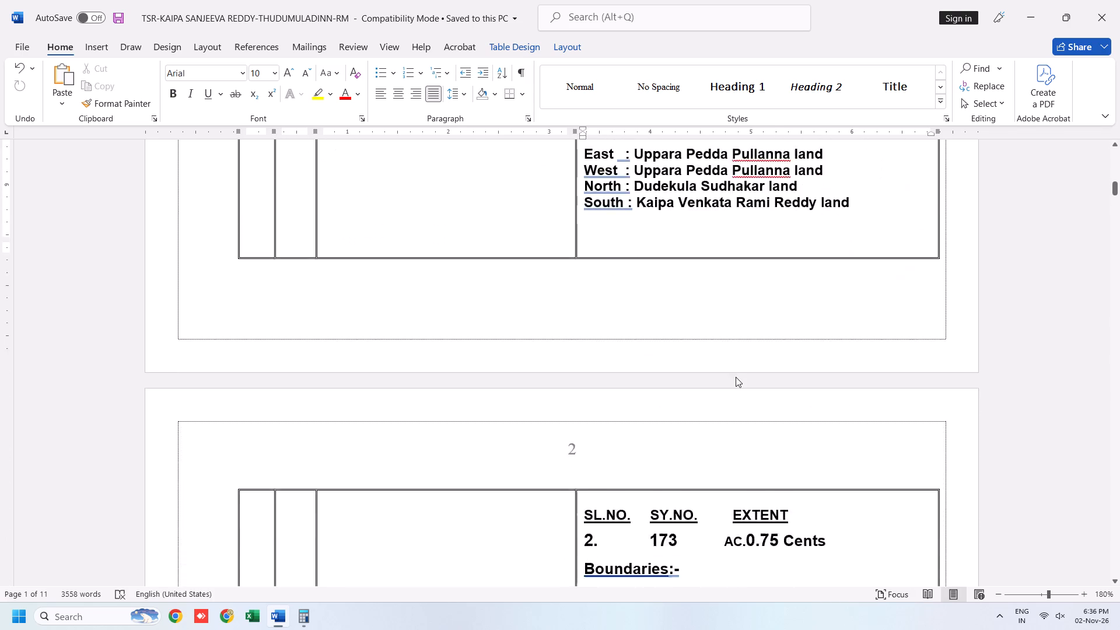
pyautogui.scroll(-6, 736, 377)
pyautogui.scroll(1, 731, 372)
pyautogui.scroll(-3, 731, 372)
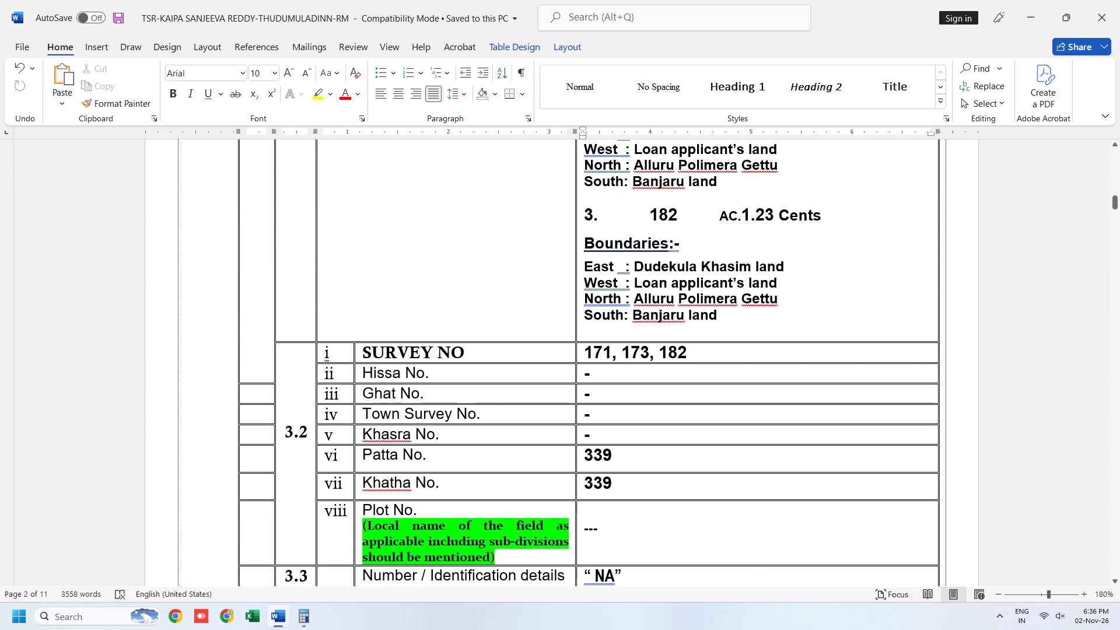
pyautogui.scroll(-7, 729, 370)
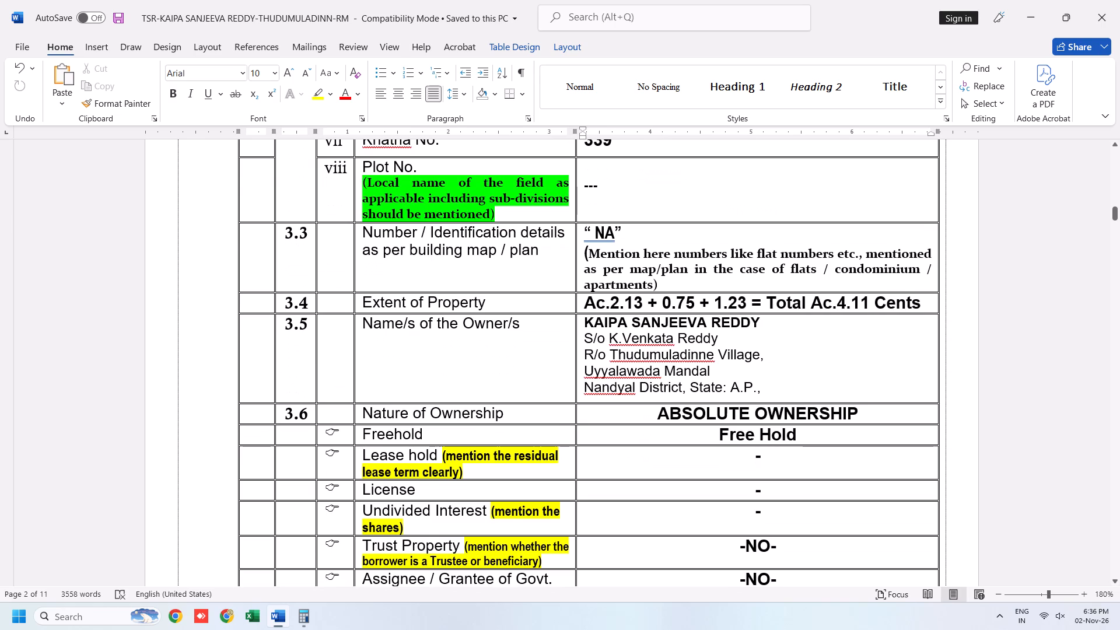
pyautogui.scroll(8, 733, 365)
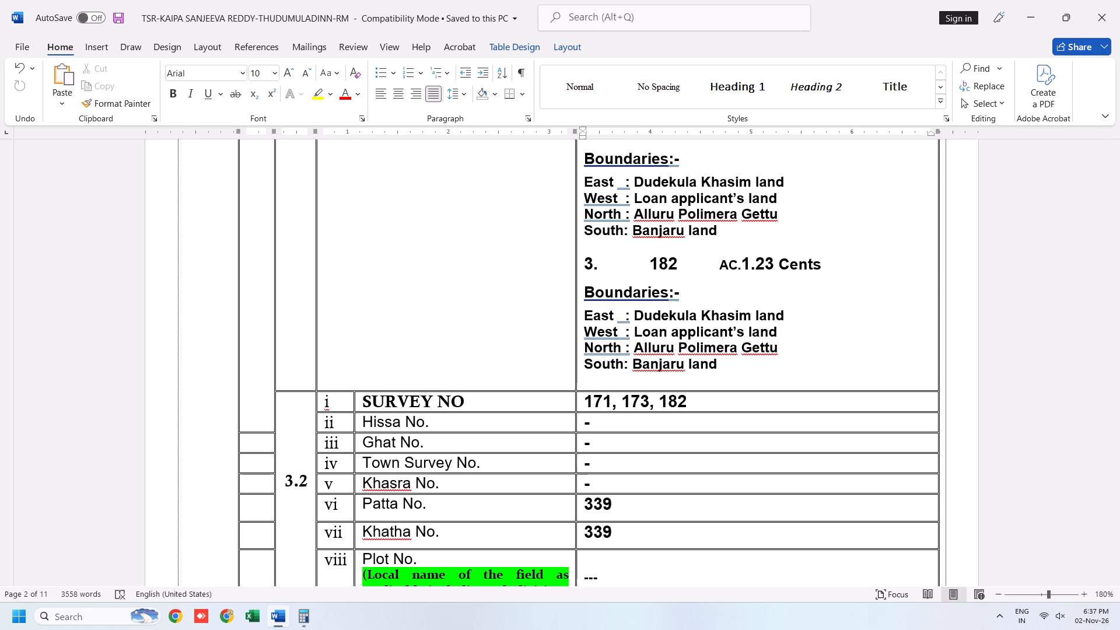
pyautogui.scroll(3, 801, 313)
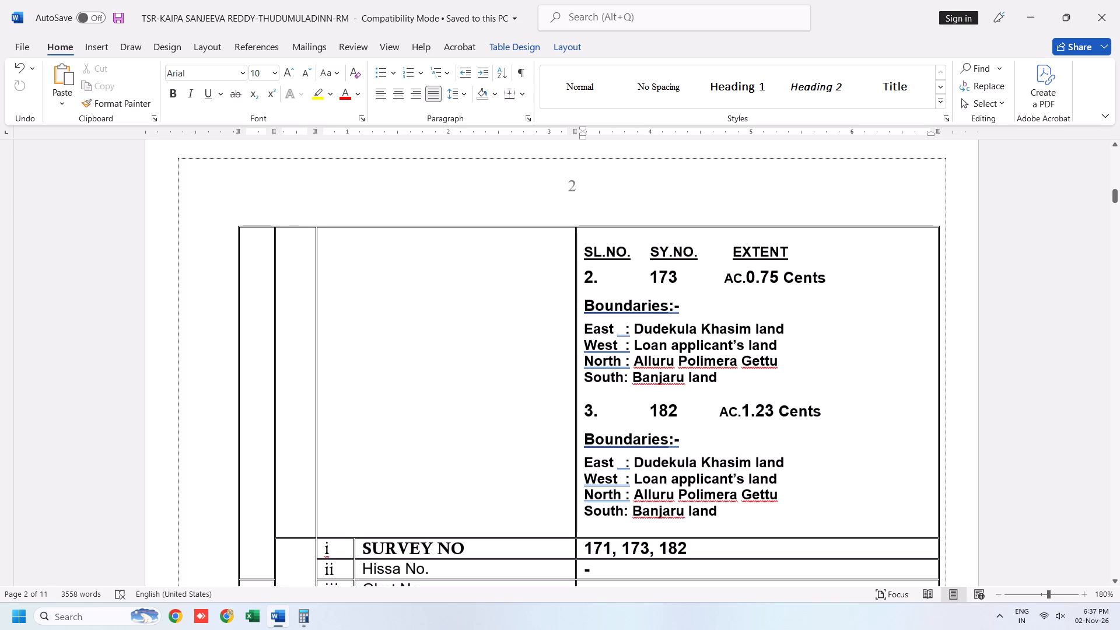
pyautogui.moveTo(727, 279); pyautogui.dragTo(830, 426)
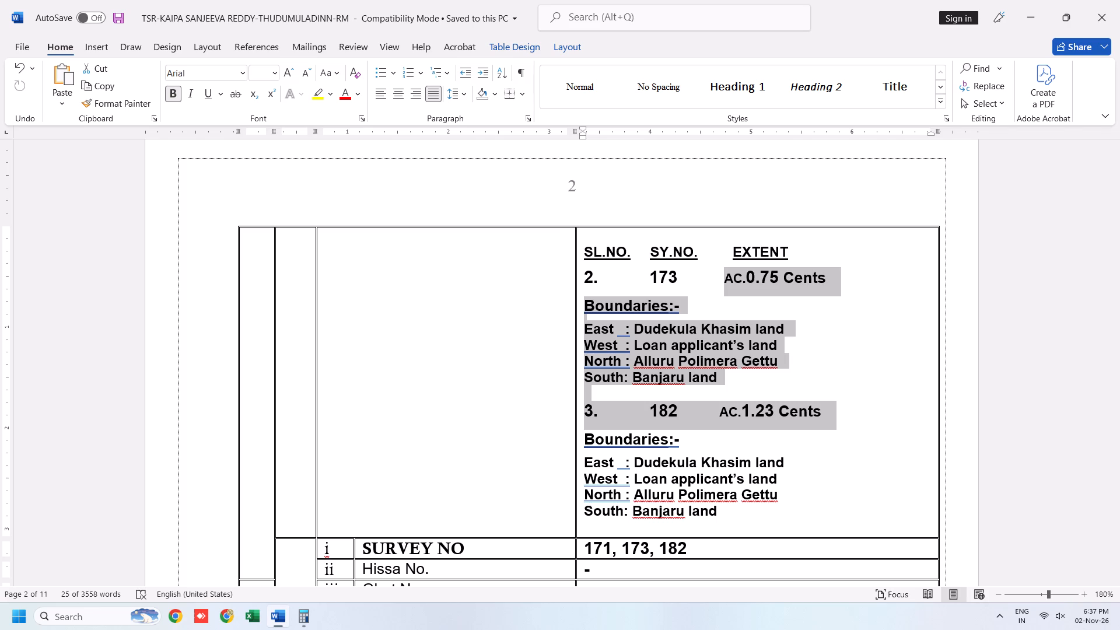
pyautogui.scroll(9, 853, 480)
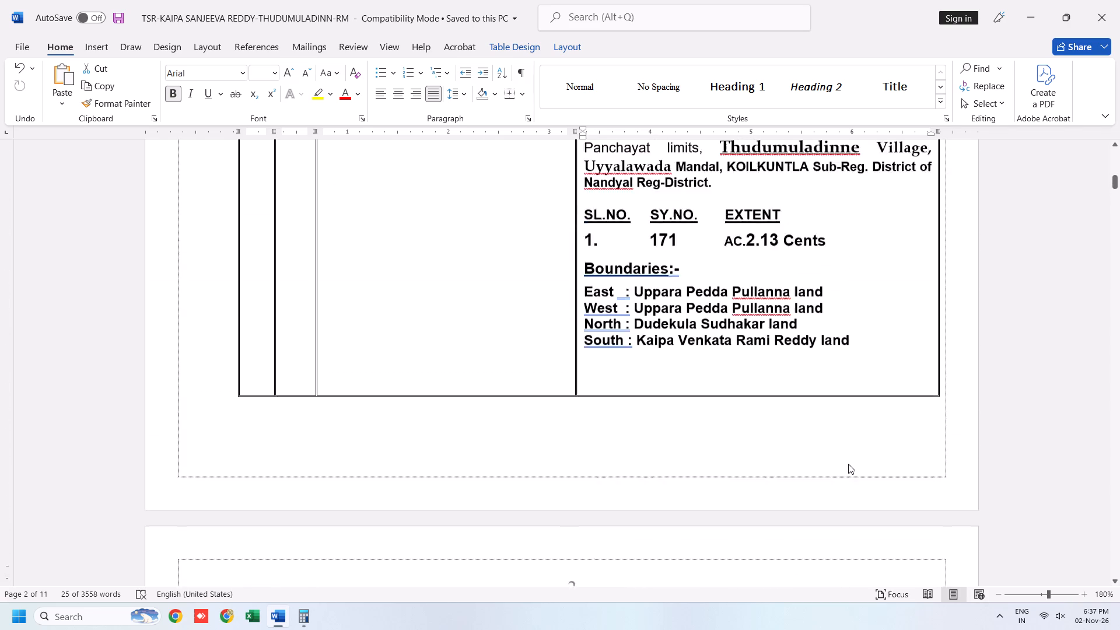
# Check the sale deeds, survey numbers and extents in the Tracing of Title flow chart in row 4.
pyautogui.scroll(-20, 860, 475)
pyautogui.scroll(-8, 860, 475)
pyautogui.scroll(-14, 597, 372)
pyautogui.scroll(4, 559, 354)
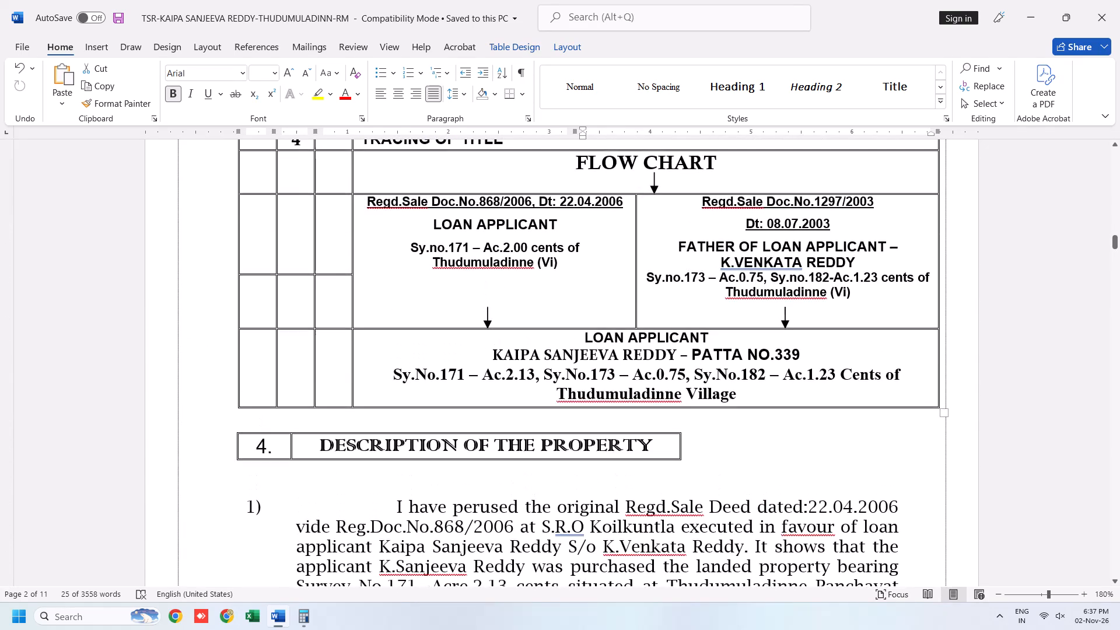
pyautogui.scroll(1, 557, 344)
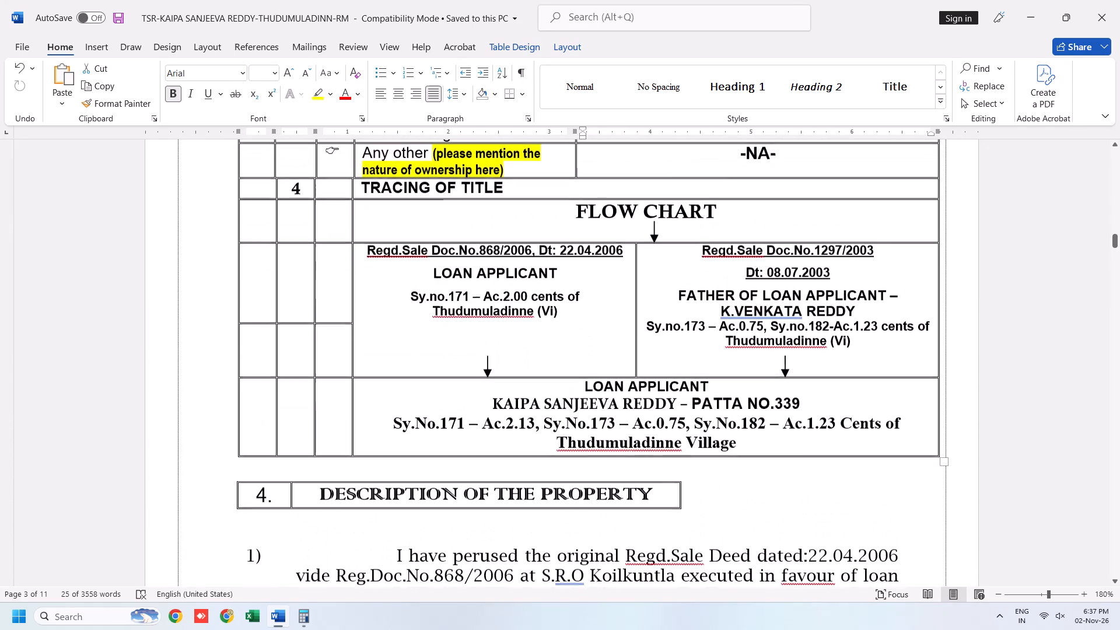
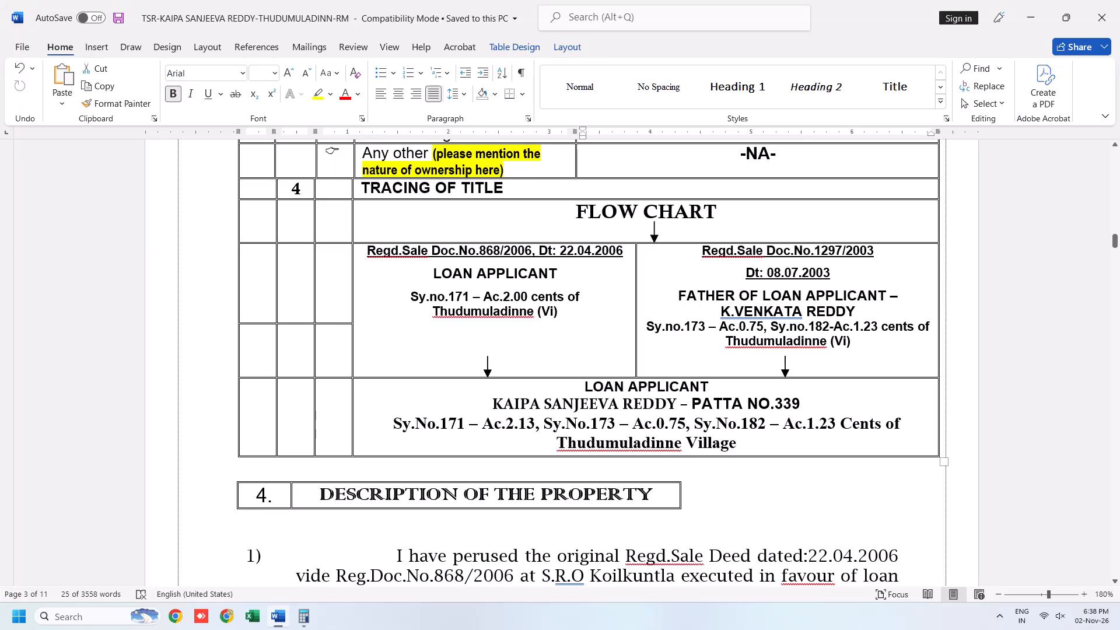
# Recheck the survey numbers and extents in the Tracing of Title flow chart against the loan applicant's final entry.
pyautogui.moveTo(543, 322); pyautogui.dragTo(541, 332)
pyautogui.scroll(4, 556, 290)
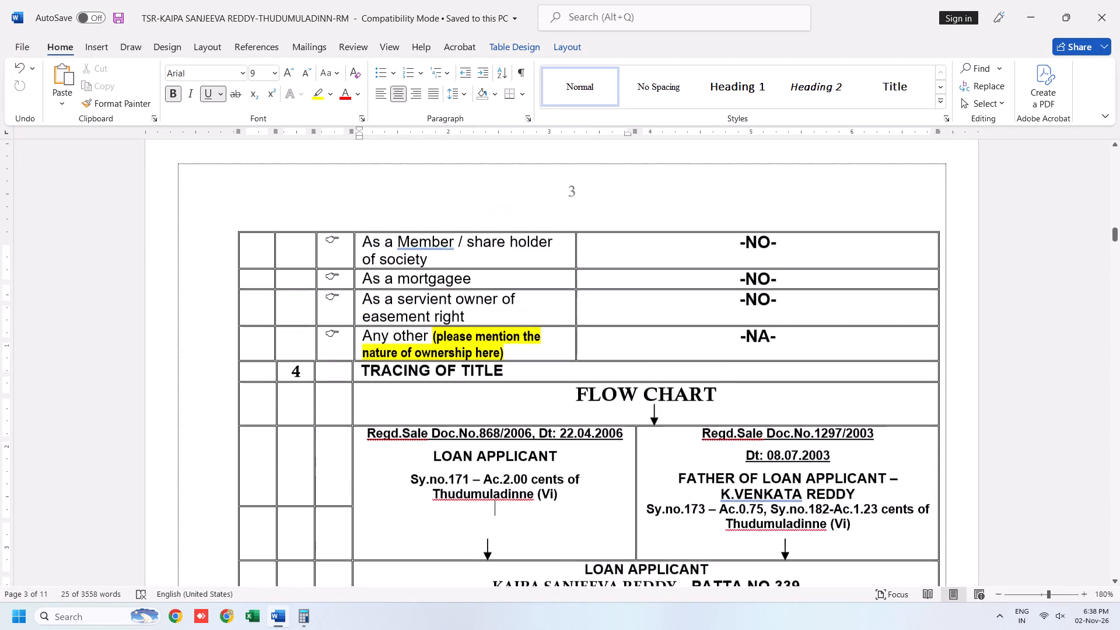
pyautogui.scroll(-10, 556, 290)
pyautogui.scroll(5, 537, 307)
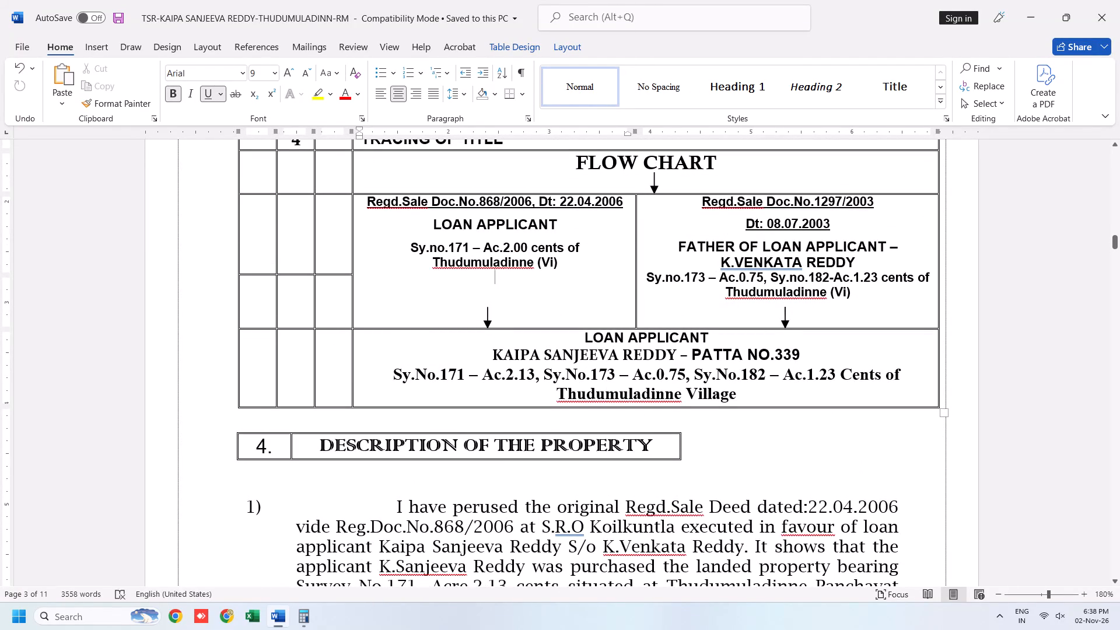
pyautogui.moveTo(399, 205); pyautogui.dragTo(659, 269)
pyautogui.click(542, 278)
pyautogui.scroll(-1, 512, 258)
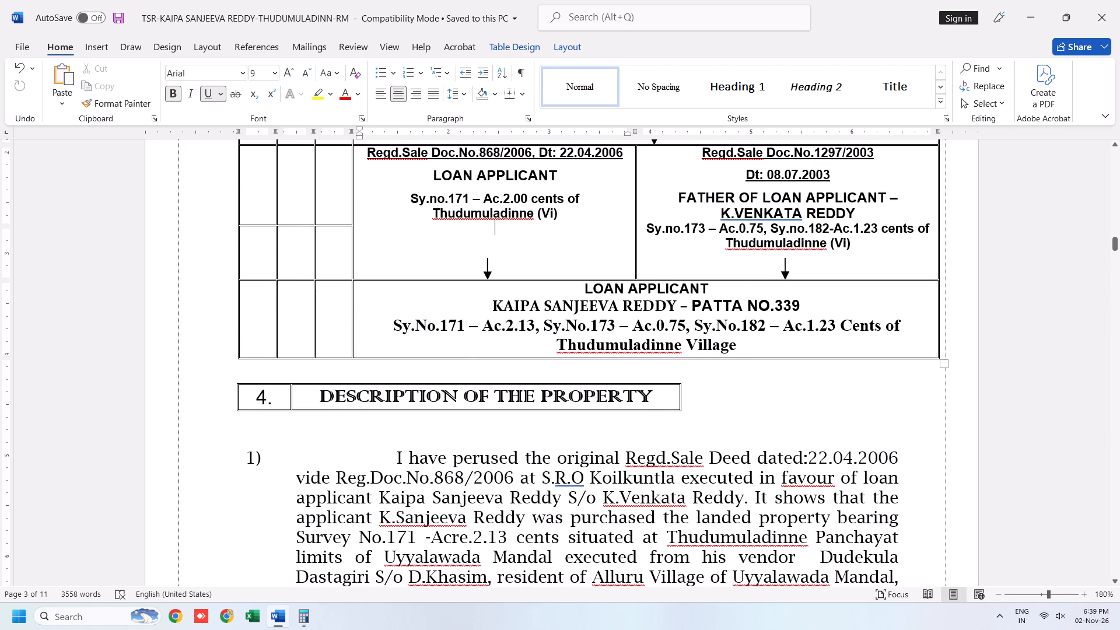
pyautogui.scroll(-2, 491, 253)
# Proofread item 1 under Description of the Property, covering the sale deed dated 22.04.2006 for survey number 171.
pyautogui.click(401, 355)
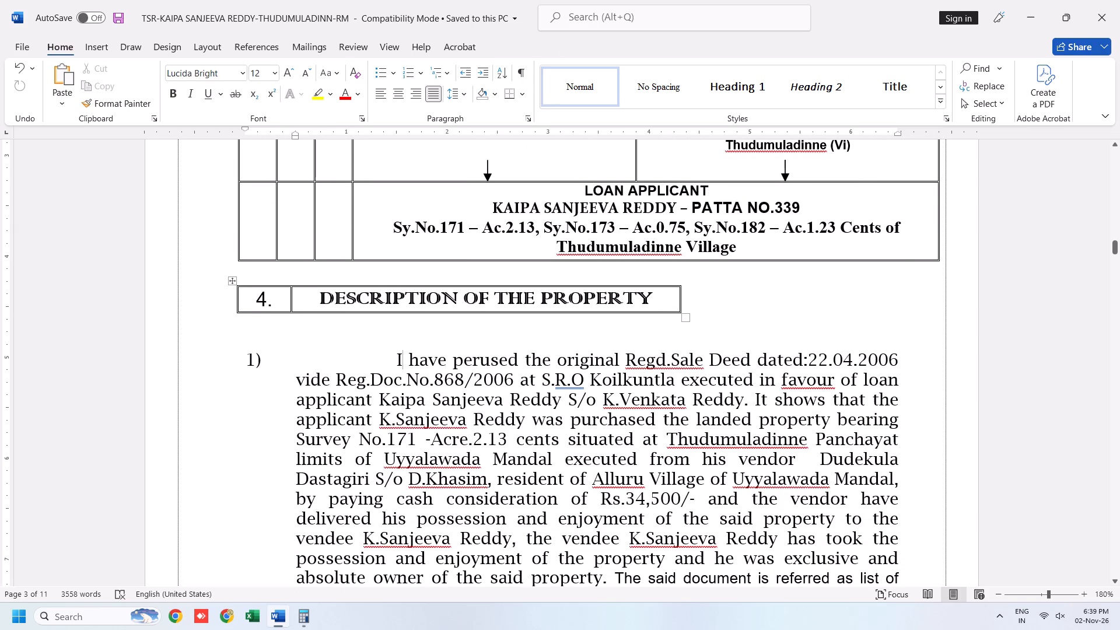
pyautogui.click(352, 339)
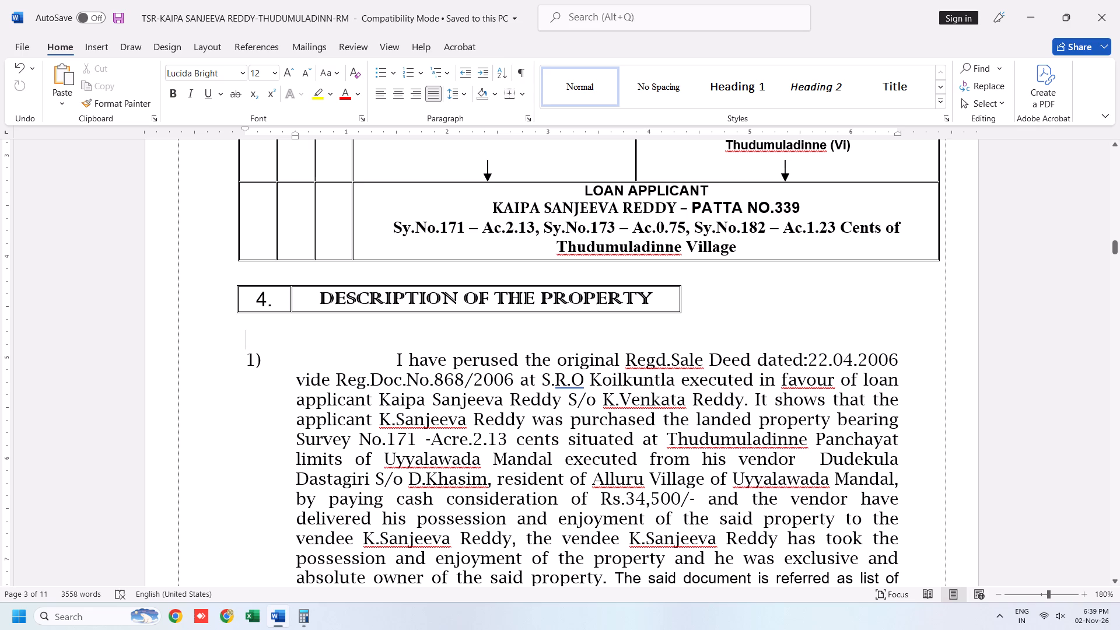
pyautogui.click(344, 324)
pyautogui.scroll(-2, 343, 324)
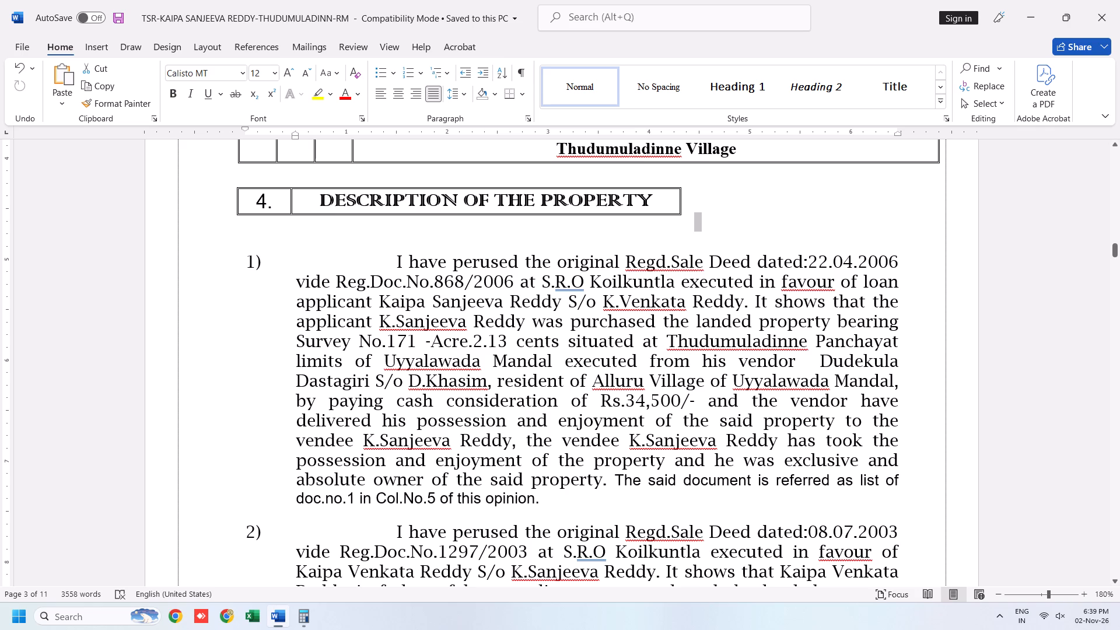
pyautogui.keyDown('ctrl'); pyautogui.scroll(2, 408, 407); pyautogui.keyUp('ctrl')
pyautogui.scroll(-3, 372, 407)
pyautogui.click(437, 325)
# Proofread item 2, covering sale deed 1297/2003 for survey numbers 182 and 173, through its continuation on page 4.
pyautogui.scroll(-5, 441, 323)
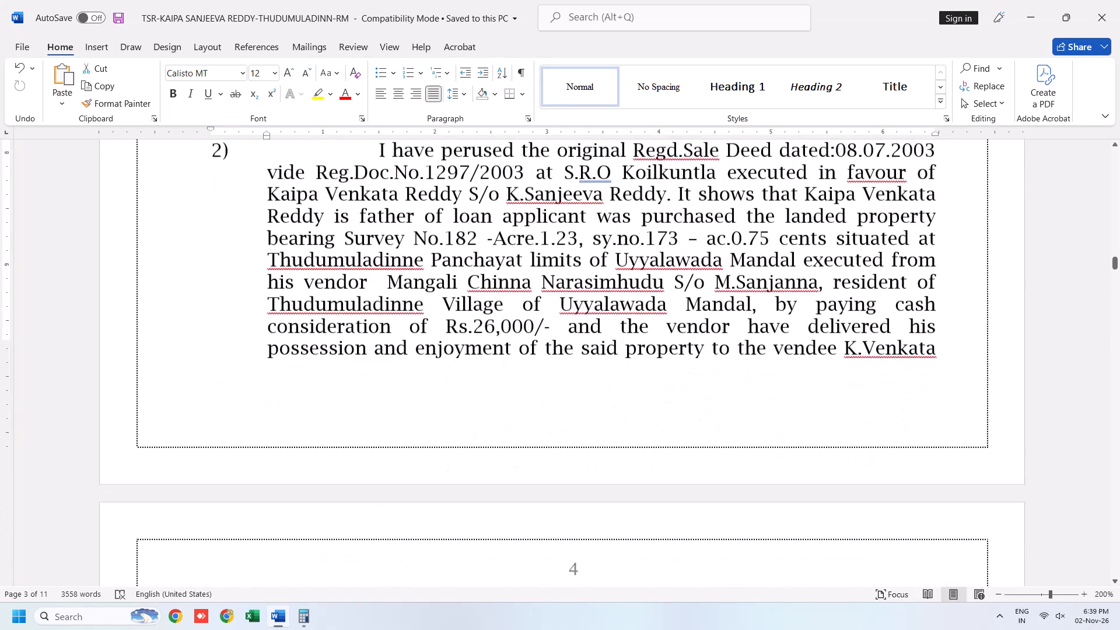
pyautogui.click(456, 316)
pyautogui.scroll(2, 456, 316)
pyautogui.click(457, 387)
pyautogui.click(449, 390)
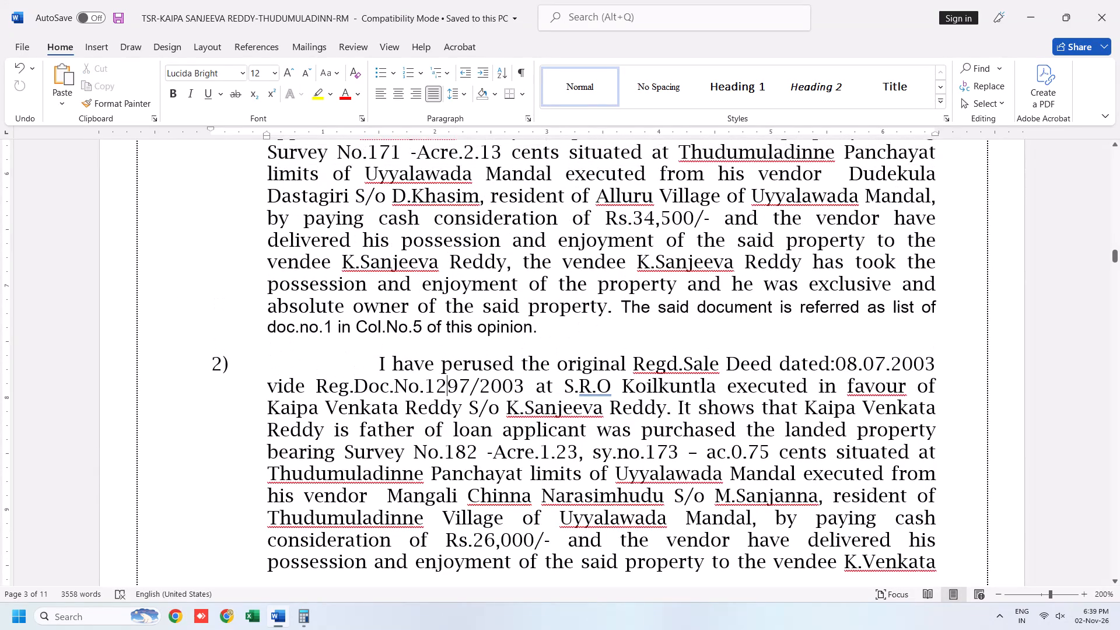
pyautogui.scroll(-1, 449, 390)
pyautogui.click(476, 391)
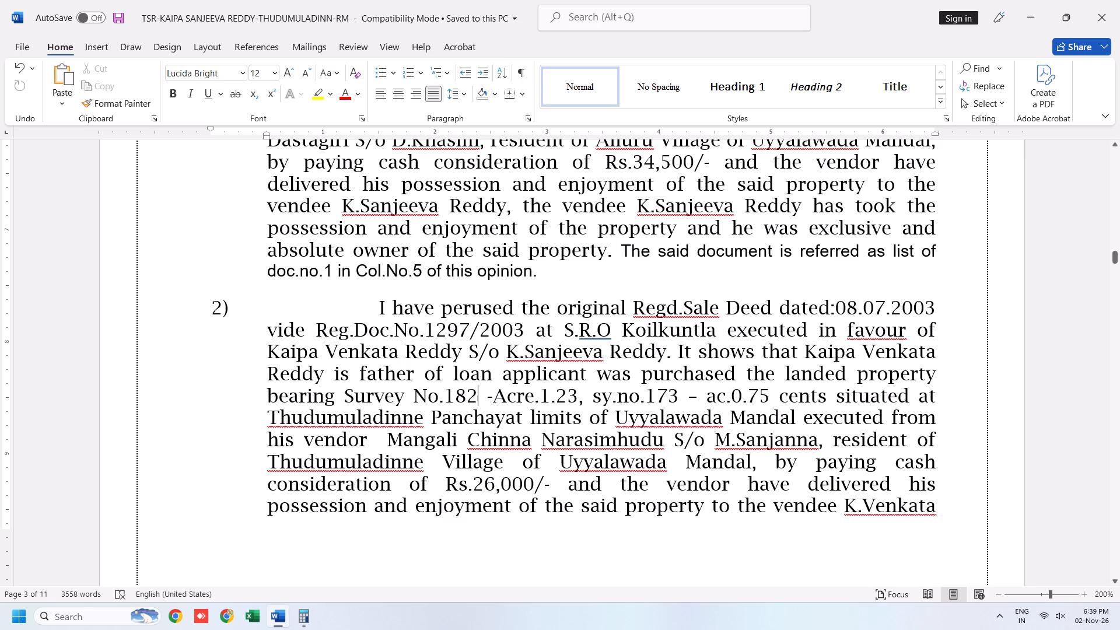
pyautogui.click(327, 365)
pyautogui.press('Right')
pyautogui.click(618, 419)
pyautogui.click(606, 415)
pyautogui.scroll(-8, 419, 194)
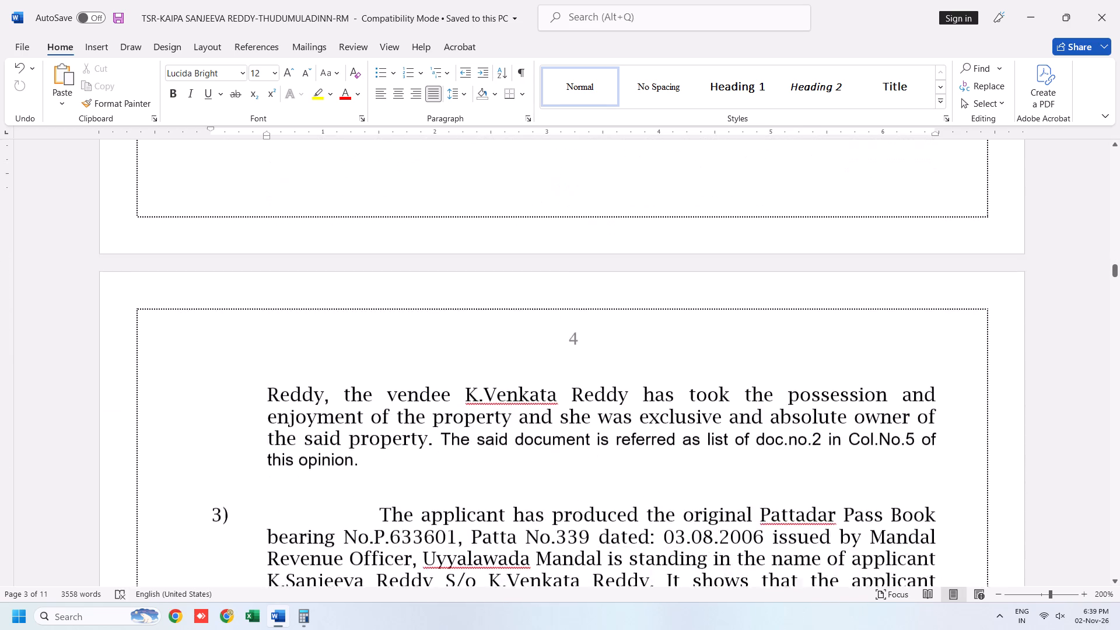
# Proofread item 3 on the Pattadar Pass Book, including the sentence about the original title deed deposited with the bank.
pyautogui.scroll(-6, 431, 247)
pyautogui.scroll(1, 591, 261)
pyautogui.click(578, 254)
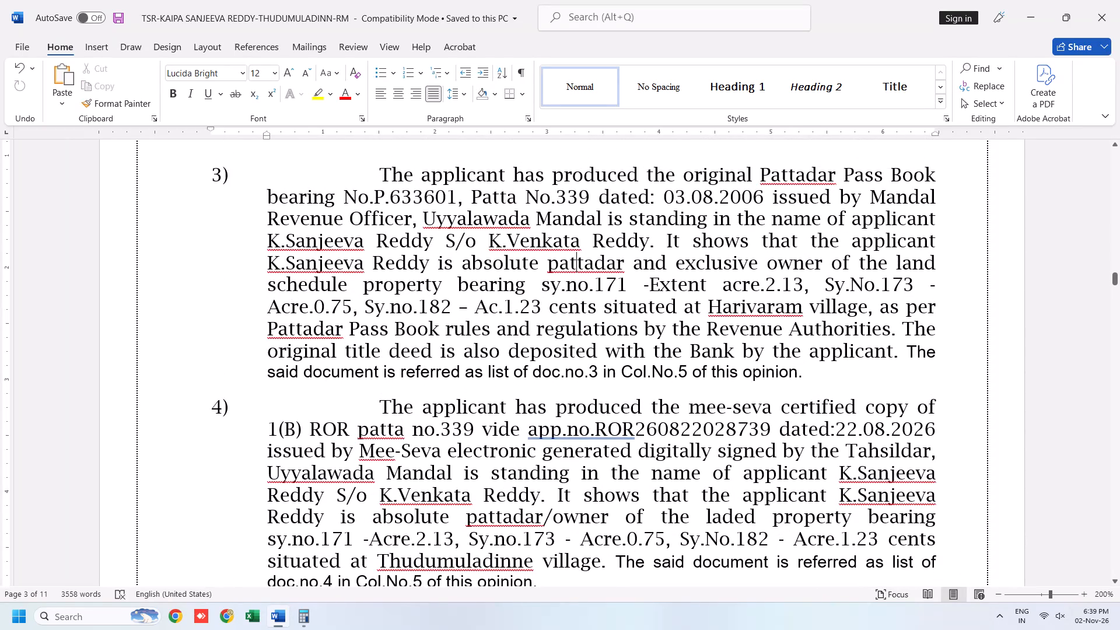
pyautogui.moveTo(906, 321); pyautogui.dragTo(907, 351)
pyautogui.moveTo(907, 351); pyautogui.dragTo(907, 358)
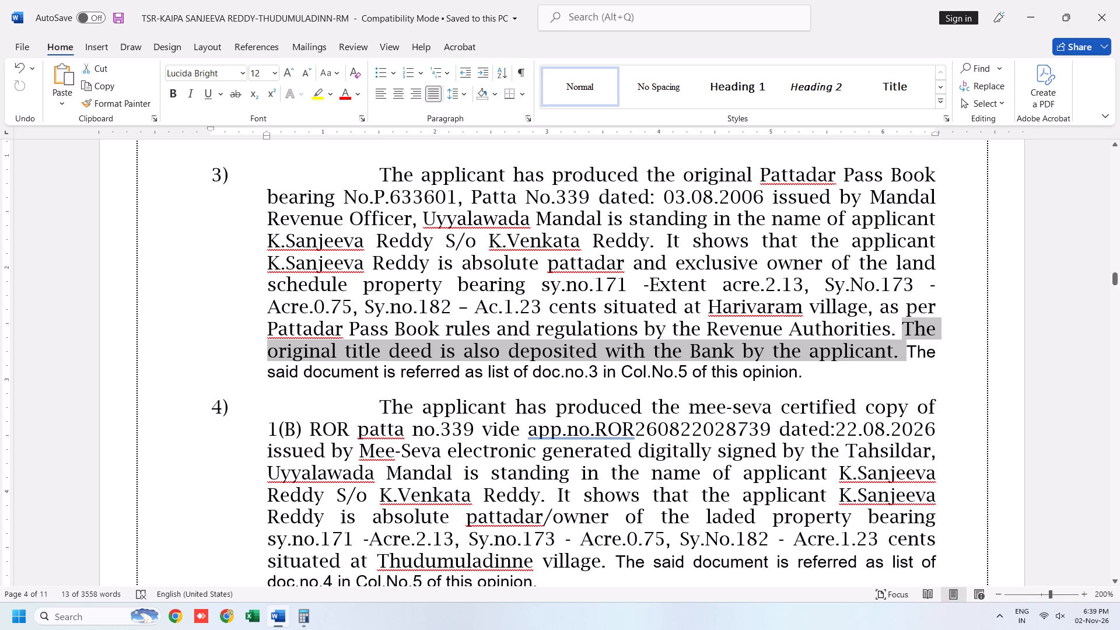
pyautogui.moveTo(768, 215); pyautogui.dragTo(652, 247)
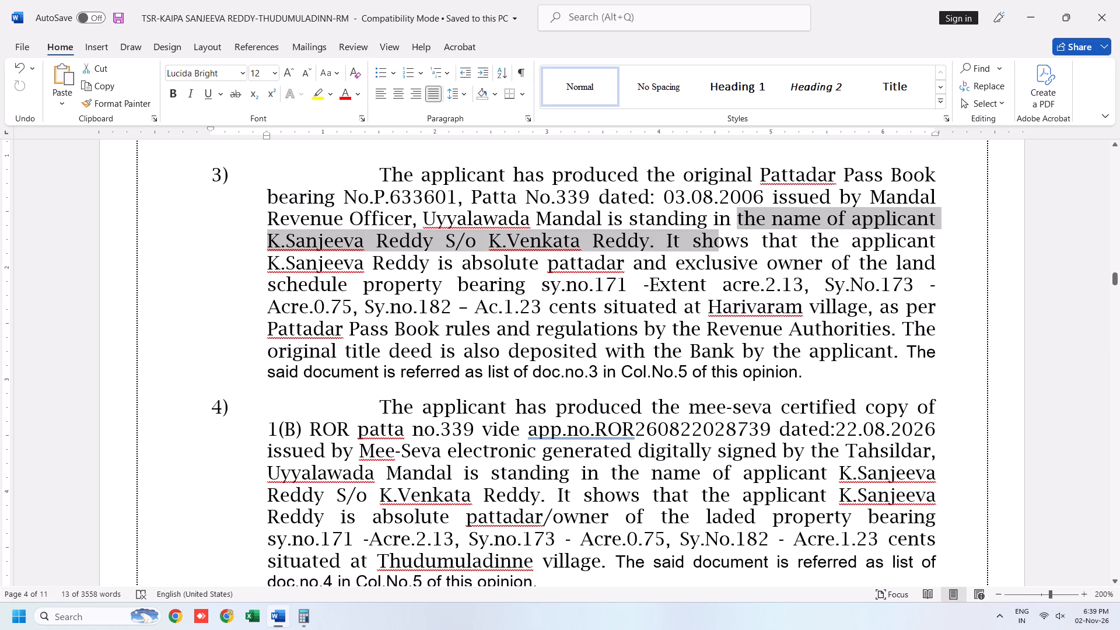
pyautogui.moveTo(652, 247); pyautogui.dragTo(949, 221)
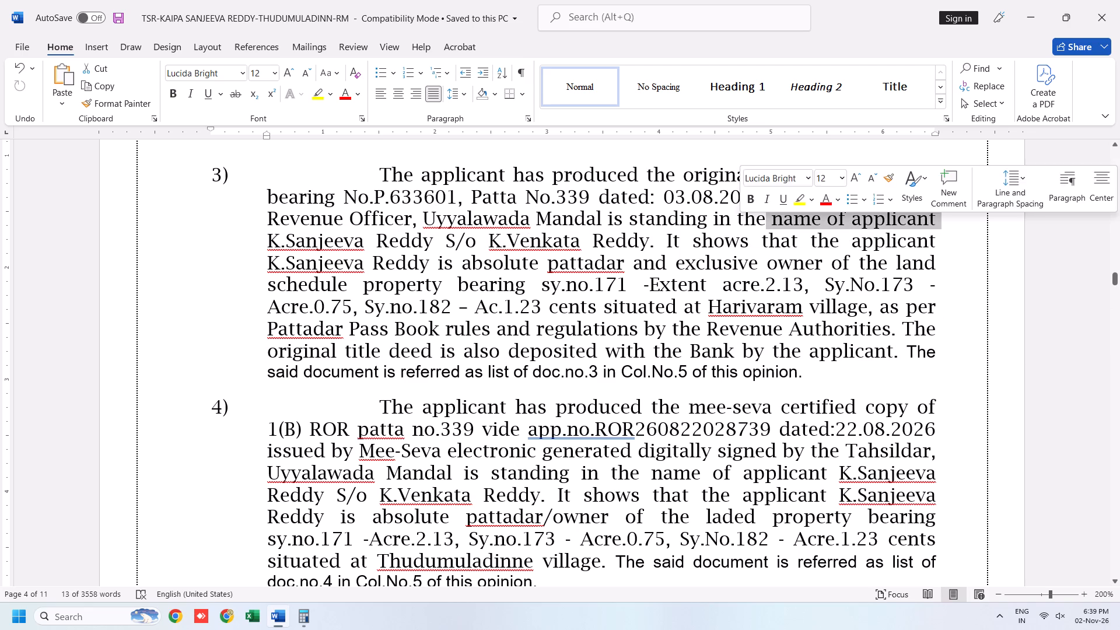
pyautogui.click(847, 218)
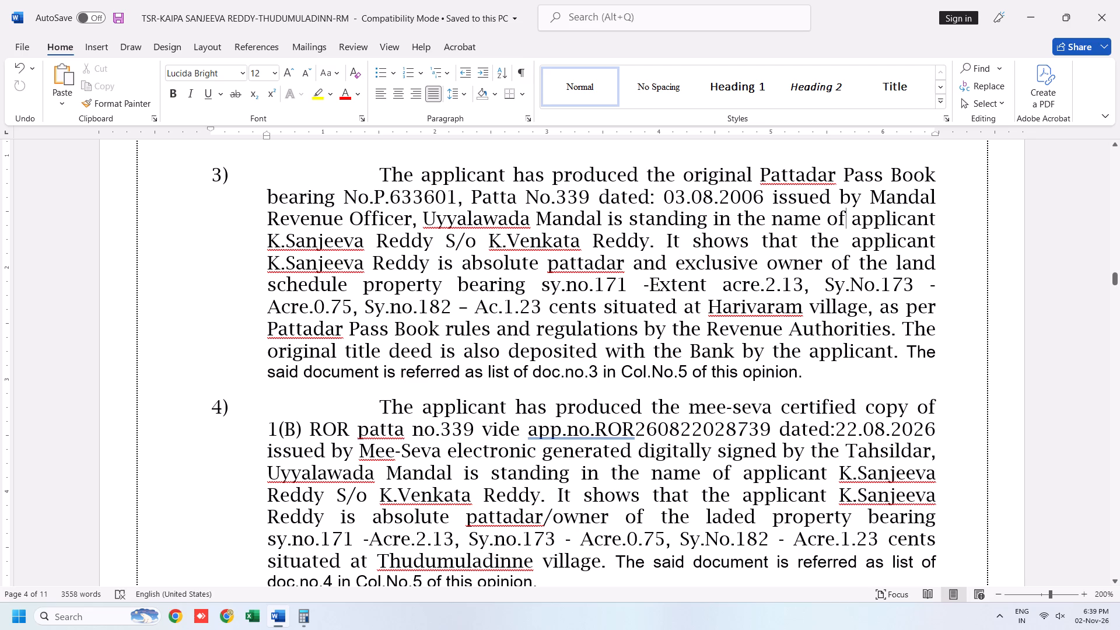
pyautogui.moveTo(901, 325); pyautogui.dragTo(898, 356)
# Review items 4 to 10 on the mee-seva certified copies and the partition deed description in item 11.
pyautogui.scroll(-1, 757, 409)
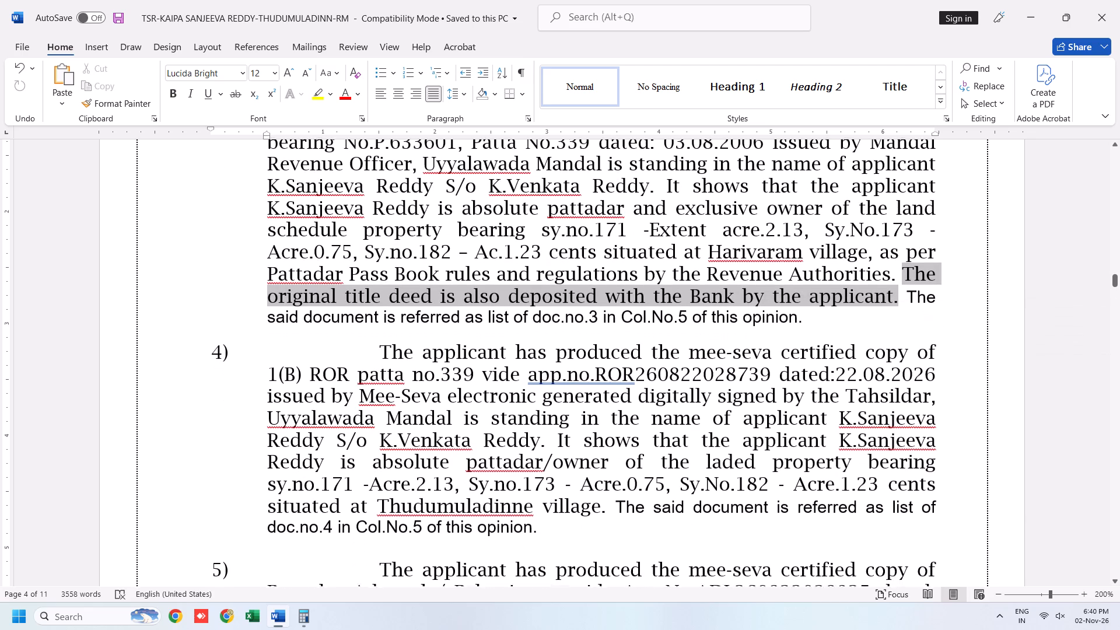
pyautogui.scroll(-1, 716, 402)
pyautogui.scroll(-8, 723, 355)
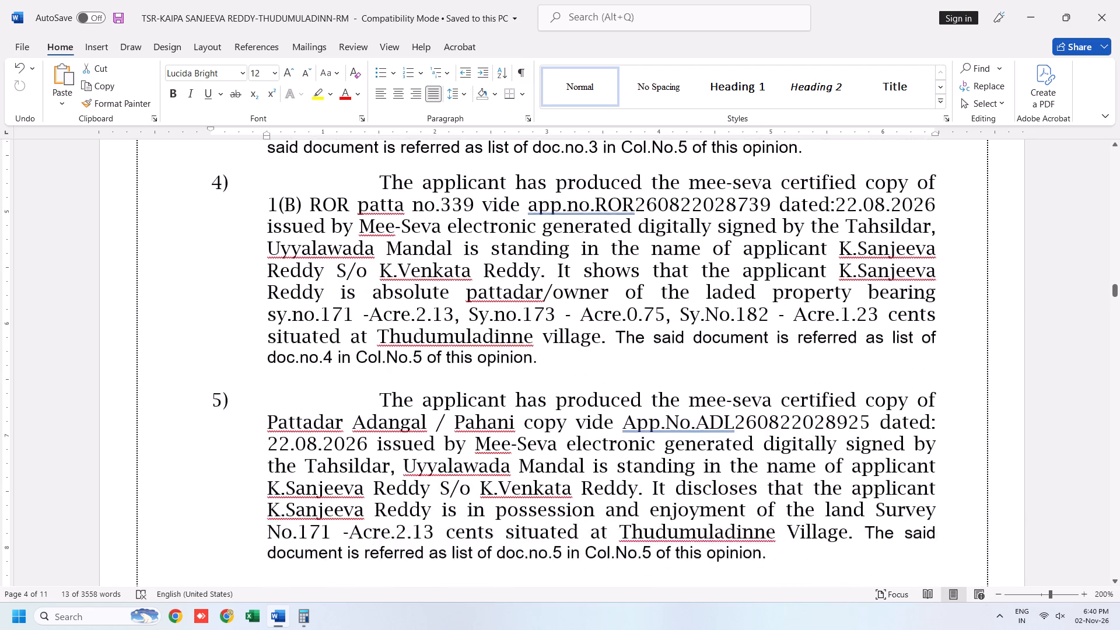
pyautogui.scroll(-19, 723, 355)
pyautogui.scroll(-5, 724, 312)
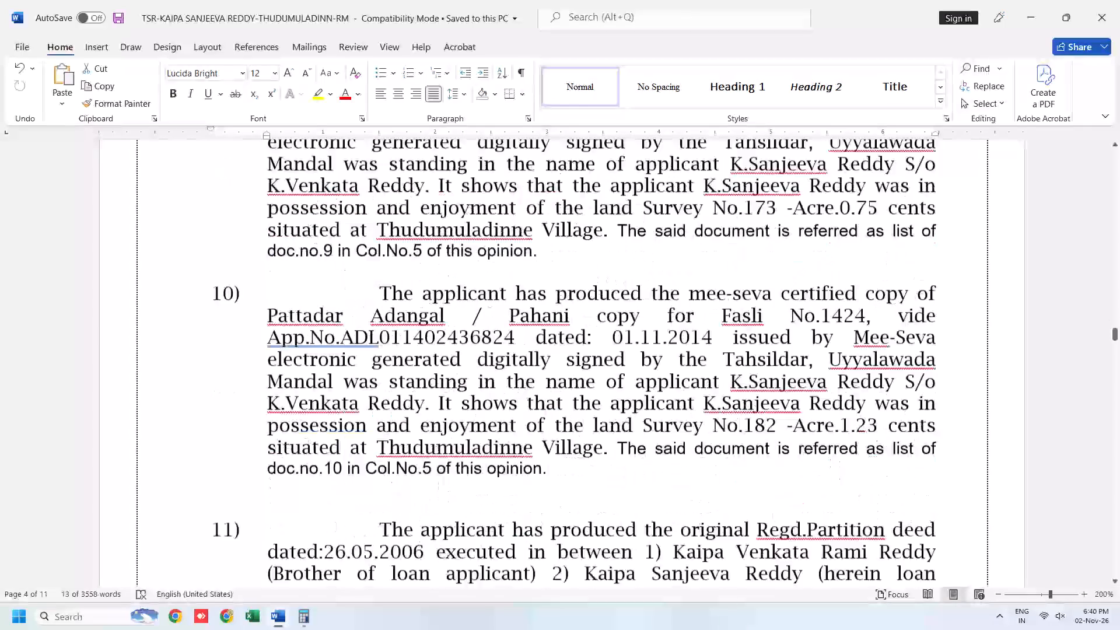
pyautogui.scroll(-1, 724, 310)
pyautogui.click(527, 283)
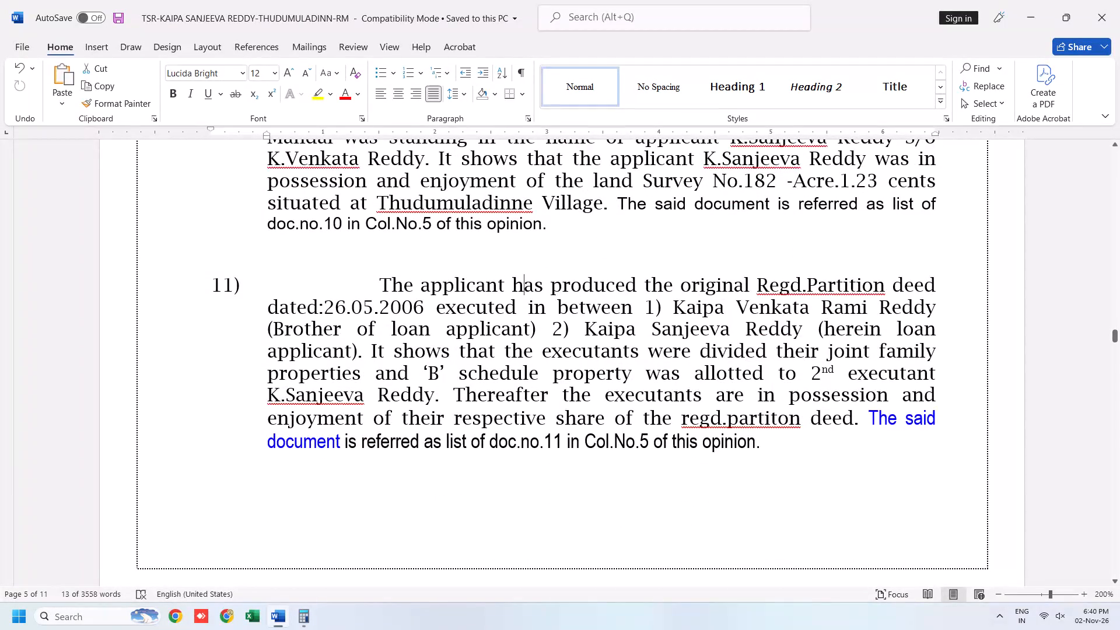
pyautogui.click(468, 339)
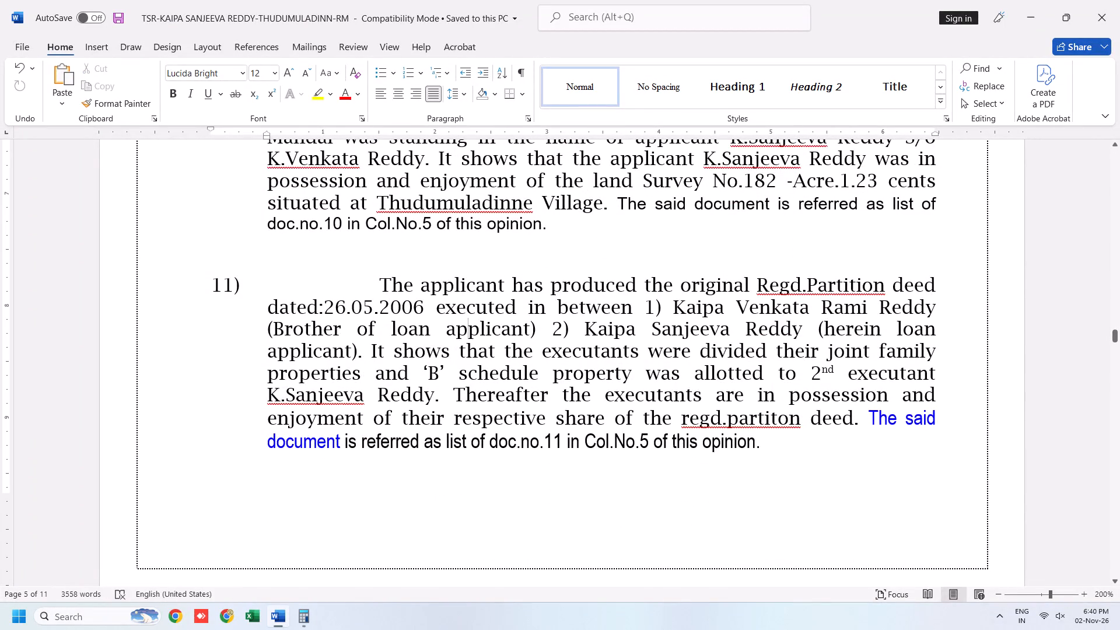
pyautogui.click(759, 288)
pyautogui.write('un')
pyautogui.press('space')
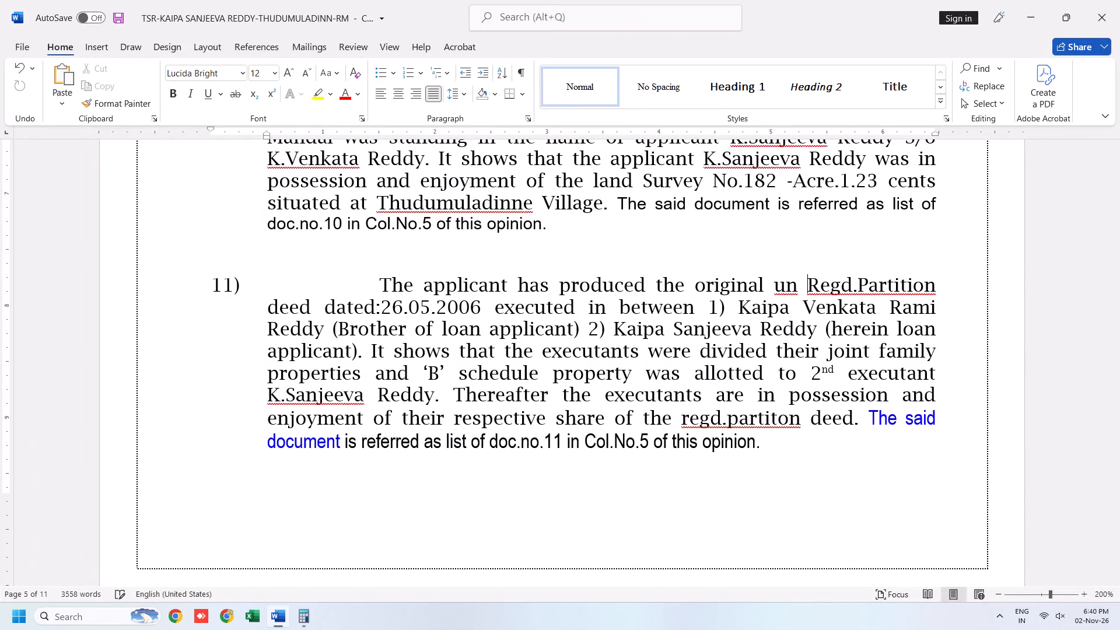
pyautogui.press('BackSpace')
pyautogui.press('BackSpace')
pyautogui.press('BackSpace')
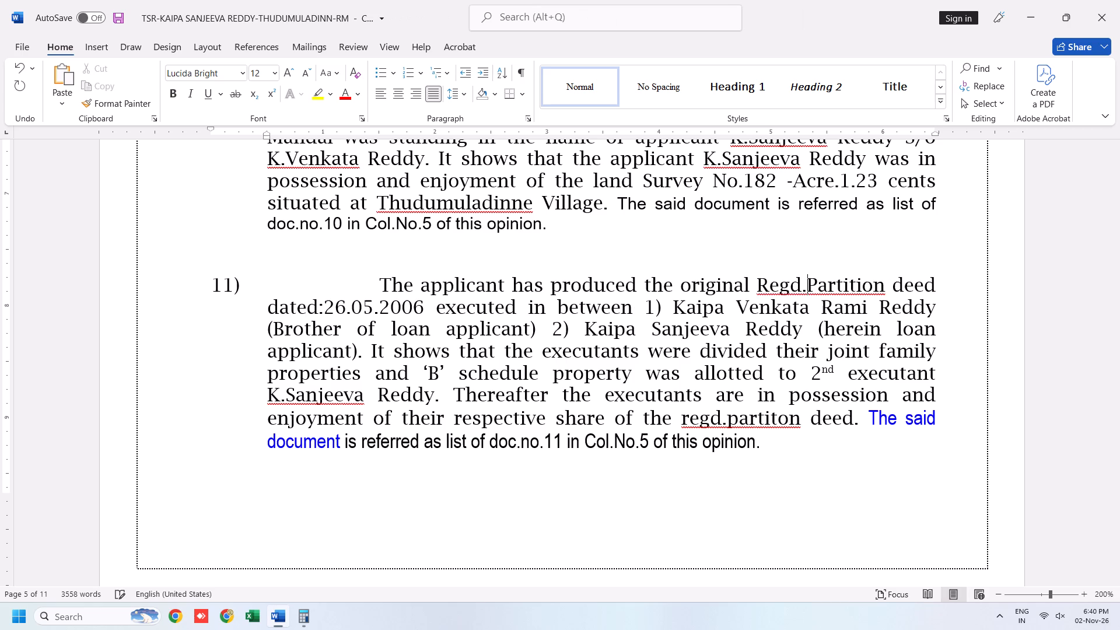
# Delete "Regd." before "Partition deed" in the first line of item 11.
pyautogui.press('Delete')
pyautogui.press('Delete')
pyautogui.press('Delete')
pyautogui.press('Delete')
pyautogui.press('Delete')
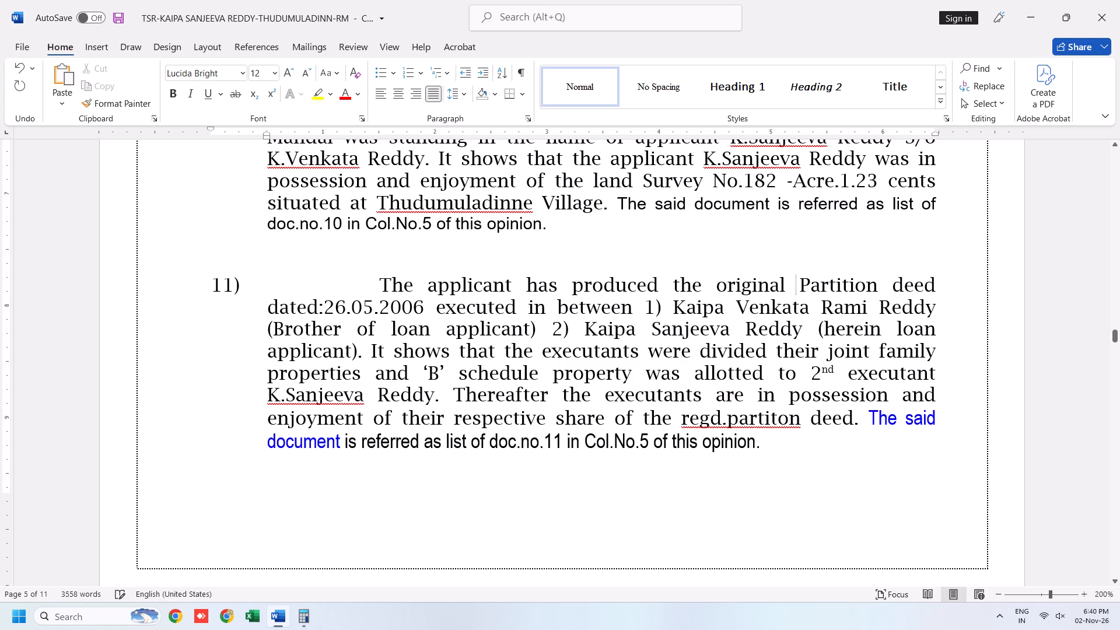
pyautogui.click(576, 355)
pyautogui.click(528, 348)
# Replace "deed" with "kararu" after "original Partition" in item 11.
pyautogui.click(888, 290)
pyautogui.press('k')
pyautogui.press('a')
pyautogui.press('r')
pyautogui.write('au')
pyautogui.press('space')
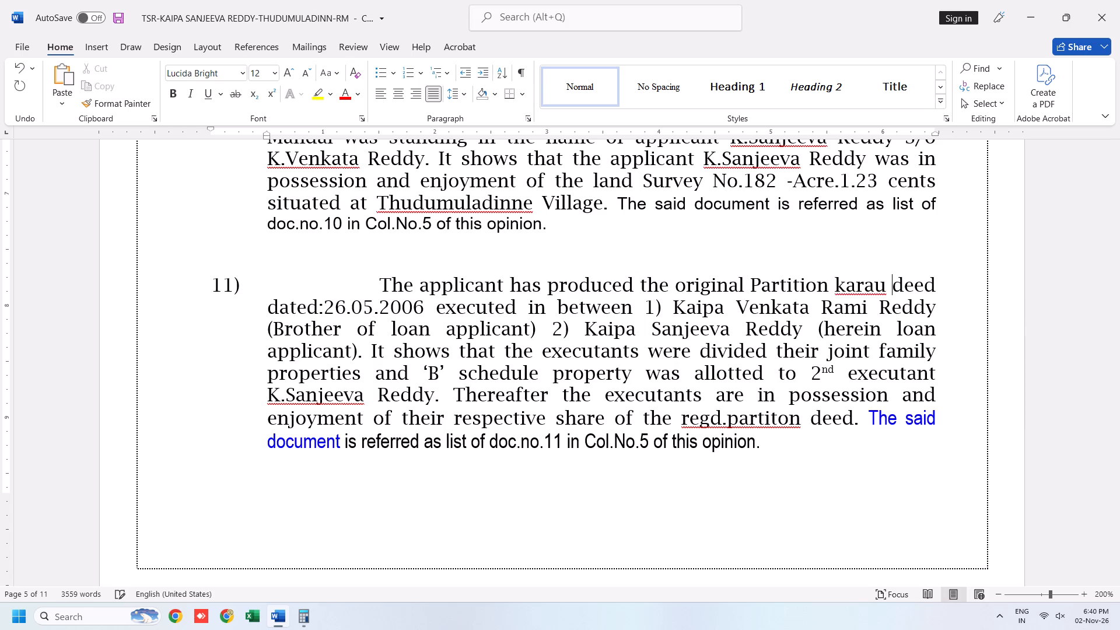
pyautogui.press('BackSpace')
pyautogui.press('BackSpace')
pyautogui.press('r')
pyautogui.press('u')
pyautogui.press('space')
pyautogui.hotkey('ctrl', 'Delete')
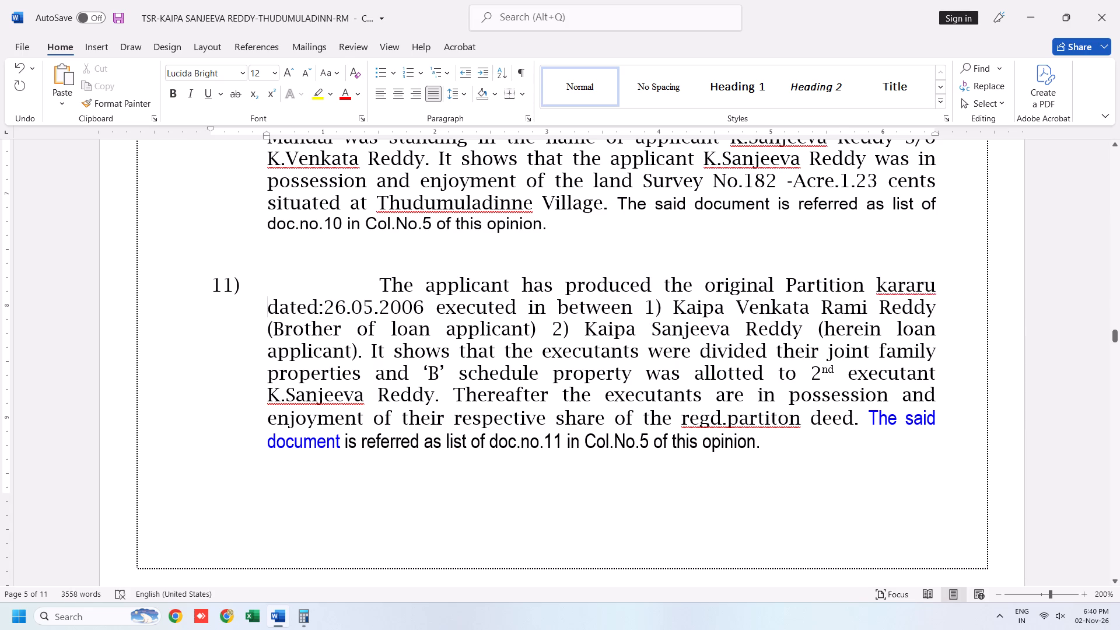
pyautogui.click(530, 353)
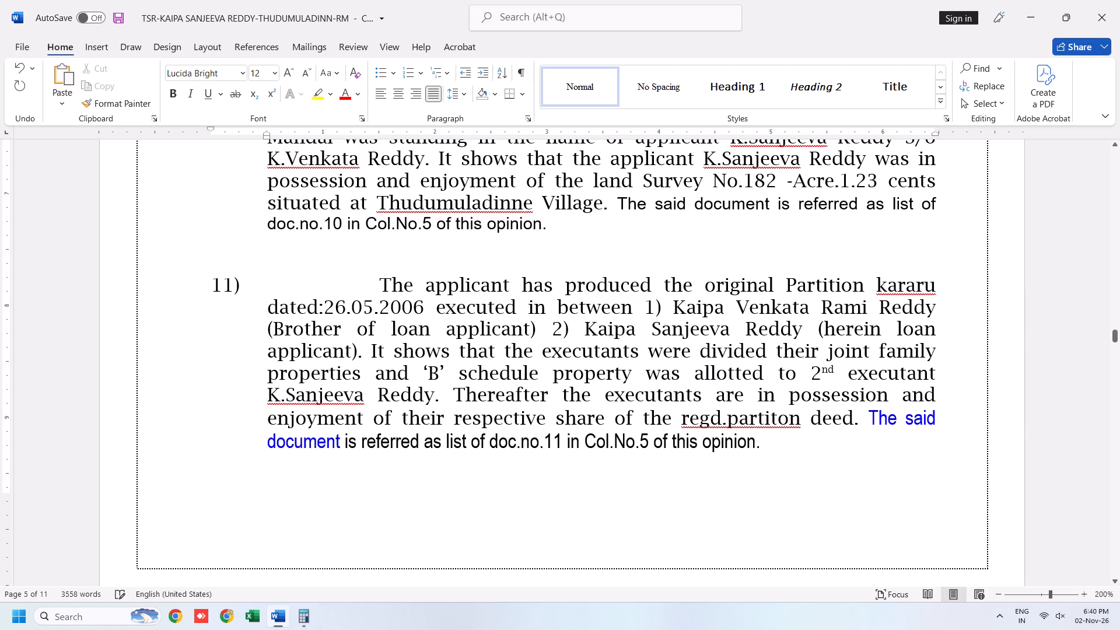
pyautogui.click(583, 352)
pyautogui.click(571, 371)
pyautogui.scroll(-2, 571, 371)
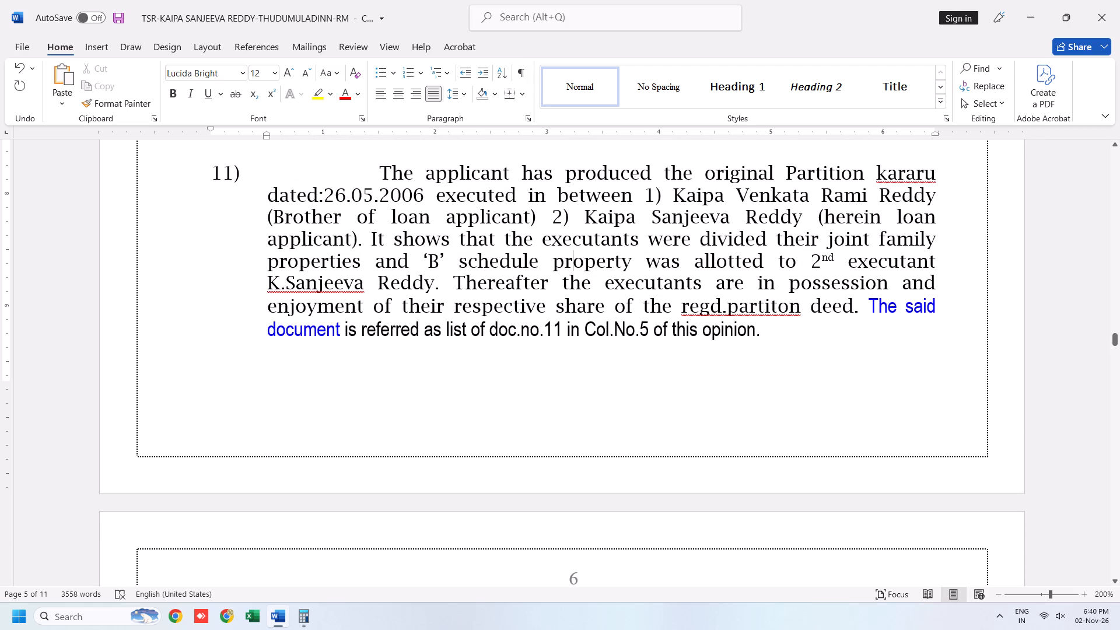
pyautogui.click(863, 305)
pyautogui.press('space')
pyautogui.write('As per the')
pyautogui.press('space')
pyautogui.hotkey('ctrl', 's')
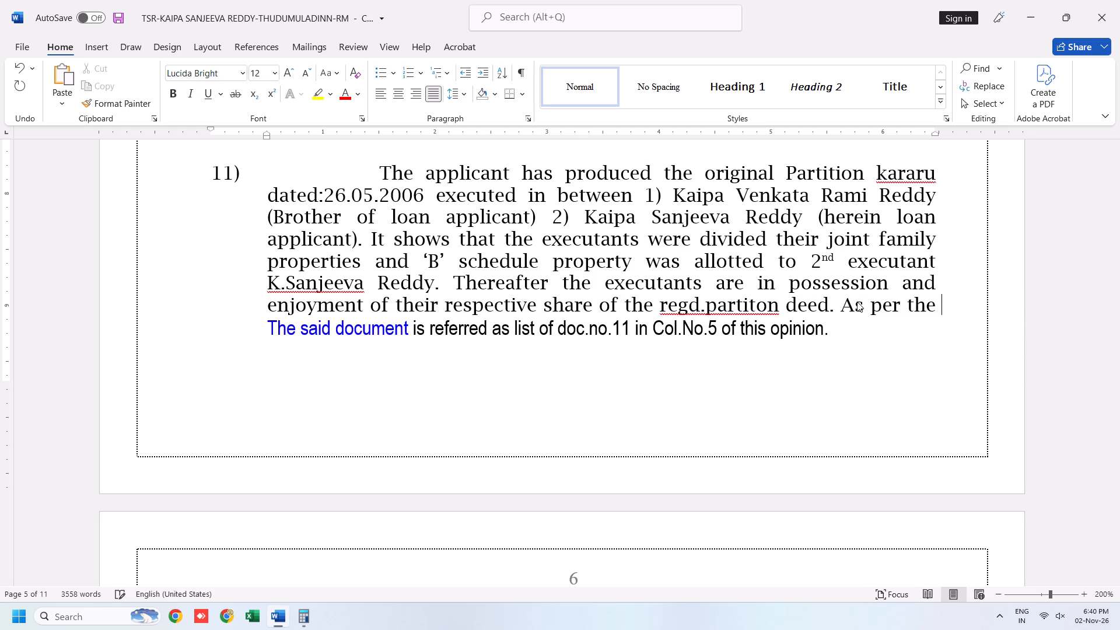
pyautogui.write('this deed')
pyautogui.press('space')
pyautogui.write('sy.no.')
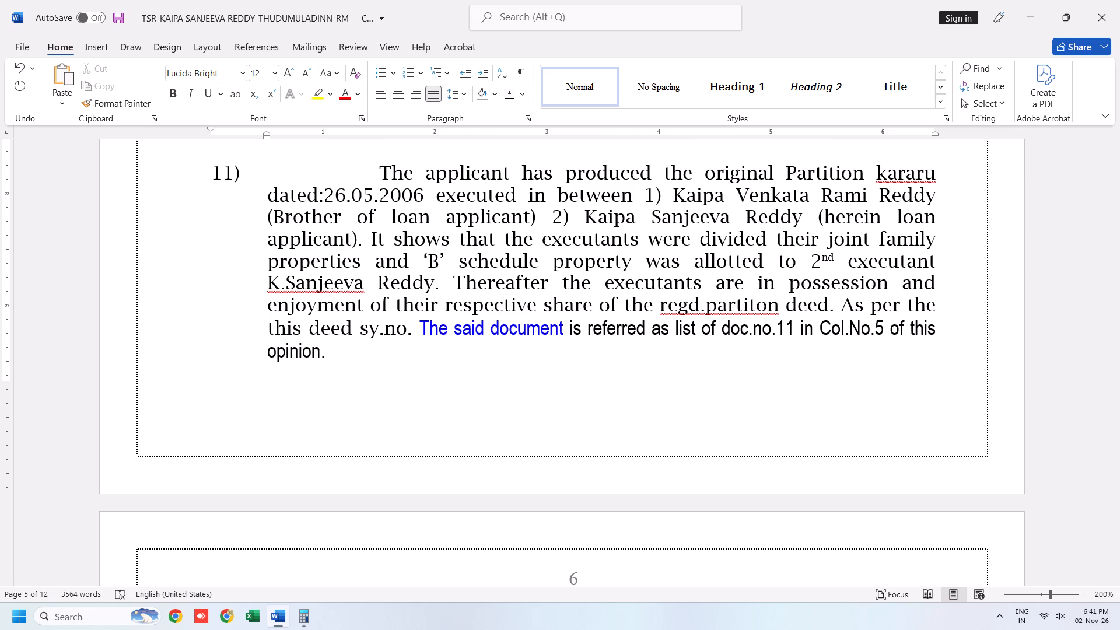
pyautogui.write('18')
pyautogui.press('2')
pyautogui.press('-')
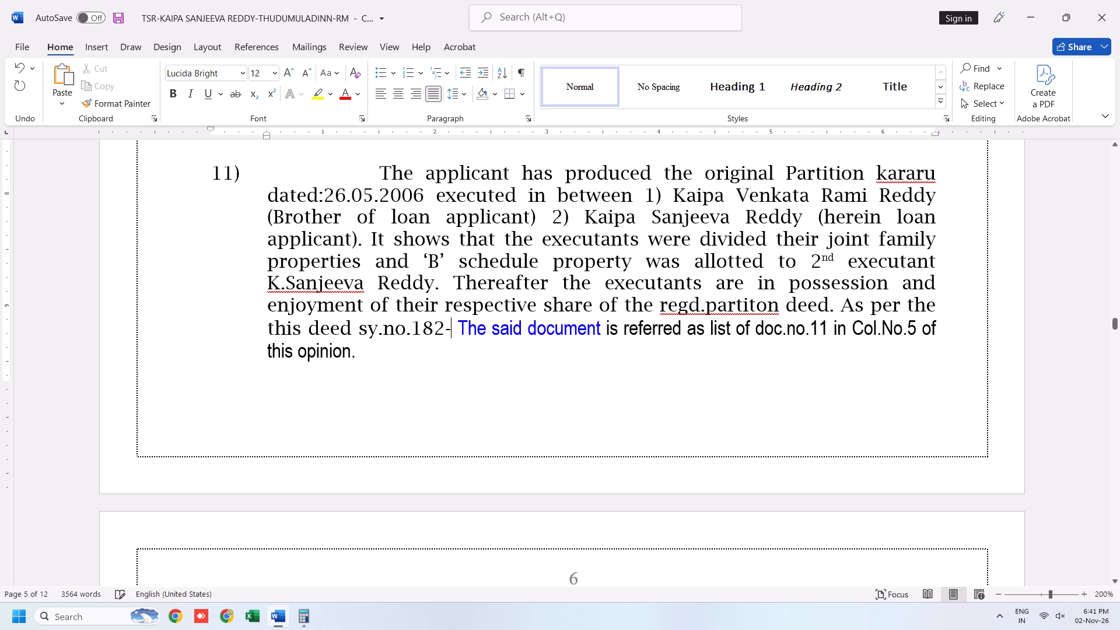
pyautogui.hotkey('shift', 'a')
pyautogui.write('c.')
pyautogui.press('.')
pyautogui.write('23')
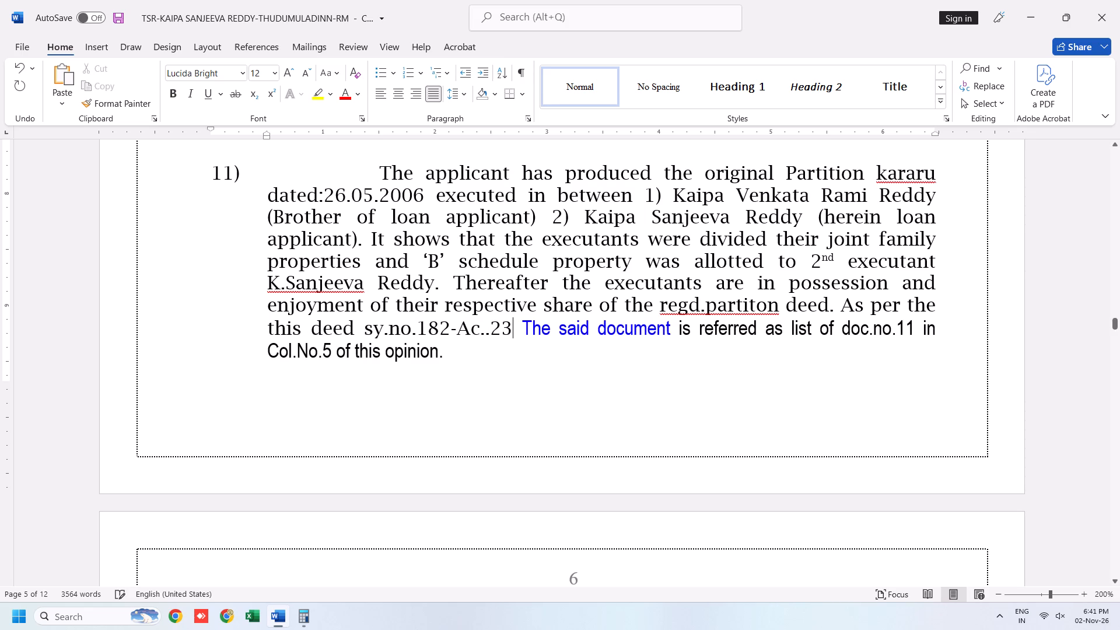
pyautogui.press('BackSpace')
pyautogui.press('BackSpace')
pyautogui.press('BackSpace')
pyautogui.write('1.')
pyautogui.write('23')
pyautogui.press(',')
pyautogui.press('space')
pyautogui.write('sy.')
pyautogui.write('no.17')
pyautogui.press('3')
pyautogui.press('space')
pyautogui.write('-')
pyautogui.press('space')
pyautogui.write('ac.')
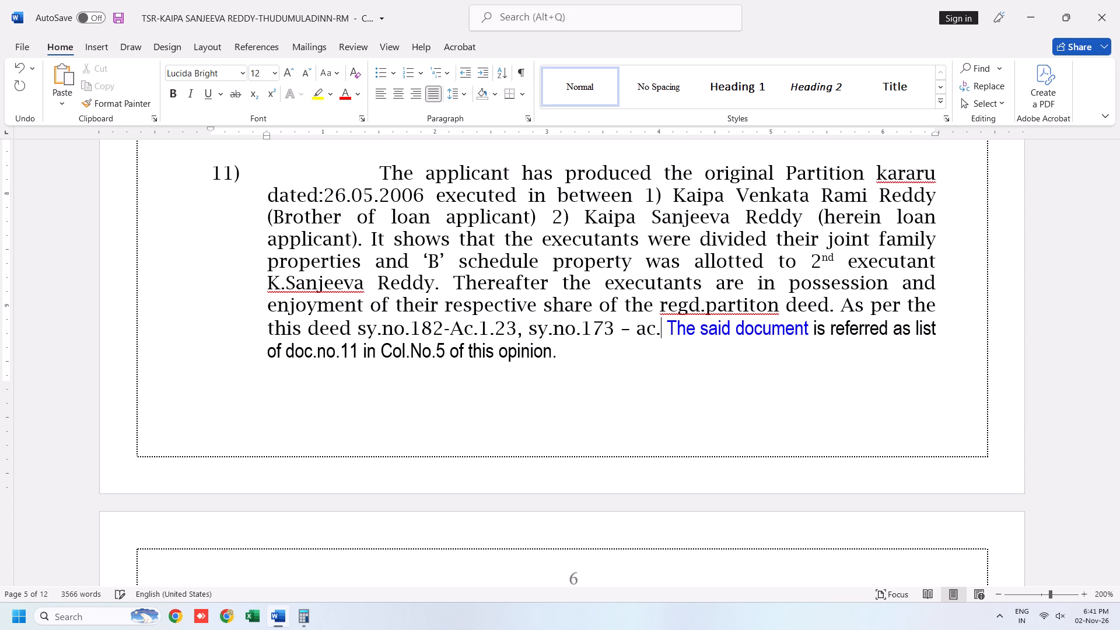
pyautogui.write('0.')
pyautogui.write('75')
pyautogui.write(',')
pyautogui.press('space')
# Add the third survey extent, "sy.no.171 – ac.2.13 cents", to the item 11 sentence.
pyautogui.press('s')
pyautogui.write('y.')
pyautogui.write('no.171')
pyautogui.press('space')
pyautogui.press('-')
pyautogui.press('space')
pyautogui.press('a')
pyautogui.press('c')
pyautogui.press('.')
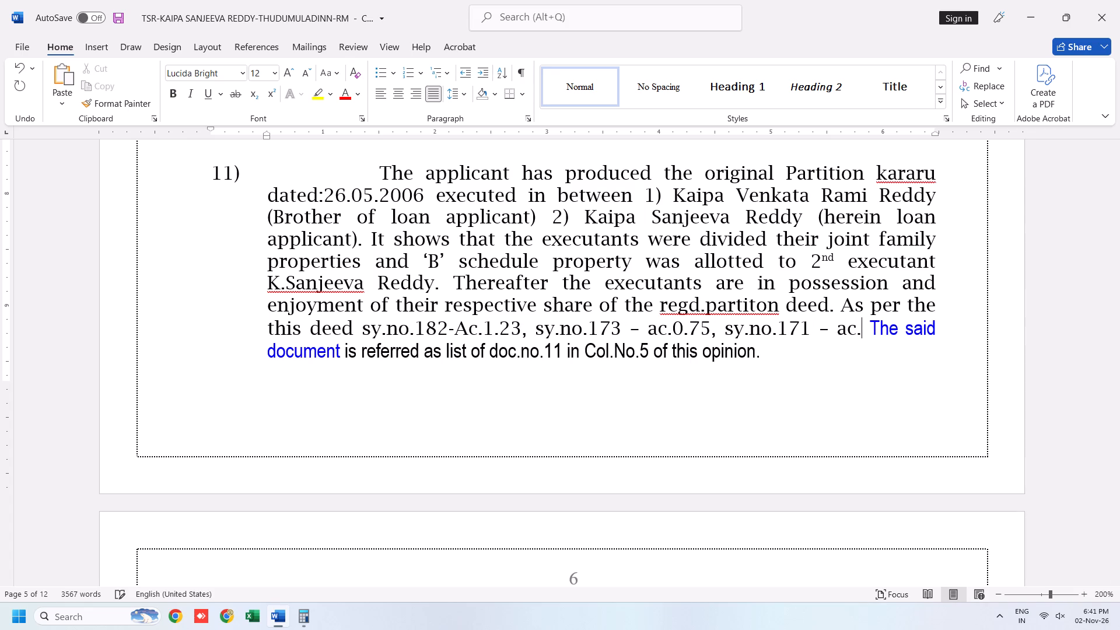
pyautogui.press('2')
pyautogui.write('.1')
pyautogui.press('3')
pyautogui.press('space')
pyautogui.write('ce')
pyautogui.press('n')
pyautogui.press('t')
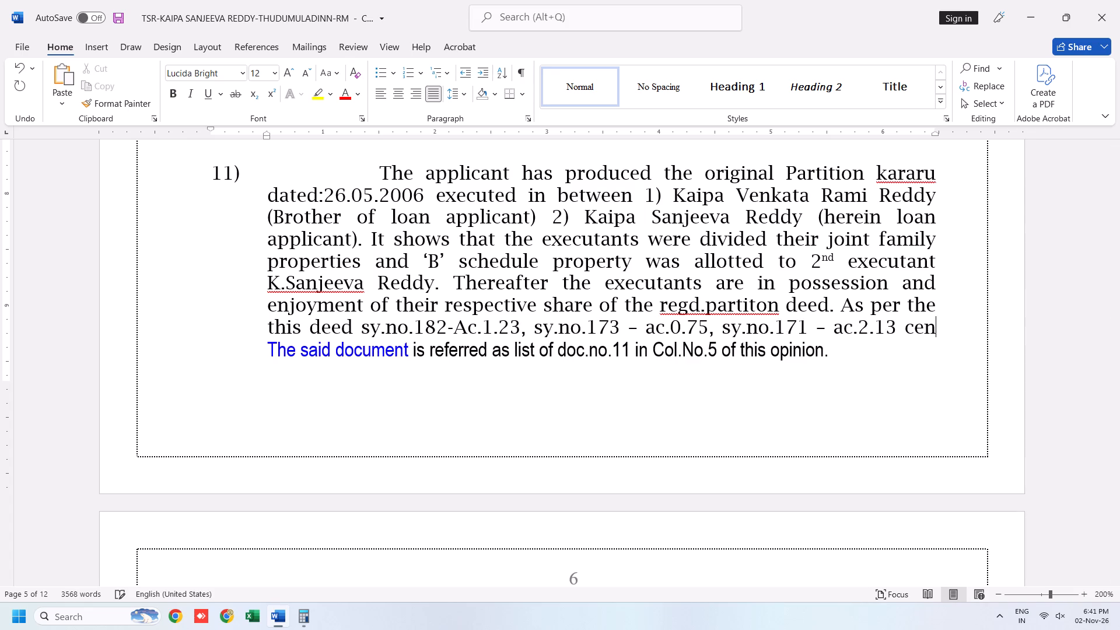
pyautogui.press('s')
# Continue the item 11 sentence with the location "of Thudumuladinne Village".
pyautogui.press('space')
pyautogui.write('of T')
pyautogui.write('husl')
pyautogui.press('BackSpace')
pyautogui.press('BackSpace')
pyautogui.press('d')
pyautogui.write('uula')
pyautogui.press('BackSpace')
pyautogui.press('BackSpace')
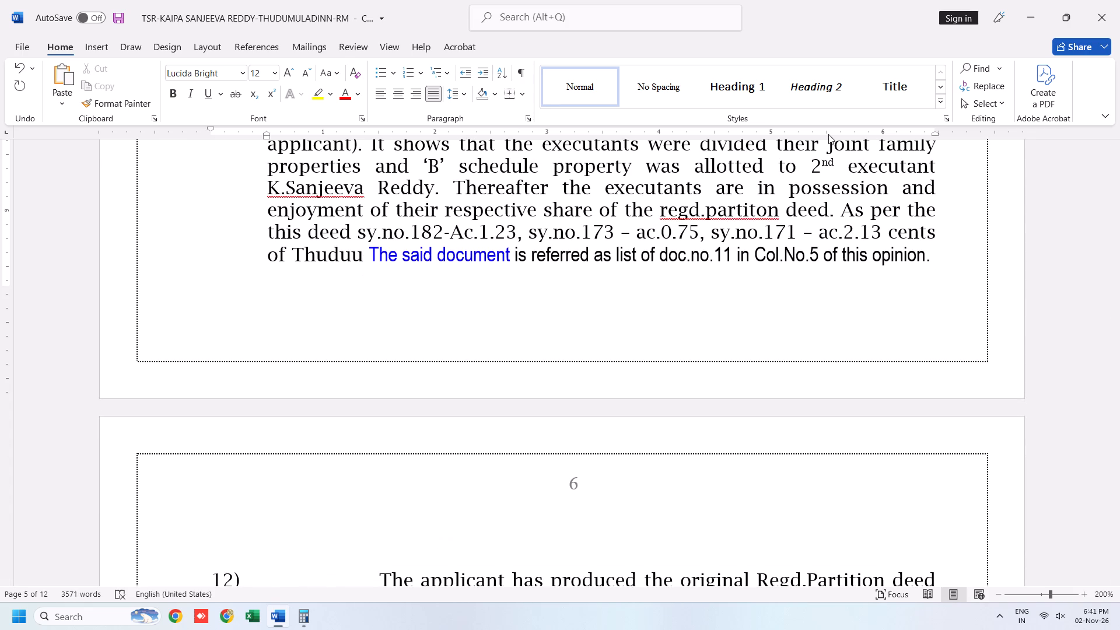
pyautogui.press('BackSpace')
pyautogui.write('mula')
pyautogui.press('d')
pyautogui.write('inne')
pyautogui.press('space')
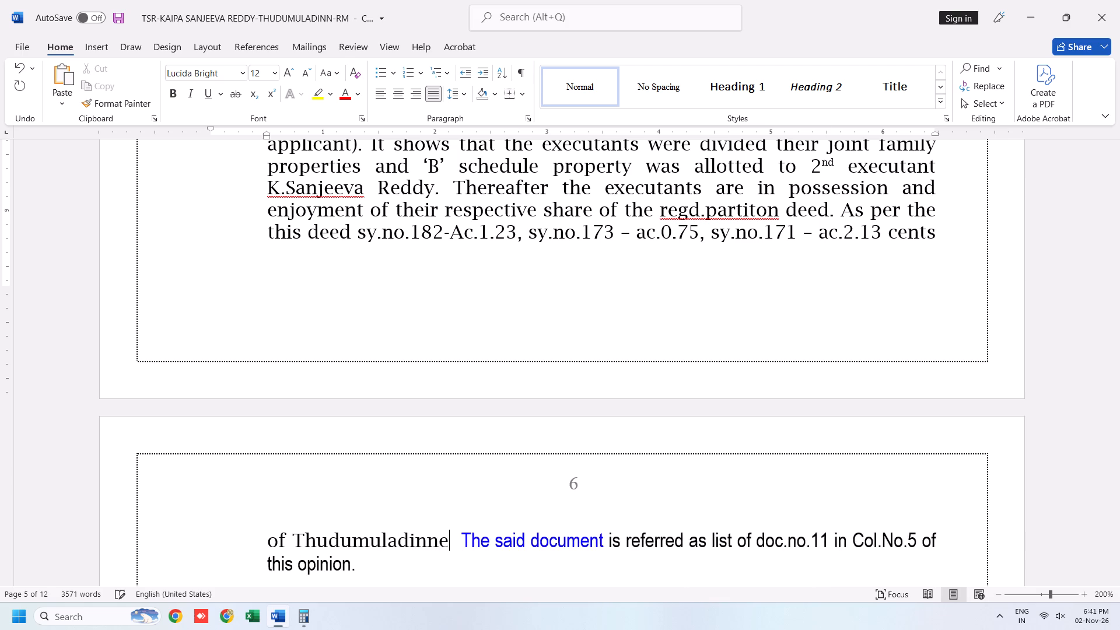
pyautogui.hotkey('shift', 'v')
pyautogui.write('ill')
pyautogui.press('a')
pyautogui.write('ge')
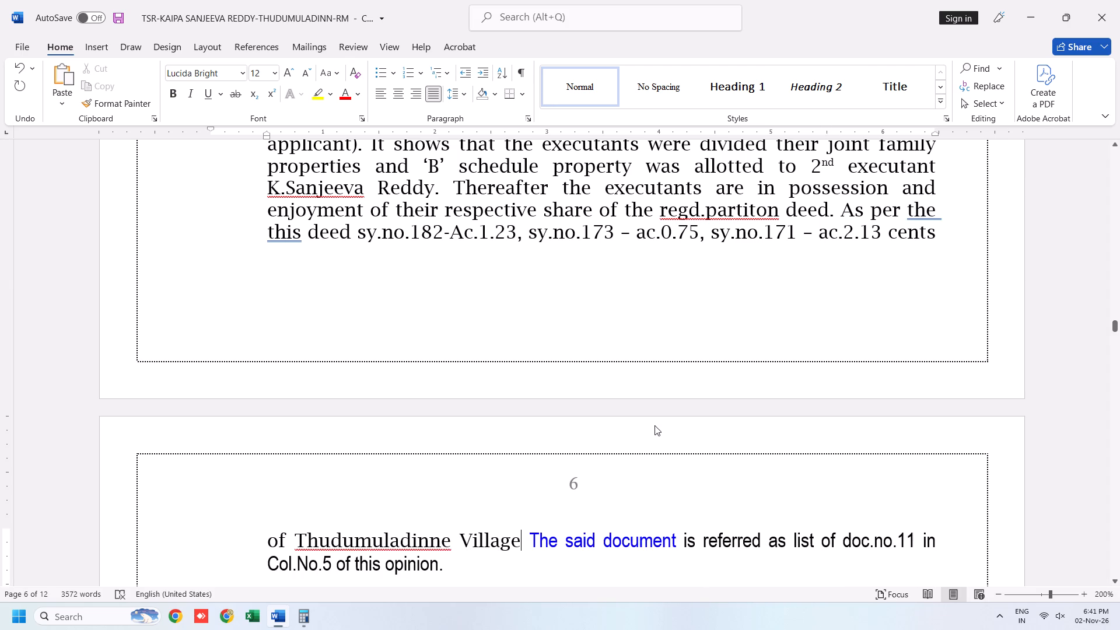
# Complete the item 11 sentence with "was fallen to the share of loan applicant." and save the document.
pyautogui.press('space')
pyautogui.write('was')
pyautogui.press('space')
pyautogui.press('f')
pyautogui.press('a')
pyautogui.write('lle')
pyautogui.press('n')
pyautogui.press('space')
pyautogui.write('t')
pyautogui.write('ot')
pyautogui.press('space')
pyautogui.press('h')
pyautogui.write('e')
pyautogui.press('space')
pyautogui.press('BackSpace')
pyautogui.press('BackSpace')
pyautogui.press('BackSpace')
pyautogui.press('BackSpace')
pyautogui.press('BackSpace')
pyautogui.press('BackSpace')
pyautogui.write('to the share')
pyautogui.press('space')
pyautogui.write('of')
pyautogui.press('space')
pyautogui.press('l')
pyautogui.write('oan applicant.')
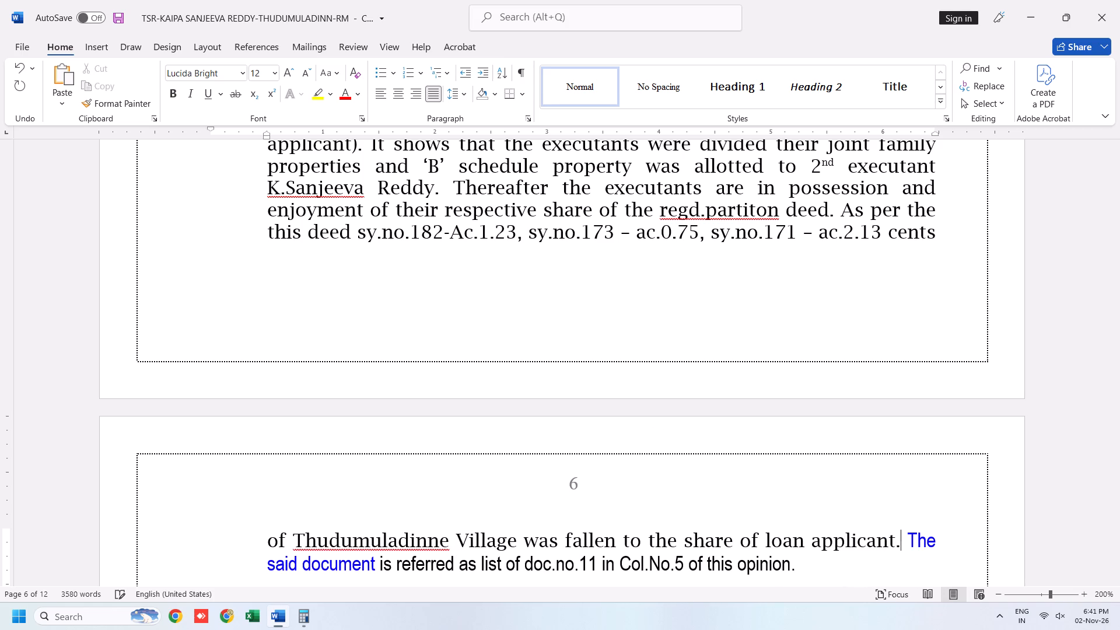
pyautogui.scroll(-3, 692, 379)
pyautogui.hotkey('ctrl', 's')
# Delete "Regd." before "Partition deed" in the first line of item 12.
pyautogui.click(670, 374)
pyautogui.scroll(-2, 668, 370)
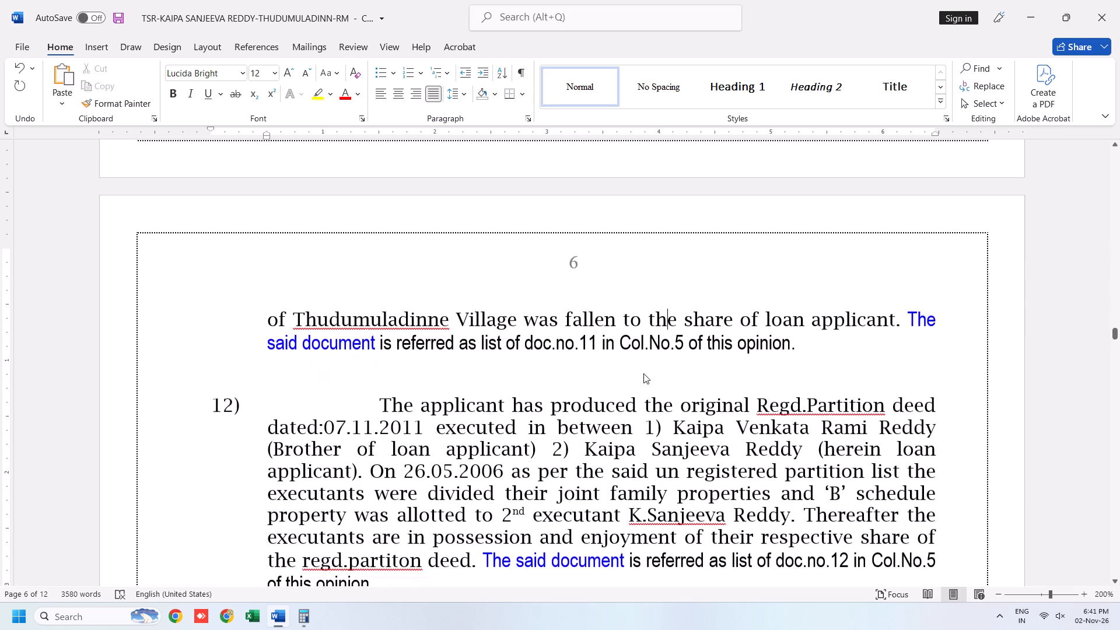
pyautogui.click(538, 357)
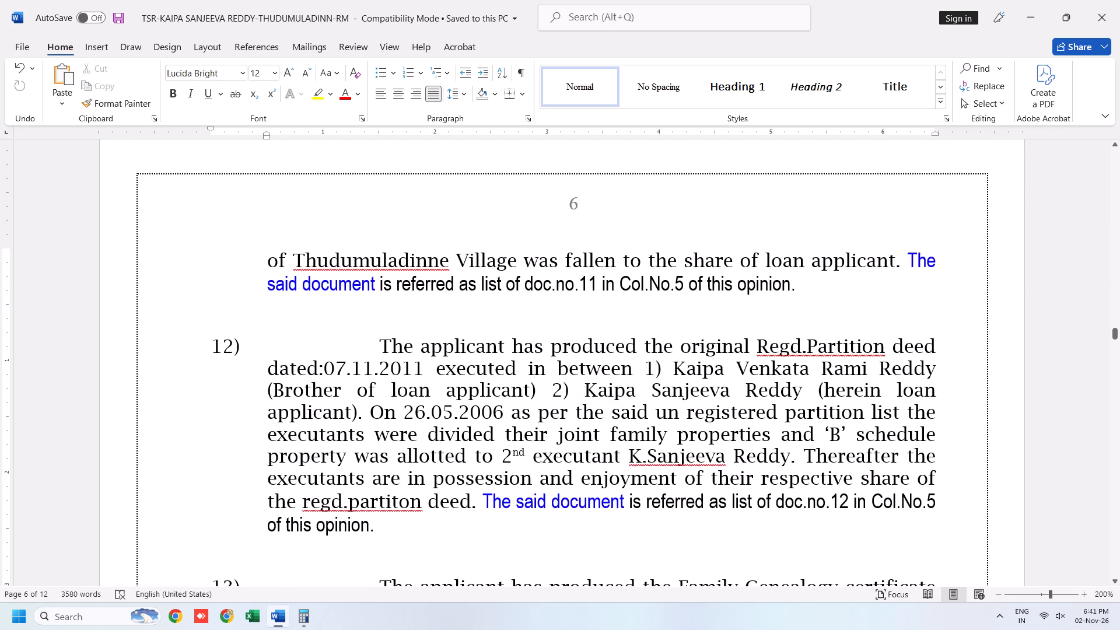
pyautogui.click(758, 343)
pyautogui.hotkey('ctrl', 'Delete')
pyautogui.press('Delete')
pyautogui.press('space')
# Replace "deed" with "kararu" after "original Partition" in item 12 and save the document.
pyautogui.press('Right')
pyautogui.press('Right')
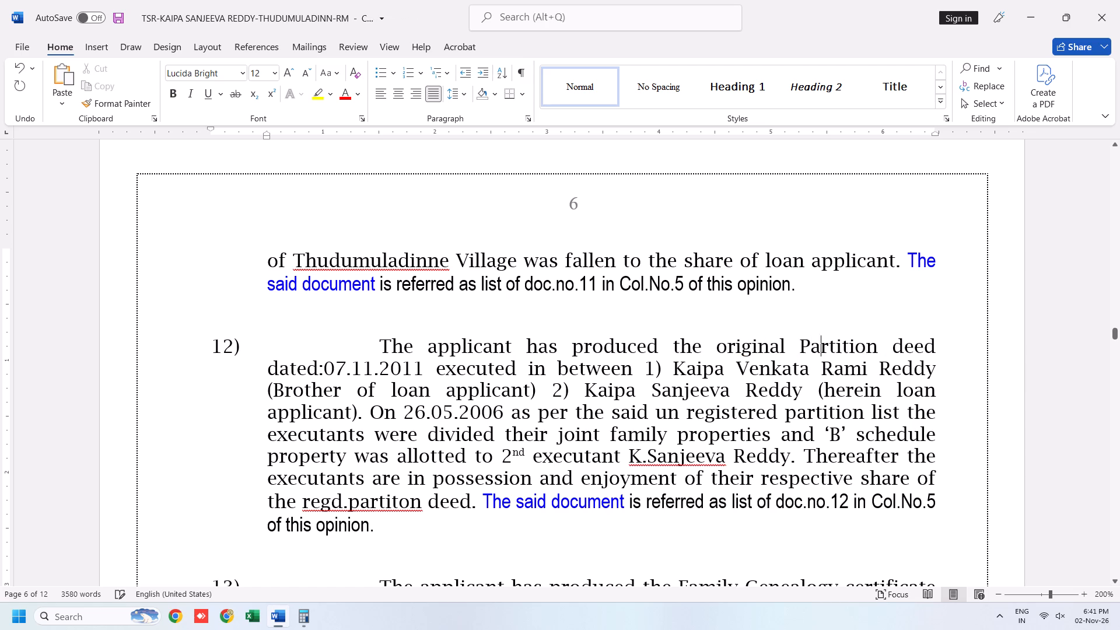
pyautogui.press('Right')
pyautogui.press('Right')
pyautogui.press('Right')
pyautogui.press('Right')
pyautogui.press('Right')
pyautogui.press('Right')
pyautogui.press('Right')
pyautogui.press('Right')
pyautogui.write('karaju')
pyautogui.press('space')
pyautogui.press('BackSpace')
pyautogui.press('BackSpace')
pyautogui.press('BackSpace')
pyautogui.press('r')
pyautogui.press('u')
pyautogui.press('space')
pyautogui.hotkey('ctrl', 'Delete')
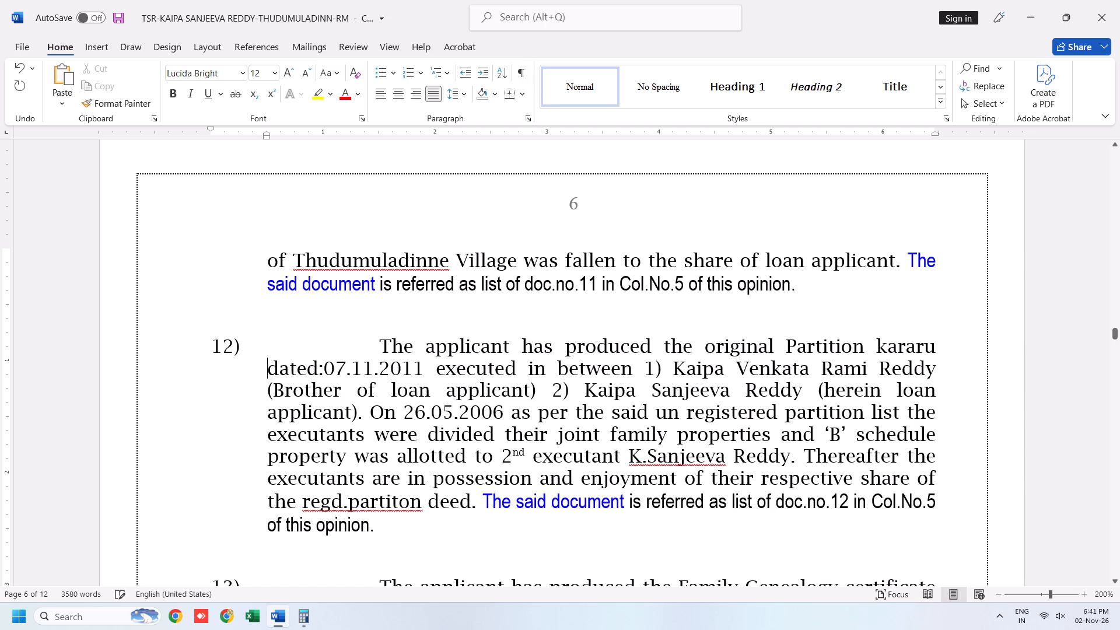
pyautogui.click(723, 404)
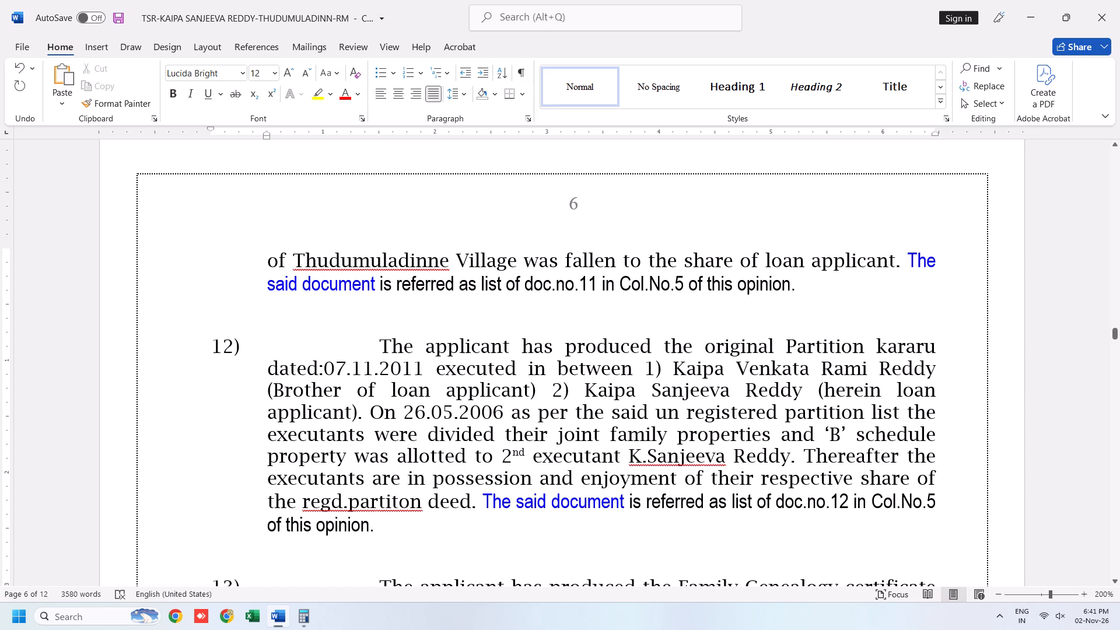
pyautogui.click(712, 416)
pyautogui.click(606, 428)
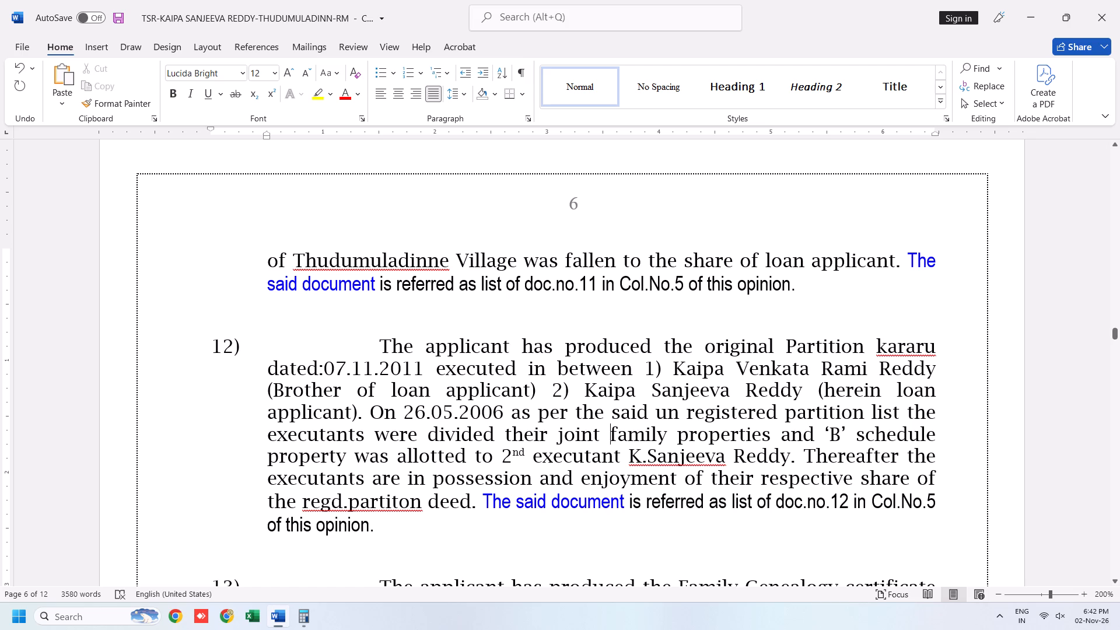
pyautogui.keyDown('ctrl'); pyautogui.scroll(1, 551, 420); pyautogui.keyUp('ctrl')
pyautogui.hotkey('ctrl', 's')
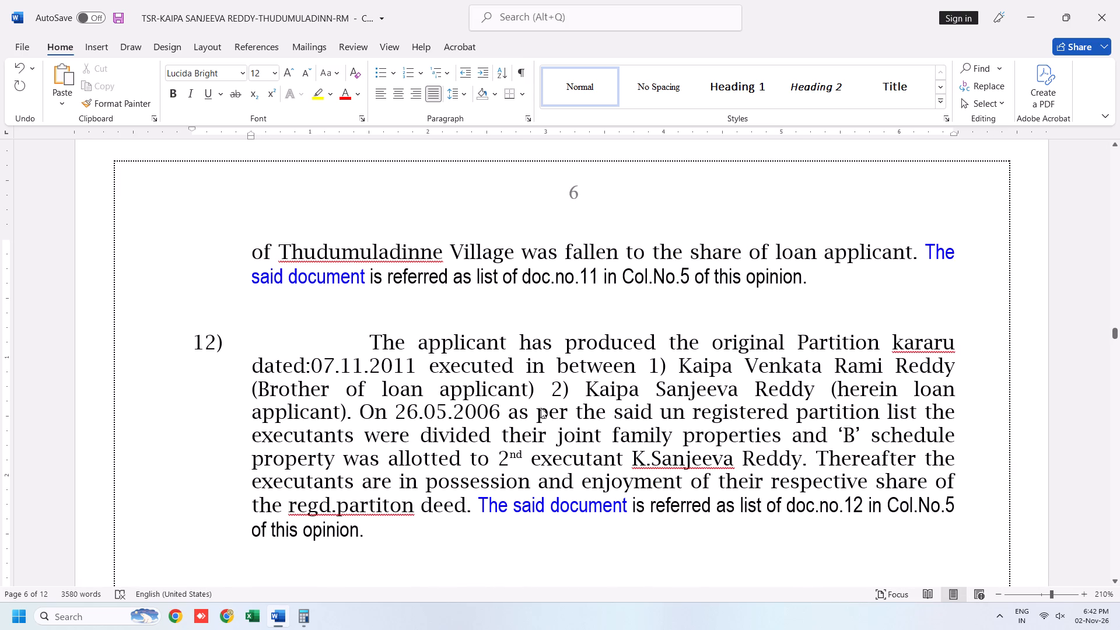
# Replace the full stop after "(herein loan applicant)" in item 12 with "reiterating the".
pyautogui.click(541, 405)
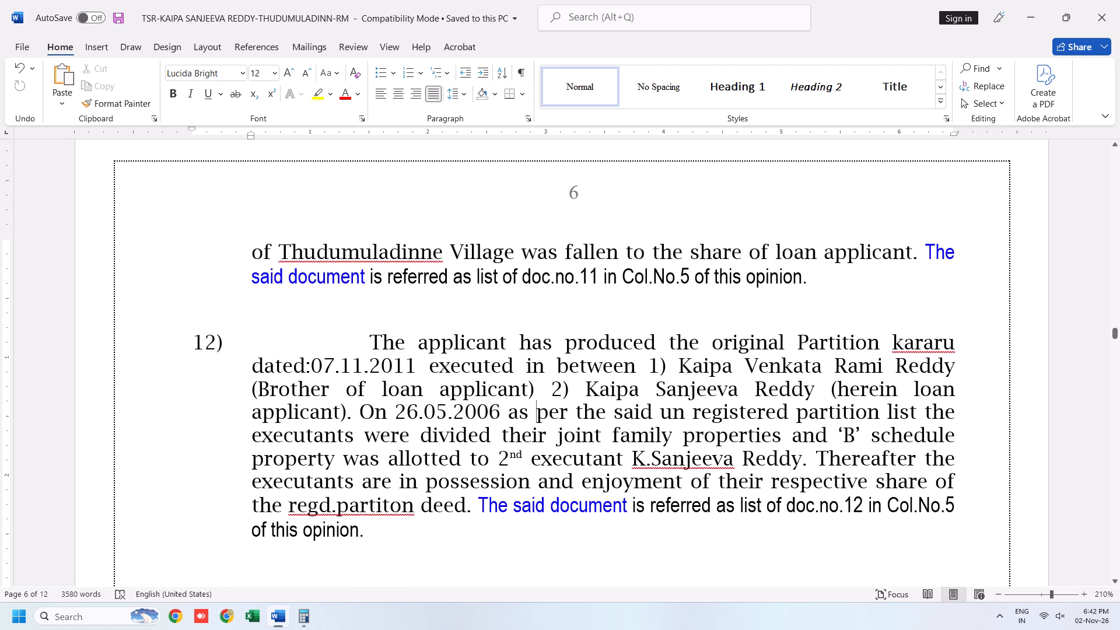
pyautogui.click(376, 412)
pyautogui.click(368, 410)
pyautogui.press('Left')
pyautogui.press('Left')
pyautogui.hotkey('ctrl', 's')
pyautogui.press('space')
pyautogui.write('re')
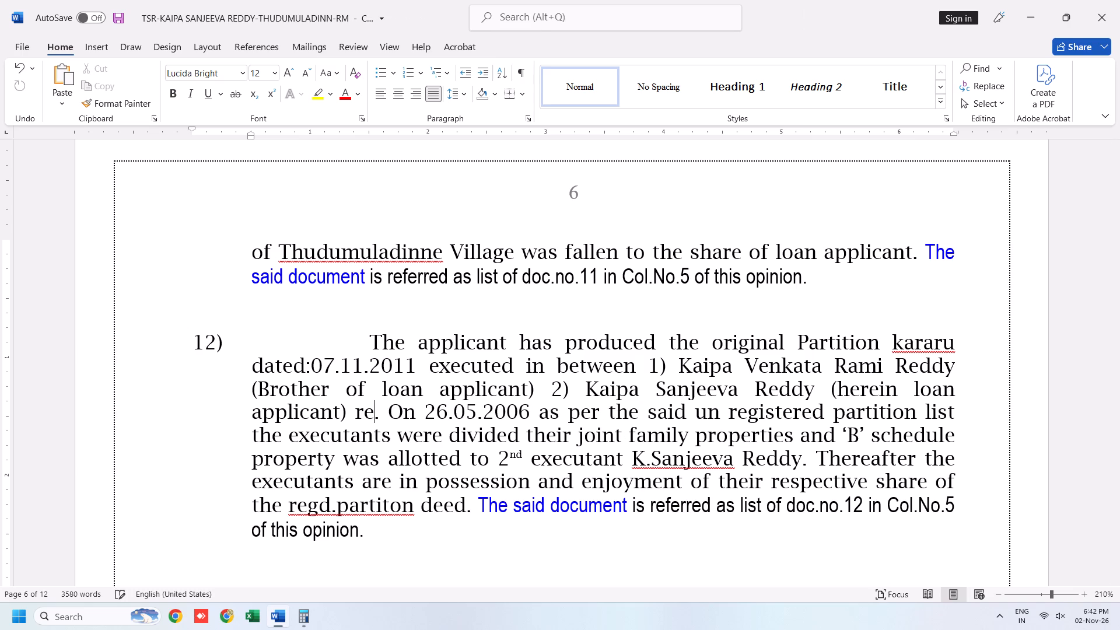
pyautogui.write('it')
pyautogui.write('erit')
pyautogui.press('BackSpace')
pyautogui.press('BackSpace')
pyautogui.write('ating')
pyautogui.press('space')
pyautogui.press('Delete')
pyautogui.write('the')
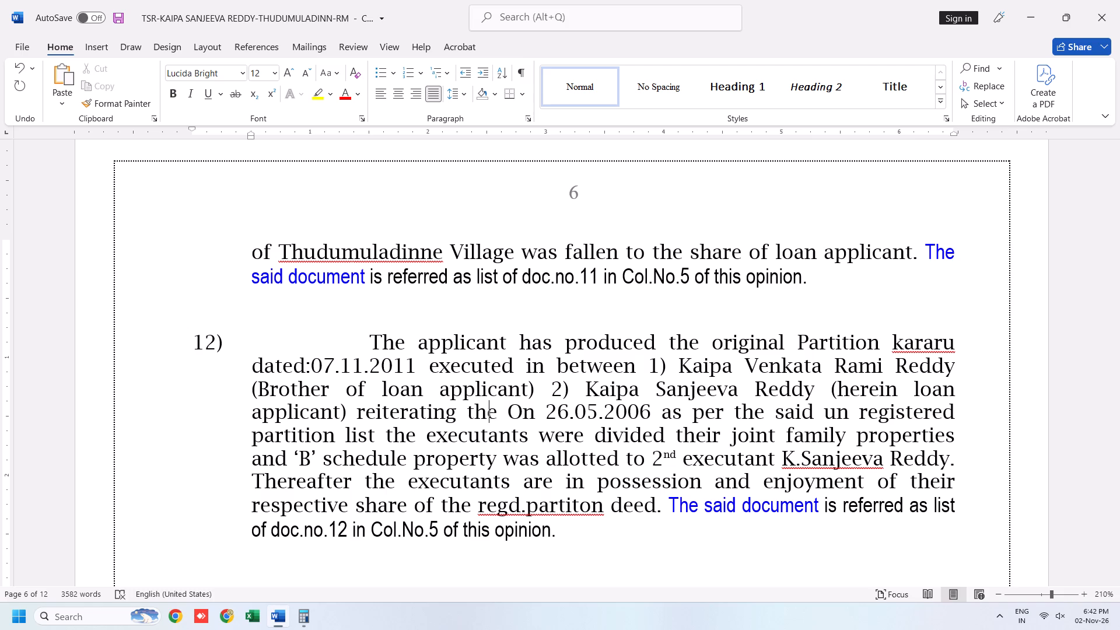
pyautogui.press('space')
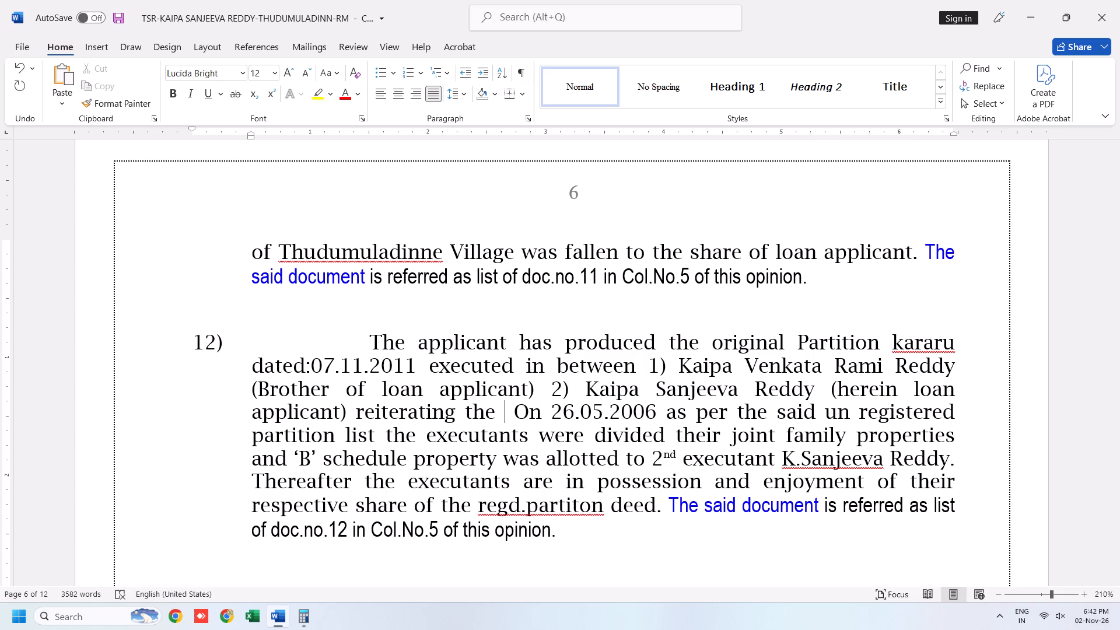
# Insert "partition effected on" after "reiterating the" in item 12, replacing the capitalised "On" before 26.05.2006.
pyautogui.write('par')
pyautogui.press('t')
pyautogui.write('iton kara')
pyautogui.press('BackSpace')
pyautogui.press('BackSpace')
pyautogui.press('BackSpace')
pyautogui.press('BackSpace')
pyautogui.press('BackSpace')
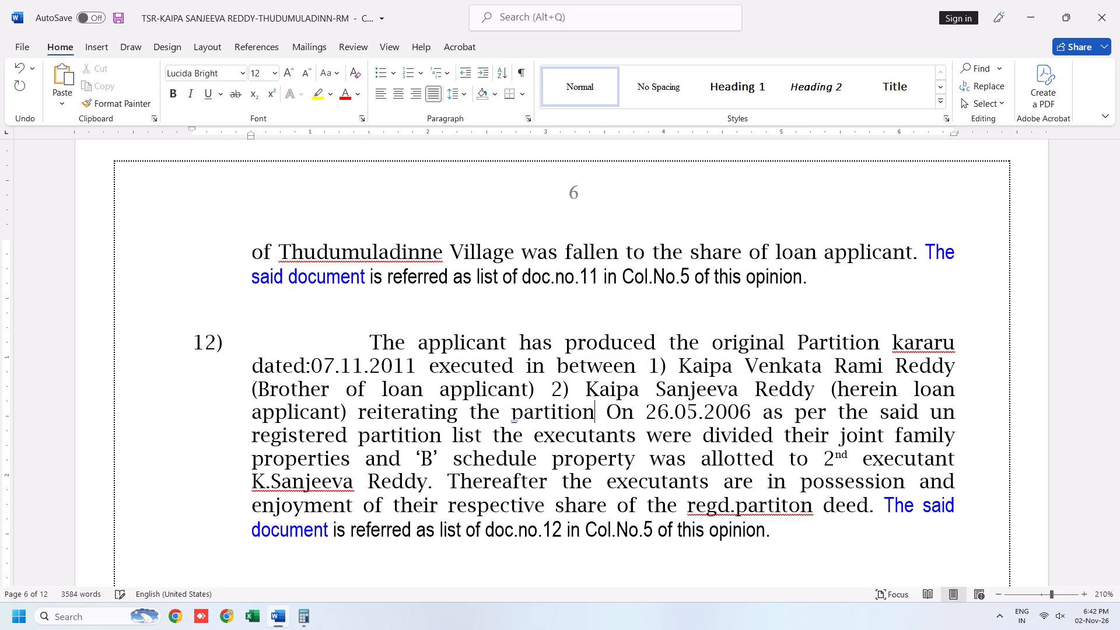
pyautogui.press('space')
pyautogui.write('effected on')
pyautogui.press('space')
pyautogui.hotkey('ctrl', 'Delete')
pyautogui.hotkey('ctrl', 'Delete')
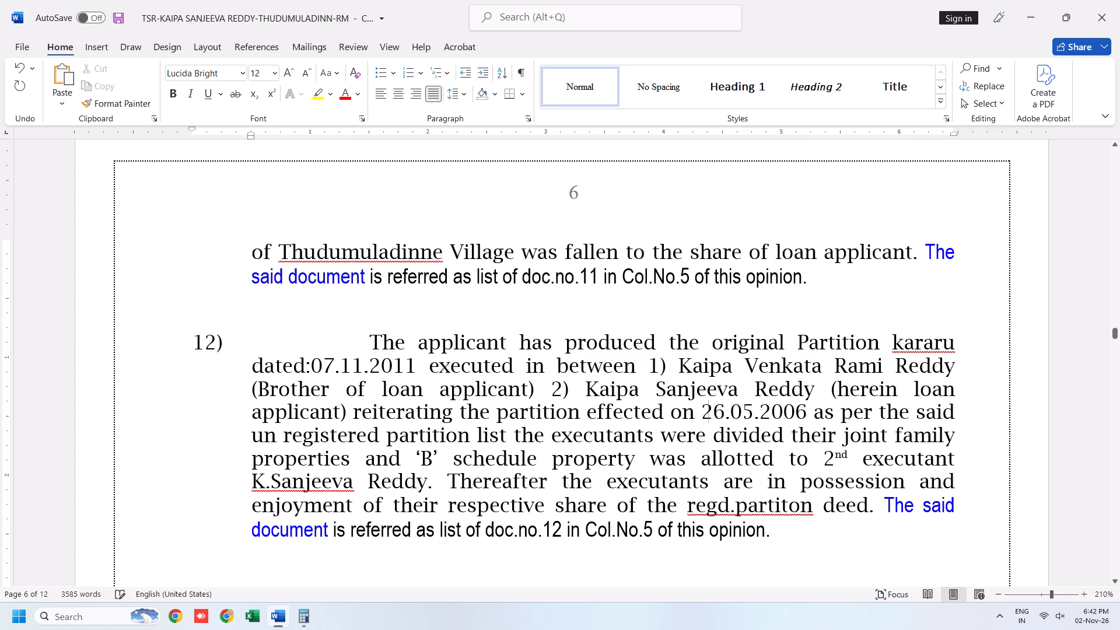
# Replace "as per the said un registered" with "under" after 26.05.2006 in item 12.
pyautogui.click(813, 415)
pyautogui.hotkey('ctrl', 'Delete')
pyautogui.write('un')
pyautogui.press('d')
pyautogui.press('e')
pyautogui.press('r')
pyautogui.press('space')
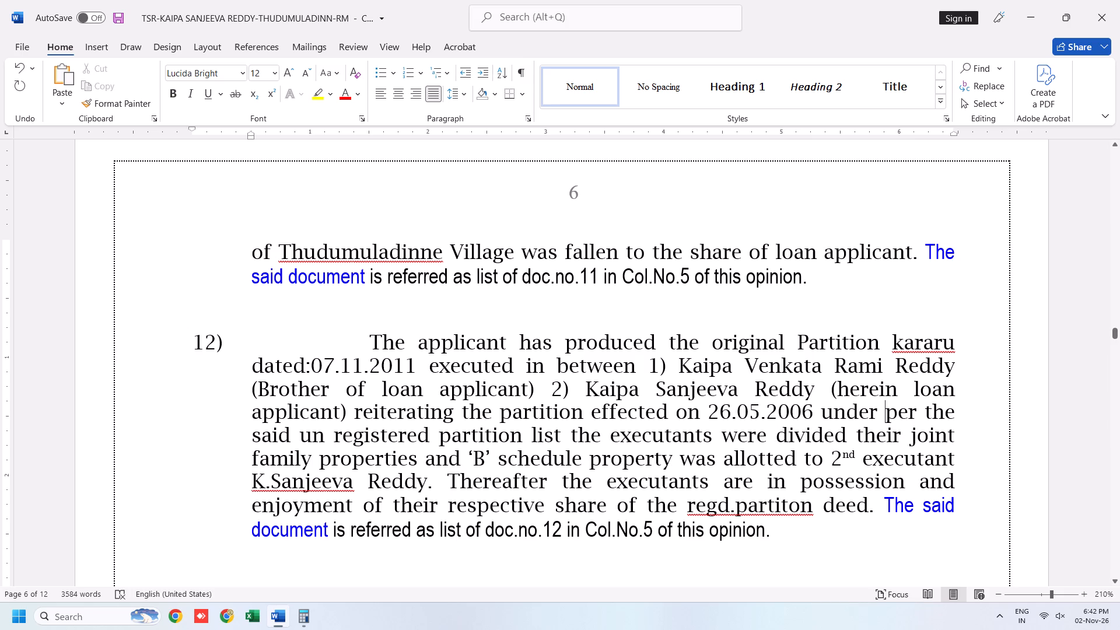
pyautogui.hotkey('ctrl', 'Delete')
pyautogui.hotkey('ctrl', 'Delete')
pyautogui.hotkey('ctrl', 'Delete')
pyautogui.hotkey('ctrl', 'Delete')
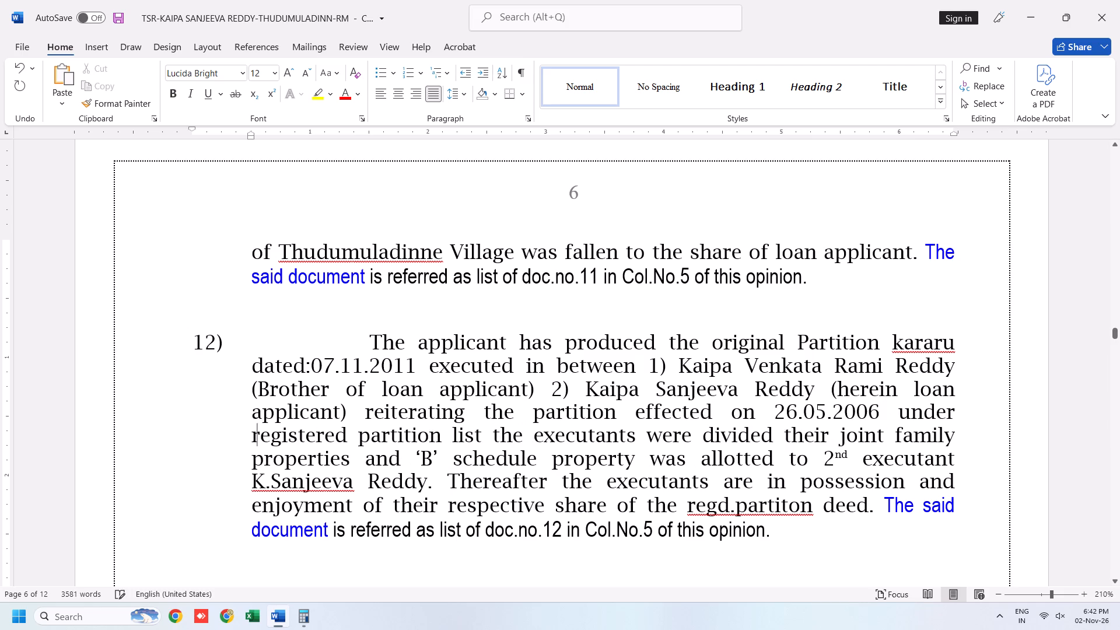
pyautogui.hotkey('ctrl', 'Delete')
# Replace "list" with "kararu" after "under partition" in item 12.
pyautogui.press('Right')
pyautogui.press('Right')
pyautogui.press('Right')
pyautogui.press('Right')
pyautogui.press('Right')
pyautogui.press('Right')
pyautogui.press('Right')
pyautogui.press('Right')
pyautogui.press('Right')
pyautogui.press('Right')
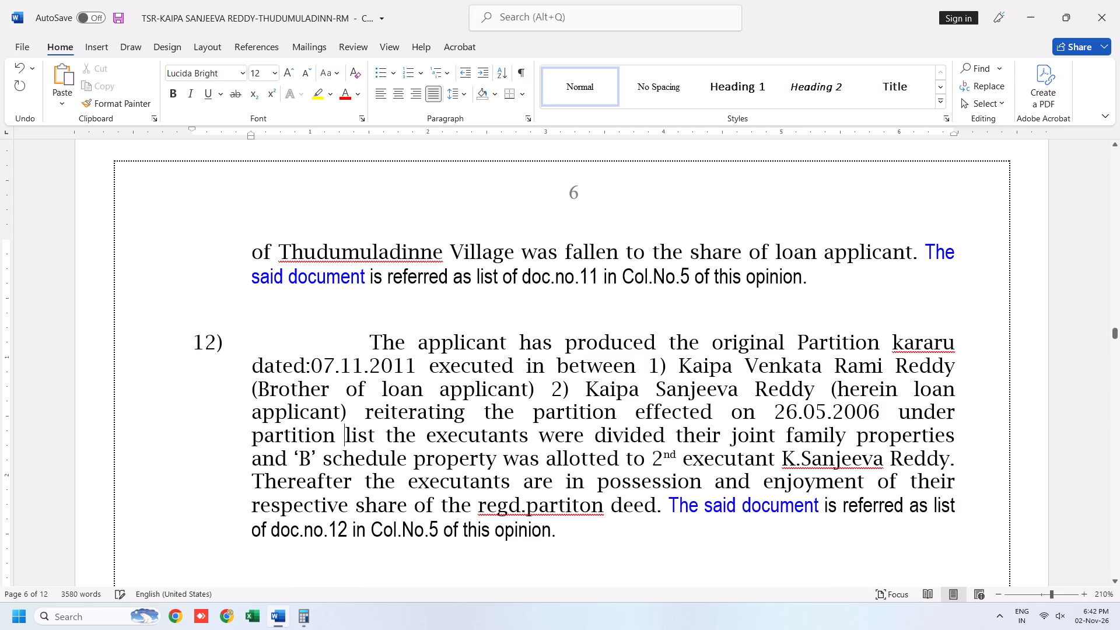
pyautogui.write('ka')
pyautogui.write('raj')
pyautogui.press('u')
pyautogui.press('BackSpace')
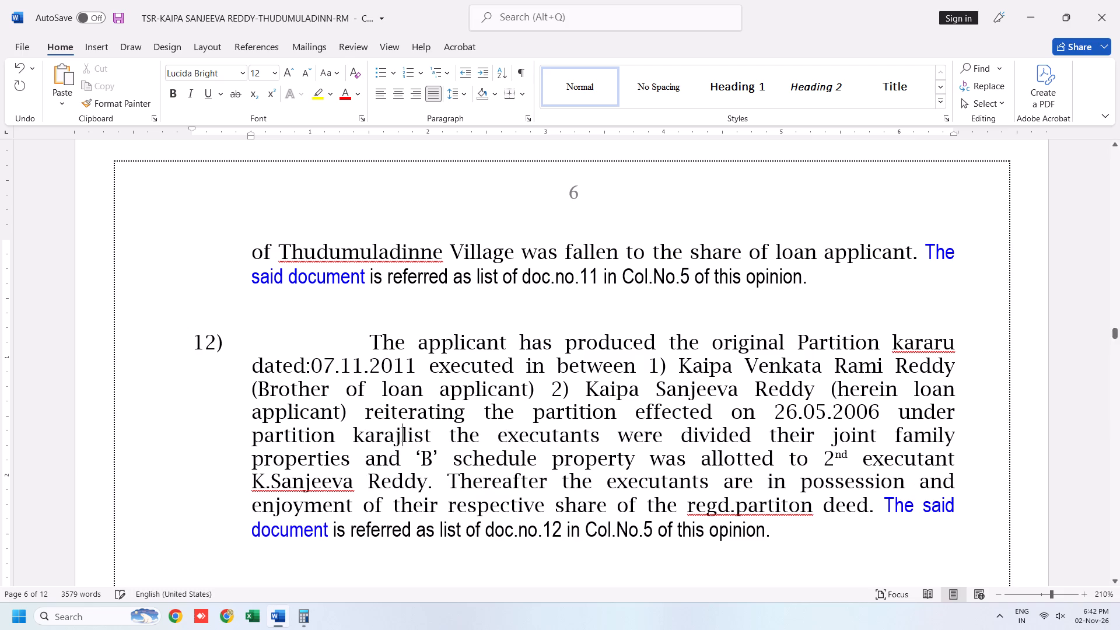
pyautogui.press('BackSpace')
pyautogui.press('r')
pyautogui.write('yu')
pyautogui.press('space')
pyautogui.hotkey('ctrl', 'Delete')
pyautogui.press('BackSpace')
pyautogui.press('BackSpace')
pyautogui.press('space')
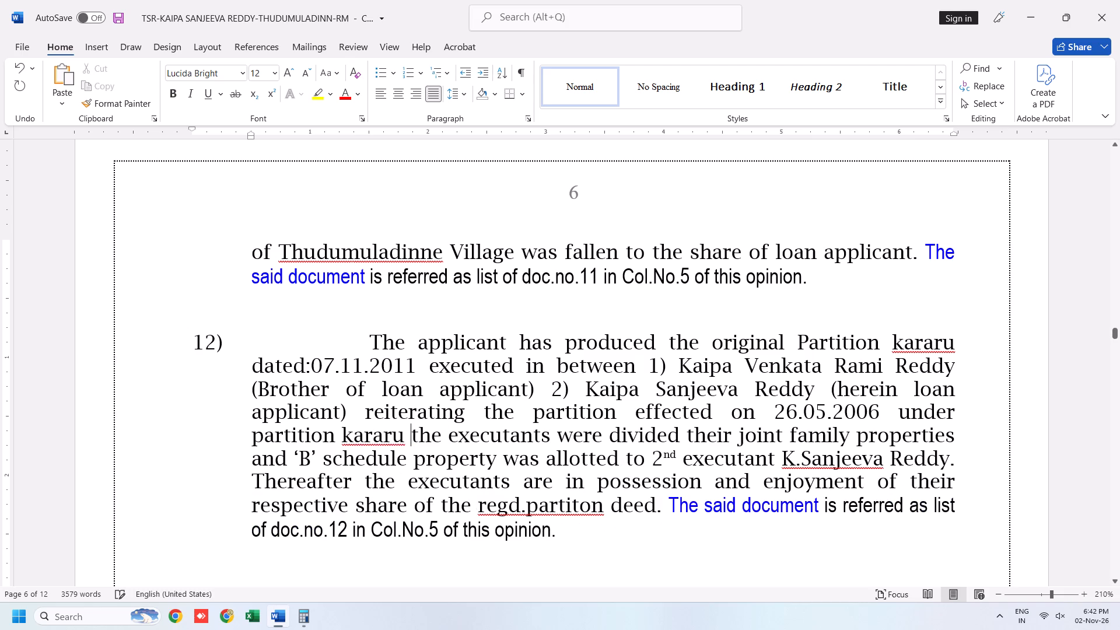
# Add "and their enjoyment." after "under partition kararu" in item 12, saving the document.
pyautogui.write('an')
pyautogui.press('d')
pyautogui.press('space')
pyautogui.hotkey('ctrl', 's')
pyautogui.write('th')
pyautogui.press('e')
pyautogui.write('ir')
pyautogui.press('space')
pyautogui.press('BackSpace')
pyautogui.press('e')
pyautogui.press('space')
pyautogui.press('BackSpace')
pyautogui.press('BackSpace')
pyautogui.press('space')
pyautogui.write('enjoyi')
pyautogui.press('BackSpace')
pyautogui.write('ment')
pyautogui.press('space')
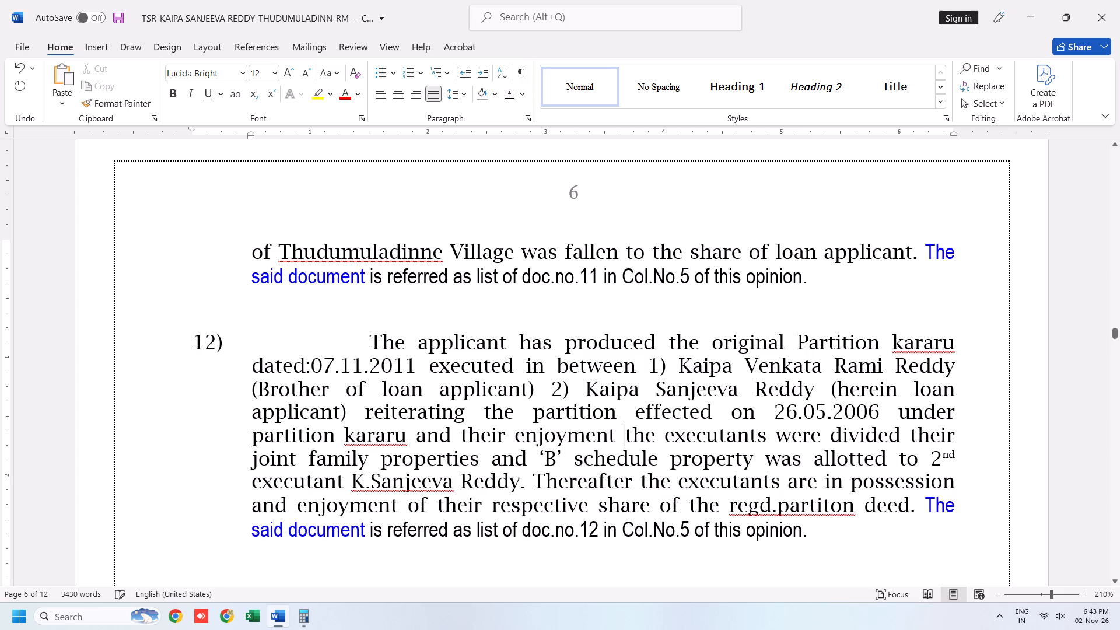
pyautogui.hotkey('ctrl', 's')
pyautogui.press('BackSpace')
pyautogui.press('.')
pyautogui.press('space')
# Start a new sentence with "The same properties" after "their enjoyment." in item 12 and save the document.
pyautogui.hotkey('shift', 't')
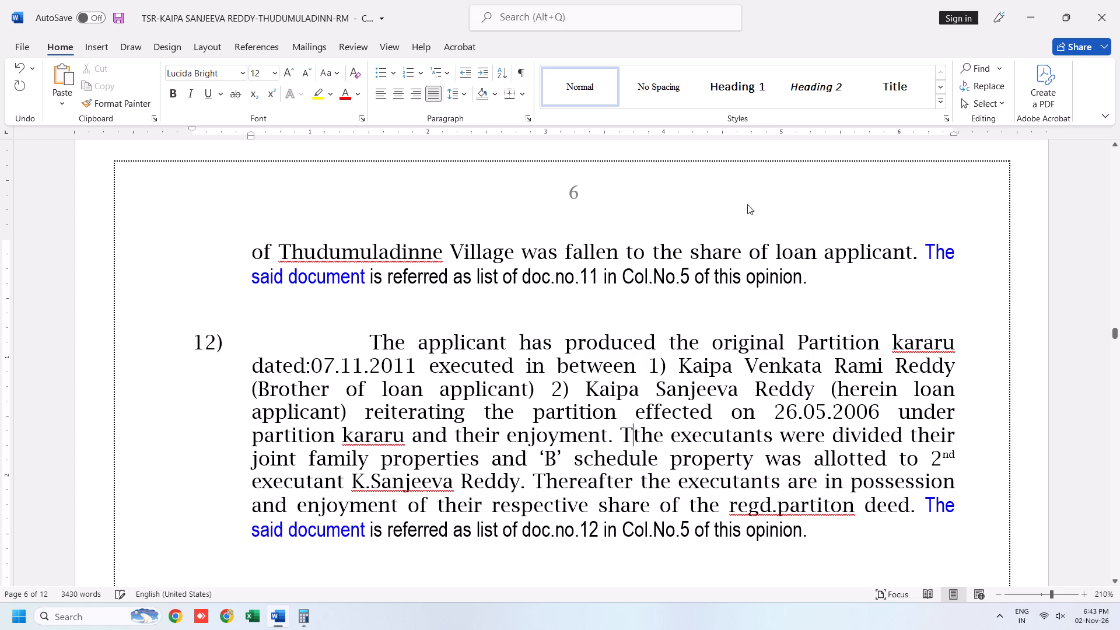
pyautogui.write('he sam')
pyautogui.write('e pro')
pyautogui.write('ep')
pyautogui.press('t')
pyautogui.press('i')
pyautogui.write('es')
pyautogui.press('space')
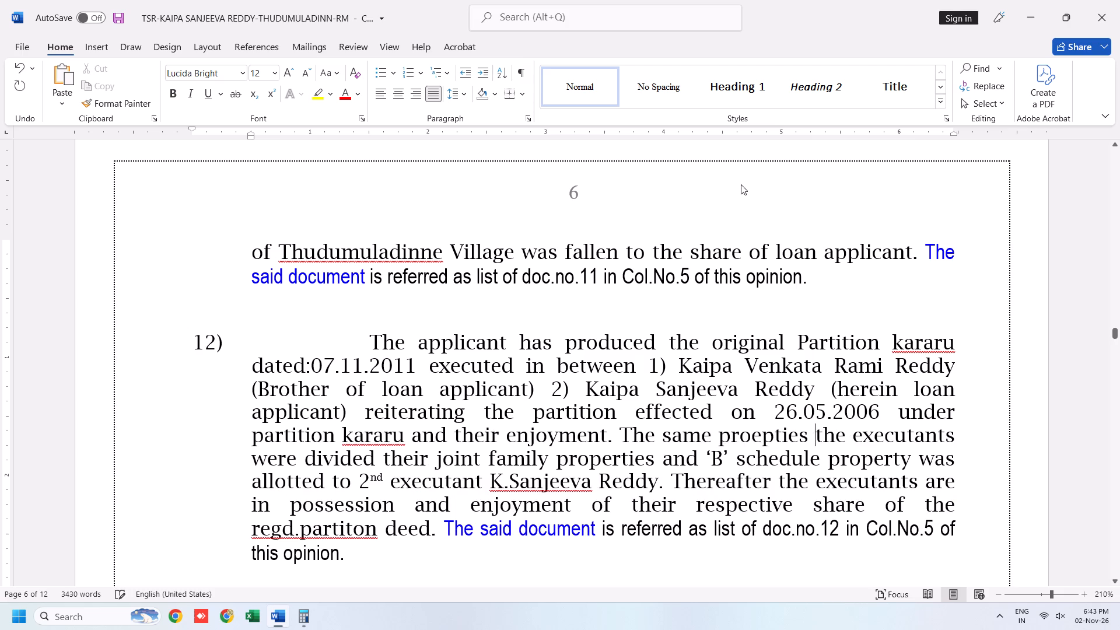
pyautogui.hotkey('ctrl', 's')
# Continue the new item 12 sentence with "allotted as per the" and save the document.
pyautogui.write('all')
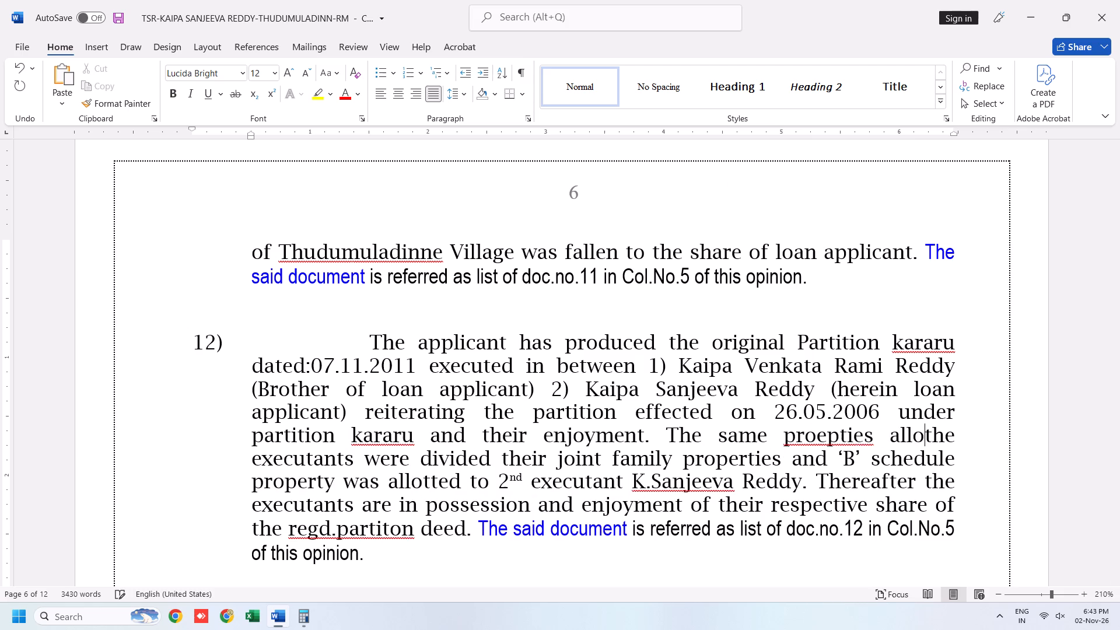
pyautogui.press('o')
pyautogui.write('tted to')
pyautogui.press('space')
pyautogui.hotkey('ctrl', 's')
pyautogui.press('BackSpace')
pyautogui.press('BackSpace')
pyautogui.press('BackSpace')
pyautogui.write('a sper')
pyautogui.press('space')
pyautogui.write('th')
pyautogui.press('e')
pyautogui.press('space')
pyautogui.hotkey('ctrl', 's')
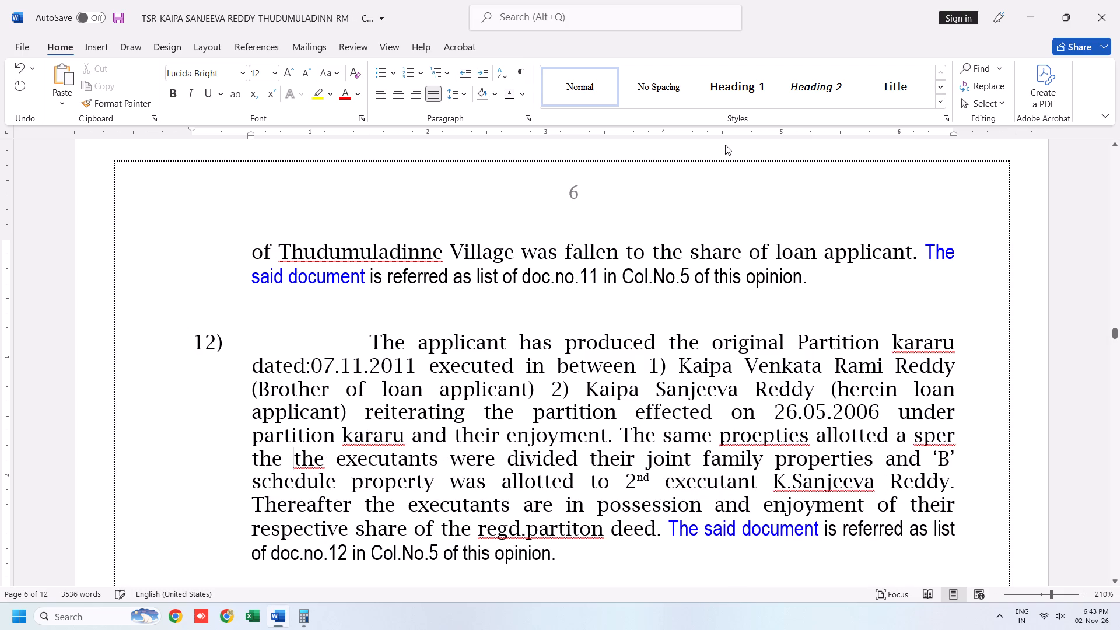
# Continue the sentence in item 12 with "partition kararu dated:26.05.2006".
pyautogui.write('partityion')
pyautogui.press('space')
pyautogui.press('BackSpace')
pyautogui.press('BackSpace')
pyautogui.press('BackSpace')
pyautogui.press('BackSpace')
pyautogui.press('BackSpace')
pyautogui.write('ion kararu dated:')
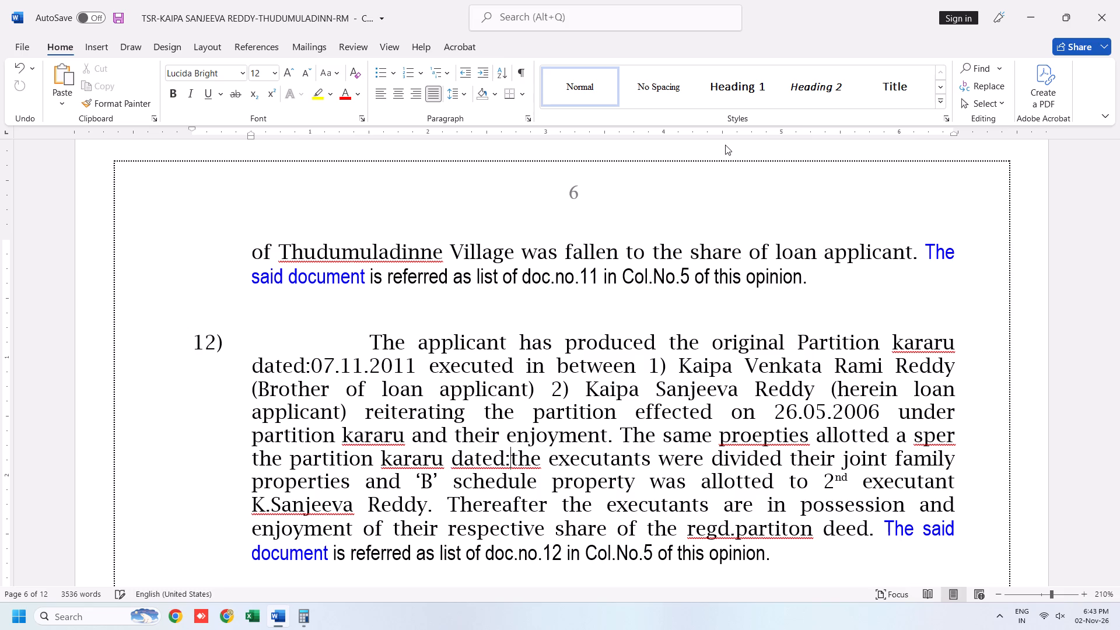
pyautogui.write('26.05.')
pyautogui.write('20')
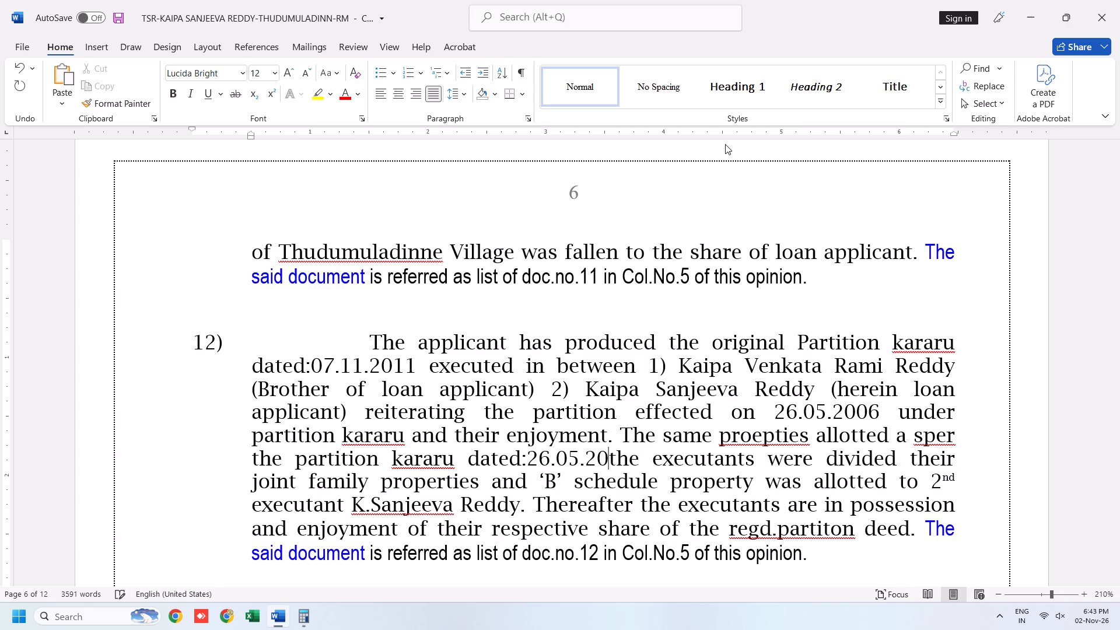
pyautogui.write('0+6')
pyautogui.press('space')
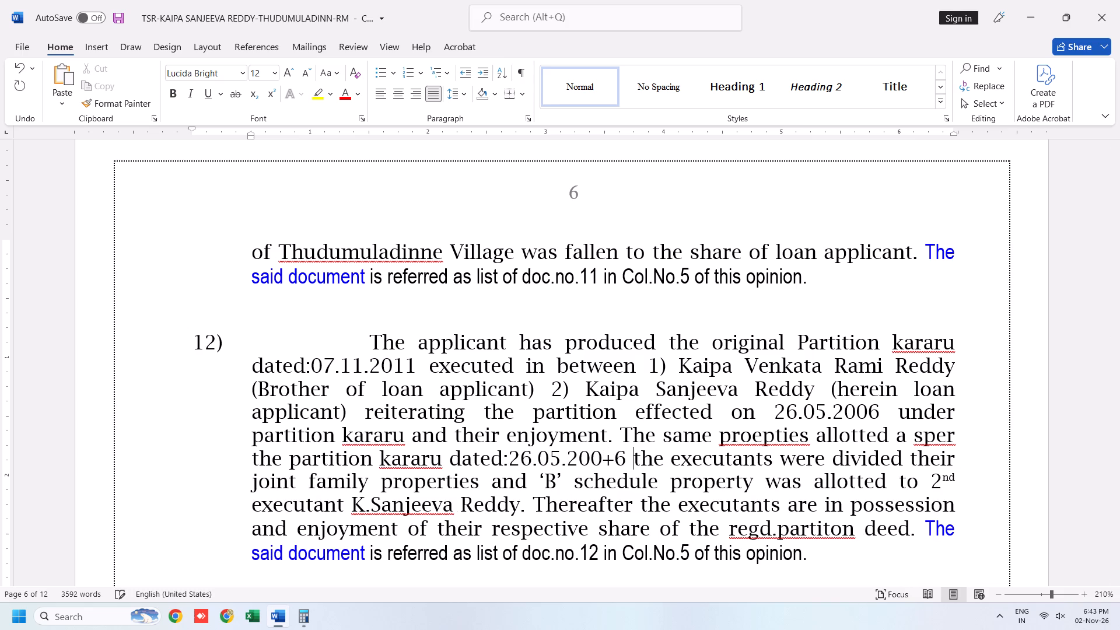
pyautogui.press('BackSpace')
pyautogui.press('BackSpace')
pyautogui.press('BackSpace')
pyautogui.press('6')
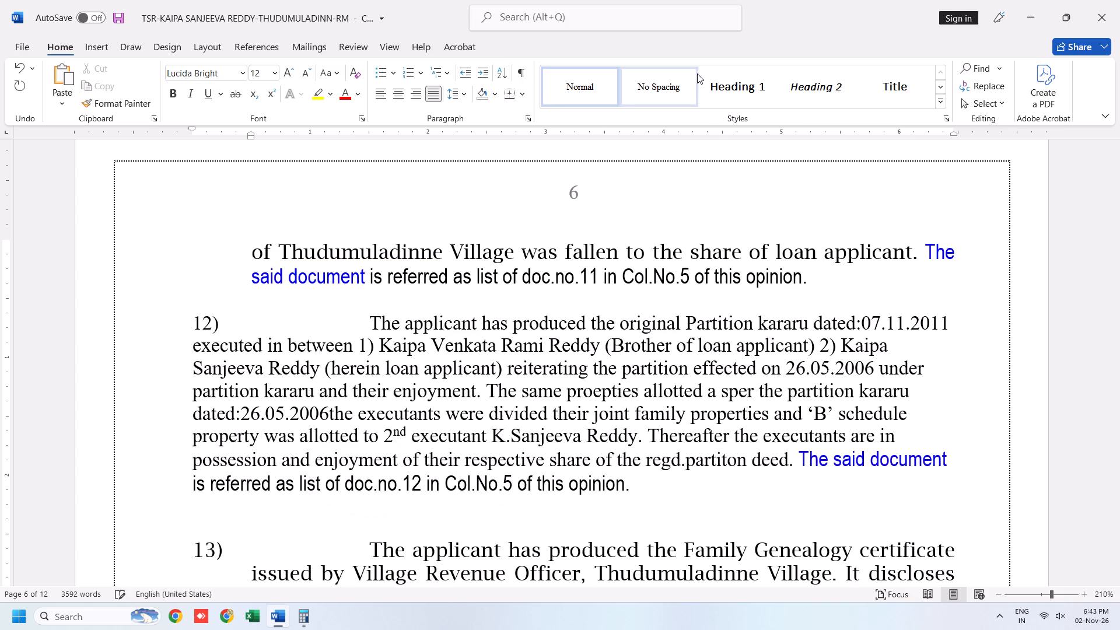
# Continue the item 12 sentence with "are once again" after the 26.05.2006 kararu date, saving the document.
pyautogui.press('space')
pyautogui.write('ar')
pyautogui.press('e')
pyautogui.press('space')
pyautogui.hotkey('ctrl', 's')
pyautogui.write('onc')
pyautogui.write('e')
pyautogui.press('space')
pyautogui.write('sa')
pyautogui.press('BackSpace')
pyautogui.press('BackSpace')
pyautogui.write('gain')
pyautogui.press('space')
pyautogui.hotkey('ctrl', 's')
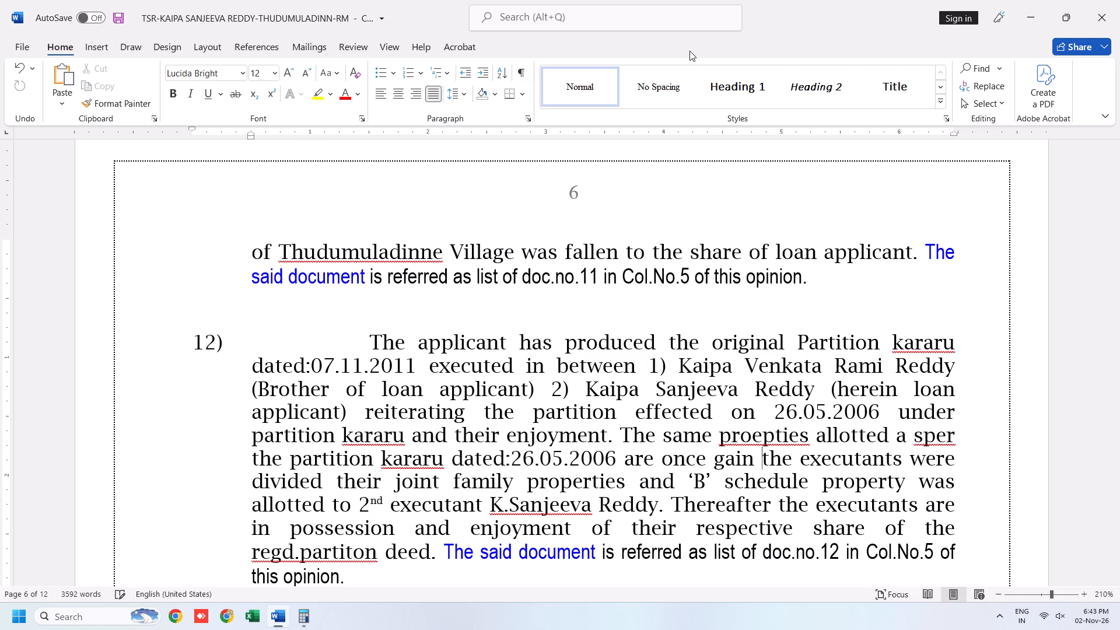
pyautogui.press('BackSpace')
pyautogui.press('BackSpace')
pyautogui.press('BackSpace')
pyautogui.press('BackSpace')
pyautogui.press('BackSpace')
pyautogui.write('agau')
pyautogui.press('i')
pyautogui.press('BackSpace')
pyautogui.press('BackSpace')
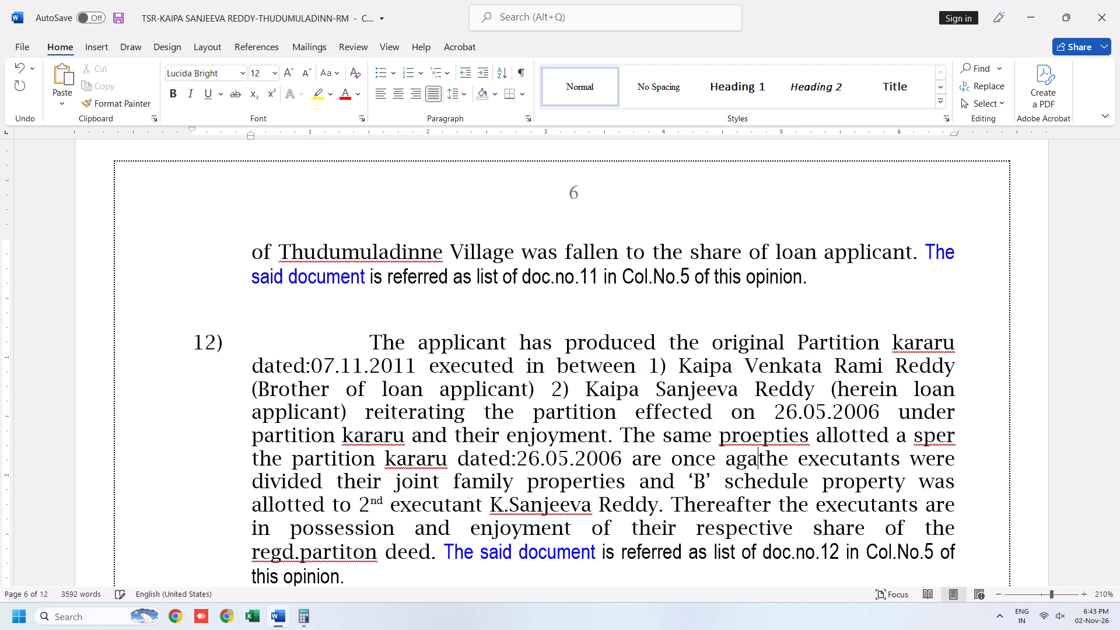
# Finish the word "again" in item 12 and continue the sentence with "reaffirmed by the".
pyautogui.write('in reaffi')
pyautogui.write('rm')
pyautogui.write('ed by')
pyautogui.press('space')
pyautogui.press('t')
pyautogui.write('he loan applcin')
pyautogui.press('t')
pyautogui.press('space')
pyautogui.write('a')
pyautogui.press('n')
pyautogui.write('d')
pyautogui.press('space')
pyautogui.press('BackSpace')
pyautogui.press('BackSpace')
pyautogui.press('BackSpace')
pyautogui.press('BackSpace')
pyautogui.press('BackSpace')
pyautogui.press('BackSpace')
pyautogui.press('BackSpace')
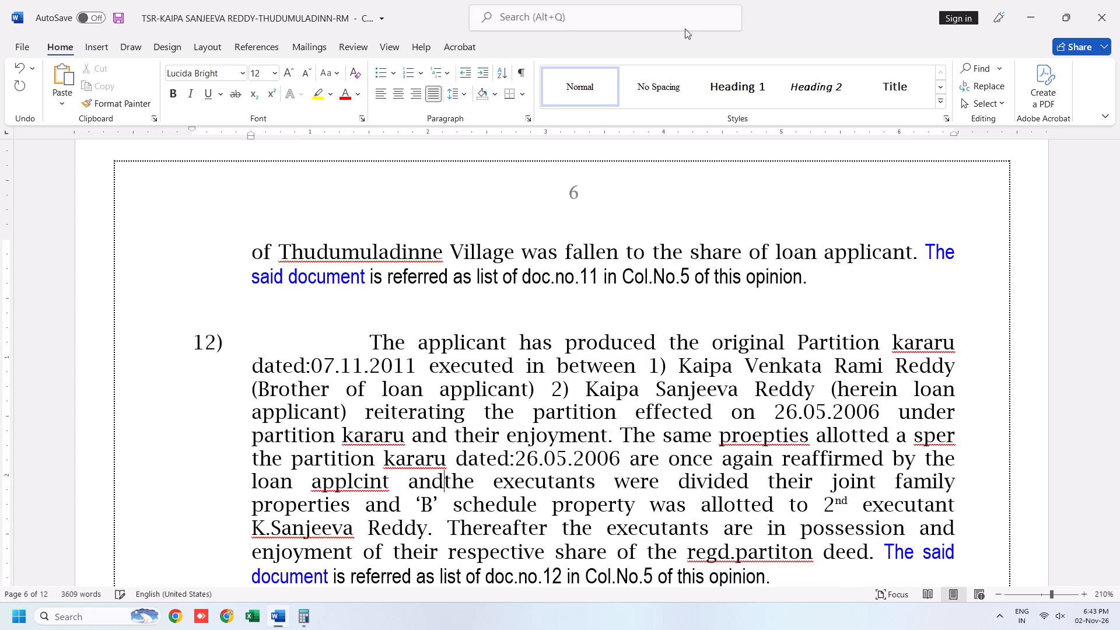
# Insert "partition kararu dated:07.11.2011" after "reaffirmed by the" in item 12.
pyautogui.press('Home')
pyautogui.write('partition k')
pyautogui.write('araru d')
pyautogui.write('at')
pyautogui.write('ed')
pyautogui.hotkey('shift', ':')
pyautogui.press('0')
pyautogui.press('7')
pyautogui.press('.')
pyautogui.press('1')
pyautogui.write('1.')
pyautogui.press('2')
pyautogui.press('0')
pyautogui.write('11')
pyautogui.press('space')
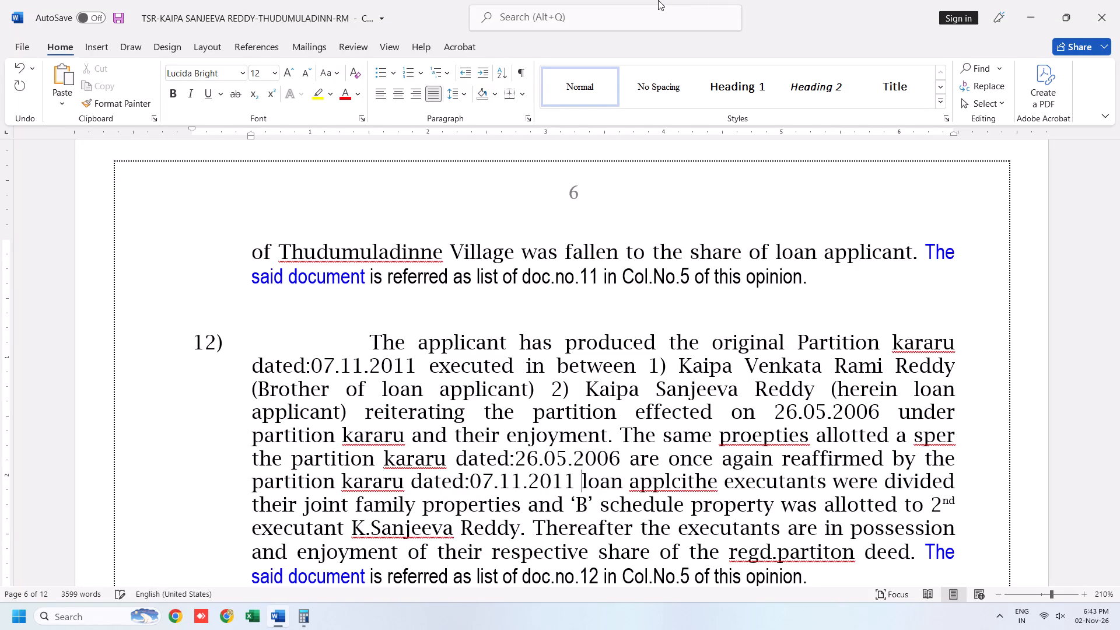
# Delete the leftover old wording in item 12 between the newly entered 07.11.2011 and the full stop before "The said document".
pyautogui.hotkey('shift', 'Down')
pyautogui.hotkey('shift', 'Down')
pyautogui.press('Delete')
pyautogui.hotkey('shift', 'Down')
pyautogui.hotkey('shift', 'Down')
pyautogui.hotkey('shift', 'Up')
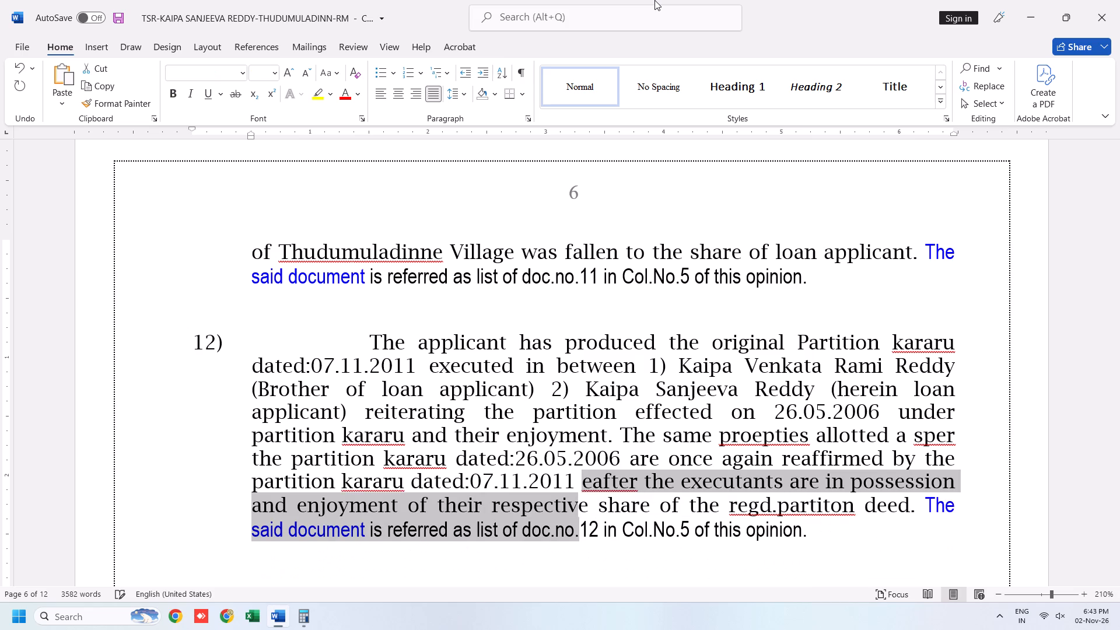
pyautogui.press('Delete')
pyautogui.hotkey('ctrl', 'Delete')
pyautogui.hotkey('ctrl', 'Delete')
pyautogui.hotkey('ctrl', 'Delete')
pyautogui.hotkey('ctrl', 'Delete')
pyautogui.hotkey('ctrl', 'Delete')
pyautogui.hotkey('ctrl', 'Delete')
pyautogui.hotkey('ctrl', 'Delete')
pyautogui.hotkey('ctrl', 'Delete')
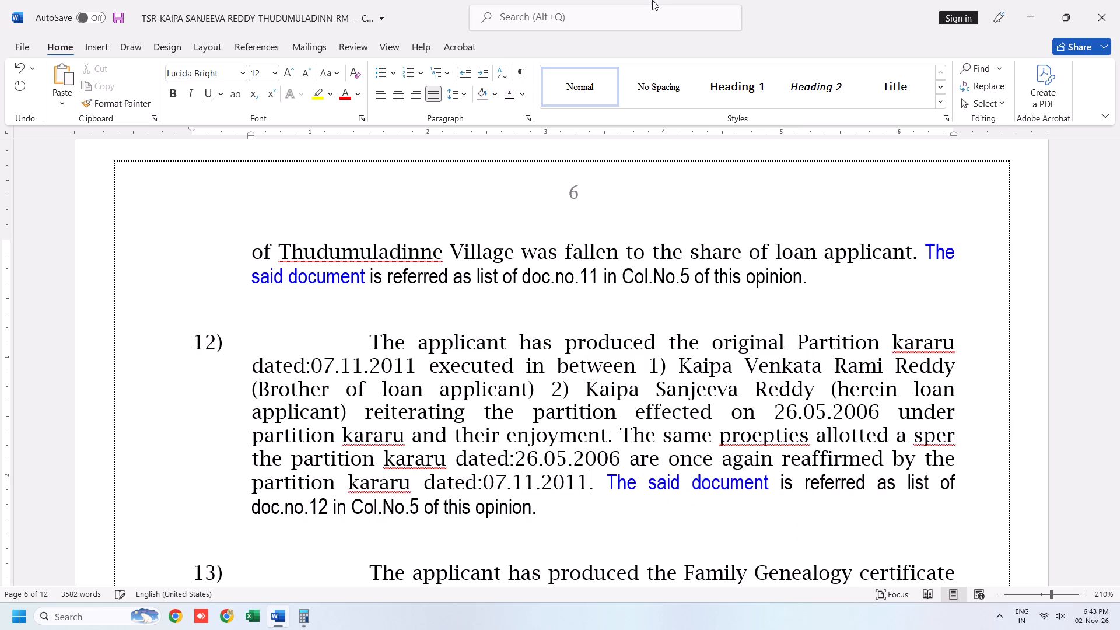
# Correct the misspellings in item 12 to "properties" and "as per", and save the document.
pyautogui.rightClick(747, 430)
pyautogui.click(741, 91)
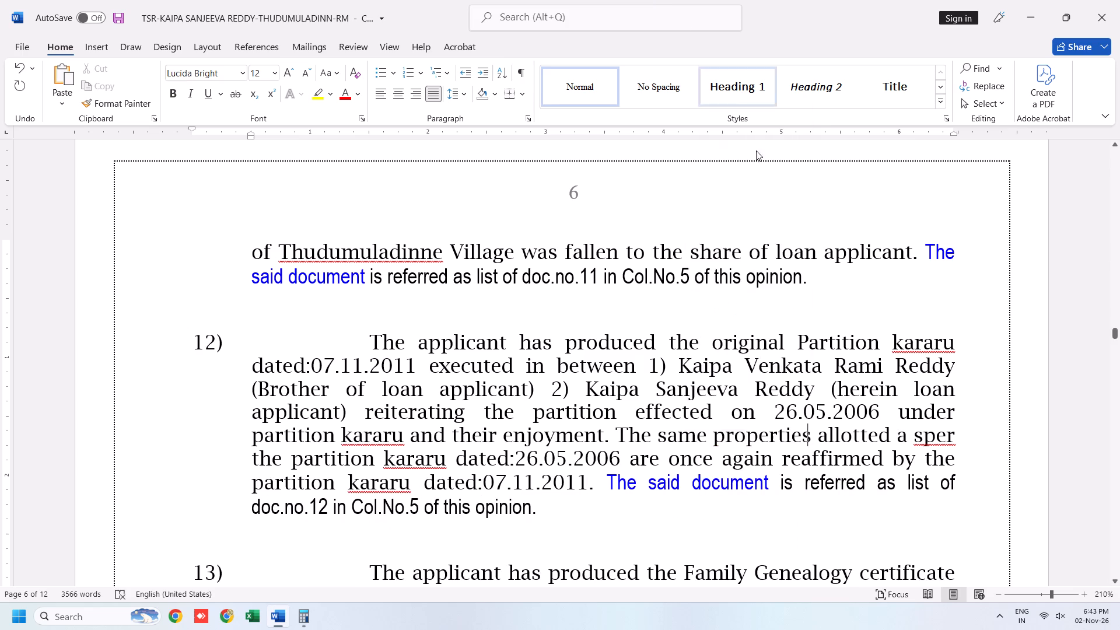
pyautogui.scroll(-1, 947, 357)
pyautogui.click(912, 374)
pyautogui.press('BackSpace')
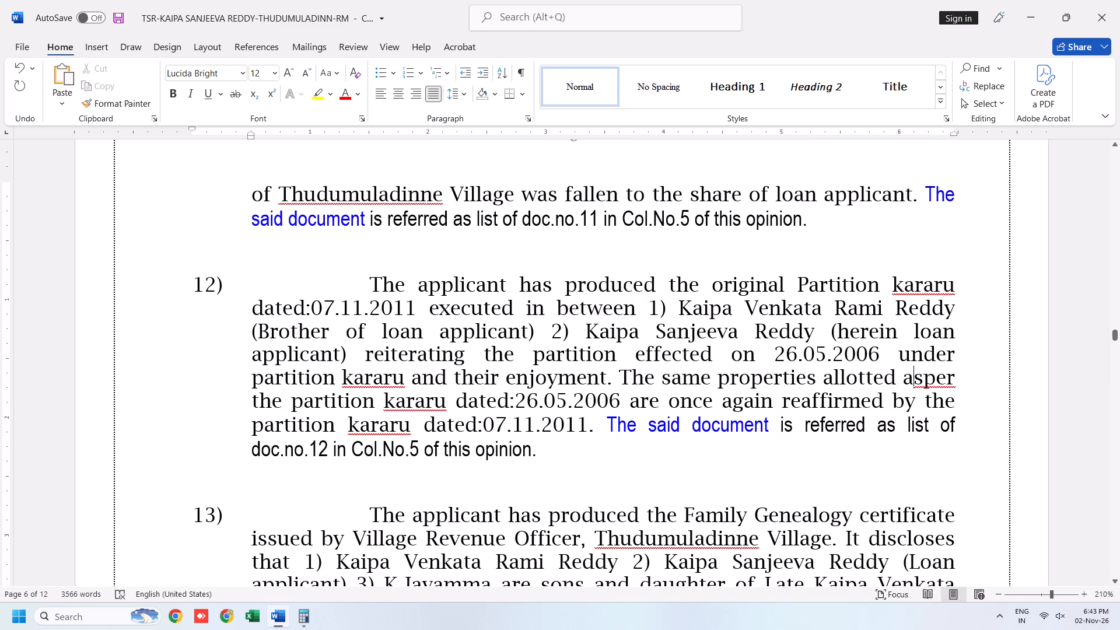
pyautogui.press('Right')
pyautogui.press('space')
pyautogui.click(666, 380)
pyautogui.hotkey('ctrl', 's')
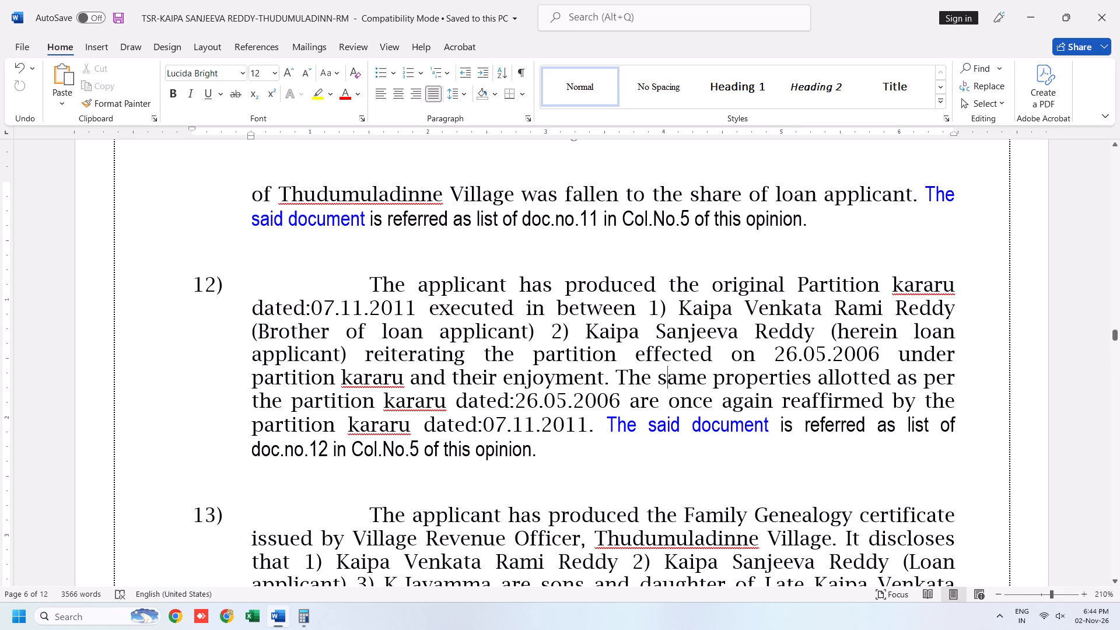
# Delete the whole Family Genealogy certificate paragraph, item 13, together with the blank lines it leaves.
pyautogui.click(498, 359)
pyautogui.scroll(-4, 447, 360)
pyautogui.click(483, 360)
pyautogui.click(490, 369)
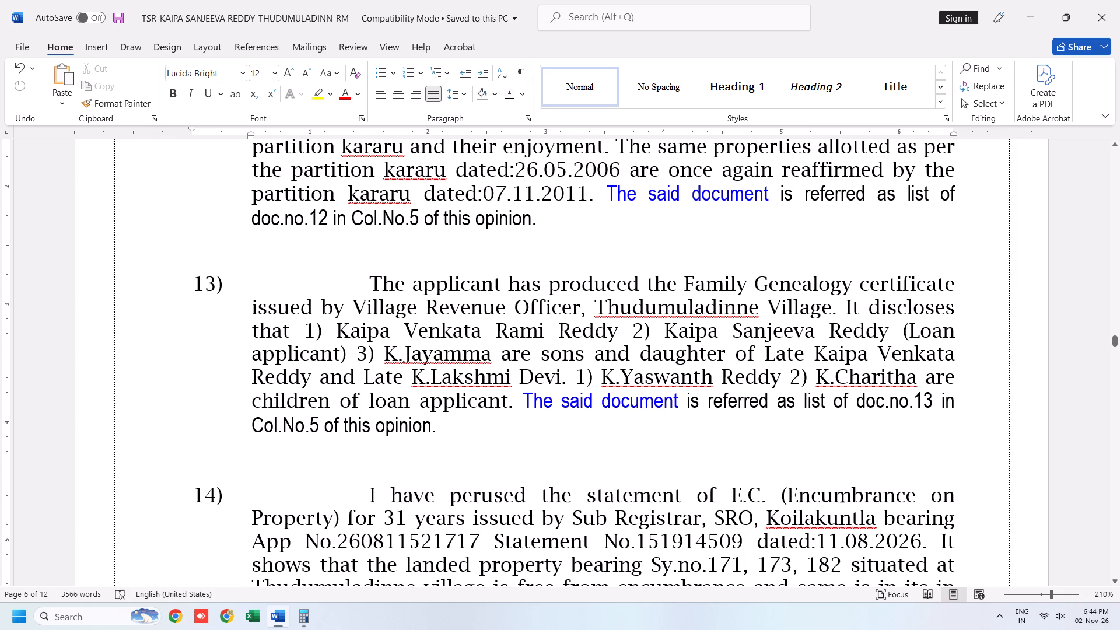
pyautogui.moveTo(177, 284); pyautogui.dragTo(493, 435)
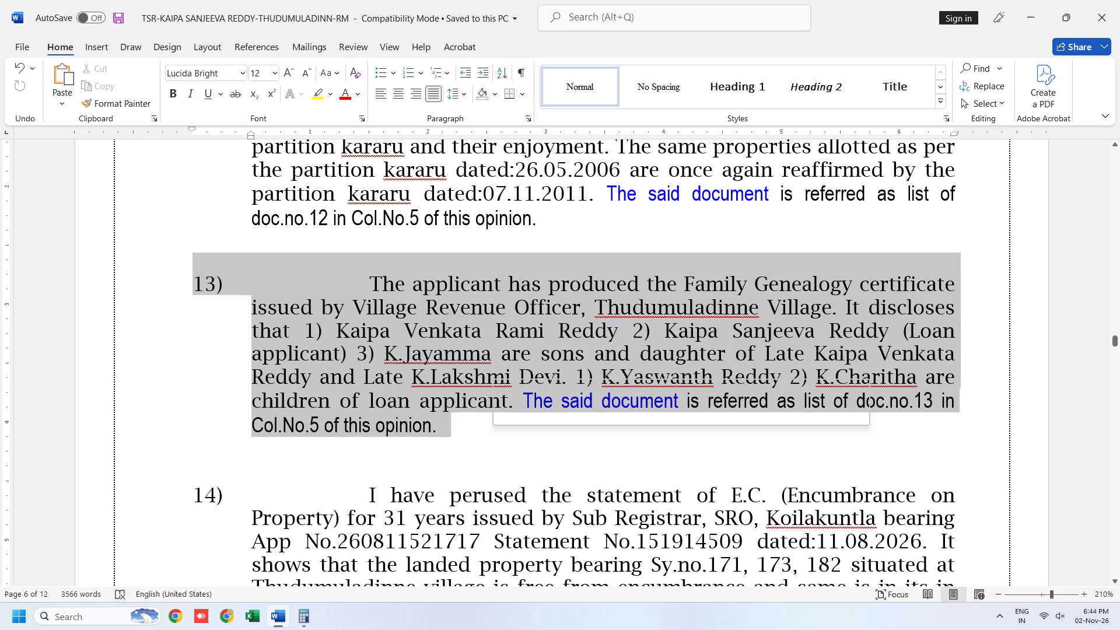
pyautogui.press('Delete')
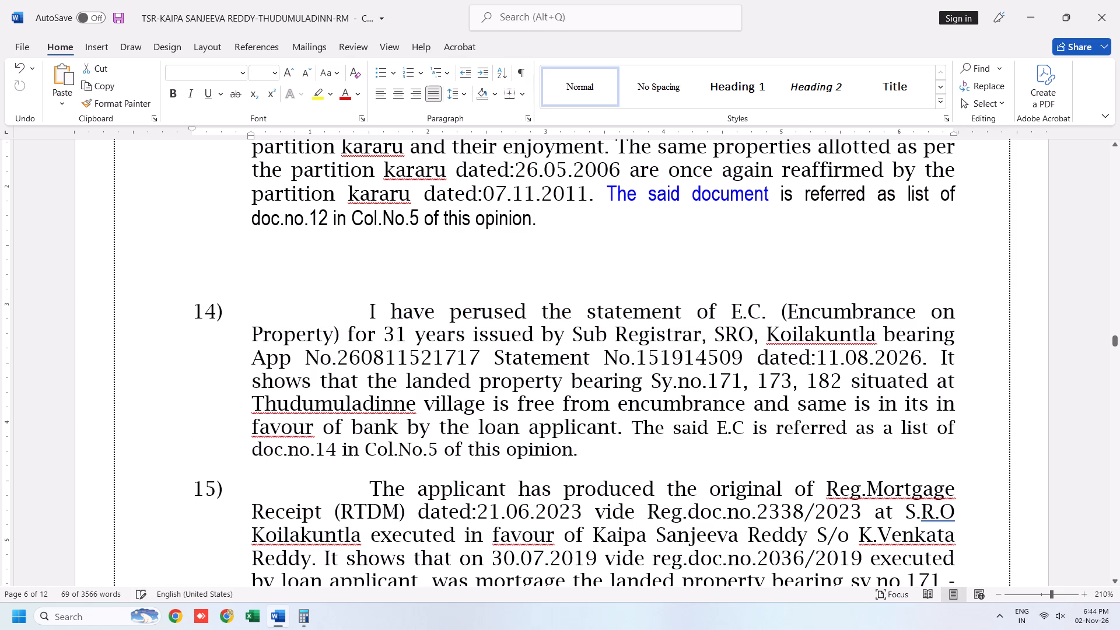
pyautogui.scroll(2, 492, 430)
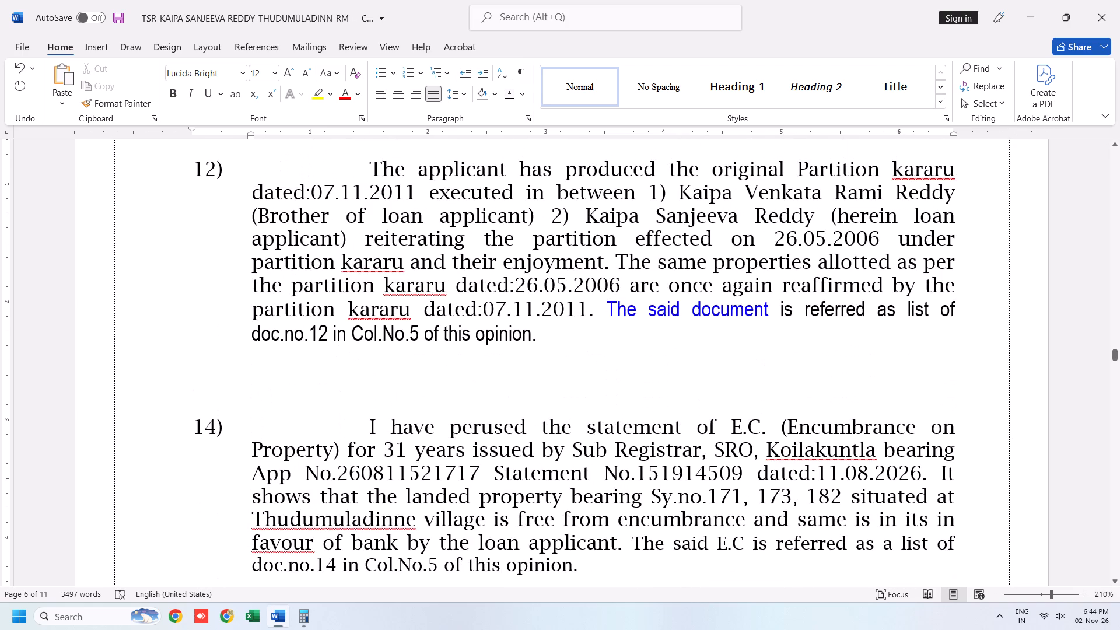
pyautogui.click(268, 377)
pyautogui.press('Delete')
pyautogui.press('Delete')
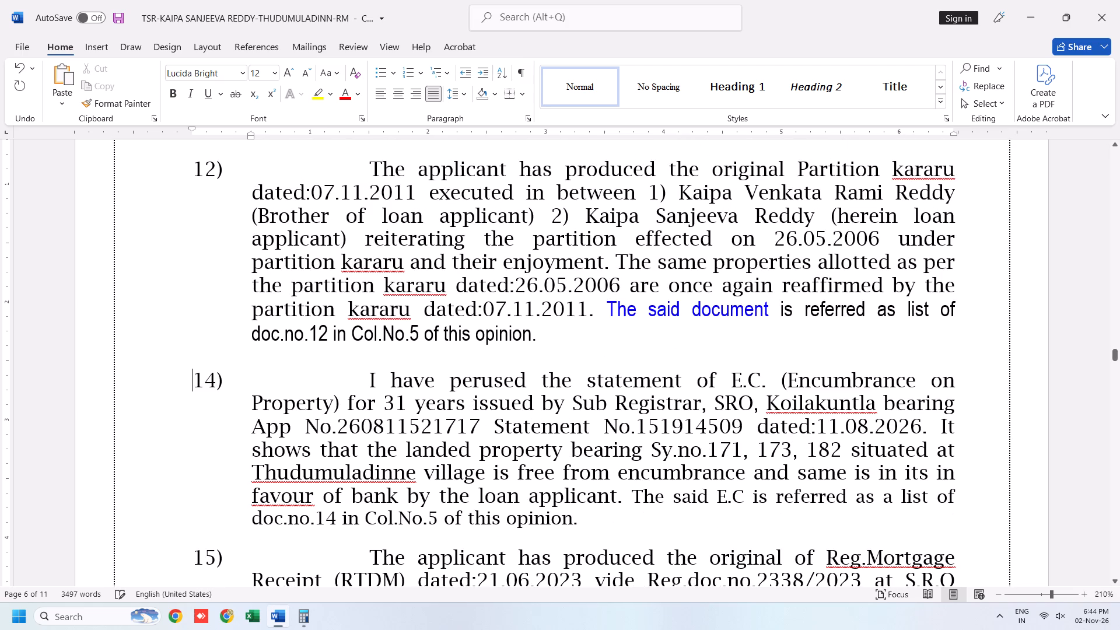
# Renumber the encumbrance statement item as 13 and set its list reference to doc.no.13.
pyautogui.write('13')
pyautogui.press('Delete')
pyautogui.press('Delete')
pyautogui.click(321, 515)
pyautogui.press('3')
pyautogui.press('Delete')
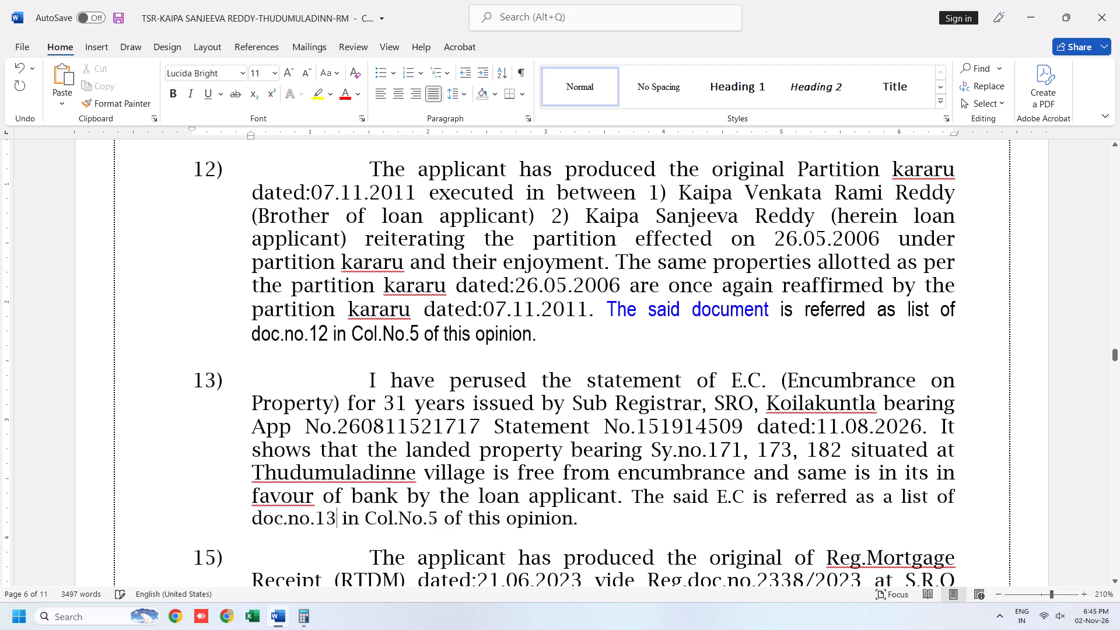
# Renumber the Reg.Mortgage Receipt item dated 21.06.2023 as 14 and set its reference to Doc.No.14.
pyautogui.scroll(-4, 231, 399)
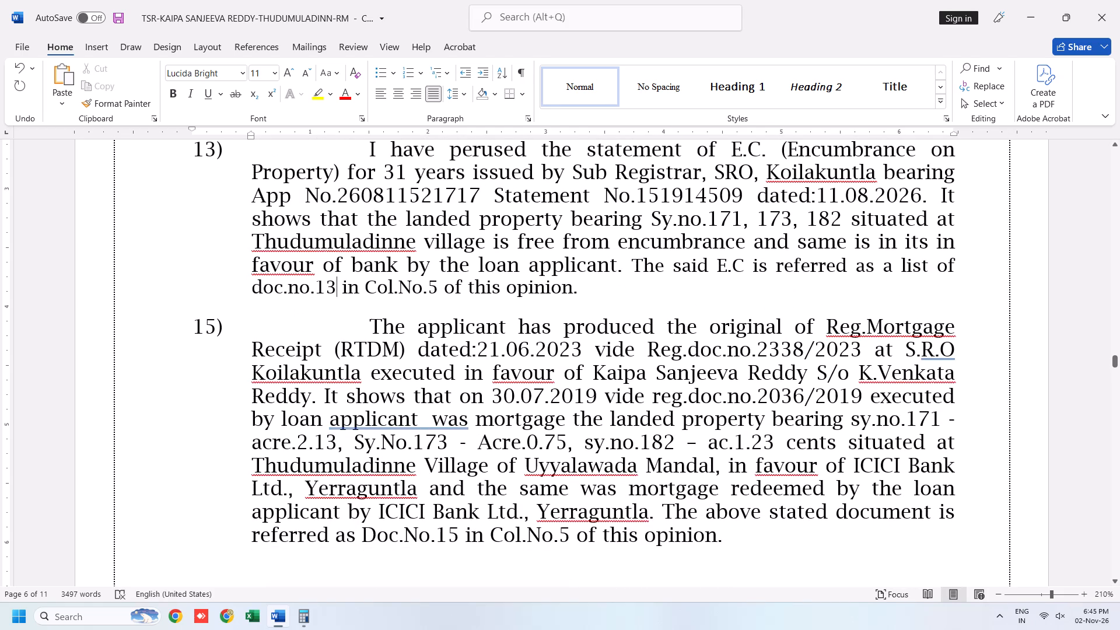
pyautogui.click(205, 324)
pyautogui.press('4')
pyautogui.press('Delete')
pyautogui.click(446, 532)
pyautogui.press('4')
pyautogui.press('Delete')
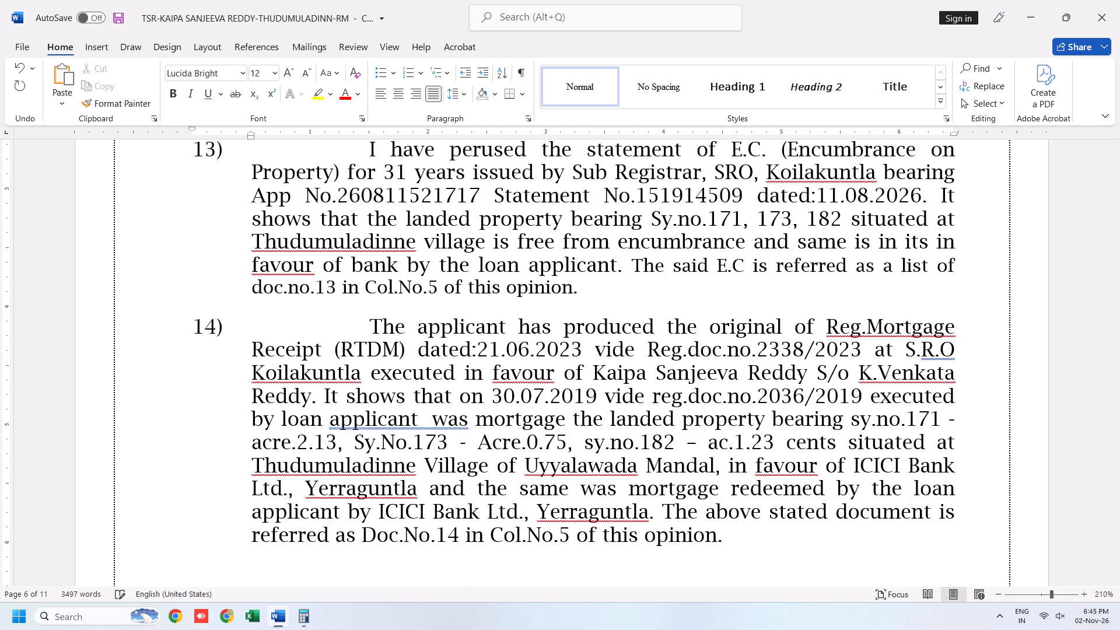
# Renumber the Reg.Mortgage Receipt item dated 26.04.2007 as 15 and set its reference to Doc.No.15.
pyautogui.scroll(-6, 446, 505)
pyautogui.click(203, 253)
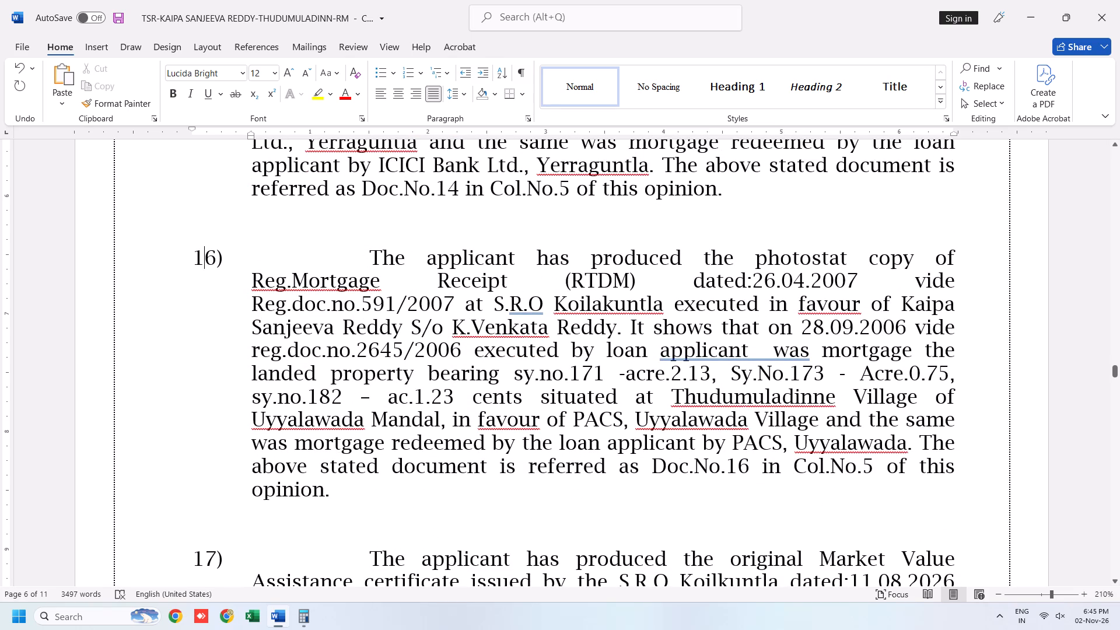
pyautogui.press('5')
pyautogui.press('Delete')
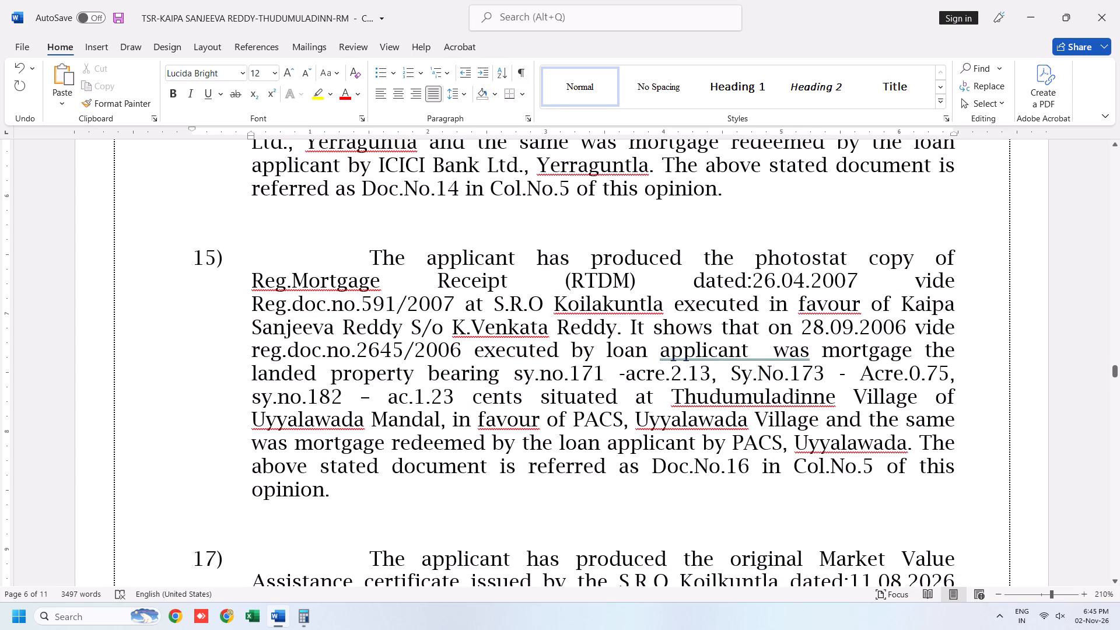
pyautogui.click(743, 466)
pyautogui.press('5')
pyautogui.press('Delete')
# Remove one blank line above item 15.
pyautogui.click(264, 247)
pyautogui.click(243, 228)
pyautogui.press('Delete')
# Insert blank lines before the Market Value certificate item for sy.no.182 so that it starts on page 7.
pyautogui.scroll(-6, 243, 231)
pyautogui.scroll(2, 328, 314)
pyautogui.click(259, 279)
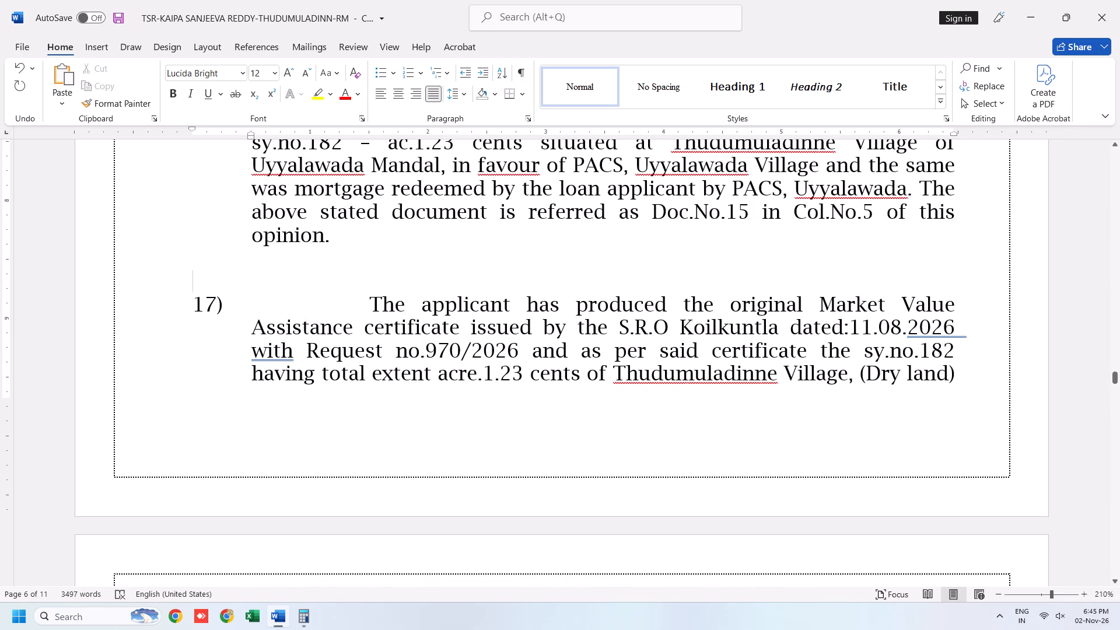
pyautogui.press('Return')
pyautogui.press('Return')
pyautogui.press('Return')
pyautogui.press('Return')
pyautogui.scroll(-6, 259, 279)
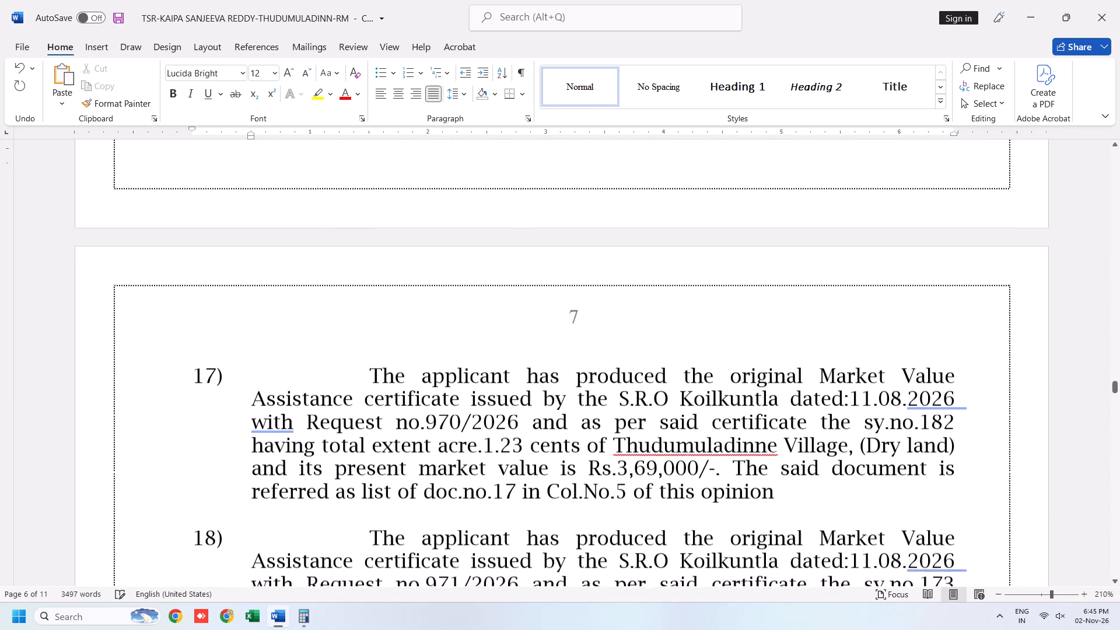
# Renumber the Market Value certificate item for sy.no.182 as 16 and set its reference to doc.no.16.
pyautogui.click(202, 307)
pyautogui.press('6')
pyautogui.press('Delete')
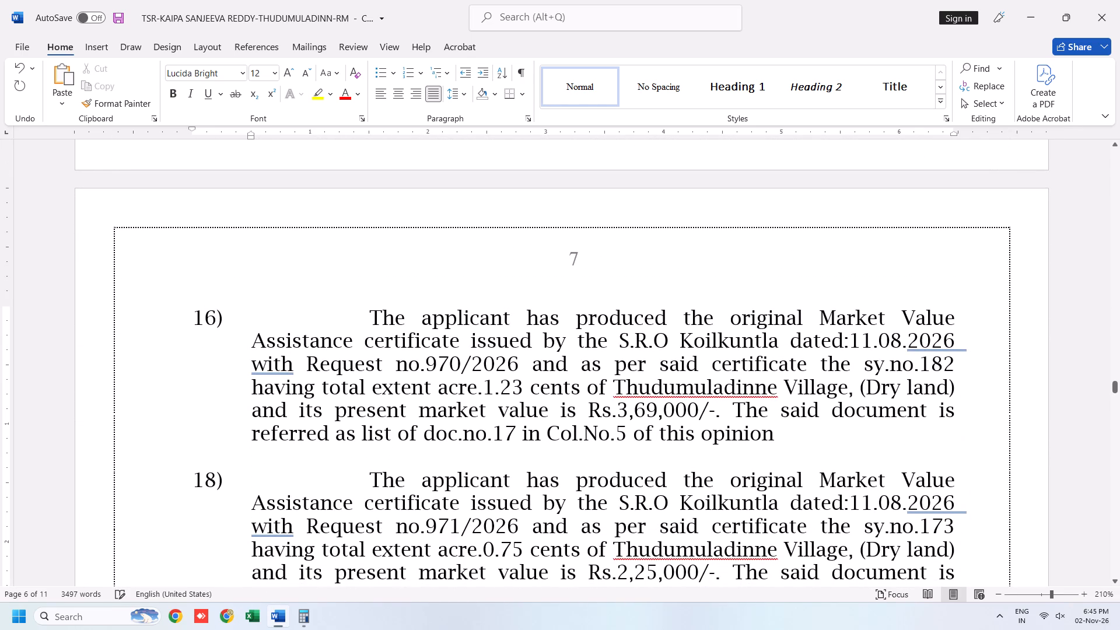
pyautogui.click(500, 429)
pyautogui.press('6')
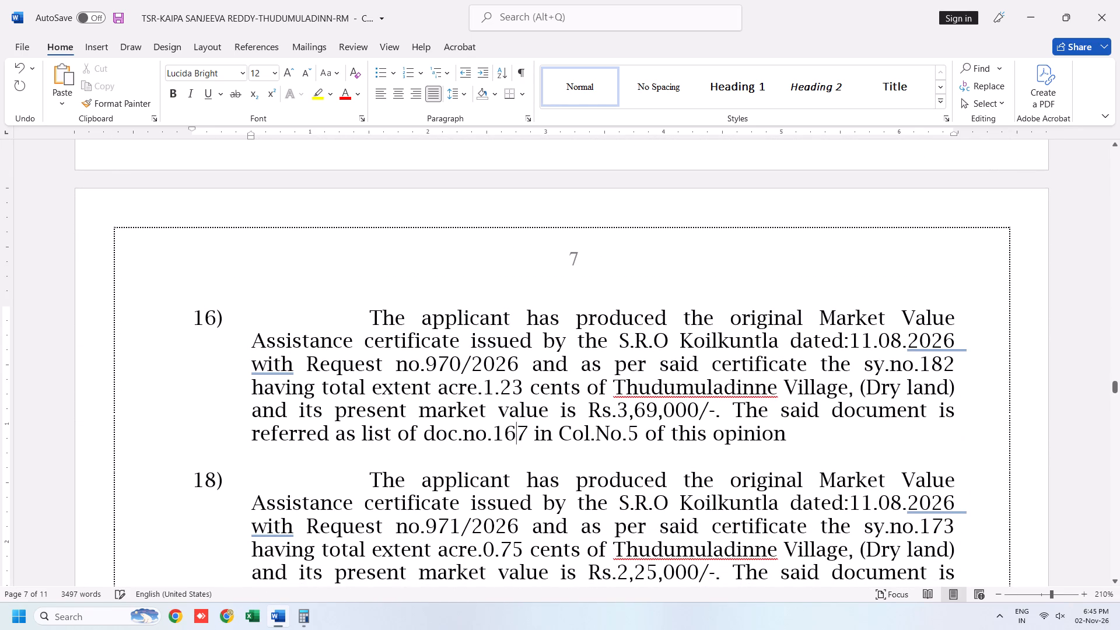
pyautogui.press('Delete')
# Renumber the Market Value certificate item for sy.no.173 as 17 and set its reference to doc.no.17.
pyautogui.scroll(-2, 478, 446)
pyautogui.click(213, 362)
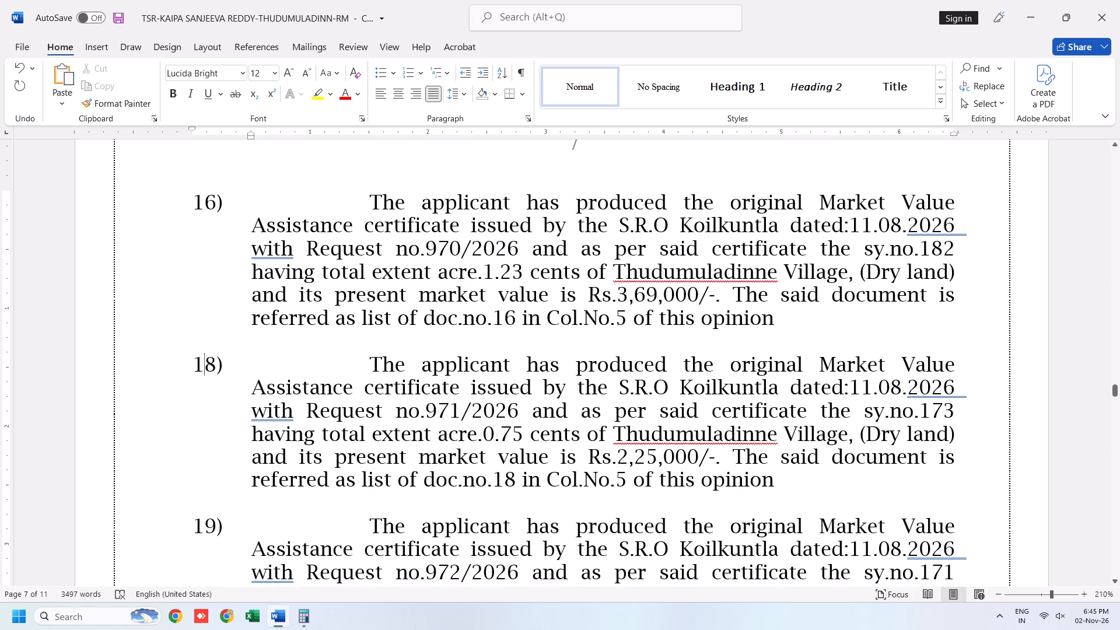
pyautogui.press('Delete')
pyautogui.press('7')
pyautogui.click(397, 484)
pyautogui.click(509, 471)
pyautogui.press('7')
pyautogui.press('Delete')
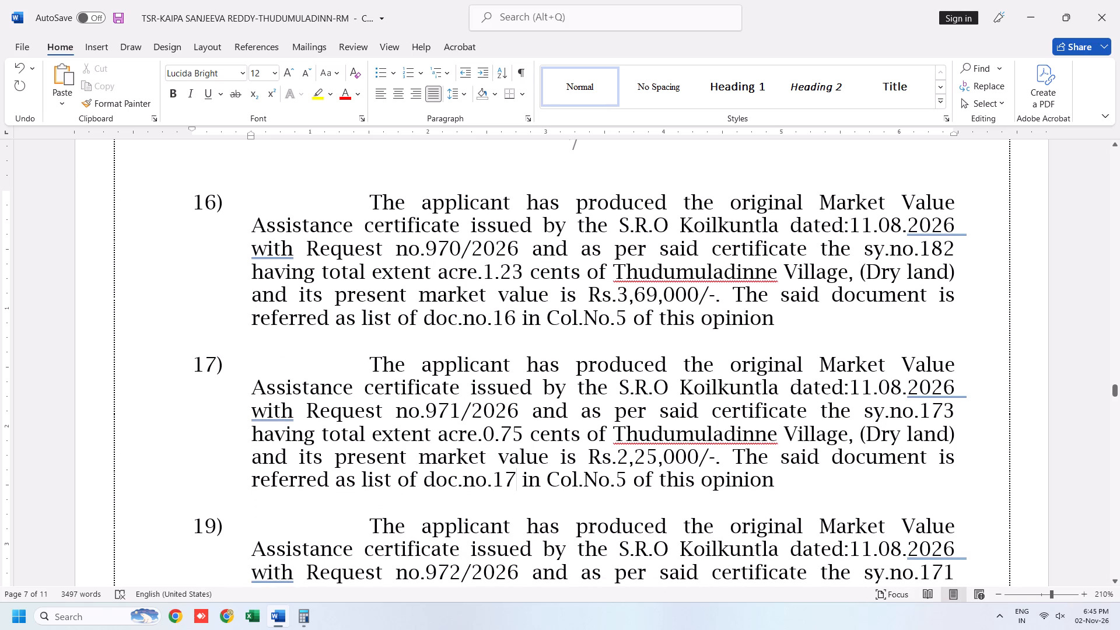
pyautogui.click(356, 400)
# Renumber the Market Value certificate item for sy.no.171 as 18 and set its reference to doc.no.18.
pyautogui.scroll(-2, 344, 414)
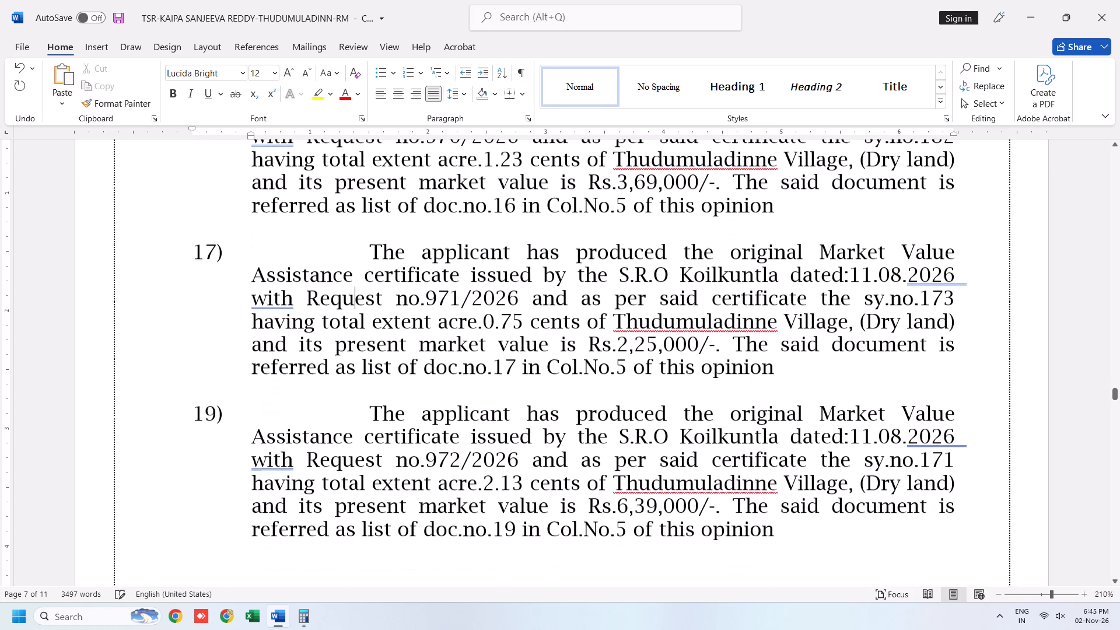
pyautogui.click(213, 408)
pyautogui.press('Insert')
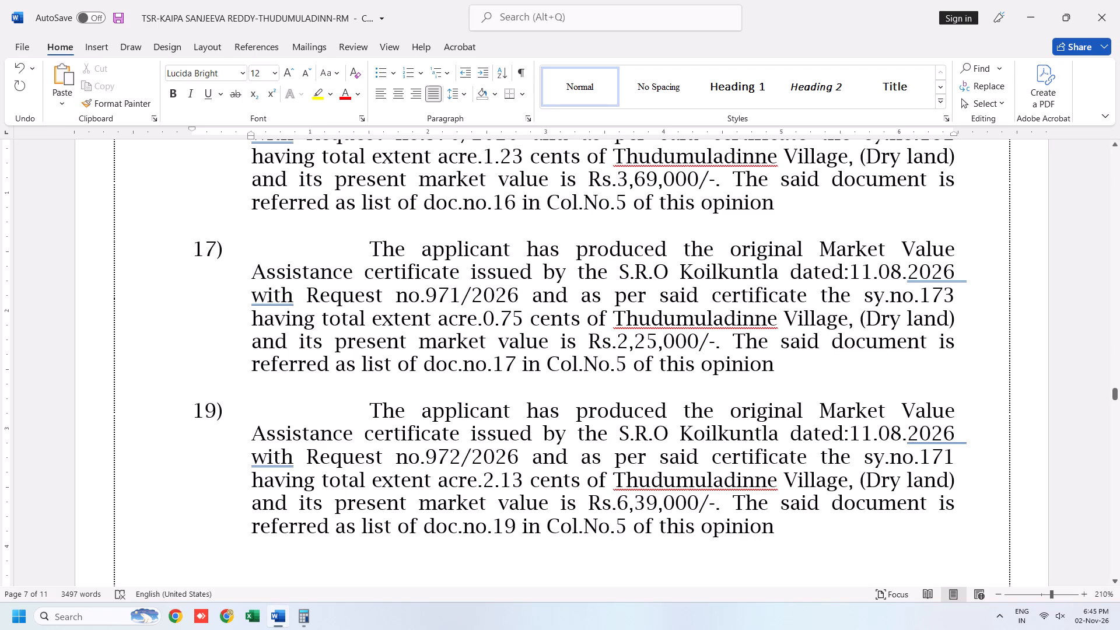
pyautogui.press('BackSpace')
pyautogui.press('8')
pyautogui.scroll(-2, 436, 416)
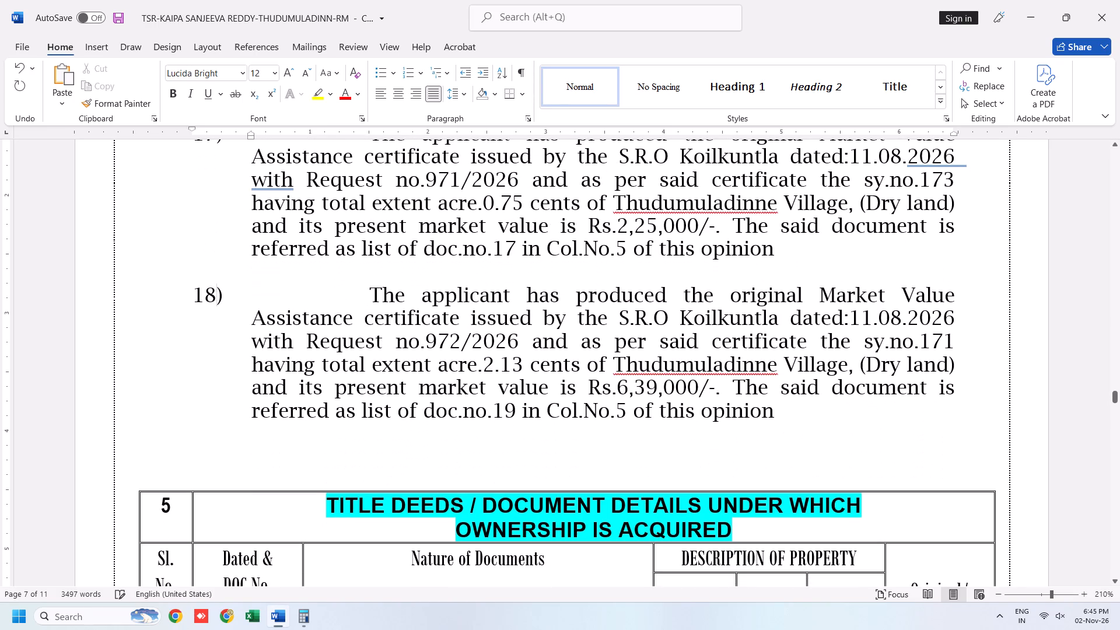
pyautogui.click(501, 409)
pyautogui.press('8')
pyautogui.press('Delete')
# Delete the entire Family Genealogy Certificate row from the title deeds table in section 5.
pyautogui.scroll(-2, 491, 375)
pyautogui.scroll(-8, 415, 340)
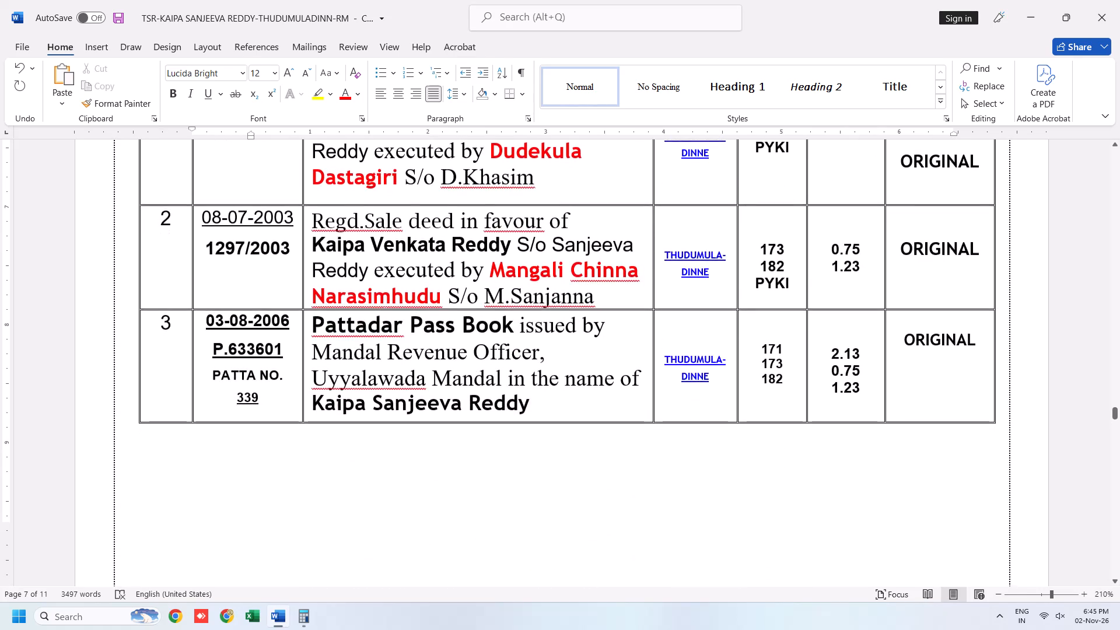
pyautogui.scroll(-15, 381, 336)
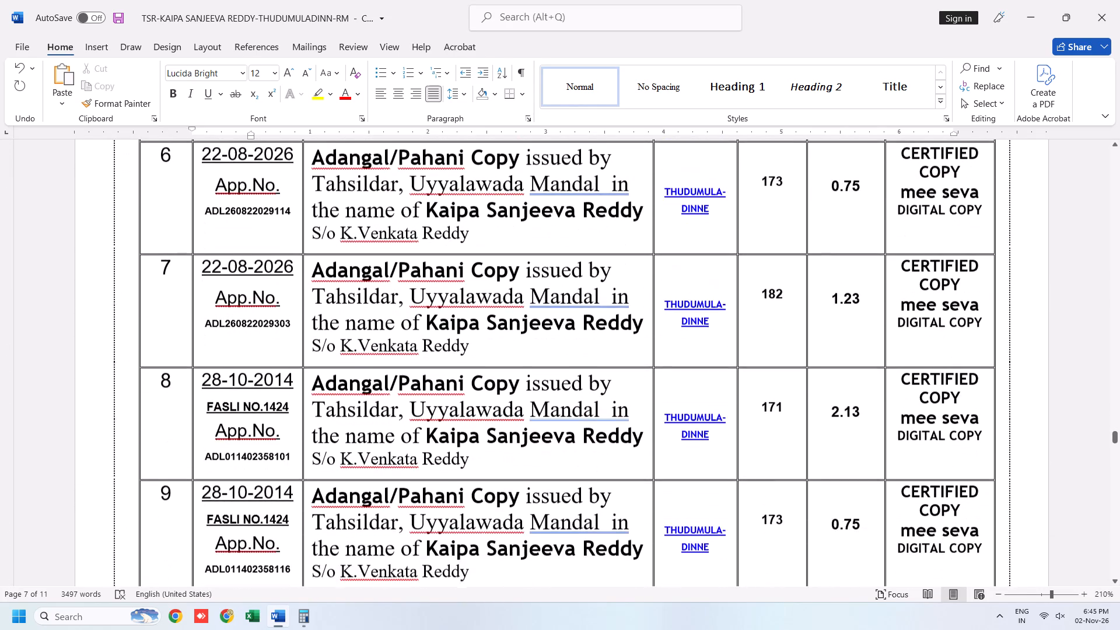
pyautogui.scroll(-8, 387, 310)
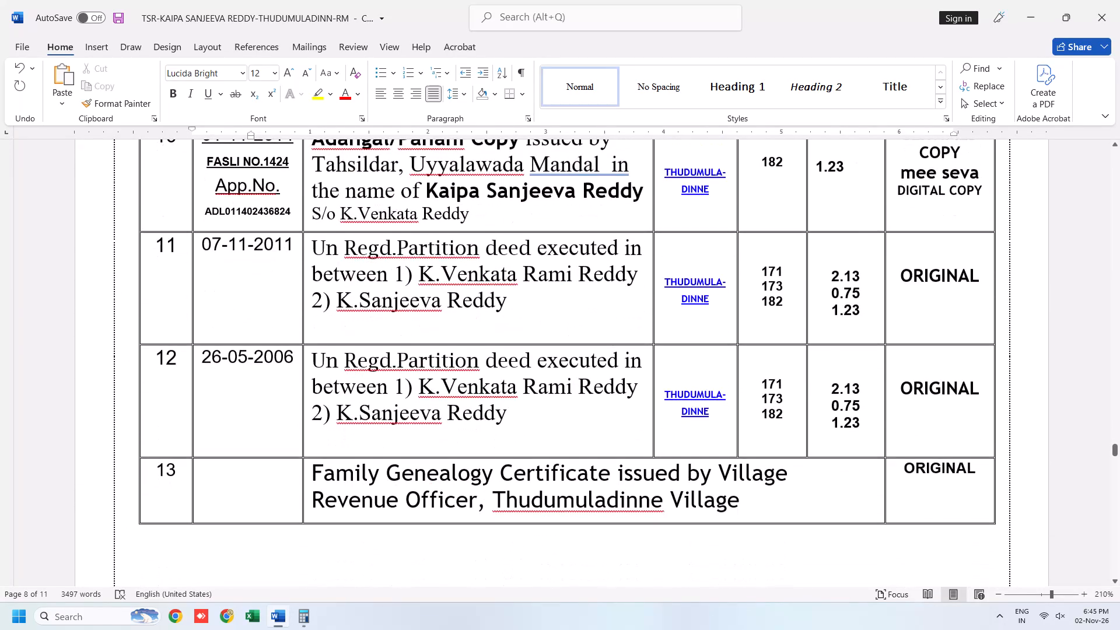
pyautogui.scroll(-3, 370, 315)
pyautogui.click(226, 312)
pyautogui.rightClick(226, 312)
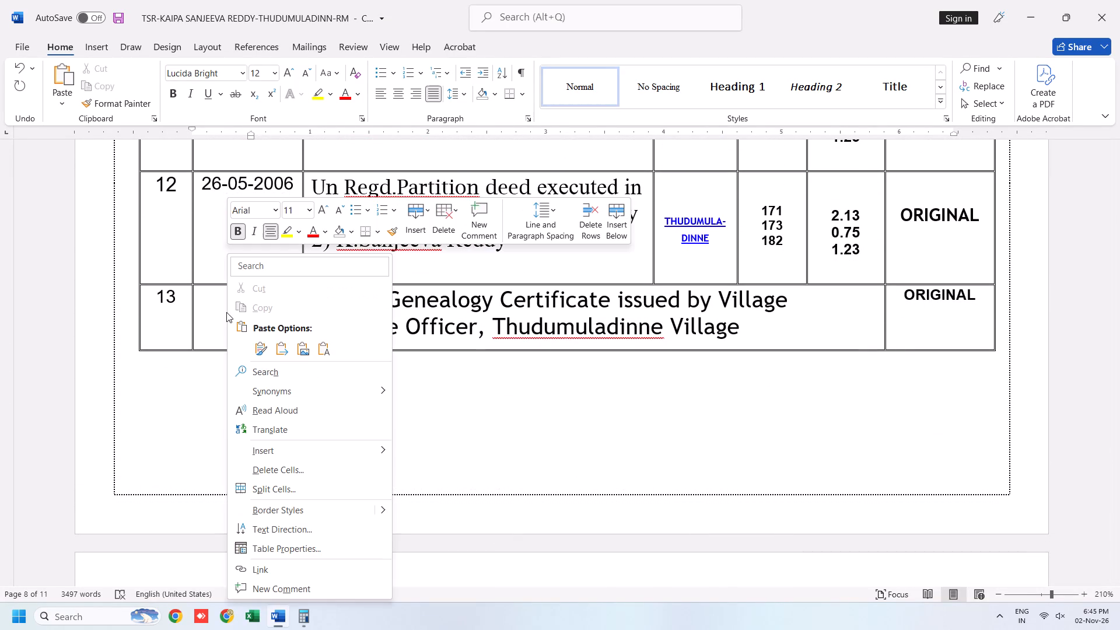
pyautogui.click(271, 469)
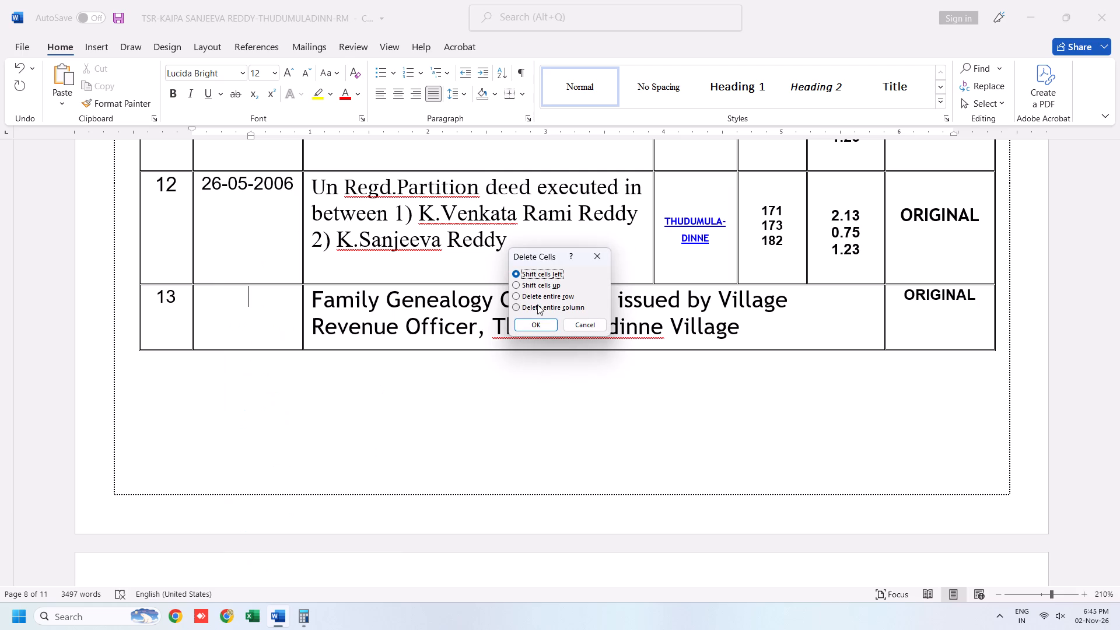
pyautogui.click(537, 297)
pyautogui.click(535, 327)
# Renumber the E.C row in the title deeds table as 13 and the two Receipt (RTDM) rows as 14 and 15.
pyautogui.scroll(3, 466, 332)
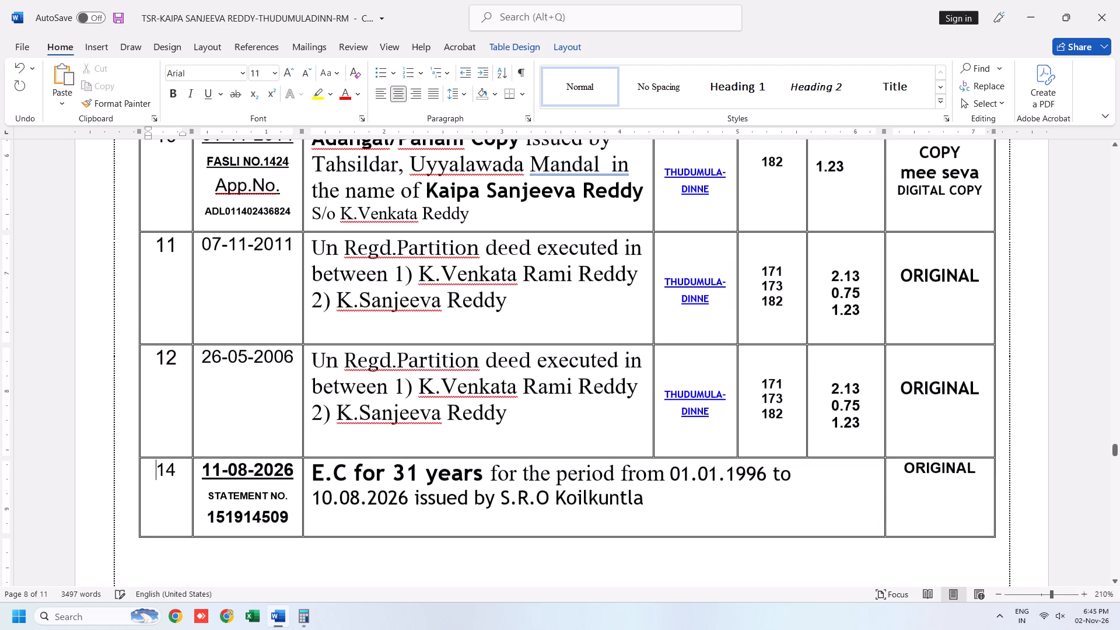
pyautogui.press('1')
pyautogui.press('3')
pyautogui.press('Delete')
pyautogui.press('Delete')
pyautogui.press('Down')
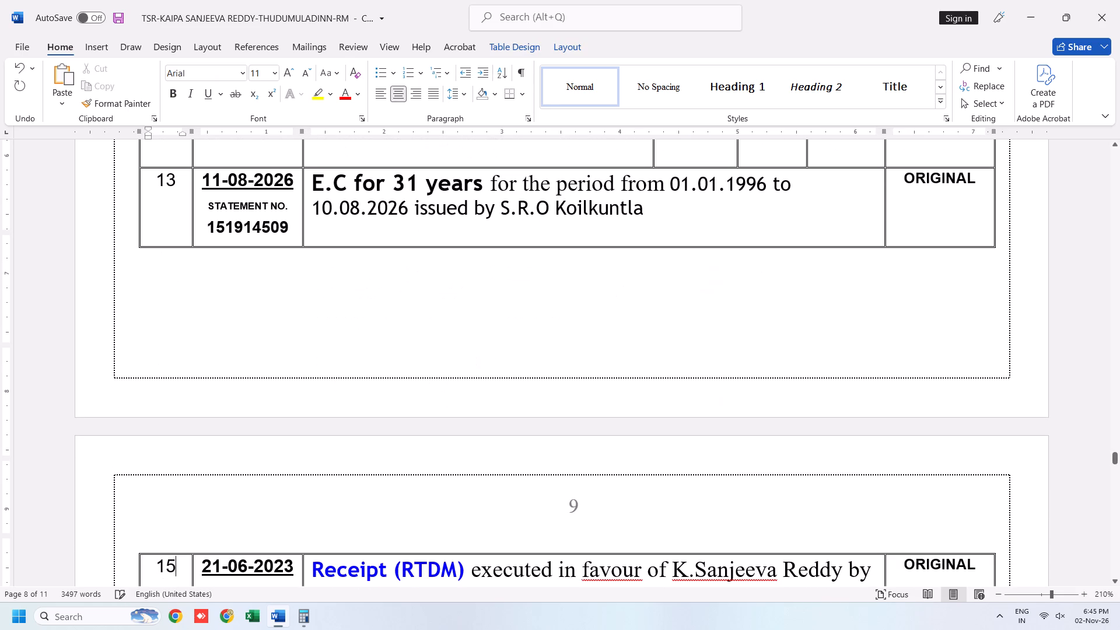
pyautogui.press('BackSpace')
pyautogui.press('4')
pyautogui.scroll(-3, 418, 242)
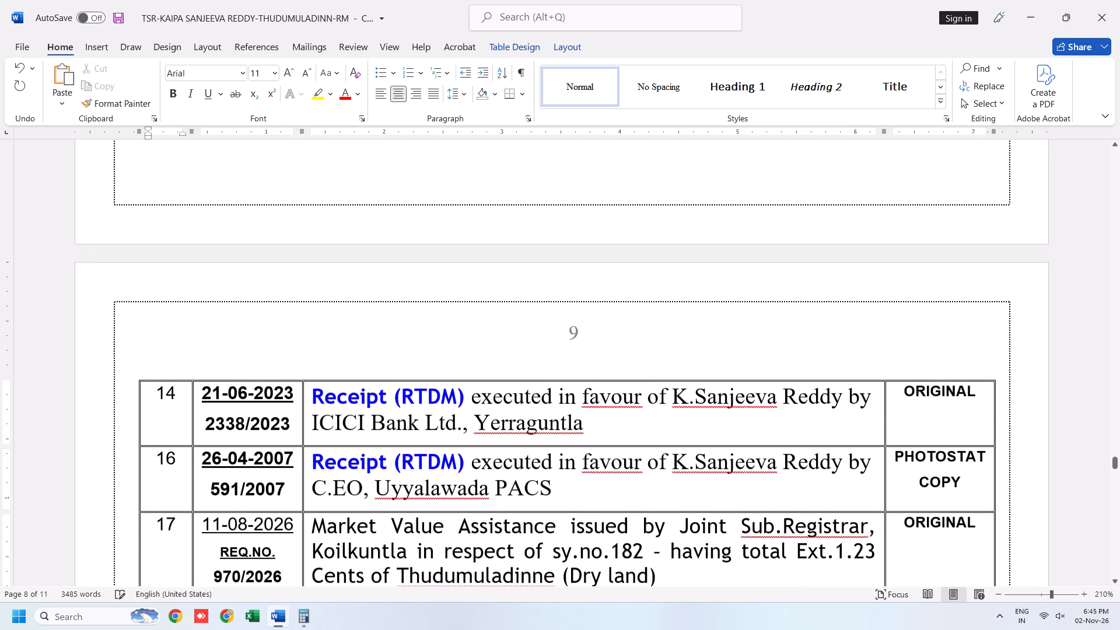
pyautogui.click(164, 463)
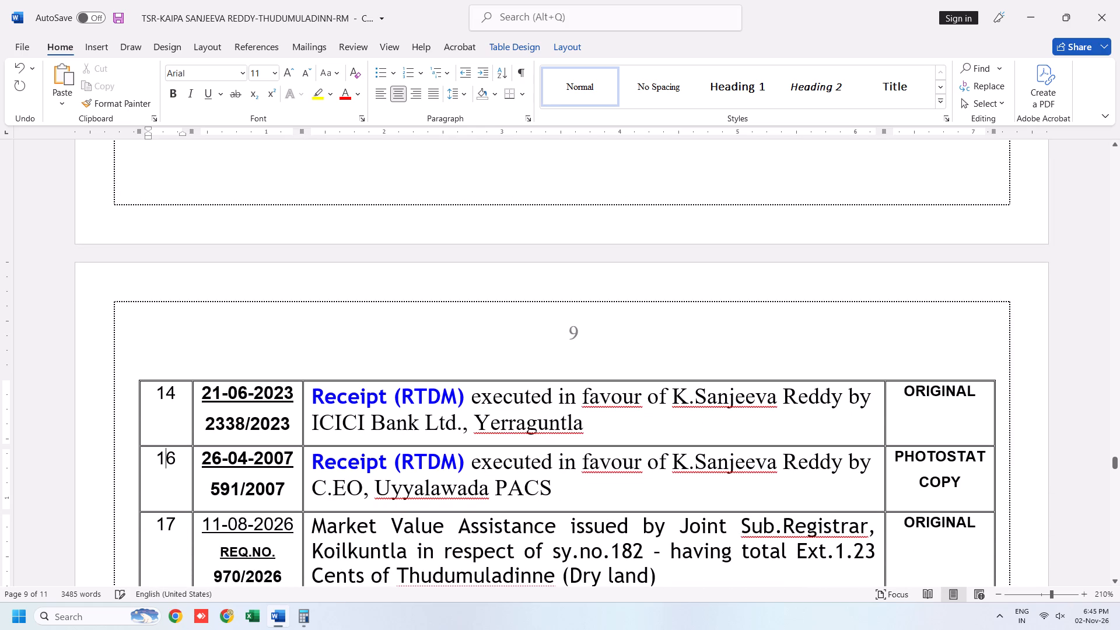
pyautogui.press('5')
pyautogui.press('Delete')
# Renumber the Market Value Assistance rows for sy.no.182, 173 and 171 in the title deeds table as 16, 17 and 18.
pyautogui.press('Down')
pyautogui.press('Left')
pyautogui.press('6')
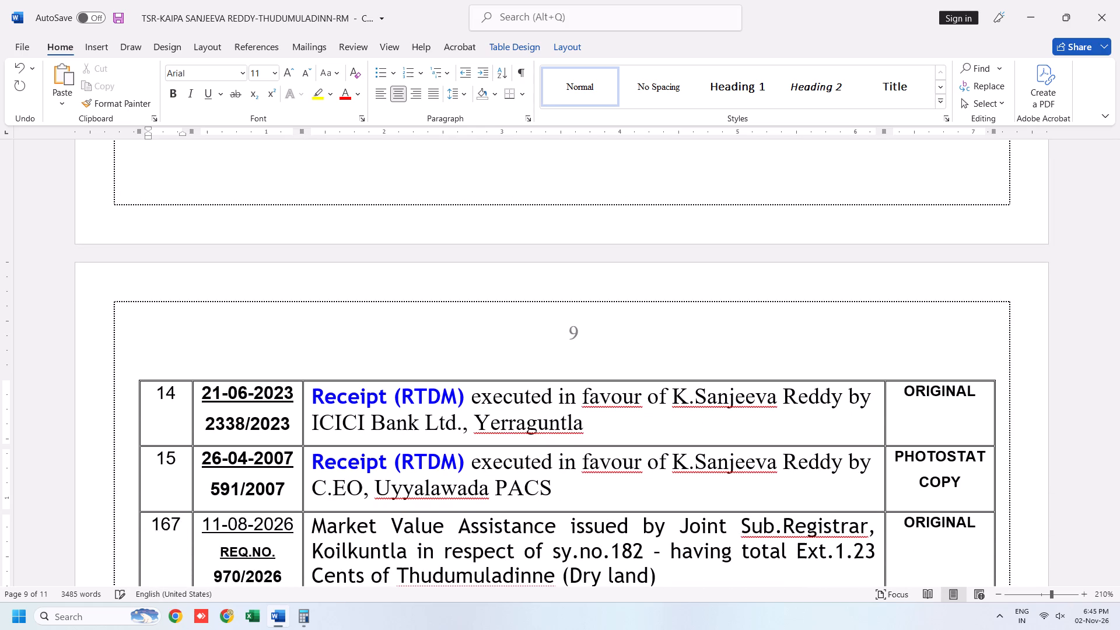
pyautogui.press('Delete')
pyautogui.press('Down')
pyautogui.press('Left')
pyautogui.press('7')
pyautogui.press('Delete')
pyautogui.press('Down')
pyautogui.press('Left')
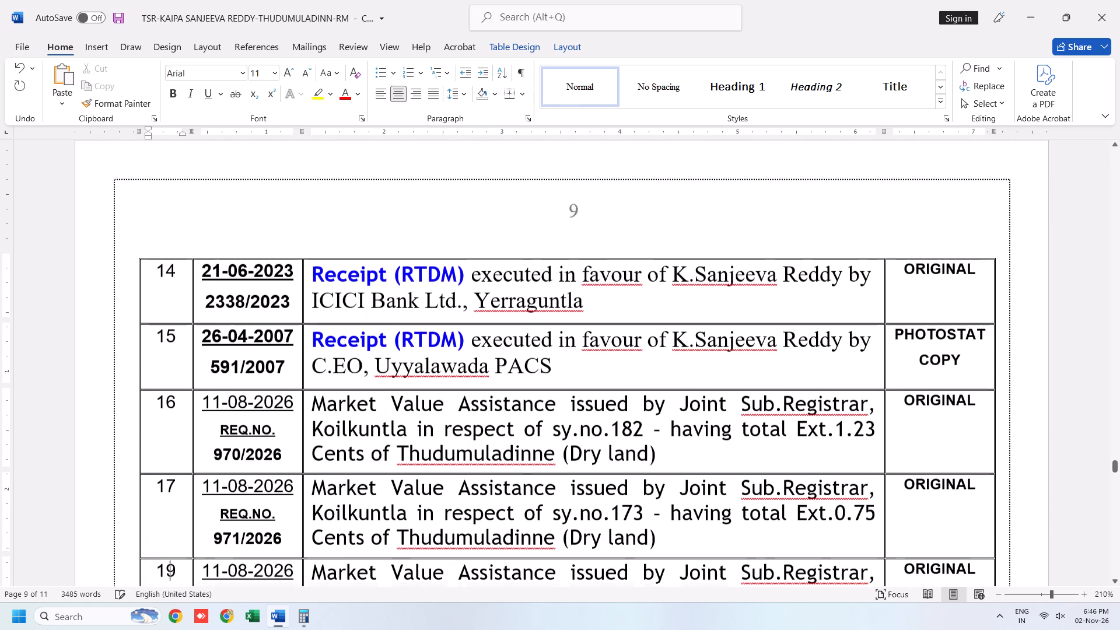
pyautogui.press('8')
pyautogui.press('Delete')
pyautogui.press('Down')
pyautogui.press('Left')
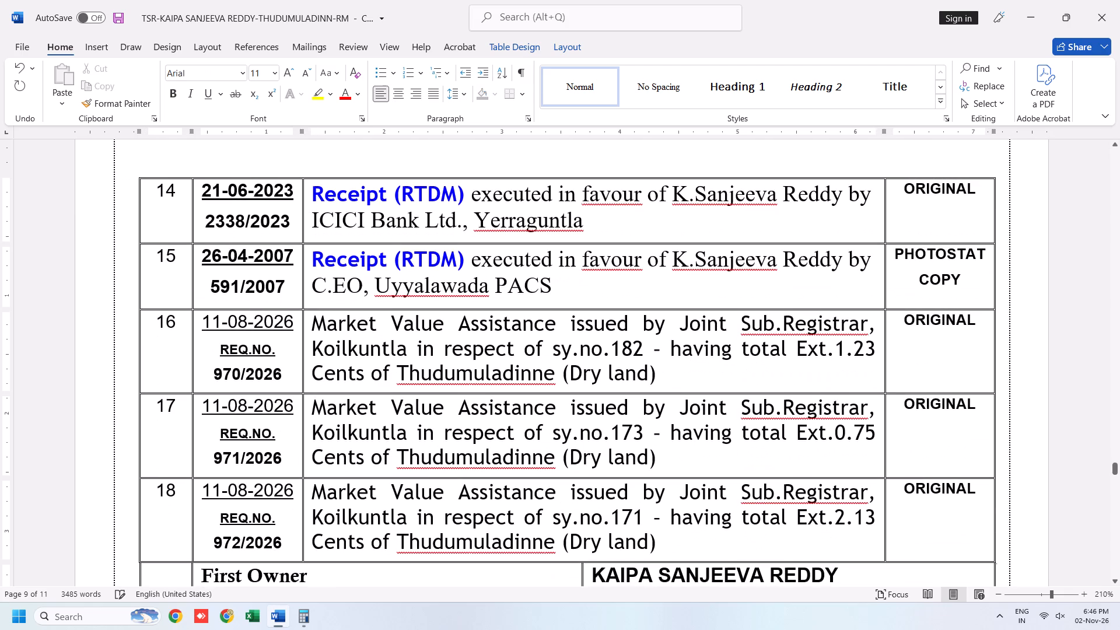
# Save the report.
pyautogui.scroll(-3, 162, 440)
pyautogui.click(407, 344)
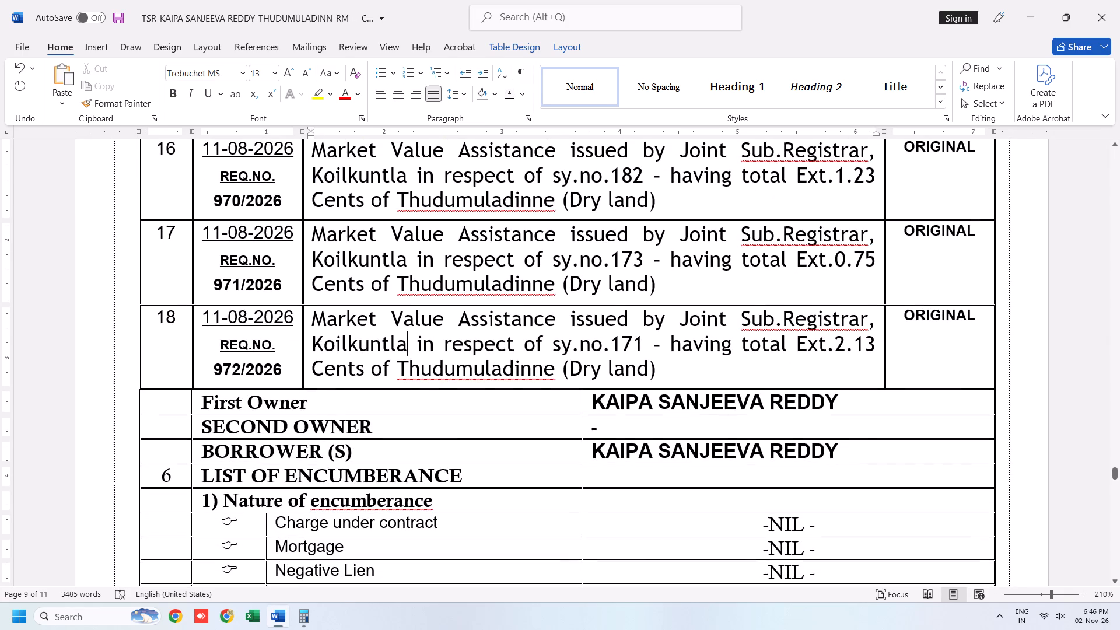
pyautogui.hotkey('ctrl', 's')
# Examine the encumbrance, regulatory issue and further document rows and how they break across pages 9 to 11.
pyautogui.moveTo(428, 341); pyautogui.dragTo(420, 342)
pyautogui.scroll(-5, 428, 342)
pyautogui.scroll(-9, 520, 330)
pyautogui.scroll(-5, 922, 170)
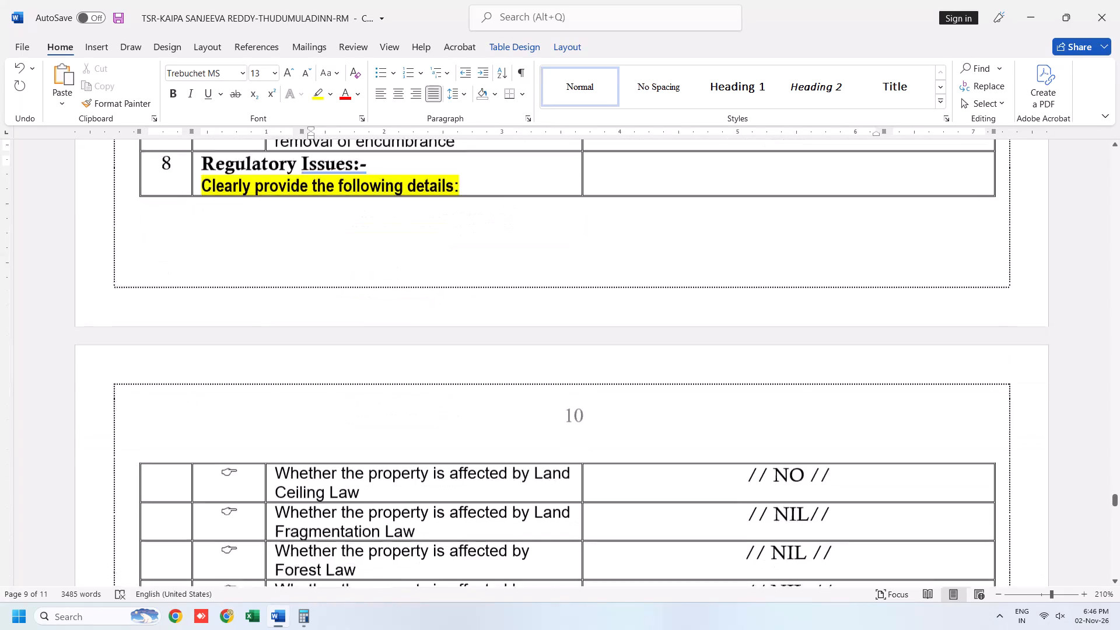
pyautogui.scroll(-5, 897, 183)
pyautogui.scroll(7, 893, 185)
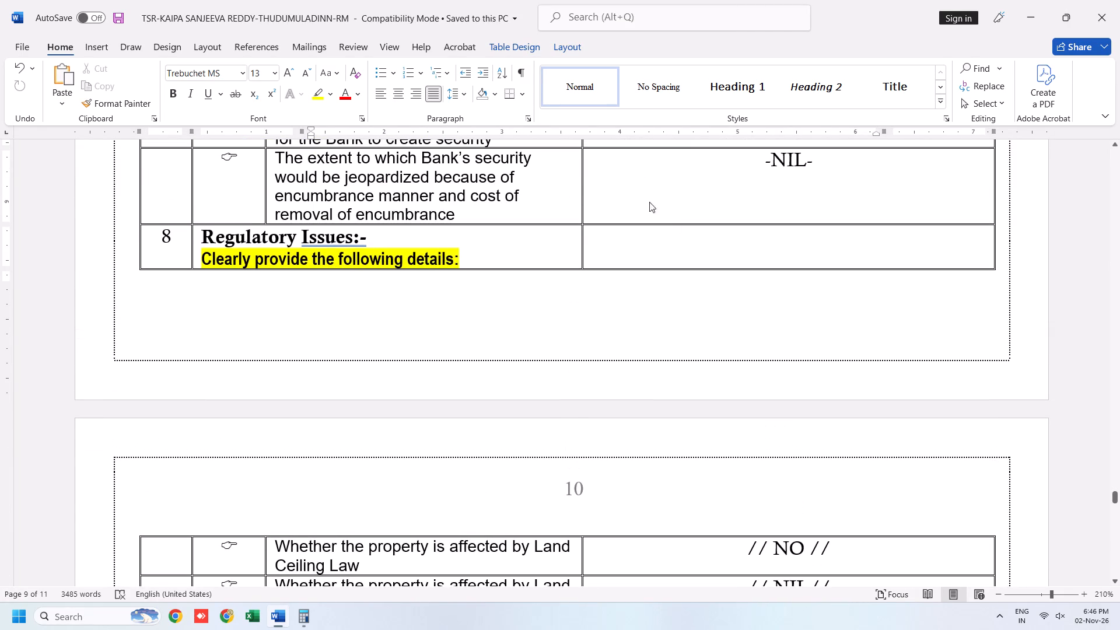
pyautogui.click(500, 209)
pyautogui.scroll(-20, 502, 213)
pyautogui.scroll(-11, 502, 213)
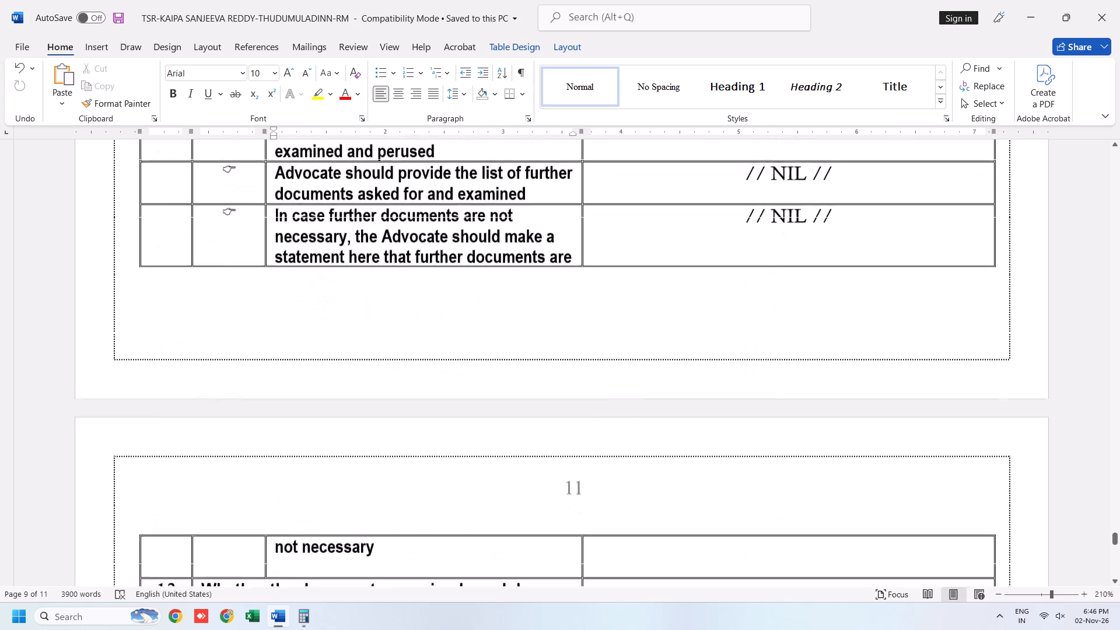
pyautogui.scroll(-10, 610, 225)
pyautogui.scroll(14, 595, 237)
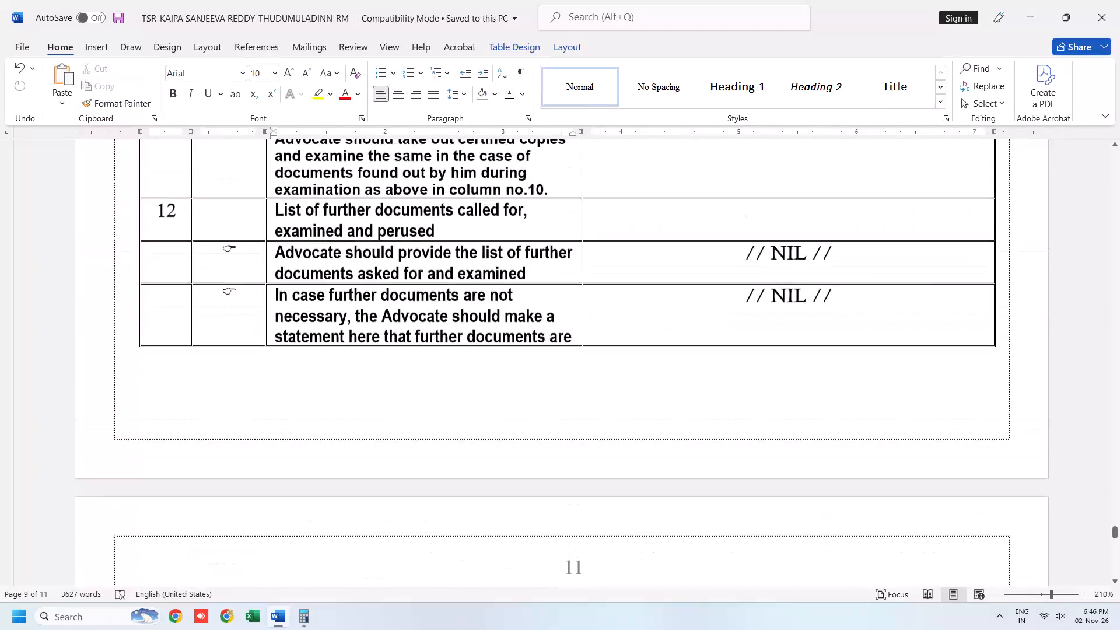
pyautogui.click(530, 375)
pyautogui.scroll(17, 528, 373)
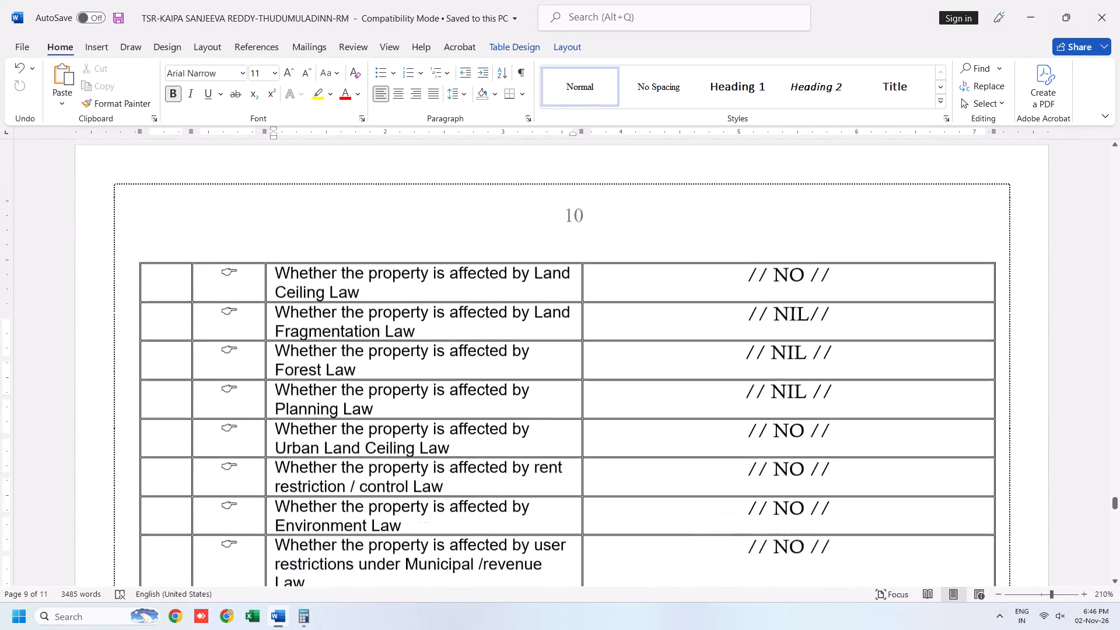
# Apply 1.5 line spacing to the section 7 paragraph on the extent to which Bank's security would be jeopardized.
pyautogui.scroll(8, 492, 348)
pyautogui.click(470, 393)
pyautogui.click(426, 366)
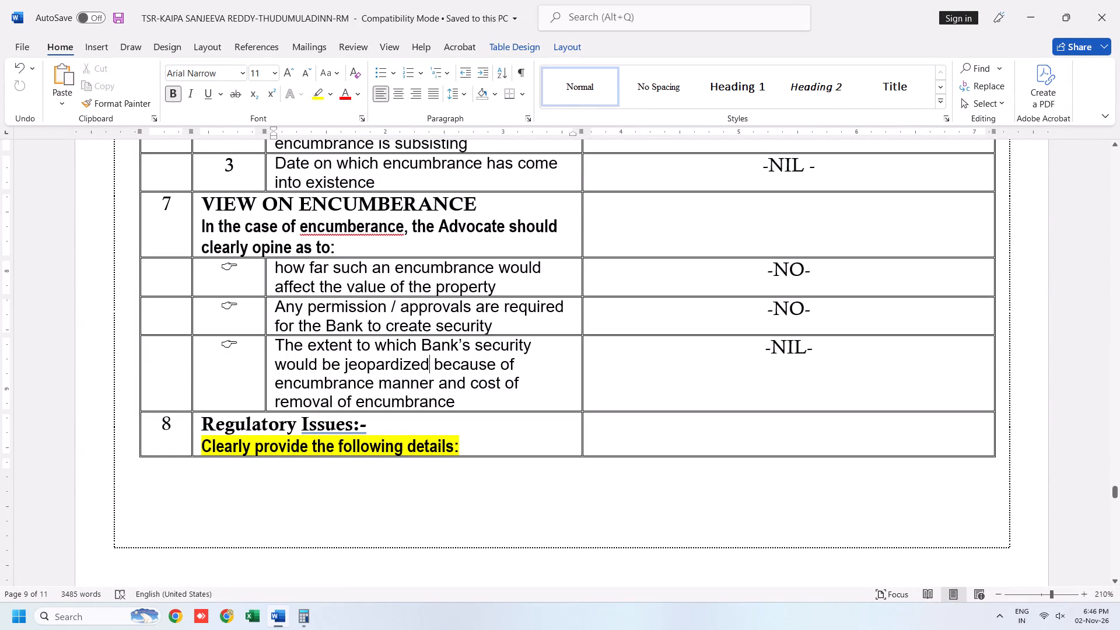
pyautogui.hotkey('ctrl', '5')
# Add a blank line after "documents asked for and examined" in item 12 so that the following row starts on page 11.
pyautogui.scroll(-15, 427, 359)
pyautogui.scroll(-2, 612, 387)
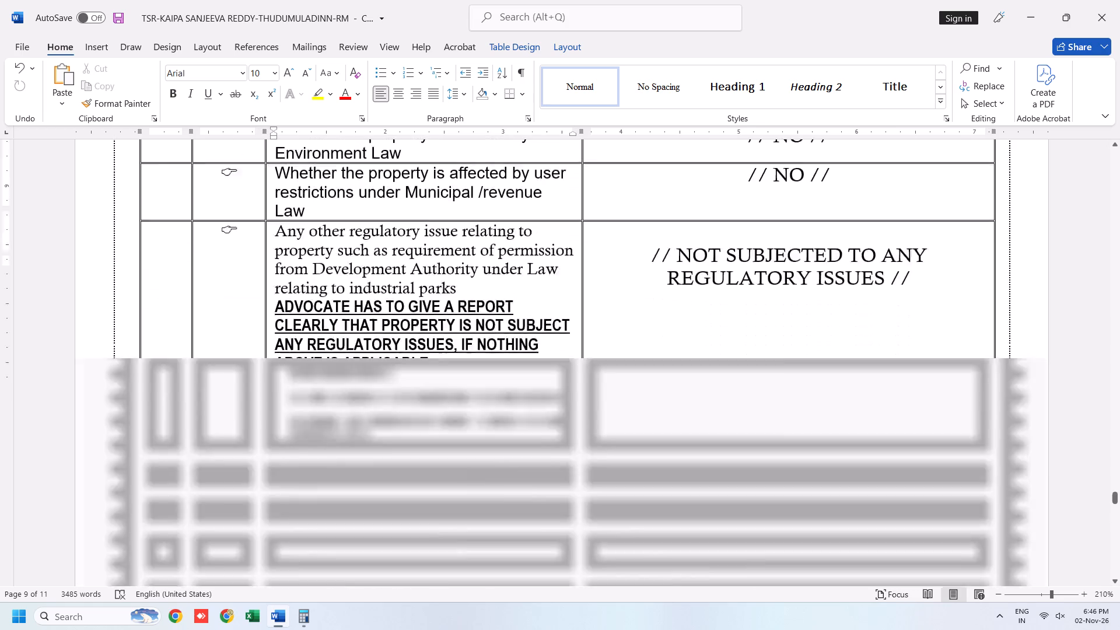
pyautogui.scroll(-10, 612, 386)
pyautogui.scroll(-16, 756, 276)
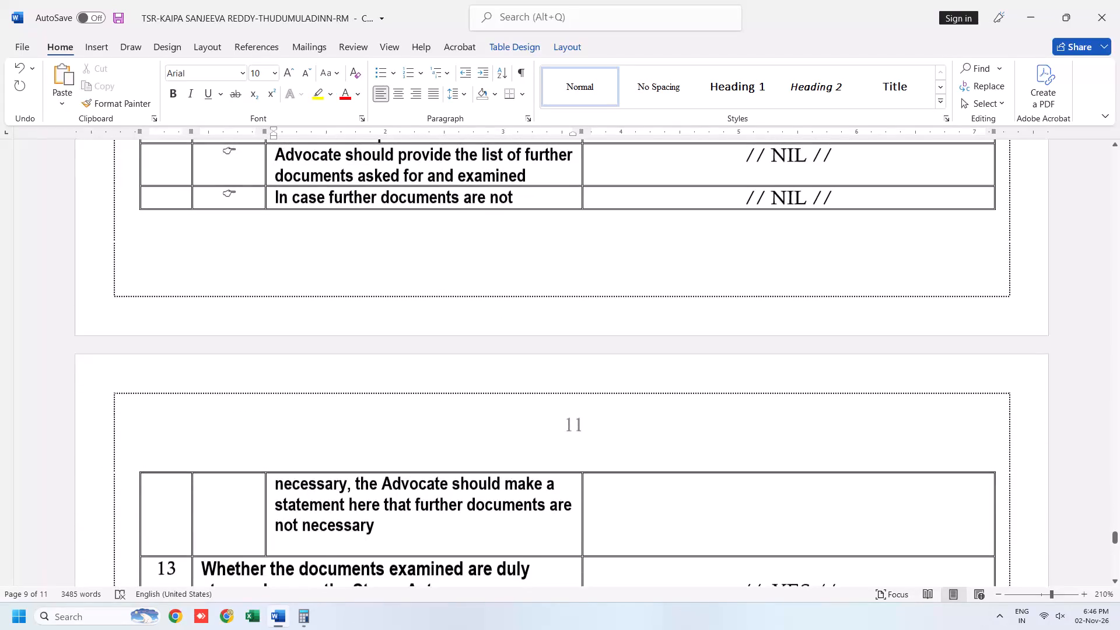
pyautogui.scroll(2, 661, 265)
pyautogui.click(537, 290)
pyautogui.press('Return')
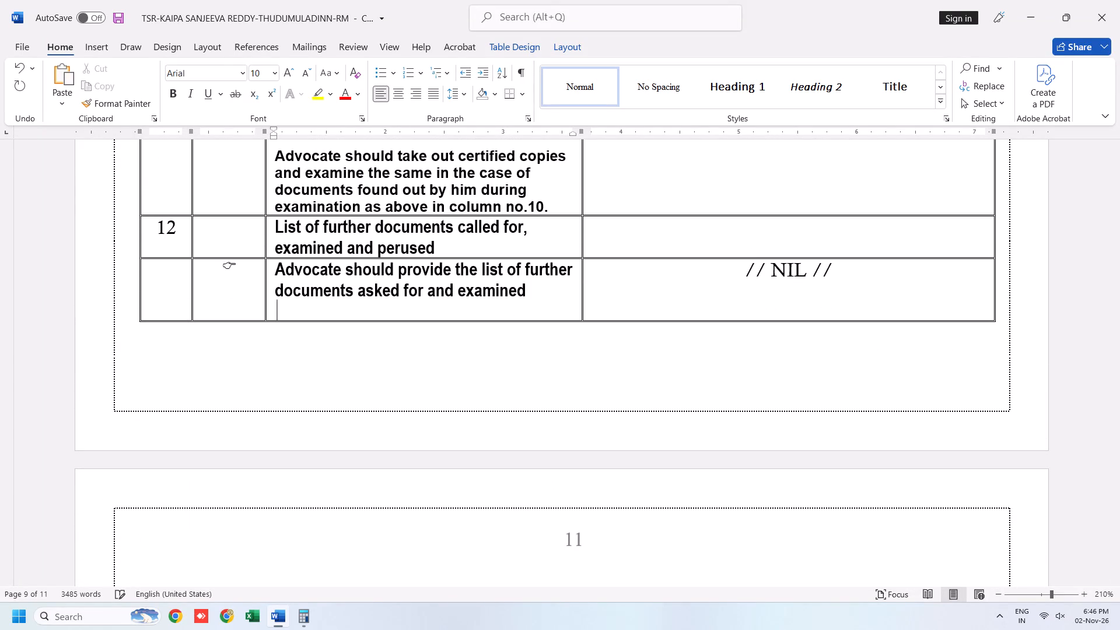
# Check the end of the report, including the date line, item 18 and item 17's list of documents to be deposited.
pyautogui.scroll(-9, 537, 288)
pyautogui.scroll(-18, 555, 237)
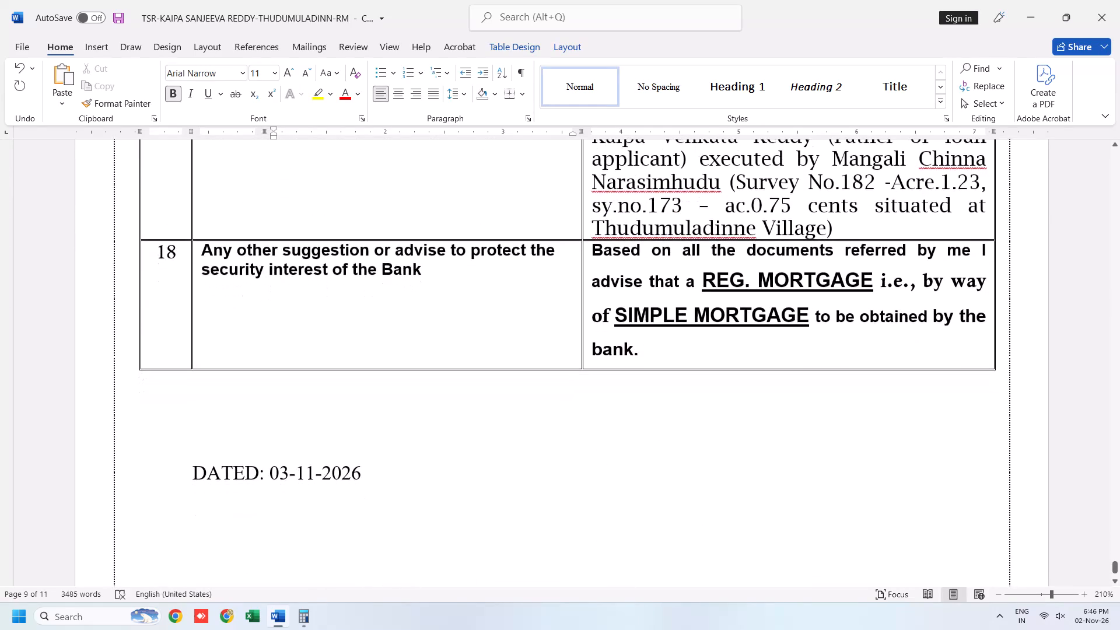
pyautogui.click(324, 407)
pyautogui.scroll(-3, 456, 388)
pyautogui.scroll(-2, 568, 341)
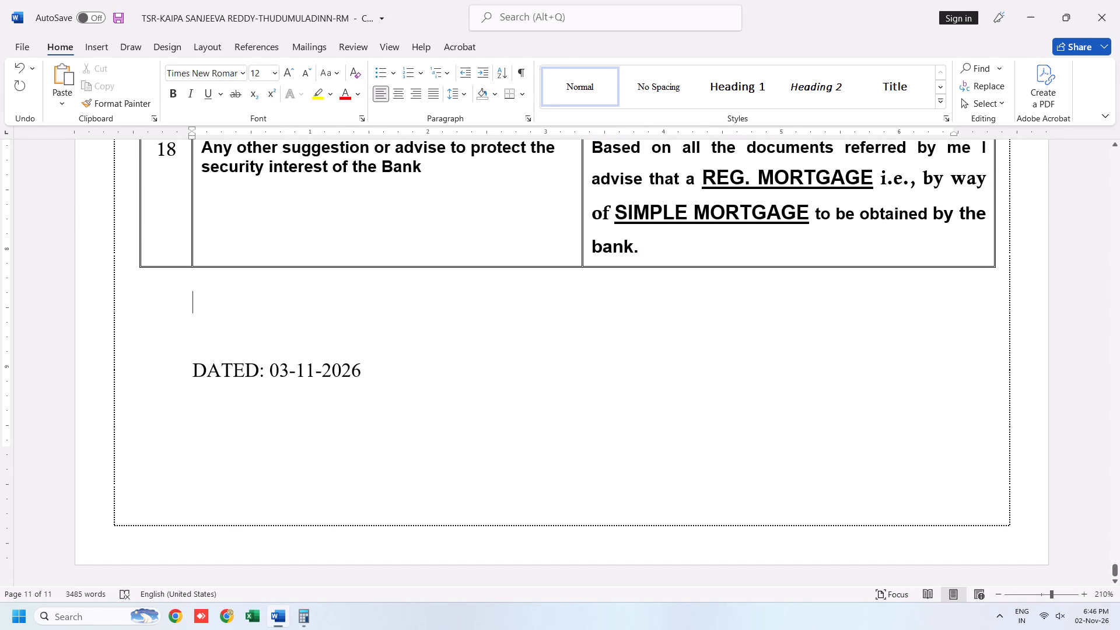
pyautogui.scroll(6, 657, 333)
pyautogui.click(666, 326)
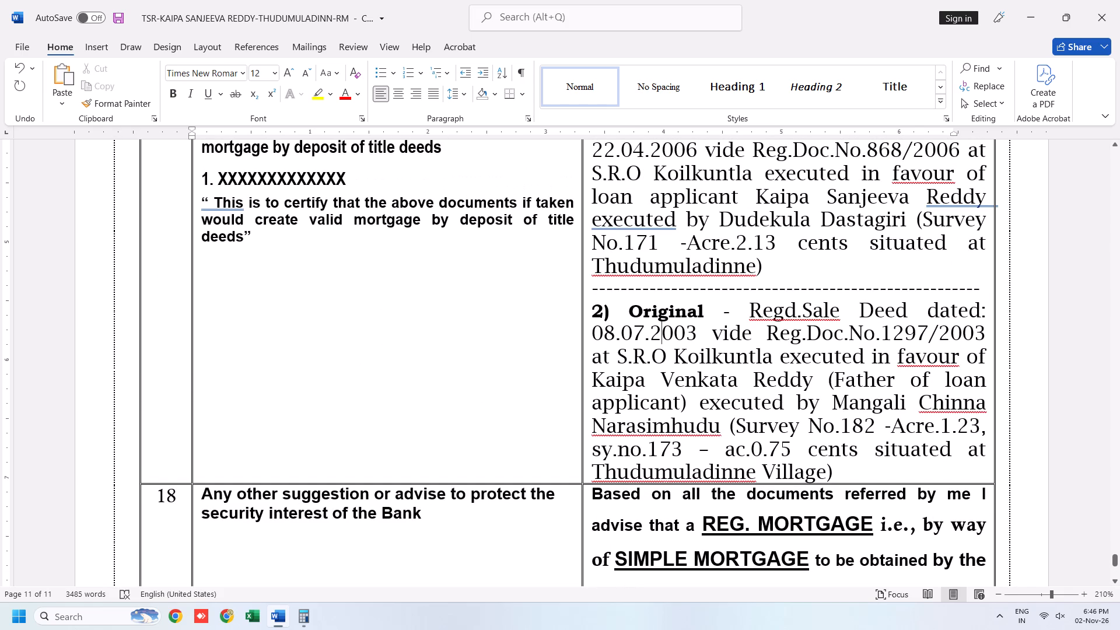
pyautogui.click(705, 373)
pyautogui.click(736, 351)
pyautogui.click(742, 313)
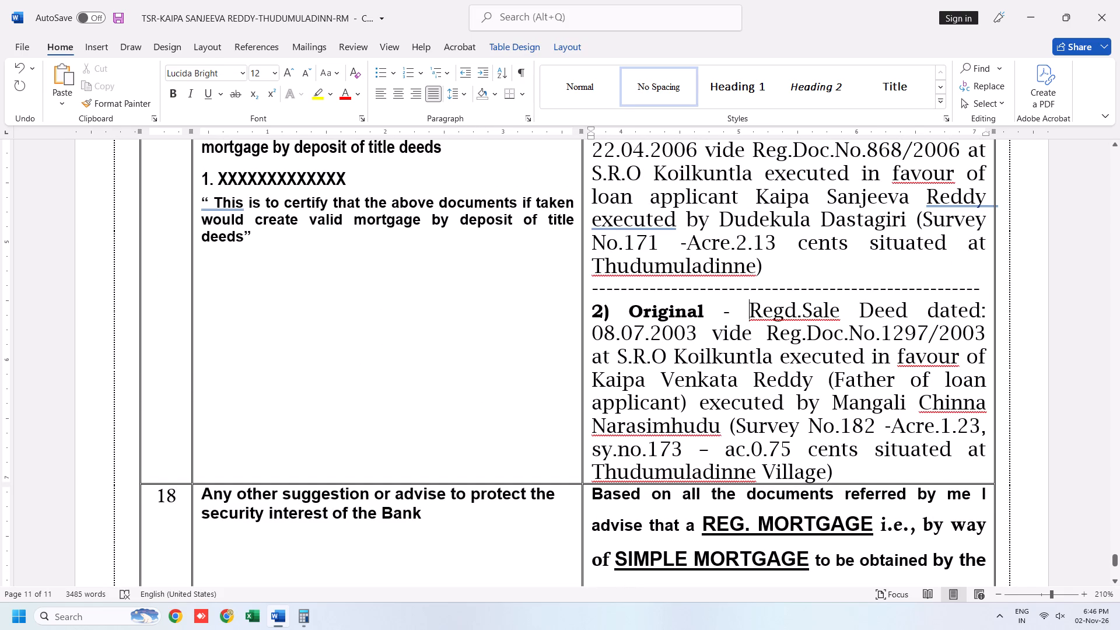
# Save the report.
pyautogui.hotkey('ctrl', 's')
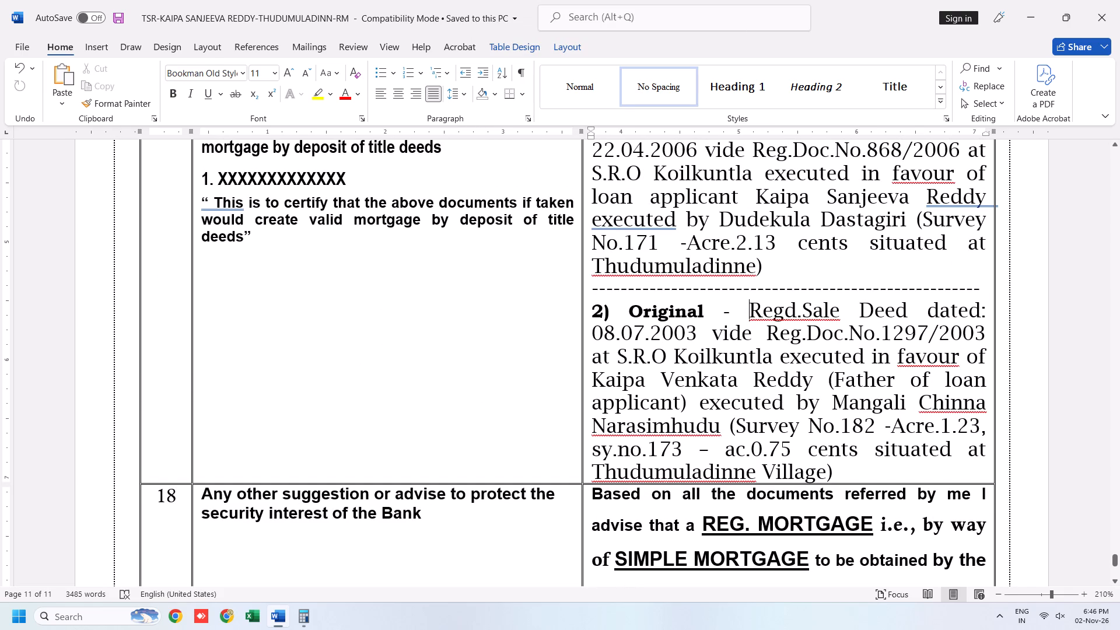
# Add "Village" after Thudumuladinne in the first sale deed entry of item 17 and save the report.
pyautogui.scroll(3, 740, 390)
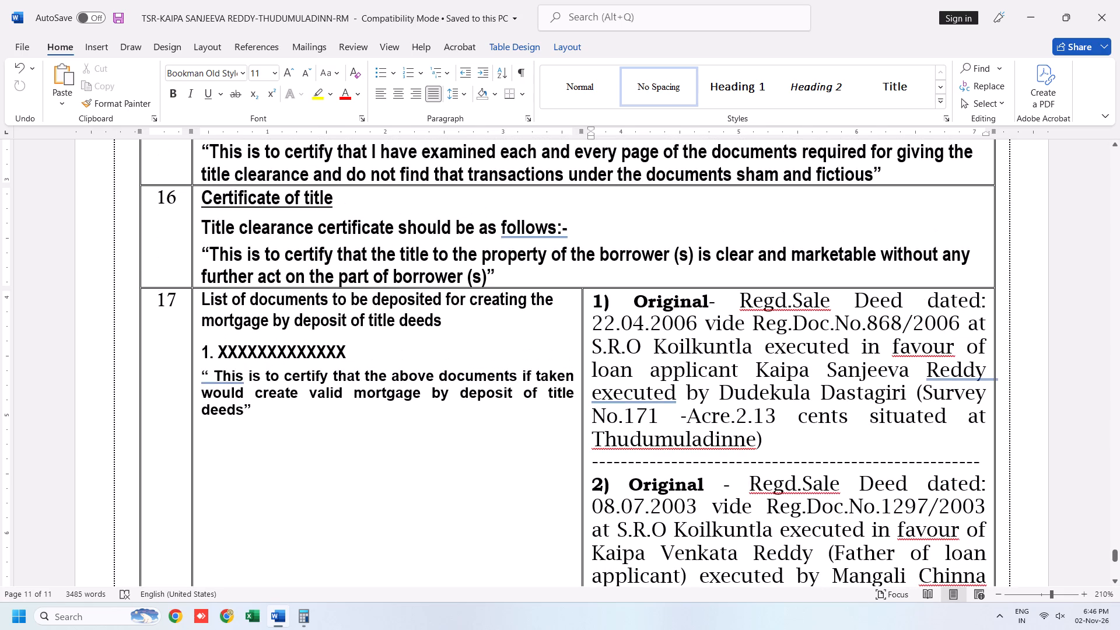
pyautogui.scroll(-3, 775, 442)
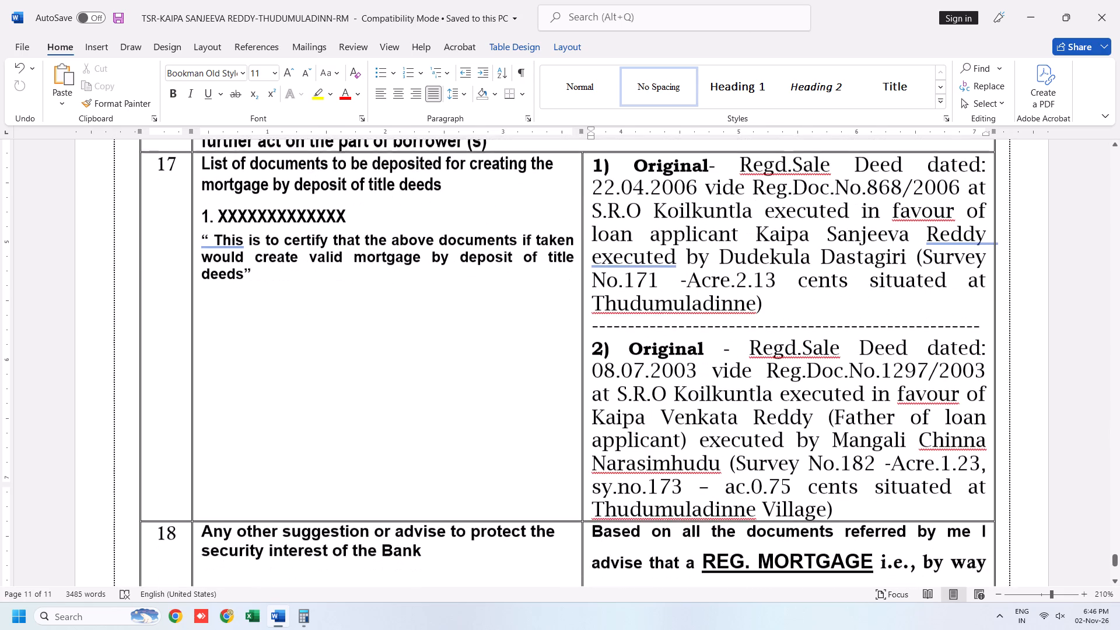
pyautogui.click(756, 256)
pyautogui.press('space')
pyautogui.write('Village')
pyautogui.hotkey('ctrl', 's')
# Look back through the report from item 17 to the numbered document paragraphs on page 5, checking spacing and page breaks.
pyautogui.moveTo(713, 393); pyautogui.dragTo(703, 393)
pyautogui.scroll(2, 689, 366)
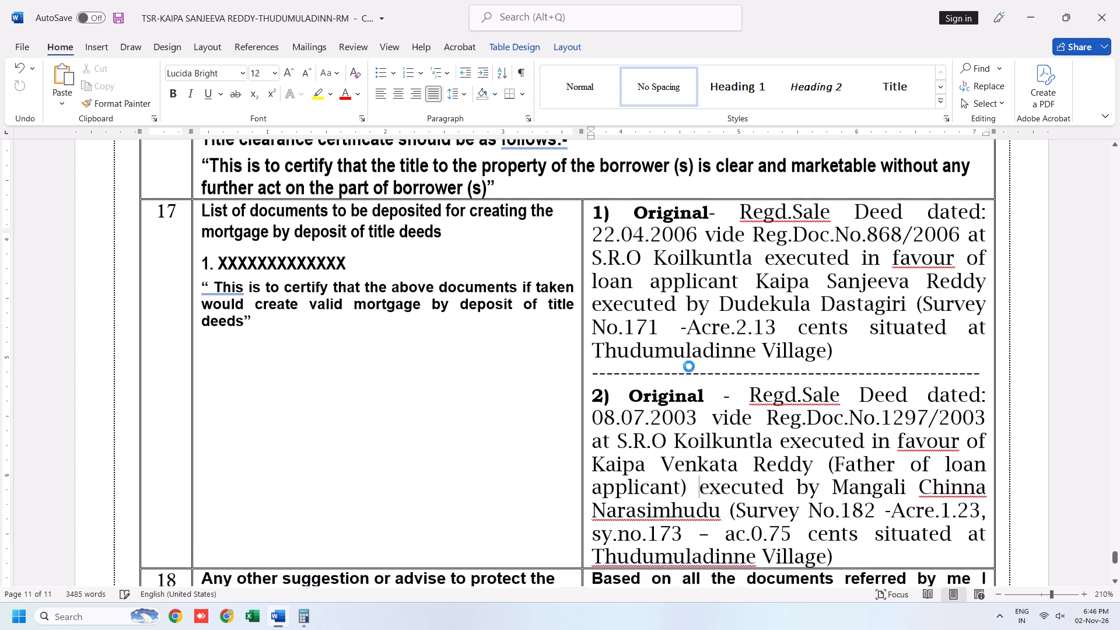
pyautogui.press('pageup')
pyautogui.press('pageup')
pyautogui.press('pageup')
pyautogui.press('pageup')
pyautogui.press('pageup')
pyautogui.press('pageup')
pyautogui.press('pageup')
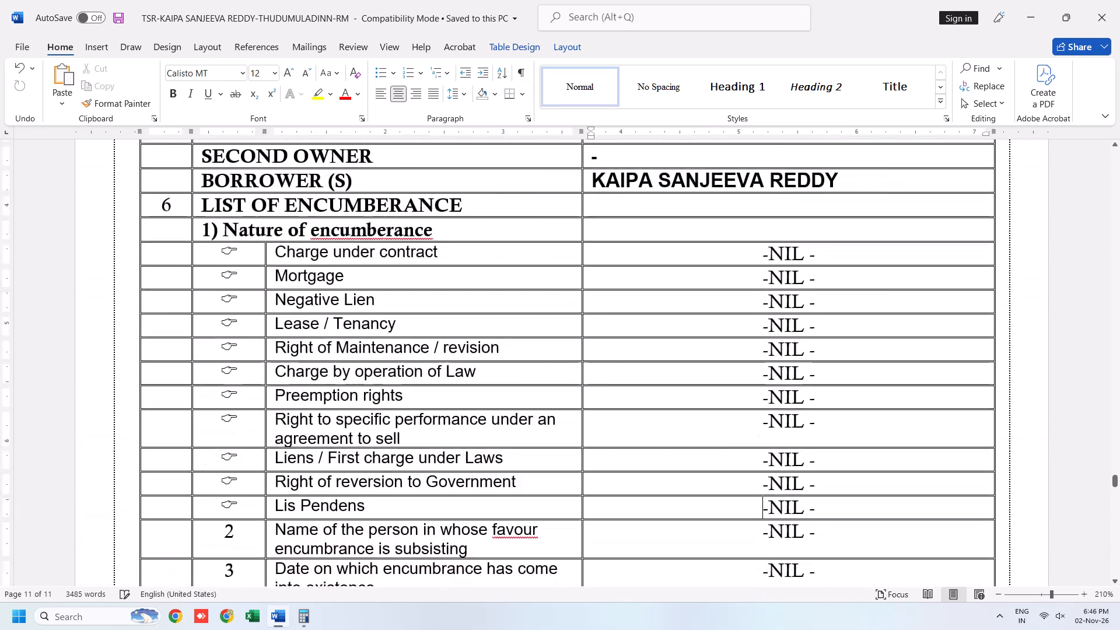
pyautogui.press('pageup')
pyautogui.press('pageup')
pyautogui.press('pageup')
pyautogui.press('pageup')
pyautogui.press('pageup')
pyautogui.press('pageup')
pyautogui.press('pageup')
pyautogui.press('pageup')
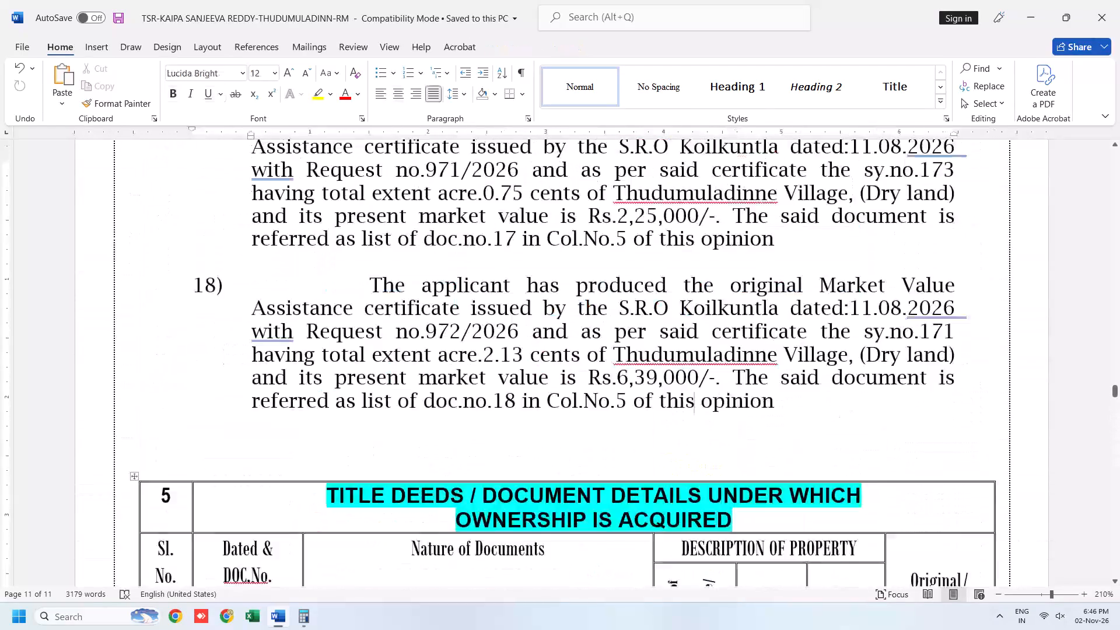
pyautogui.press('pageup')
pyautogui.press('pageup')
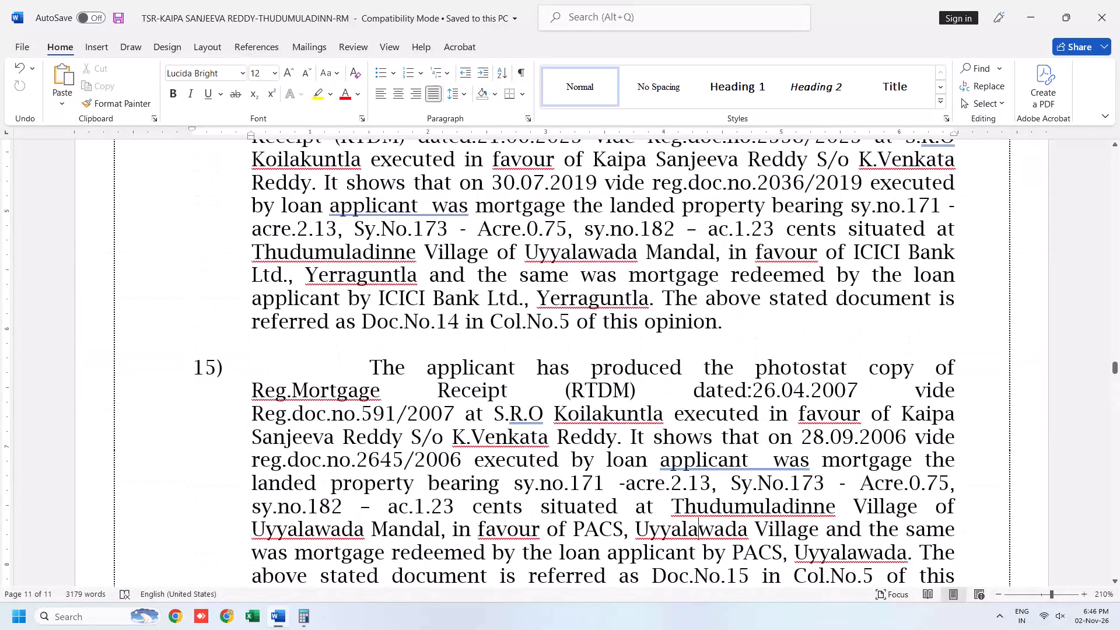
pyautogui.press('pageup')
pyautogui.press('pageup')
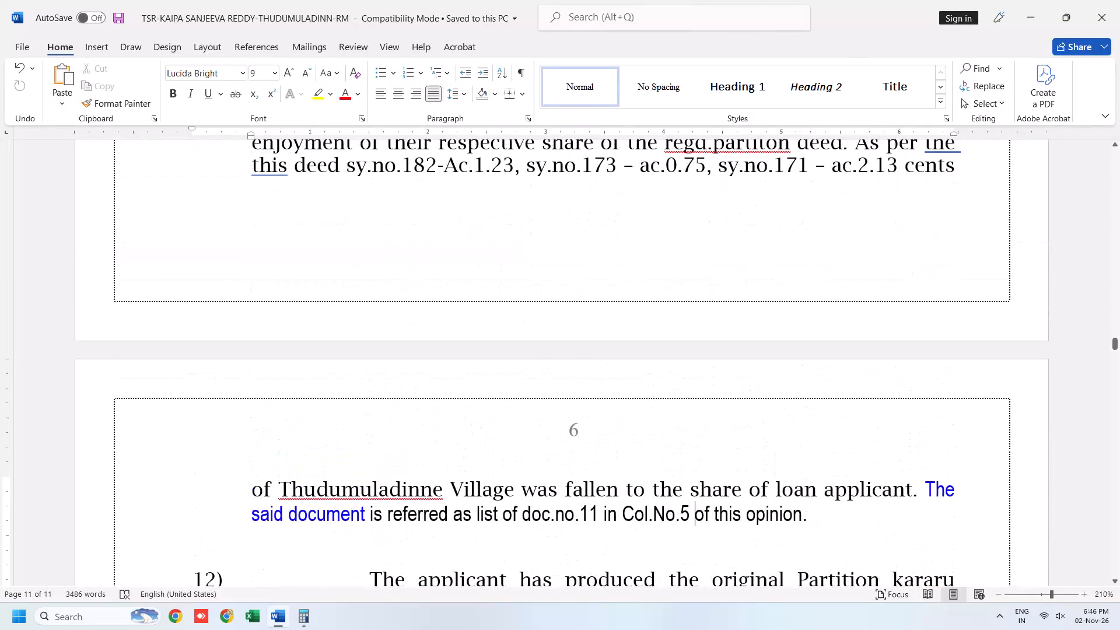
pyautogui.press('pageup')
pyautogui.press('pagedown')
pyautogui.press('pageup')
pyautogui.press('pageup')
pyautogui.press('pageup')
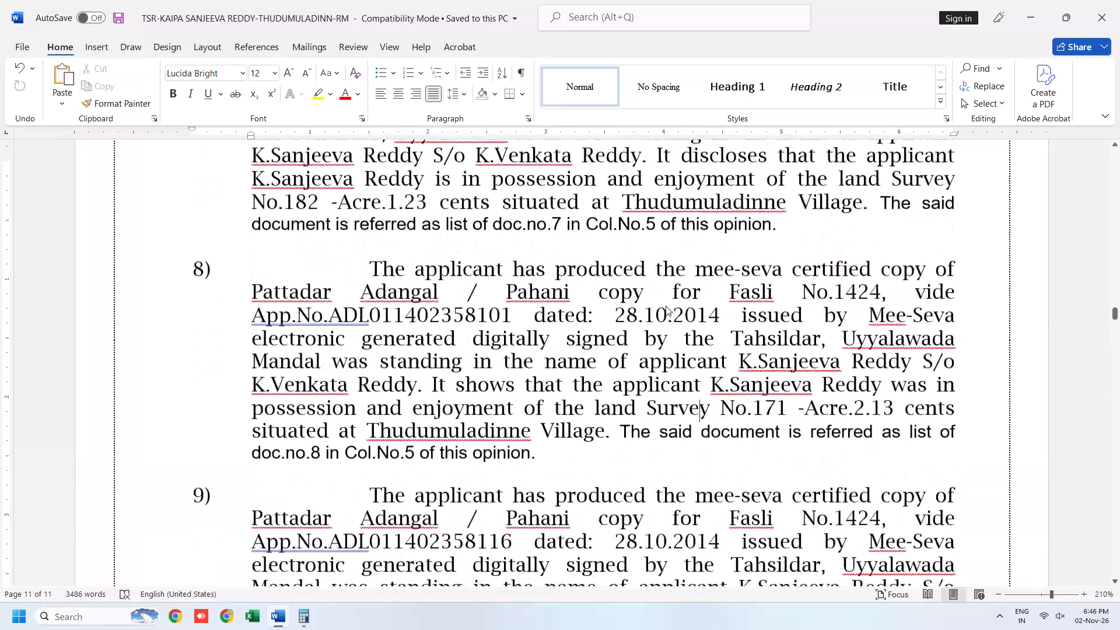
pyautogui.press('pageup')
pyautogui.scroll(-4, 652, 317)
pyautogui.click(222, 350)
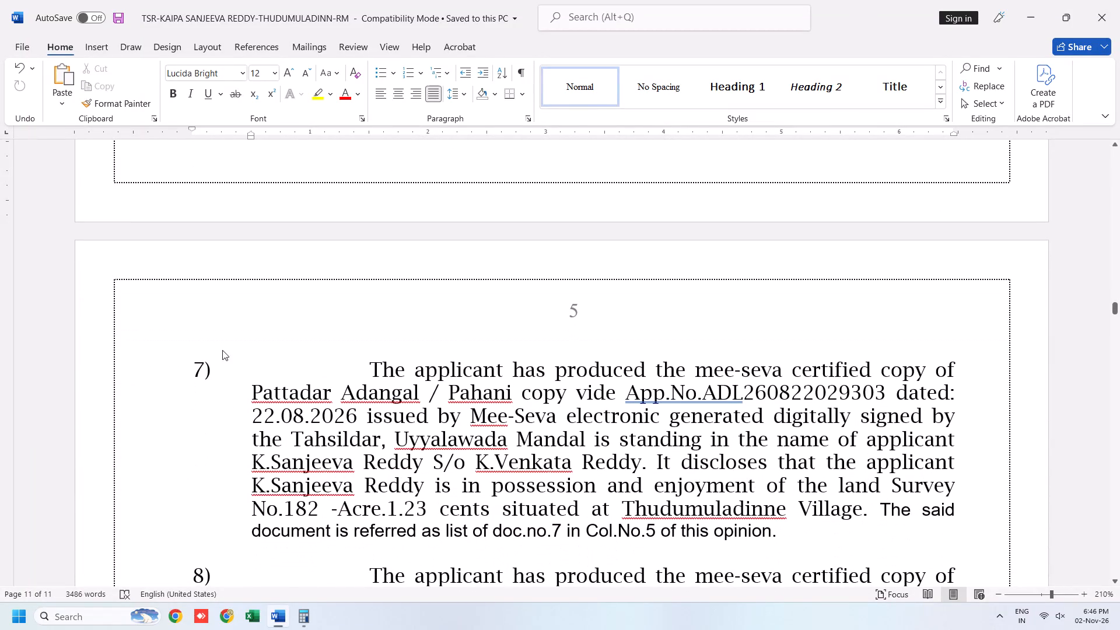
pyautogui.click(219, 345)
pyautogui.scroll(-9, 211, 344)
pyautogui.scroll(5, 334, 327)
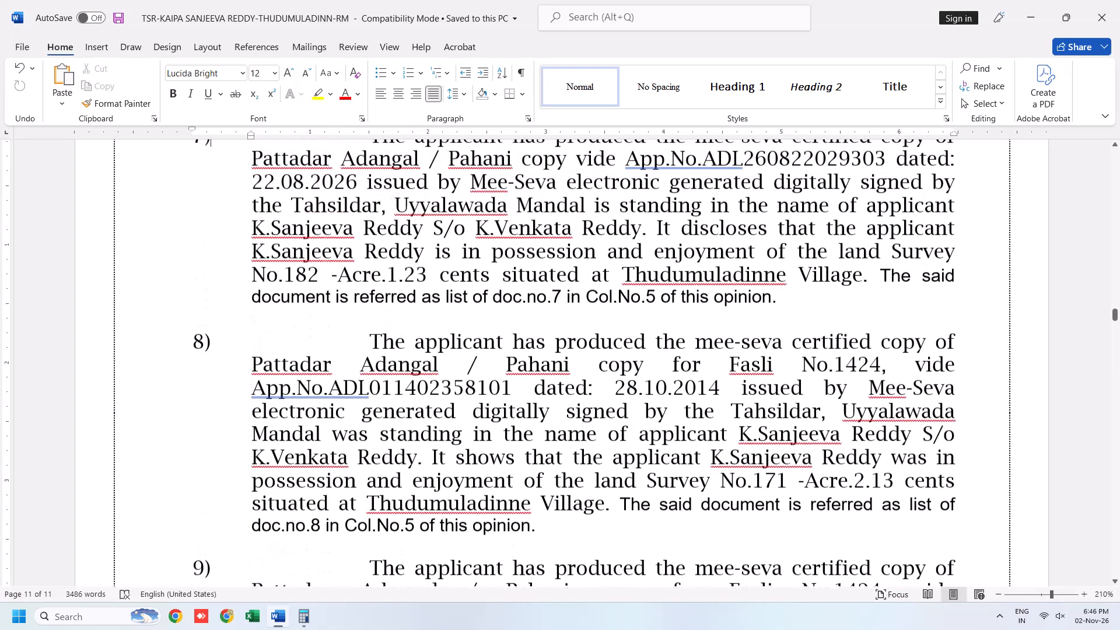
# Delete the extra blank line above paragraph 11 so that the whole paragraph fits on page 5.
pyautogui.click(226, 314)
pyautogui.click(229, 335)
pyautogui.scroll(-13, 236, 327)
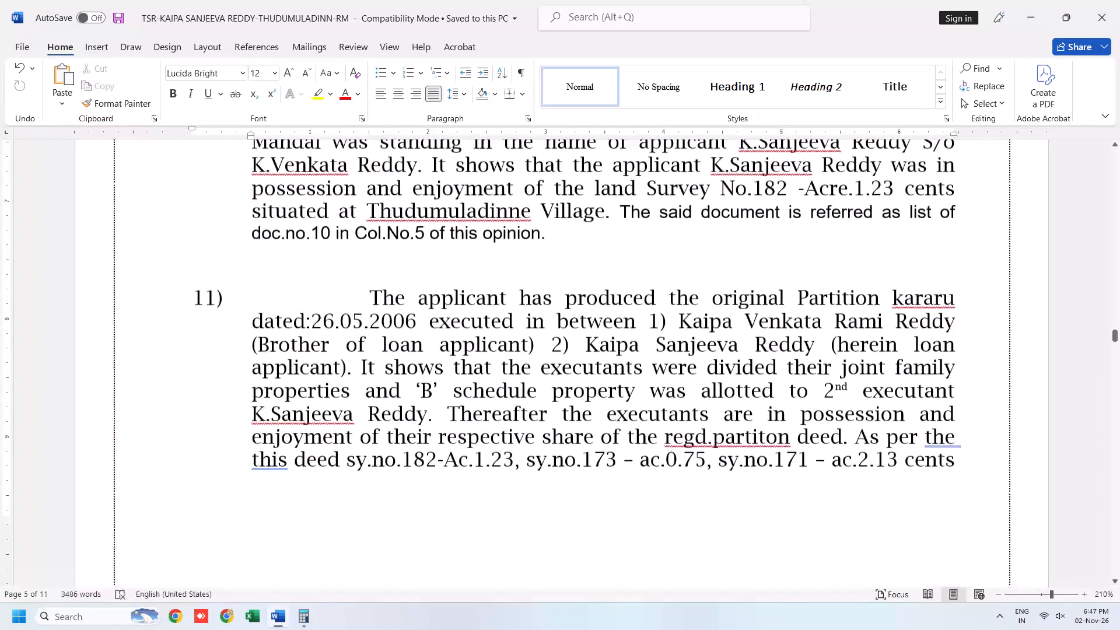
pyautogui.click(283, 283)
pyautogui.press('Up')
pyautogui.press('Delete')
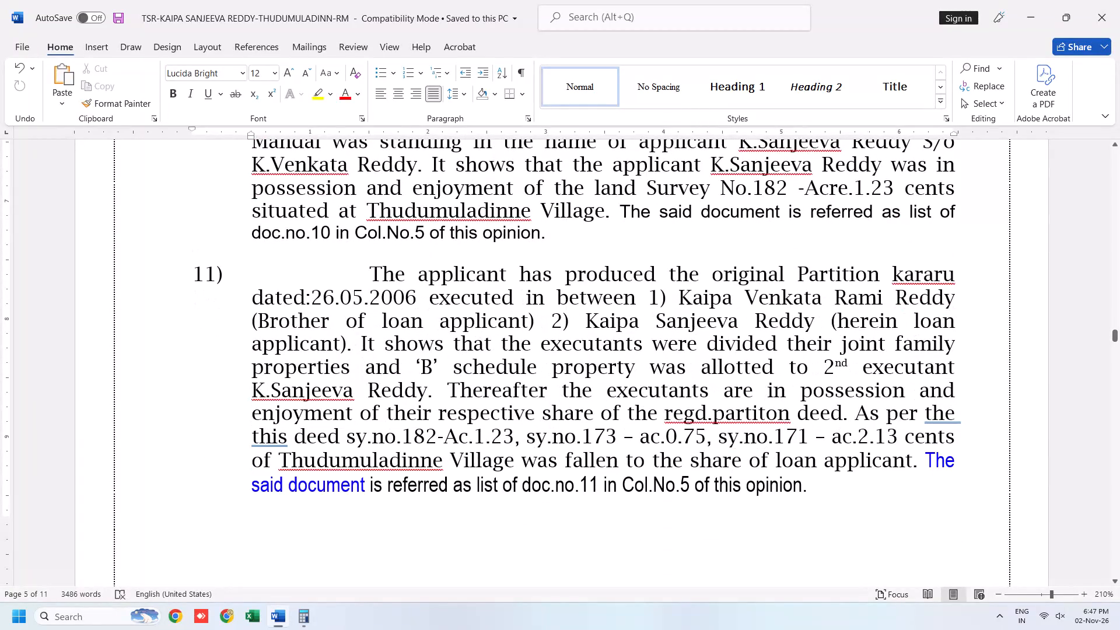
pyautogui.scroll(8, 292, 276)
pyautogui.scroll(-16, 369, 337)
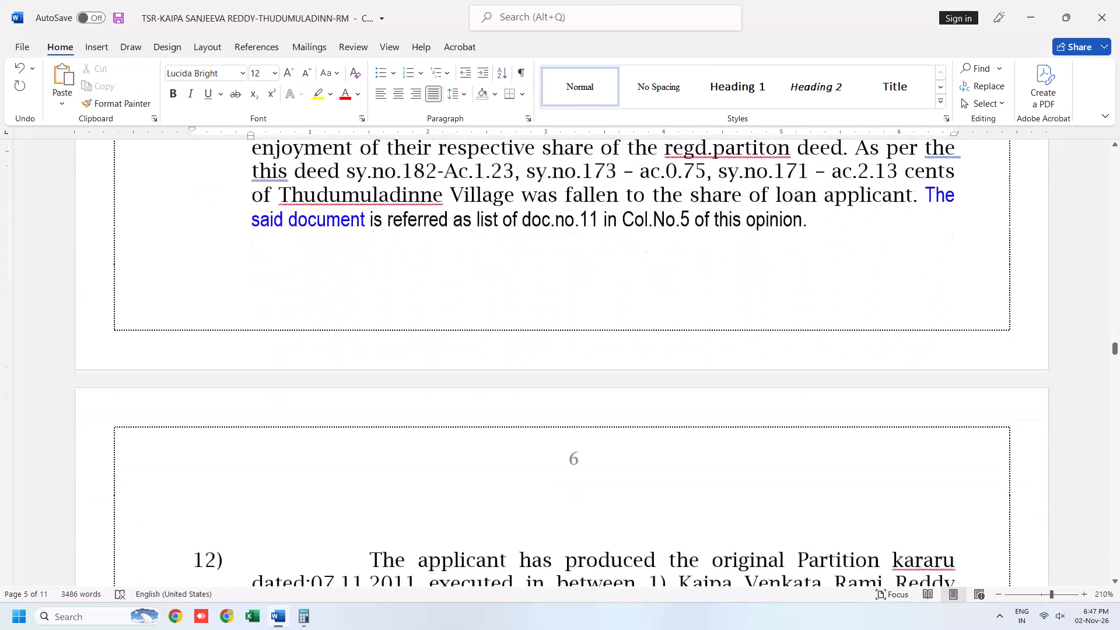
# Delete the extra blank line above paragraph 12 at the start of page 6.
pyautogui.click(366, 331)
pyautogui.scroll(-20, 367, 328)
pyautogui.scroll(-3, 367, 328)
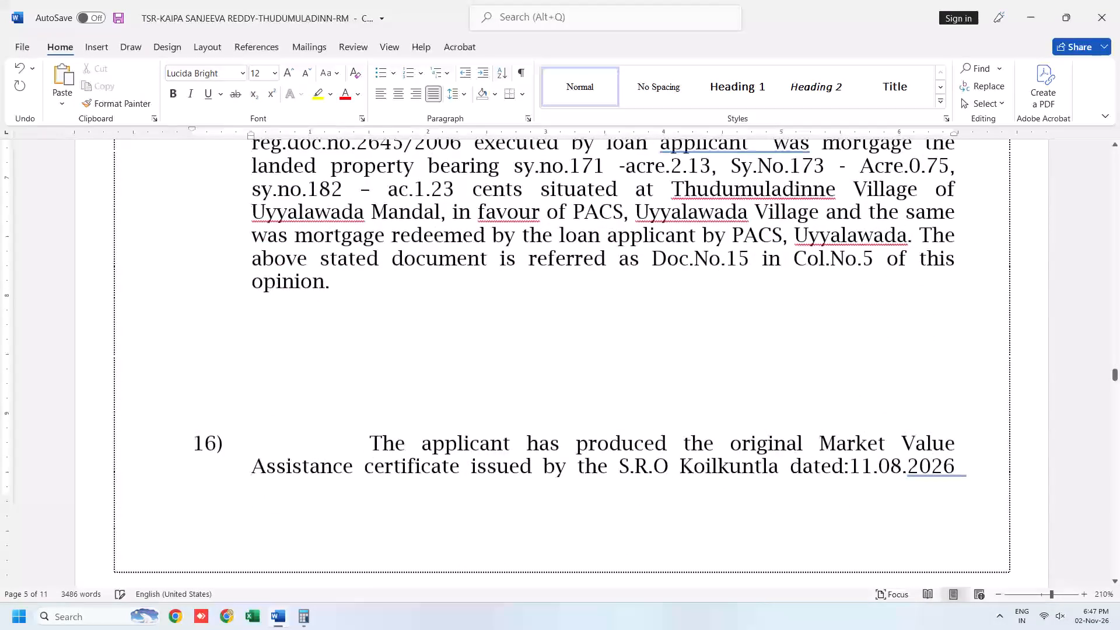
pyautogui.scroll(20, 386, 389)
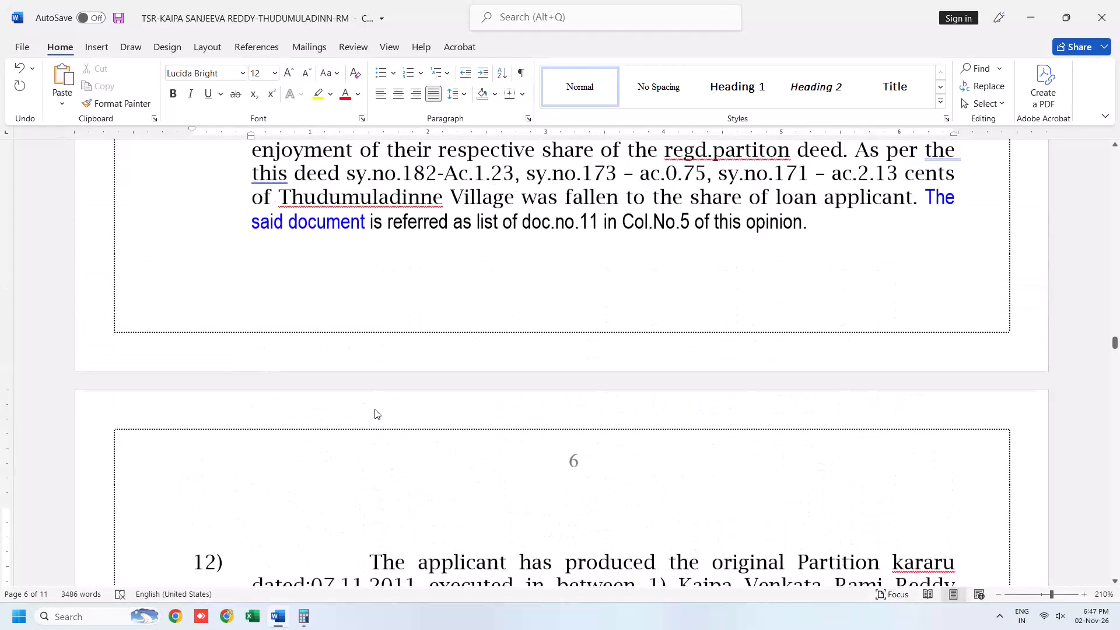
pyautogui.press('Delete')
# Delete the extra blank lines between paragraphs 15 and 16 to pull the Market Value certificate text up on page 6.
pyautogui.scroll(-9, 375, 422)
pyautogui.scroll(-2, 440, 373)
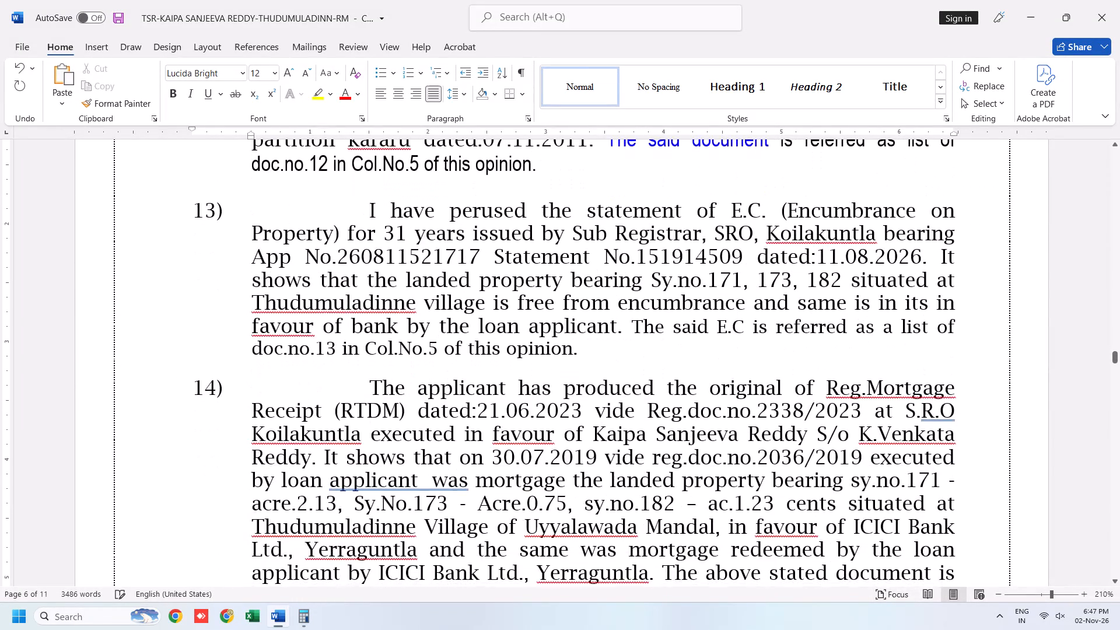
pyautogui.scroll(-10, 440, 373)
pyautogui.click(251, 220)
pyautogui.press('Delete')
pyautogui.press('Delete')
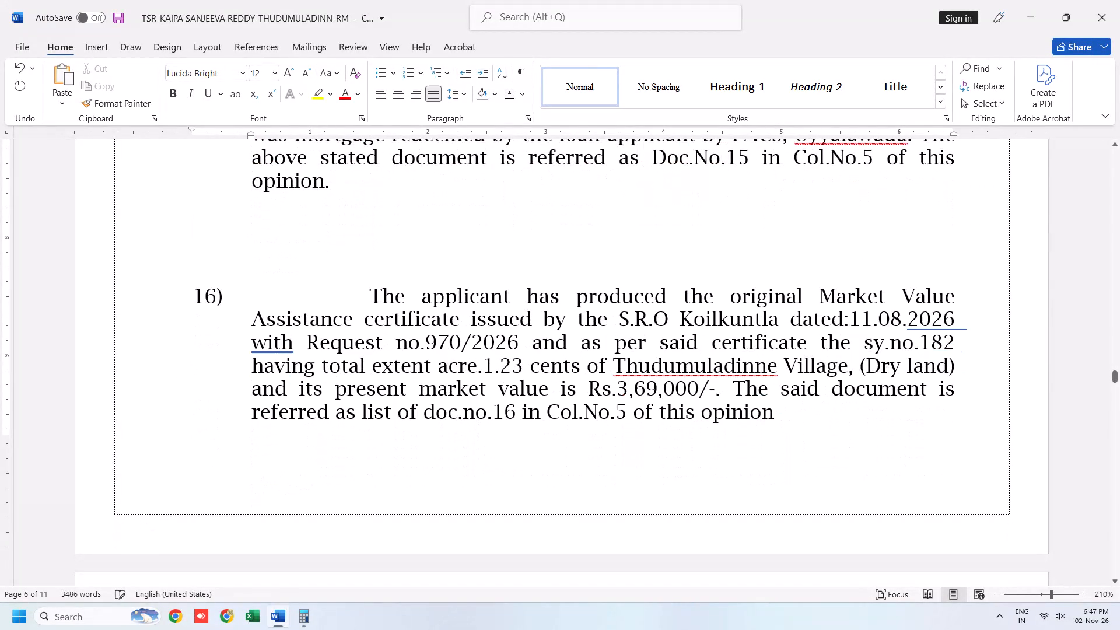
pyautogui.press('Delete')
pyautogui.press('Delete')
# Check the page layout from paragraph 17 through the documents table and items 6 to 18 to the date line.
pyautogui.scroll(-6, 354, 243)
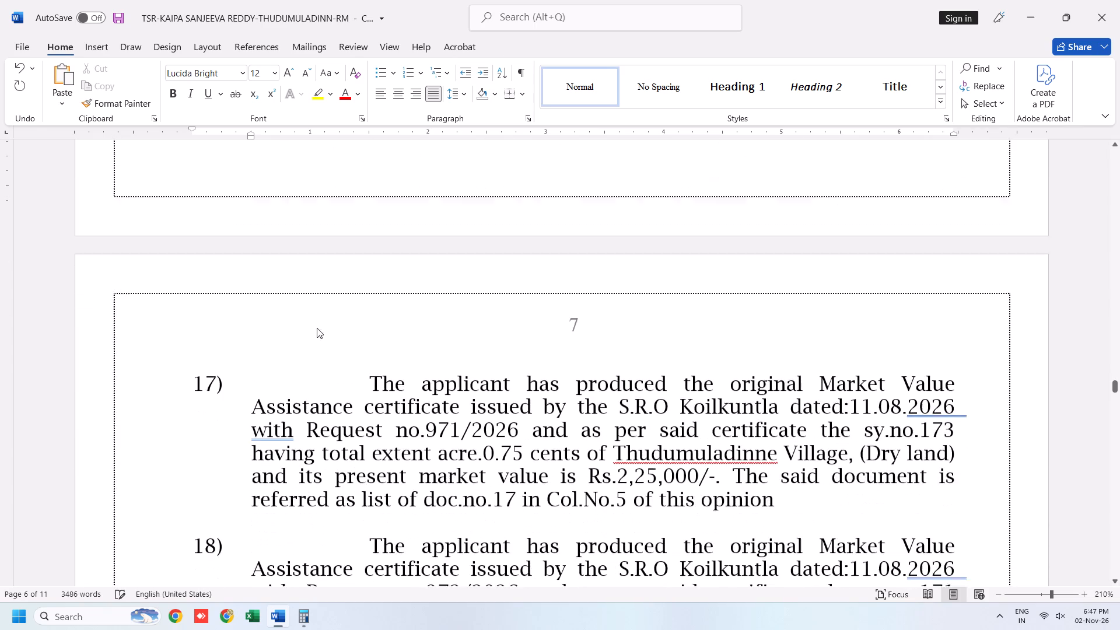
pyautogui.click(303, 339)
pyautogui.scroll(-11, 299, 334)
pyautogui.scroll(-9, 371, 302)
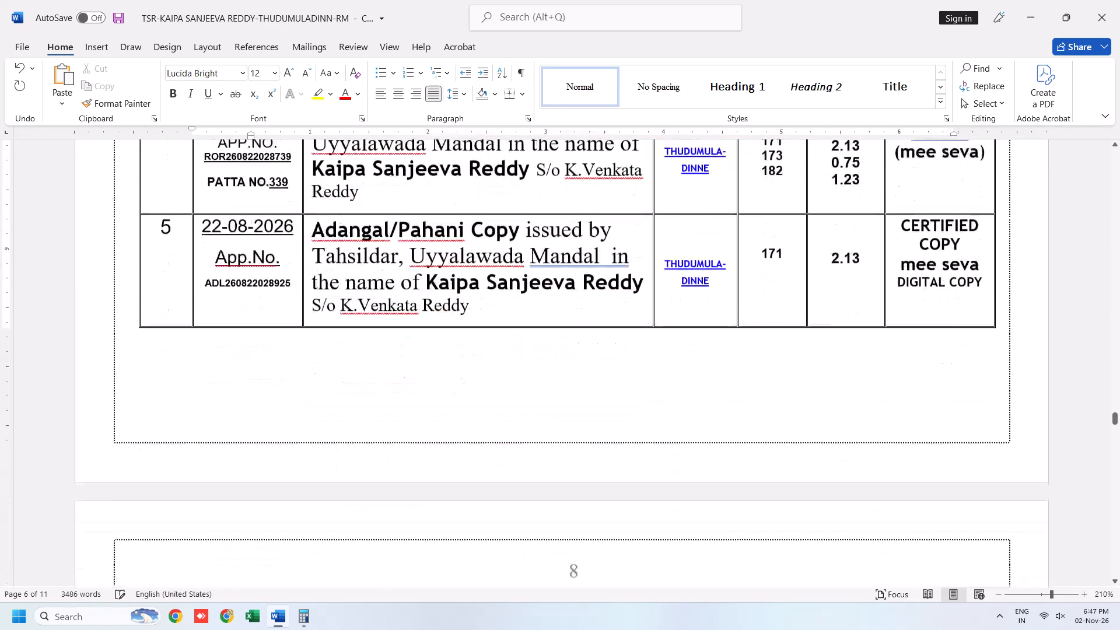
pyautogui.scroll(-12, 420, 305)
pyautogui.scroll(-11, 505, 280)
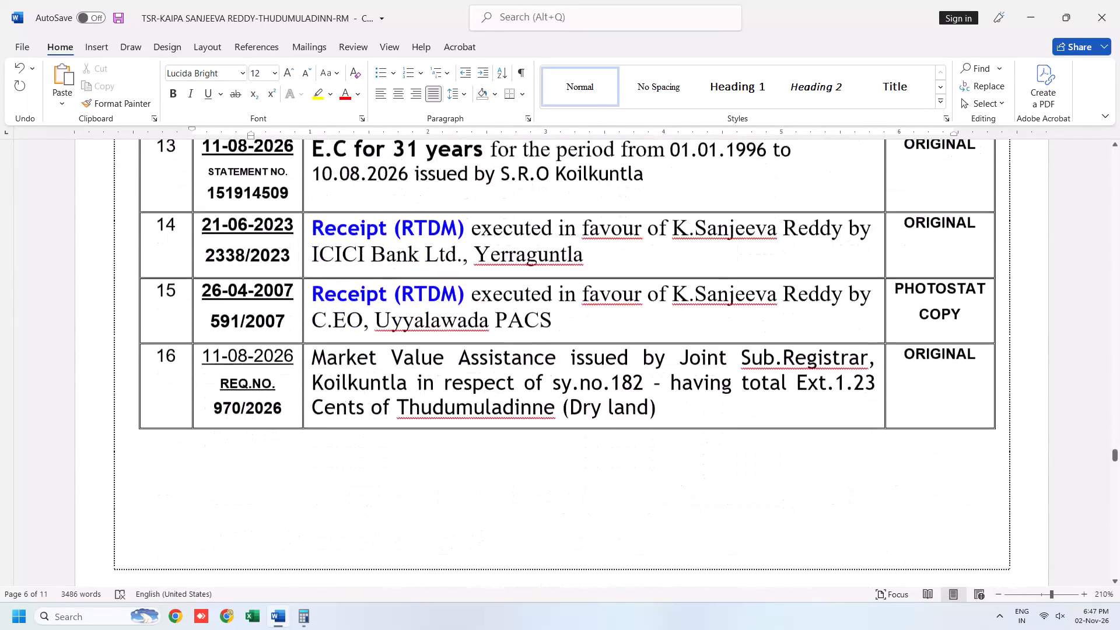
pyautogui.scroll(-18, 533, 285)
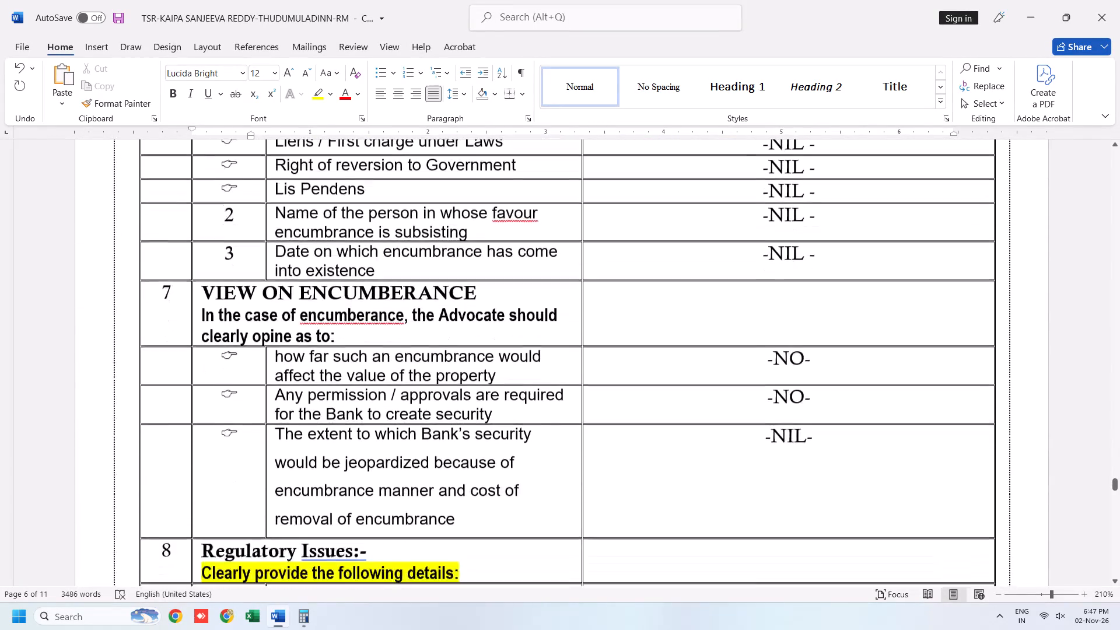
pyautogui.scroll(-20, 468, 302)
pyautogui.scroll(-16, 468, 302)
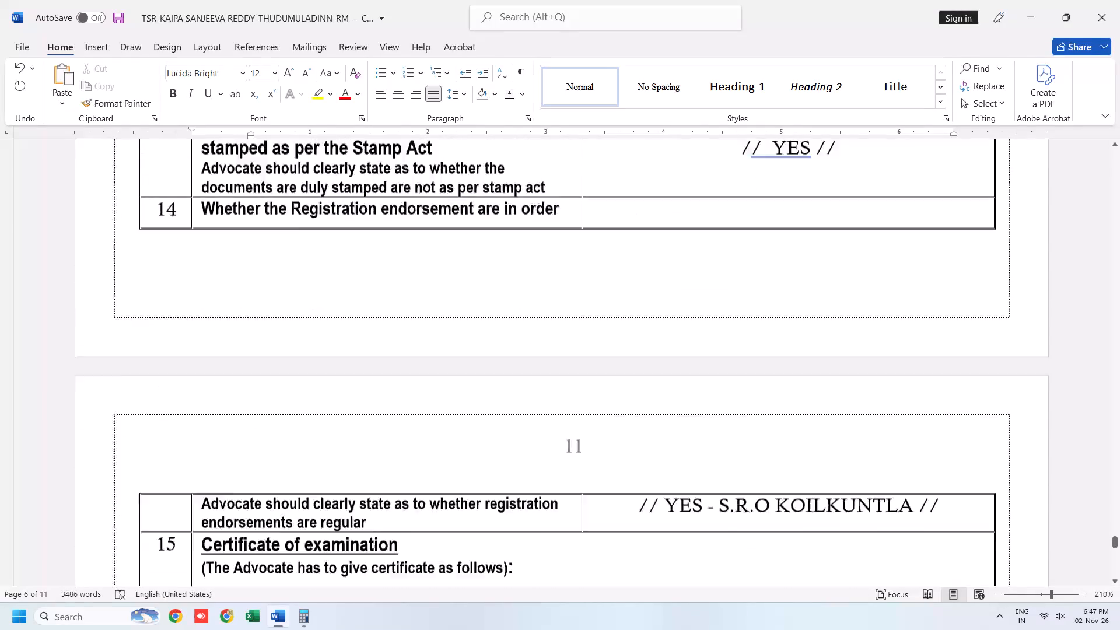
pyautogui.scroll(-14, 369, 313)
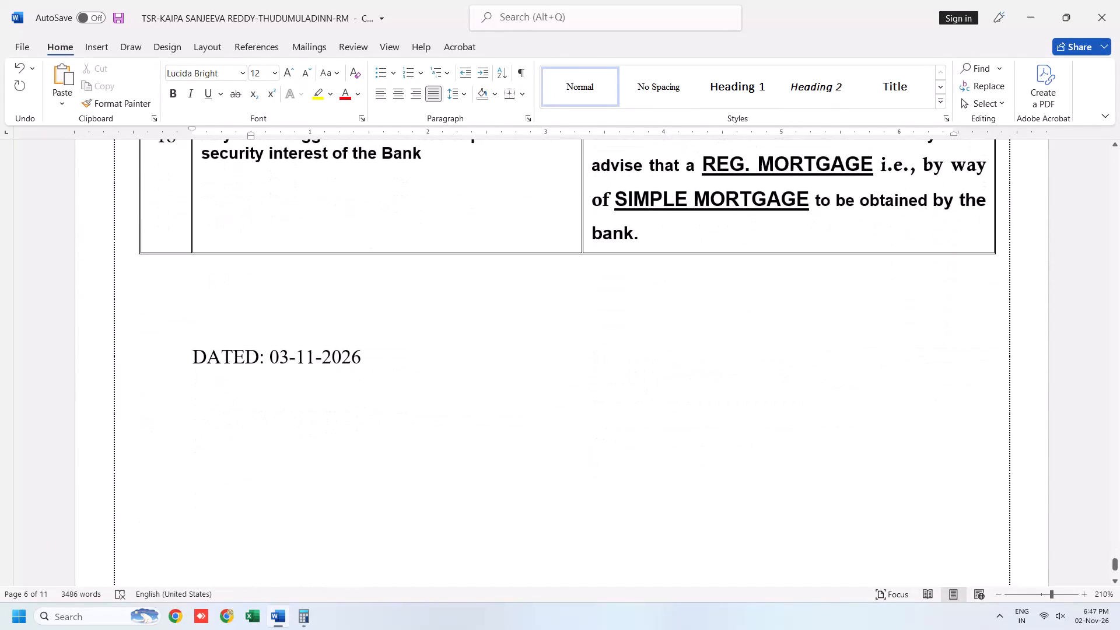
pyautogui.click(229, 339)
pyautogui.scroll(-9, 247, 318)
pyautogui.scroll(-4, 379, 316)
pyautogui.scroll(5, 376, 302)
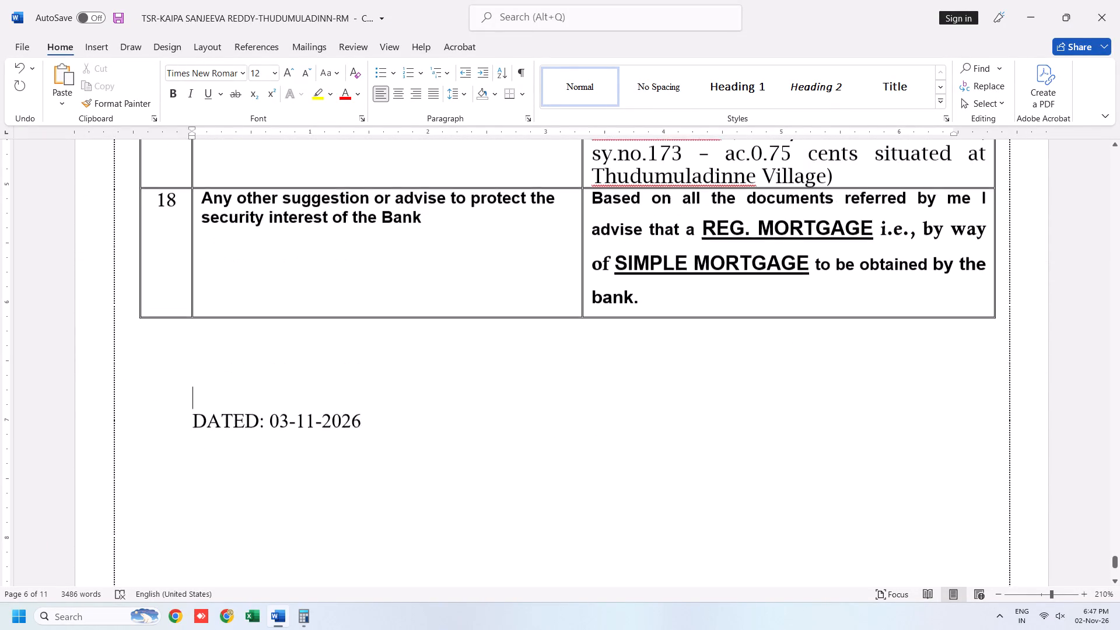
# Save the report.
pyautogui.click(326, 284)
pyautogui.hotkey('ctrl', 's')
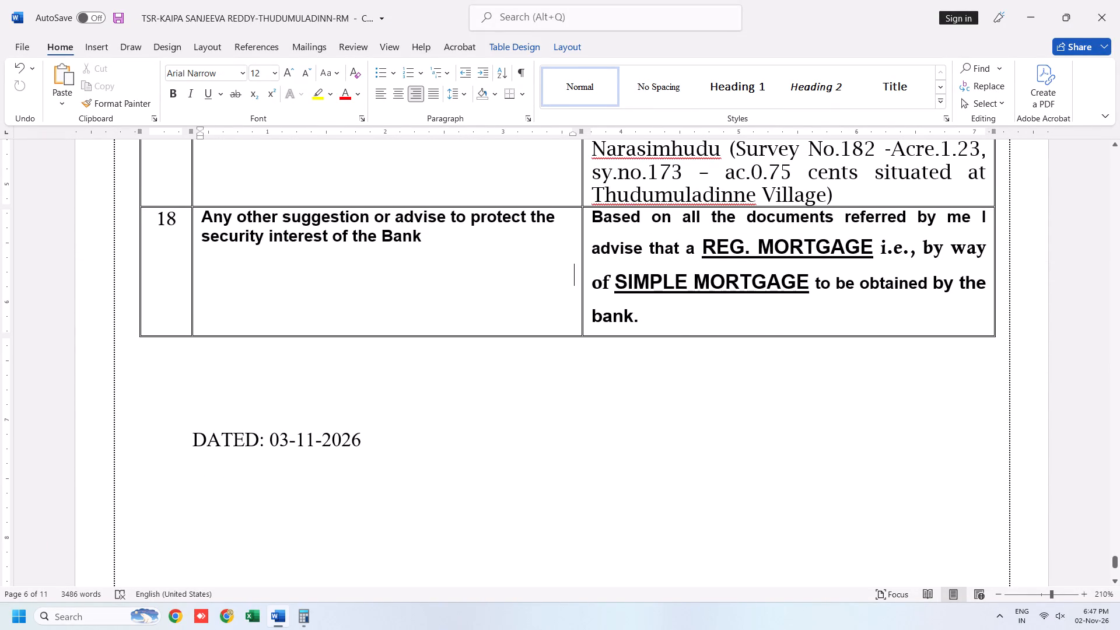
pyautogui.click(425, 314)
pyautogui.scroll(3, 418, 291)
pyautogui.click(411, 303)
pyautogui.hotkey('ctrl', 's')
pyautogui.click(389, 258)
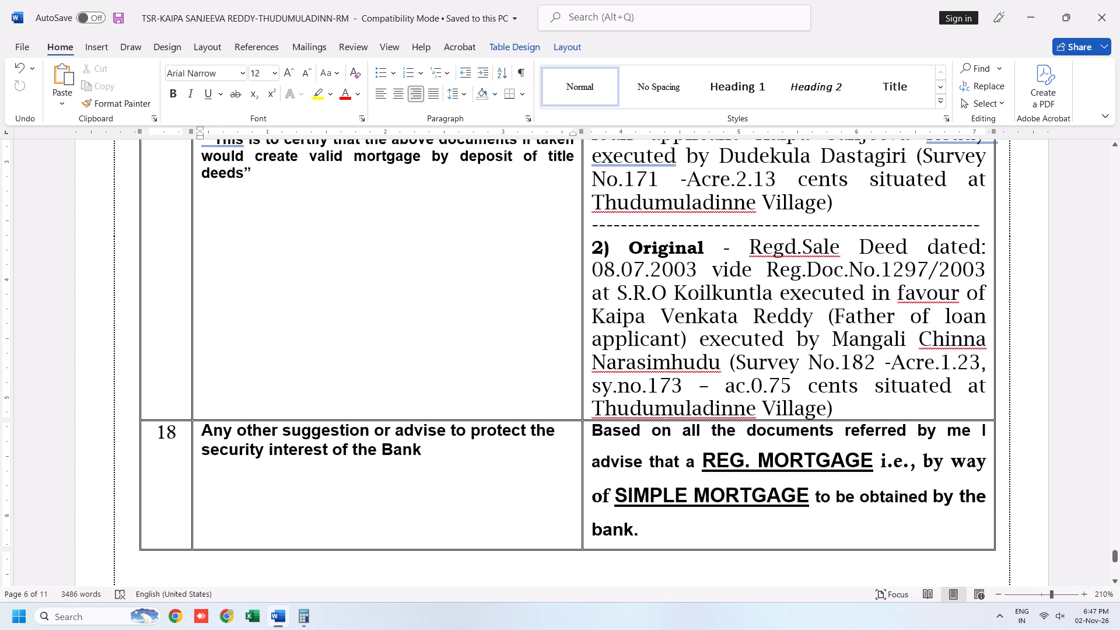
# Check the rows of items 9 to 16, including their row markers and cell layout.
pyautogui.scroll(6, 382, 241)
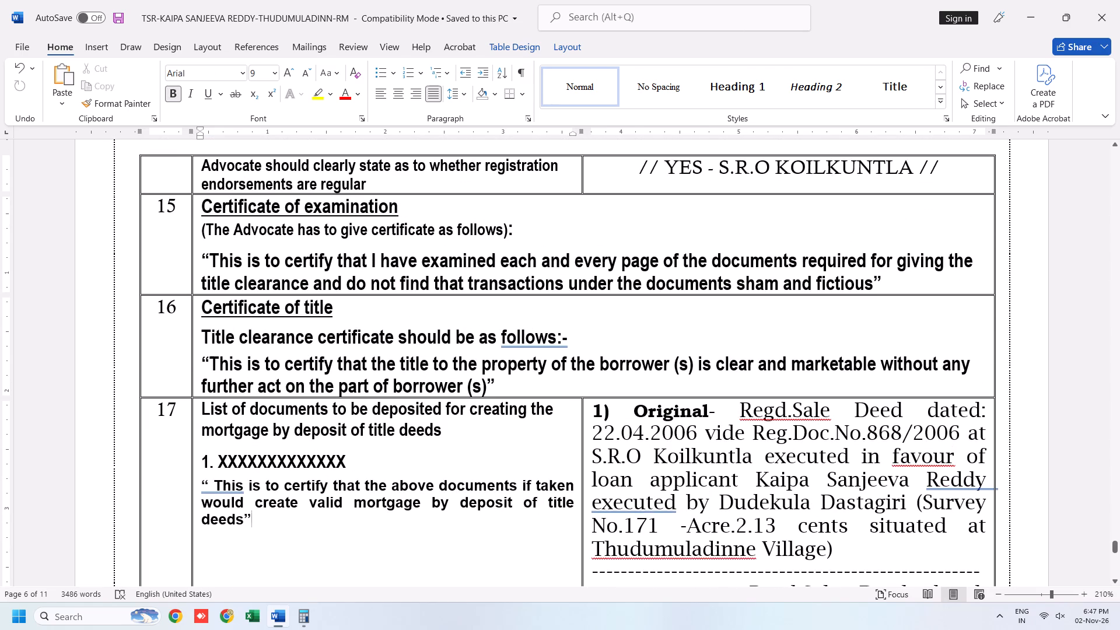
pyautogui.press('pageup')
pyautogui.press('pageup')
pyautogui.press('pageup')
pyautogui.press('pageup')
pyautogui.press('pagedown')
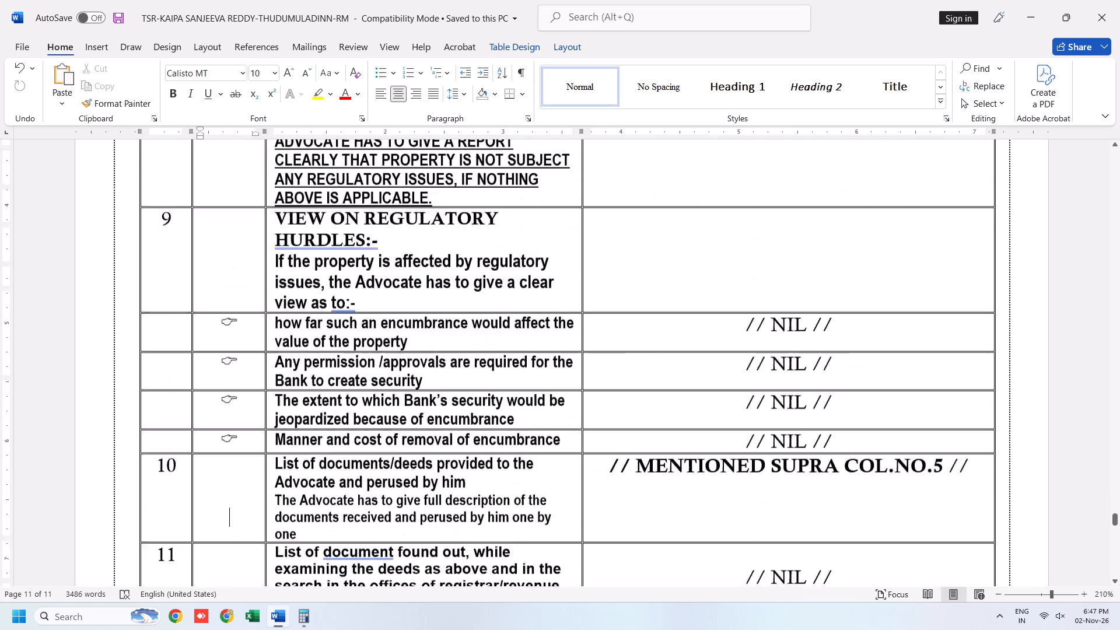
pyautogui.press('pagedown')
pyautogui.press('pageup')
pyautogui.scroll(5, 391, 205)
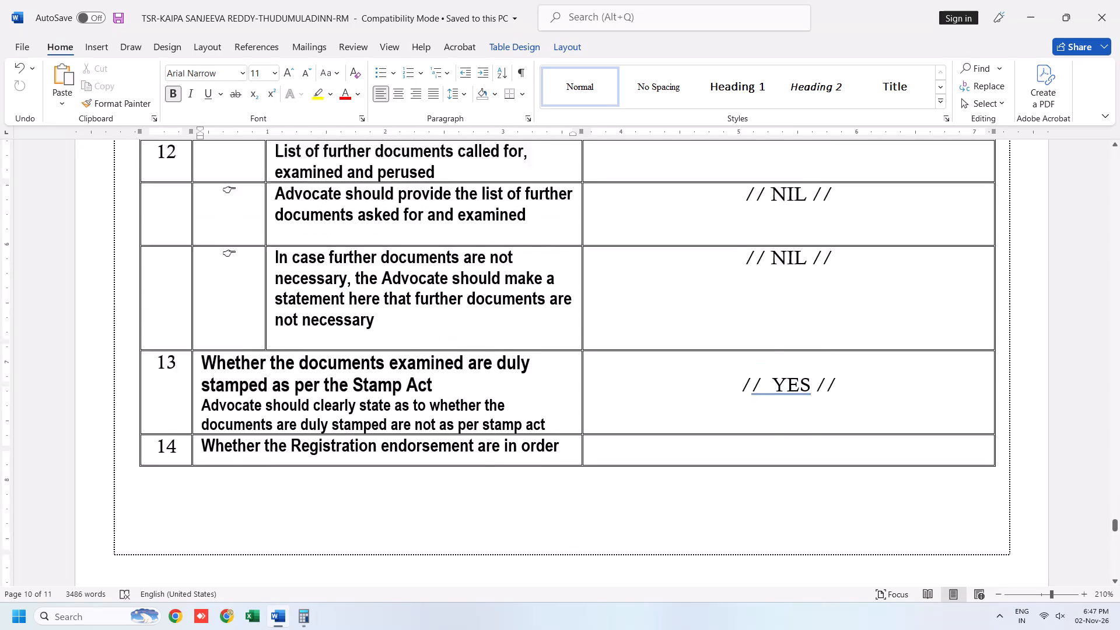
pyautogui.scroll(1, 362, 237)
pyautogui.scroll(2, 379, 325)
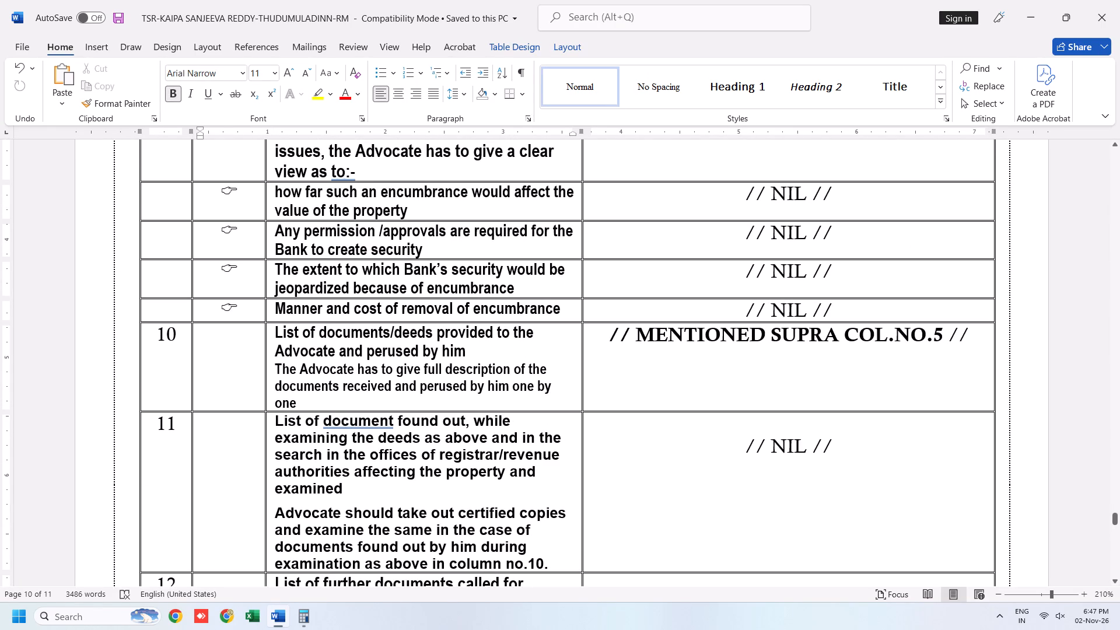
# Copy the pointing-hand symbol from the "Manner and cost of removal of encumbrance" row into the marker cells of items 10 and 11.
pyautogui.moveTo(218, 307); pyautogui.dragTo(240, 308)
pyautogui.hotkey('ctrl', 'c')
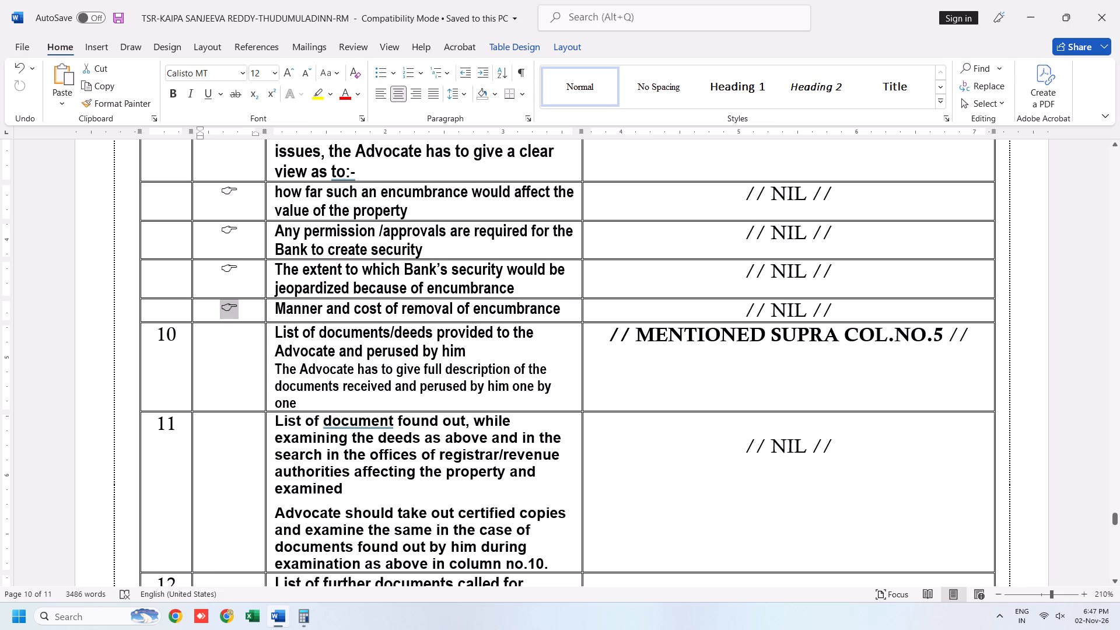
pyautogui.click(236, 411)
pyautogui.hotkey('ctrl', 'v')
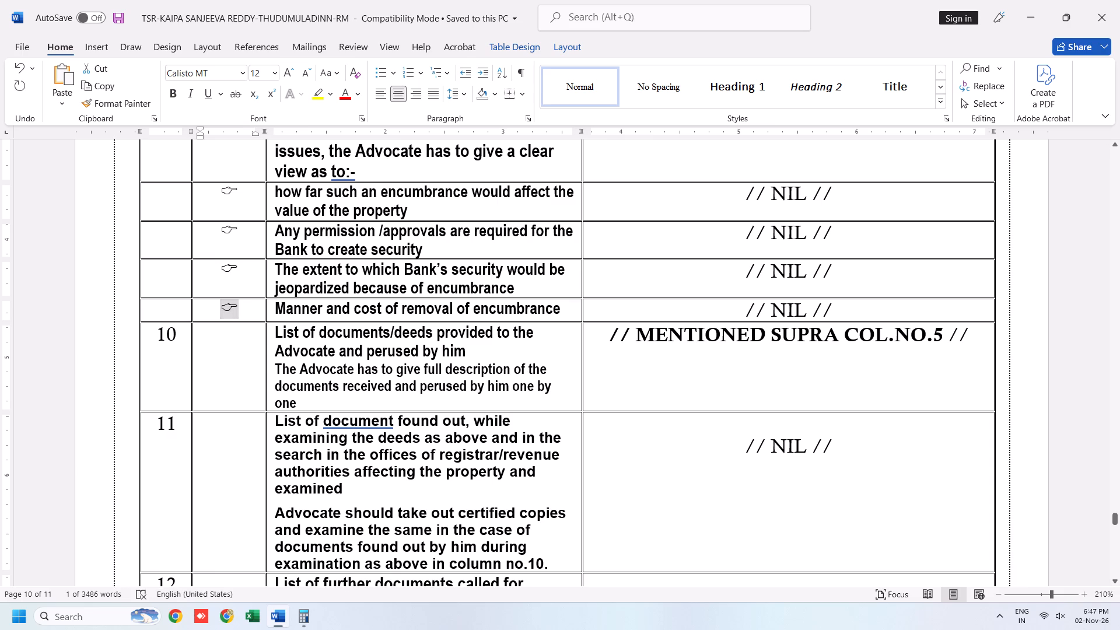
pyautogui.click(242, 461)
pyautogui.hotkey('ctrl', 'v')
pyautogui.click(216, 363)
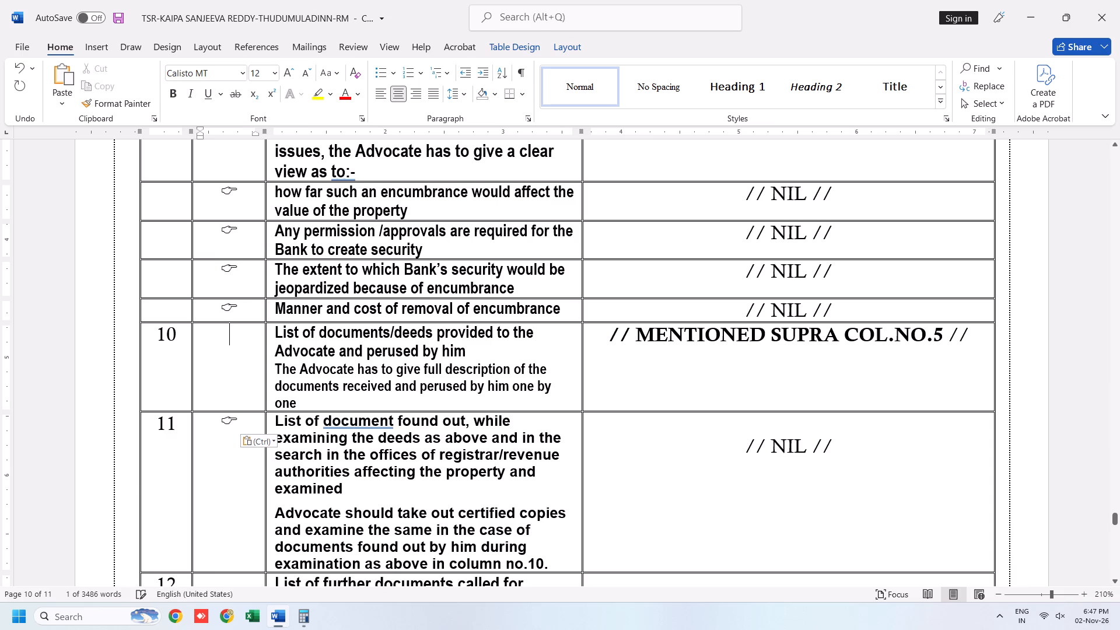
pyautogui.hotkey('ctrl', 'v')
# Merge item 12's heading cell "List of further documents called for, examined and perused" with the empty cell beside it and save the report.
pyautogui.click(341, 404)
pyautogui.scroll(-6, 339, 376)
pyautogui.scroll(-3, 395, 341)
pyautogui.scroll(2, 391, 332)
pyautogui.moveTo(343, 311); pyautogui.dragTo(598, 316)
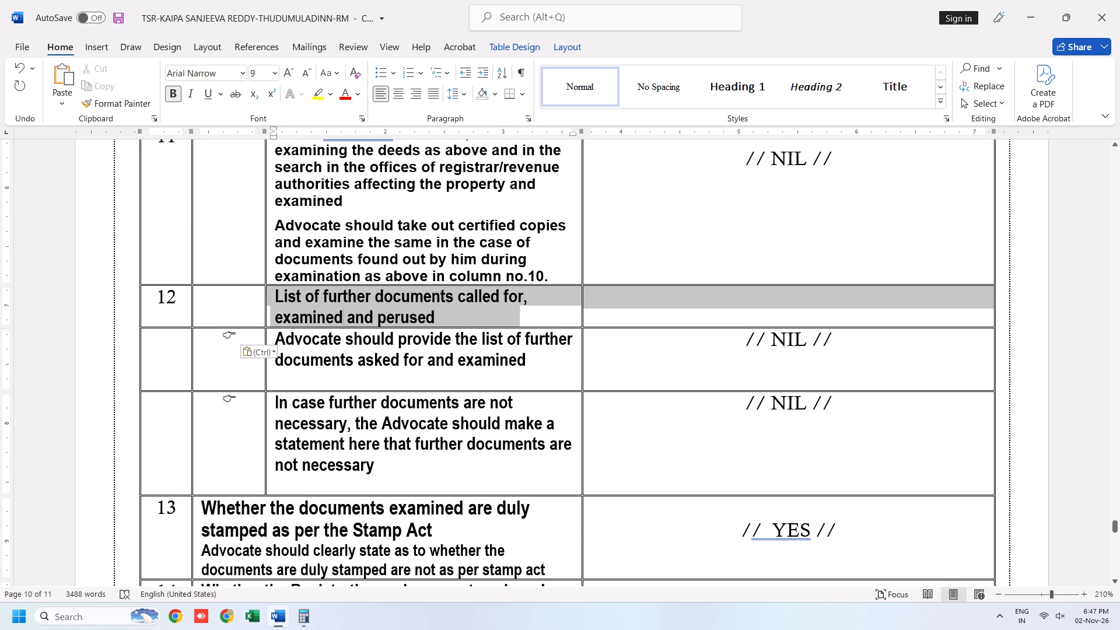
pyautogui.moveTo(598, 316); pyautogui.dragTo(621, 316)
pyautogui.rightClick(509, 309)
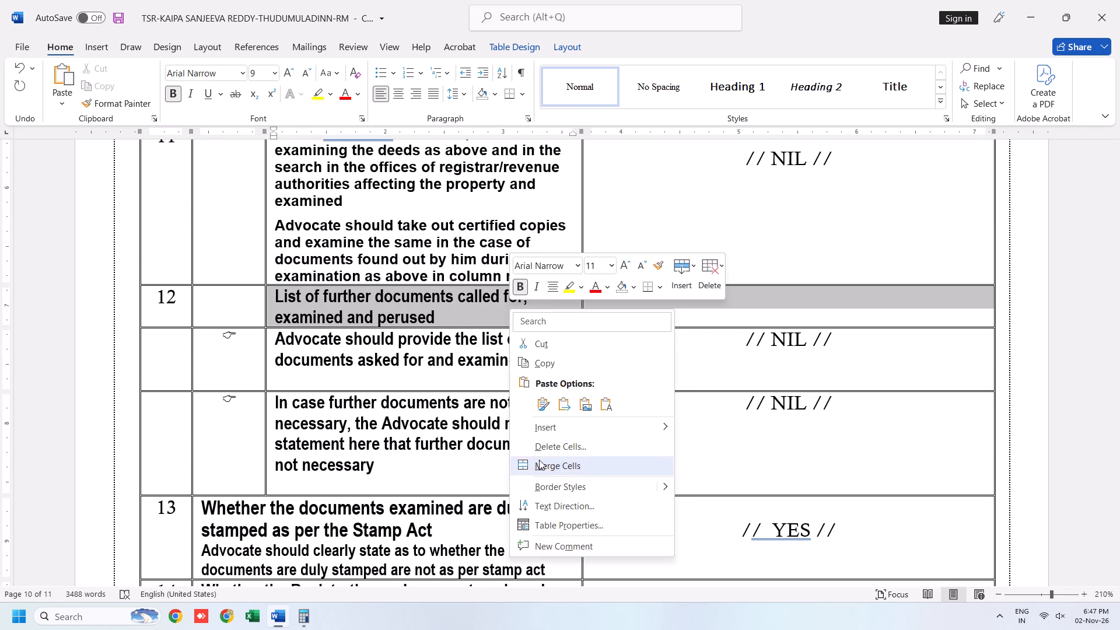
pyautogui.click(545, 467)
pyautogui.click(457, 396)
pyautogui.hotkey('ctrl', 's')
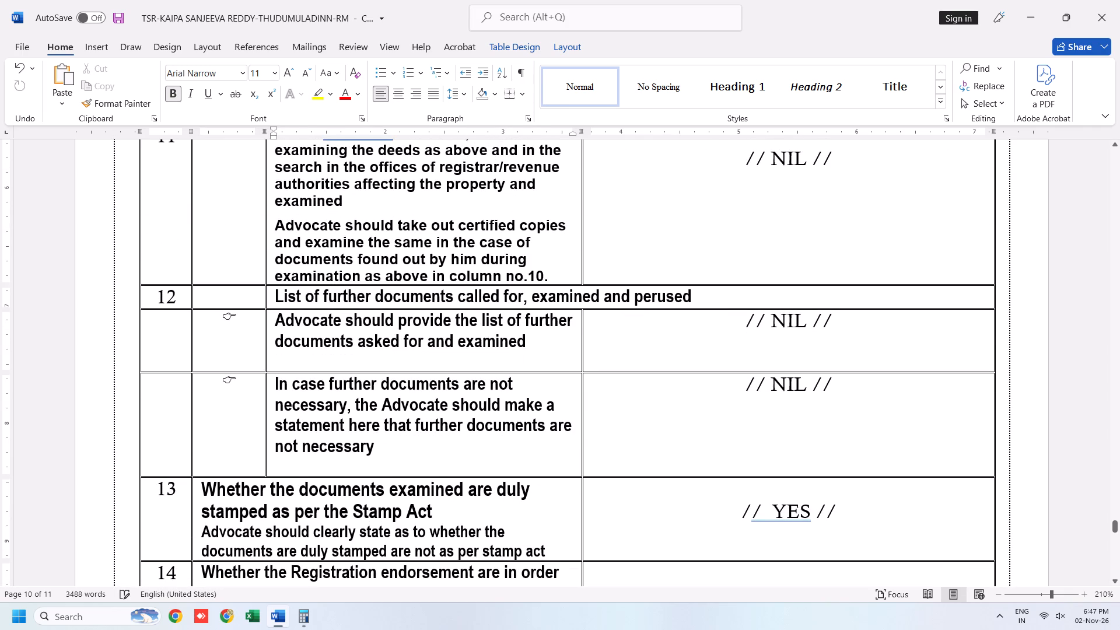
pyautogui.click(419, 378)
pyautogui.click(400, 351)
pyautogui.scroll(5, 399, 351)
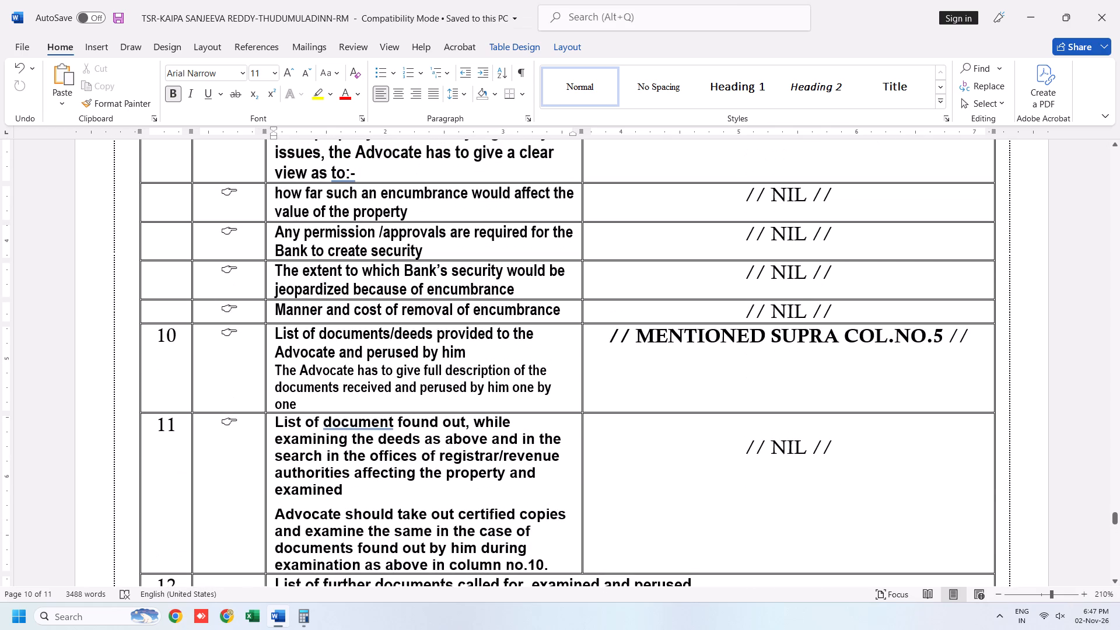
# Merge item 9's heading cell "VIEW ON REGULATORY HURDLES" with the empty cell beside it and save the report.
pyautogui.scroll(3, 418, 384)
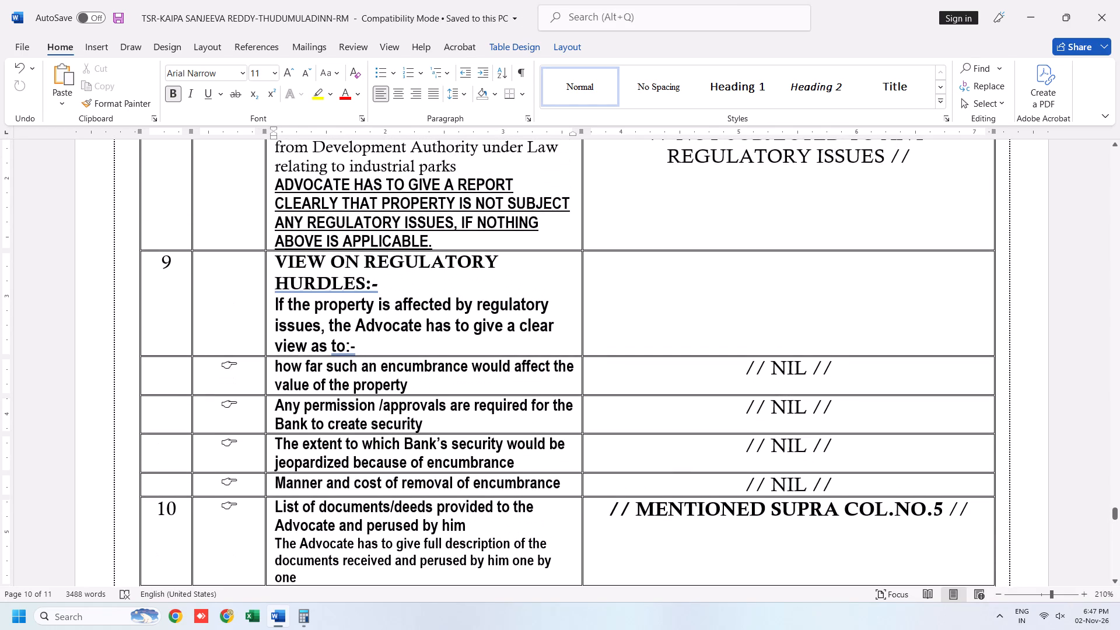
pyautogui.moveTo(339, 265); pyautogui.dragTo(717, 301)
pyautogui.rightClick(442, 302)
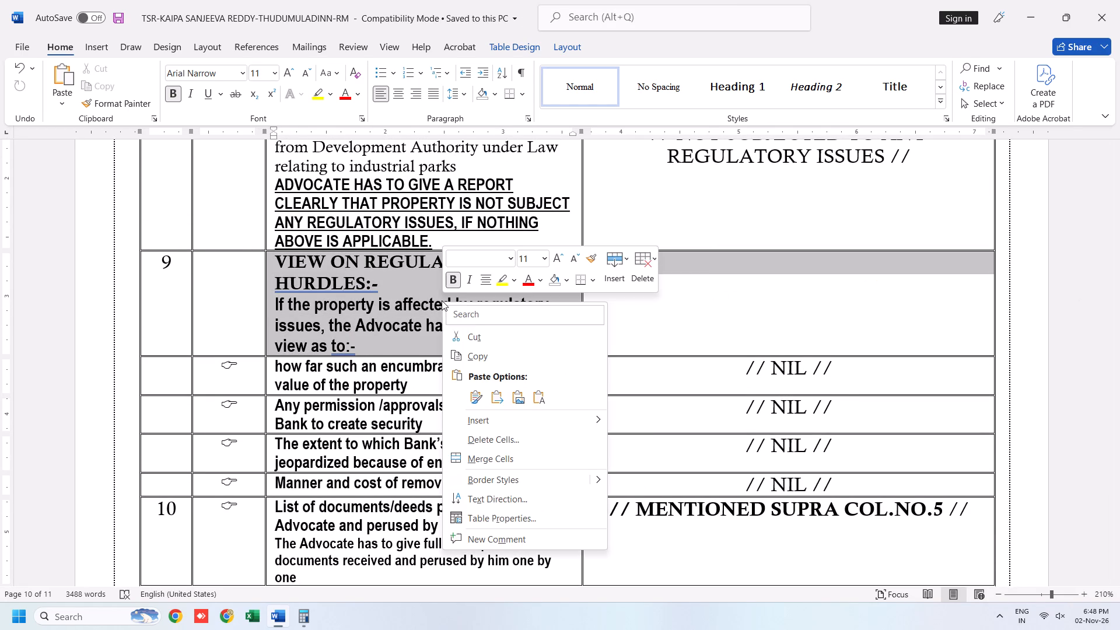
pyautogui.click(494, 460)
pyautogui.click(387, 350)
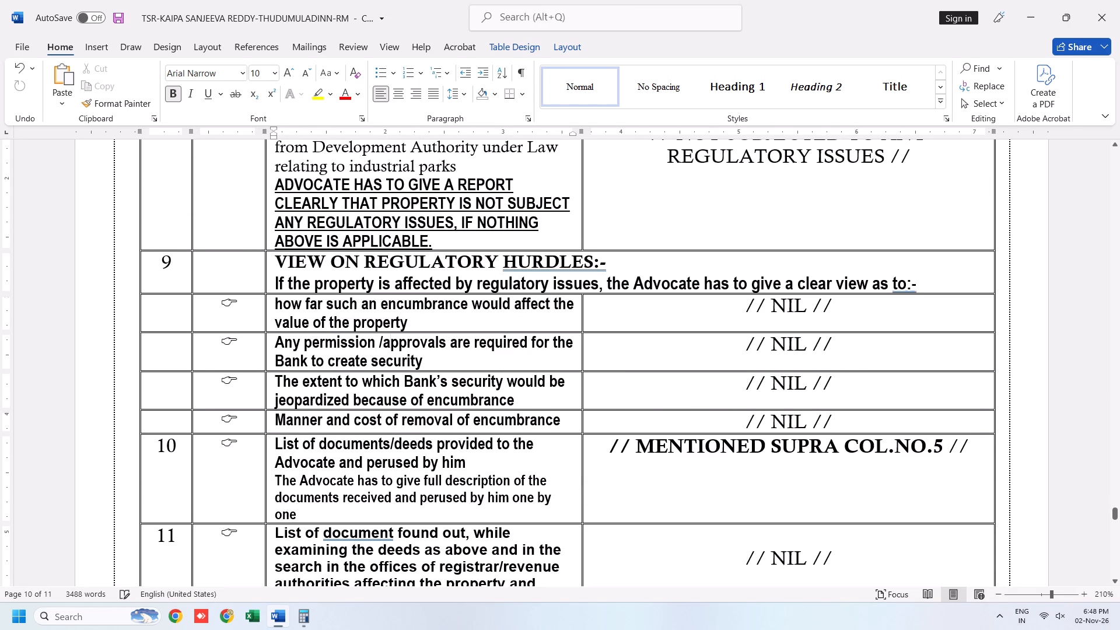
pyautogui.click(376, 344)
pyautogui.hotkey('ctrl', 's')
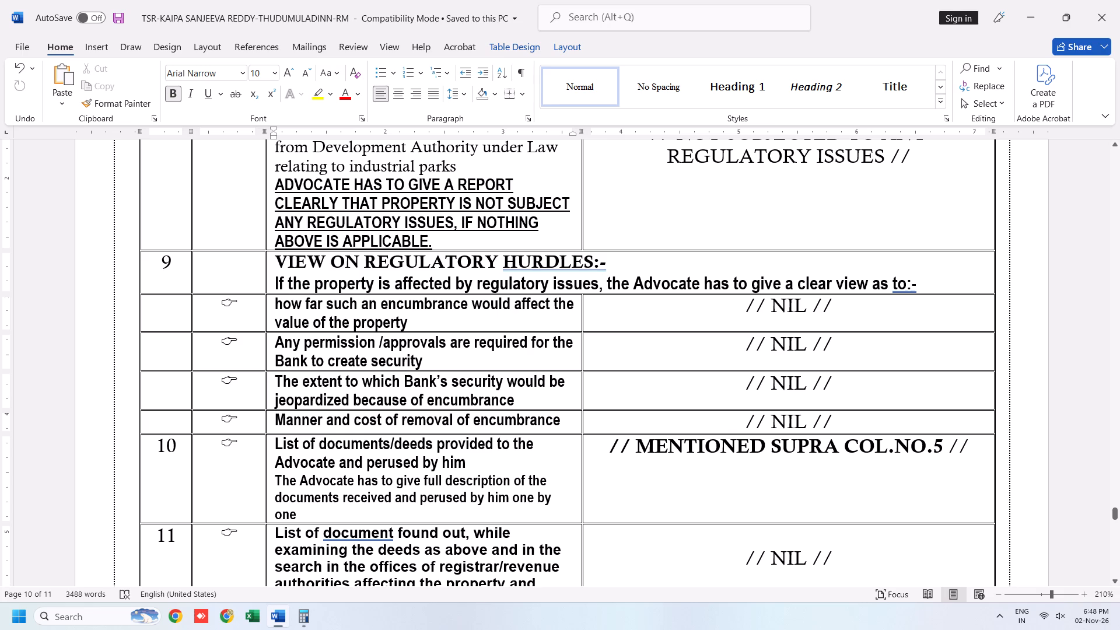
# Check the row layout and page break of items 12 to 18 through to the dated line at the report's end.
pyautogui.scroll(-2, 395, 609)
pyautogui.scroll(-9, 407, 380)
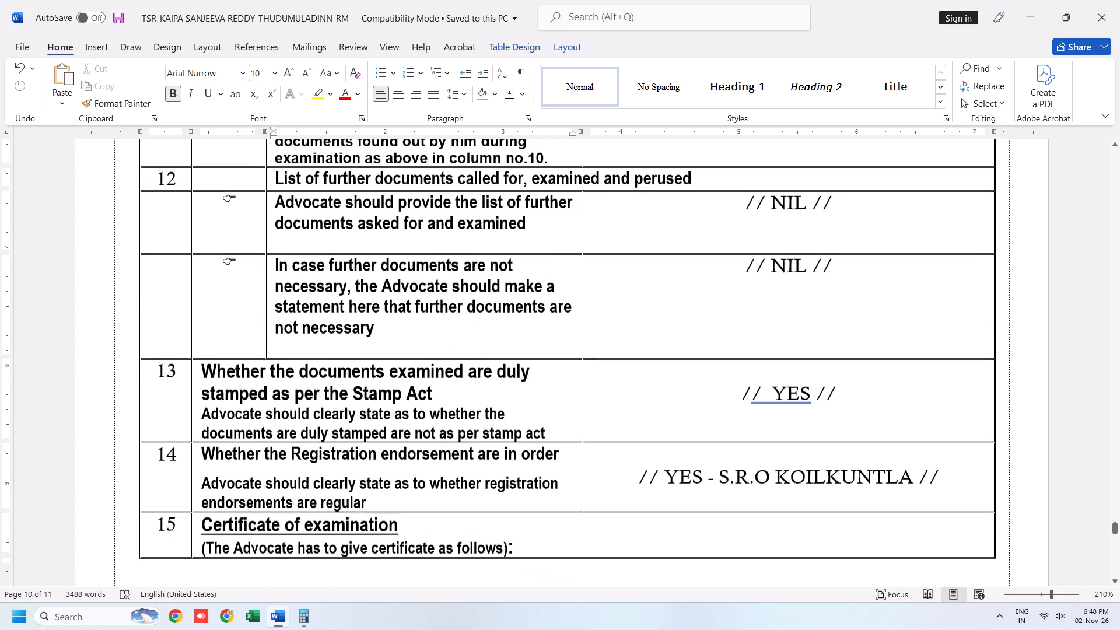
pyautogui.scroll(-4, 503, 342)
pyautogui.scroll(-19, 423, 324)
pyautogui.scroll(-3, 445, 328)
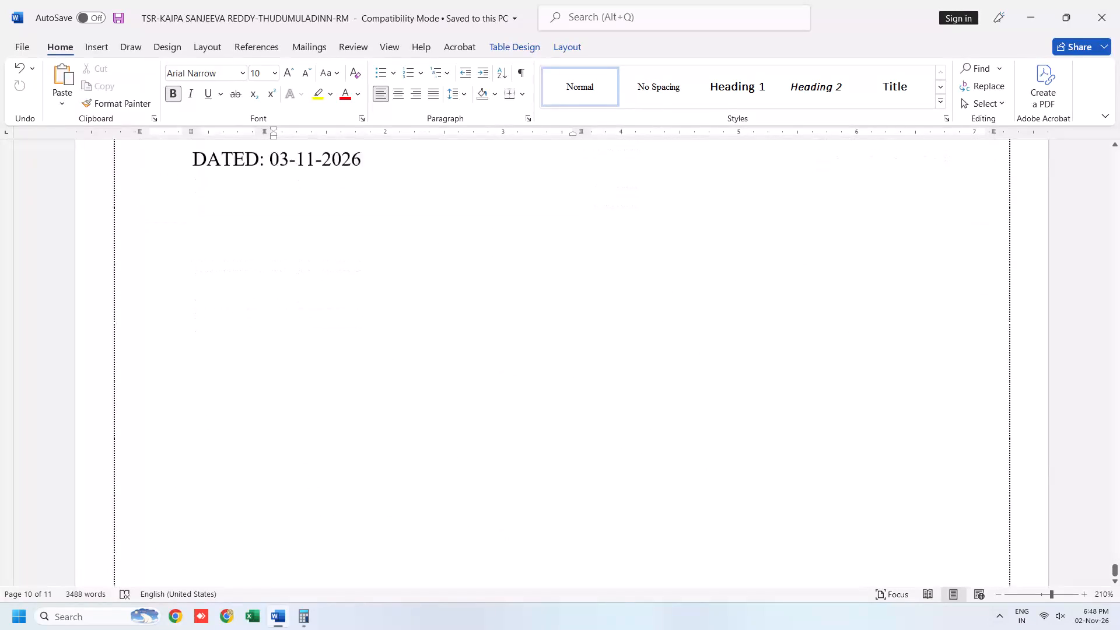
pyautogui.scroll(-7, 426, 349)
pyautogui.scroll(8, 496, 378)
pyautogui.click(477, 384)
pyautogui.scroll(2, 474, 384)
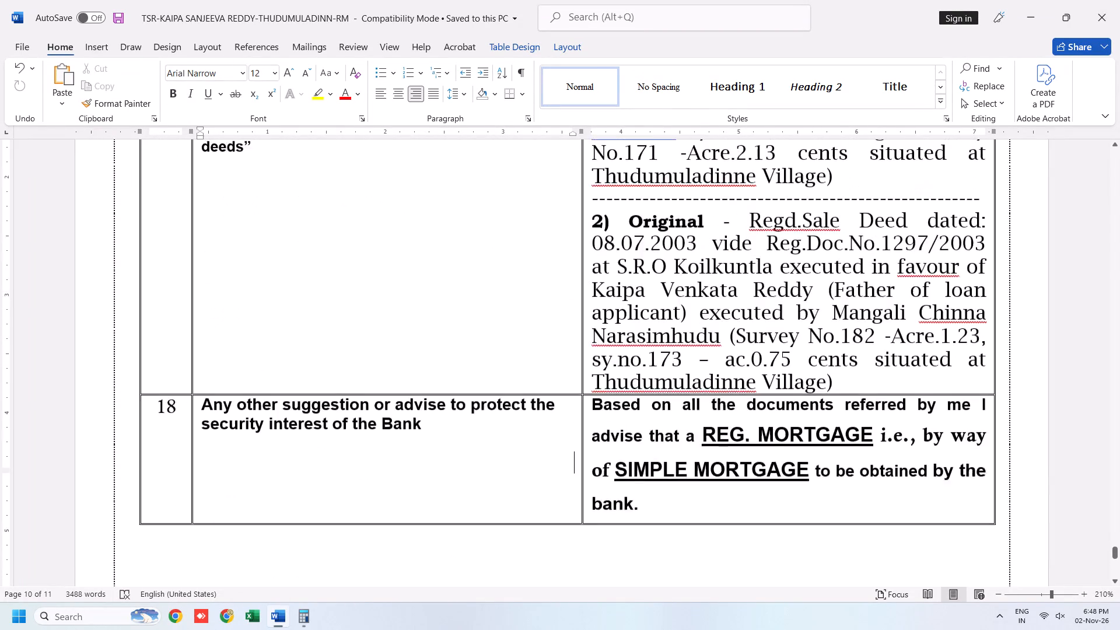
pyautogui.scroll(2, 473, 383)
pyautogui.click(455, 359)
pyautogui.scroll(15, 454, 358)
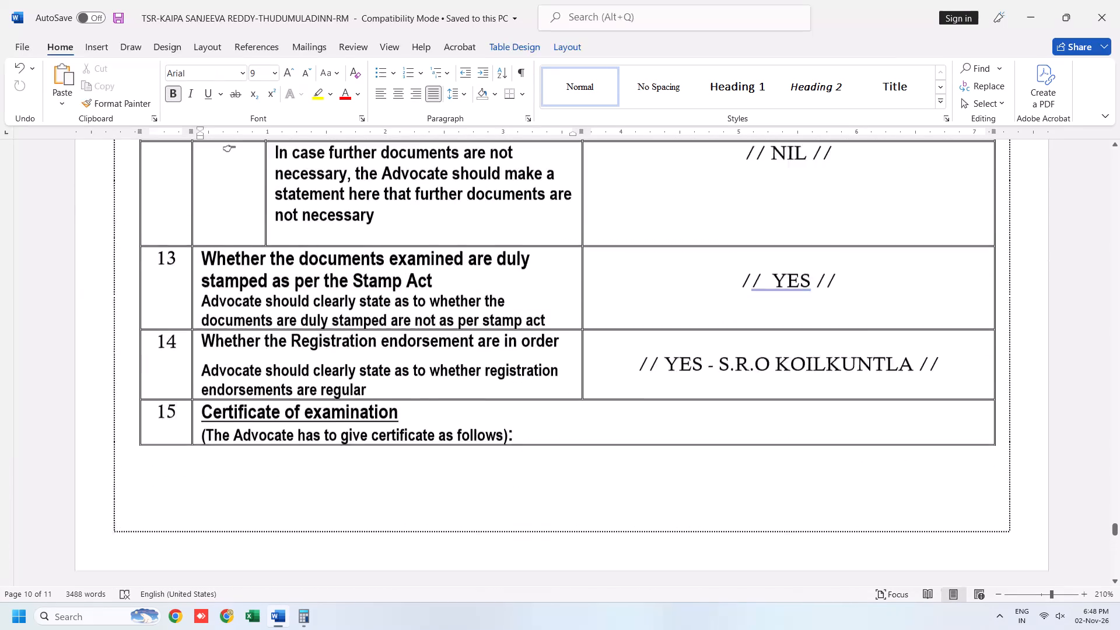
# Delete the extra blank line at the end of both sub-item texts under item 12.
pyautogui.scroll(3, 446, 350)
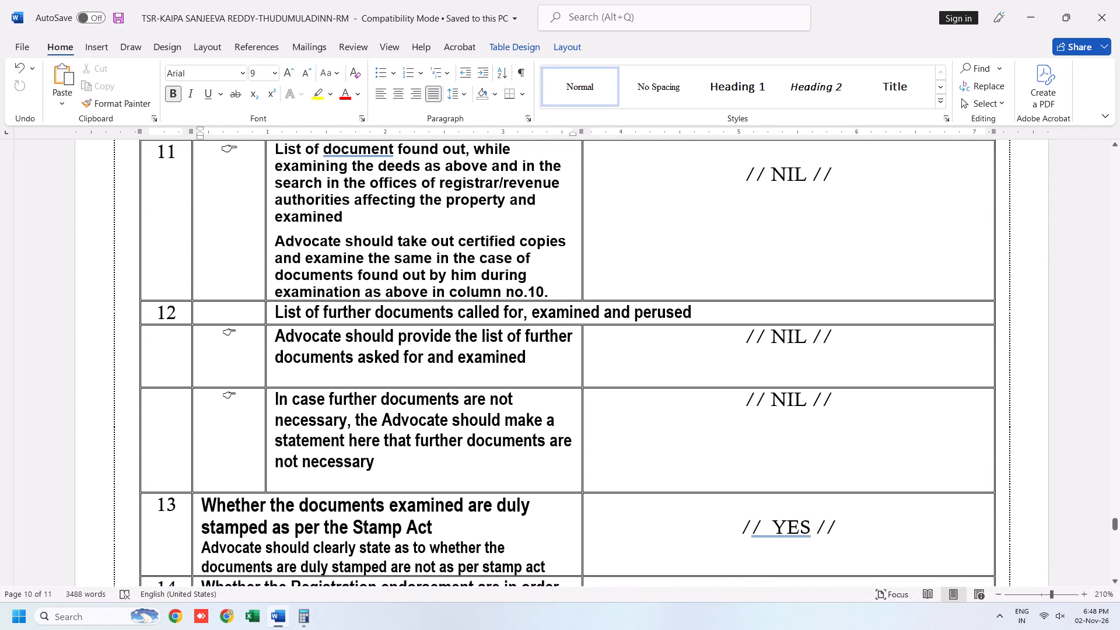
pyautogui.click(521, 345)
pyautogui.click(525, 349)
pyautogui.press('Delete')
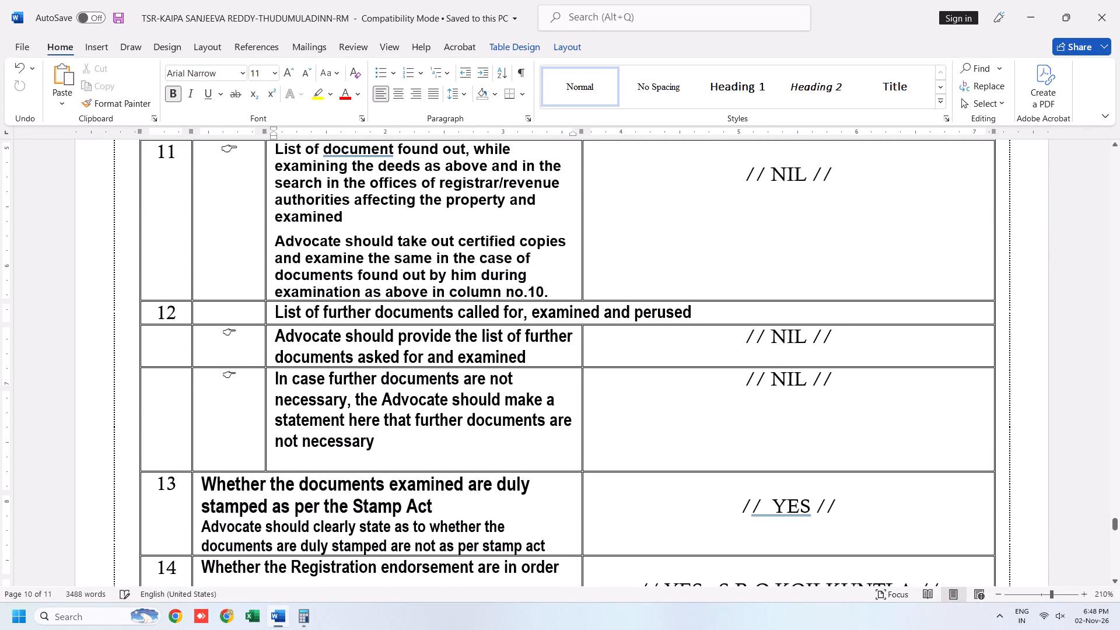
pyautogui.click(454, 440)
pyautogui.press('Delete')
# Apply single line spacing to item 7's sub-item "The extent to which Bank's security would be jeopardized because of encumbrance".
pyautogui.scroll(-7, 460, 423)
pyautogui.scroll(-4, 497, 346)
pyautogui.scroll(2, 497, 345)
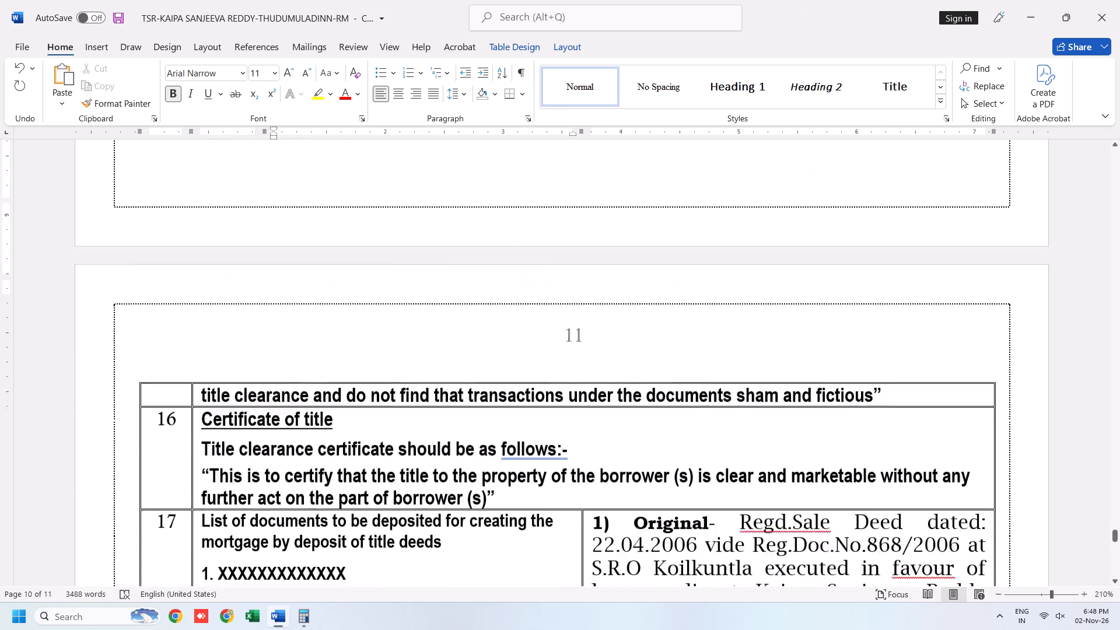
pyautogui.scroll(14, 497, 345)
pyautogui.scroll(3, 433, 357)
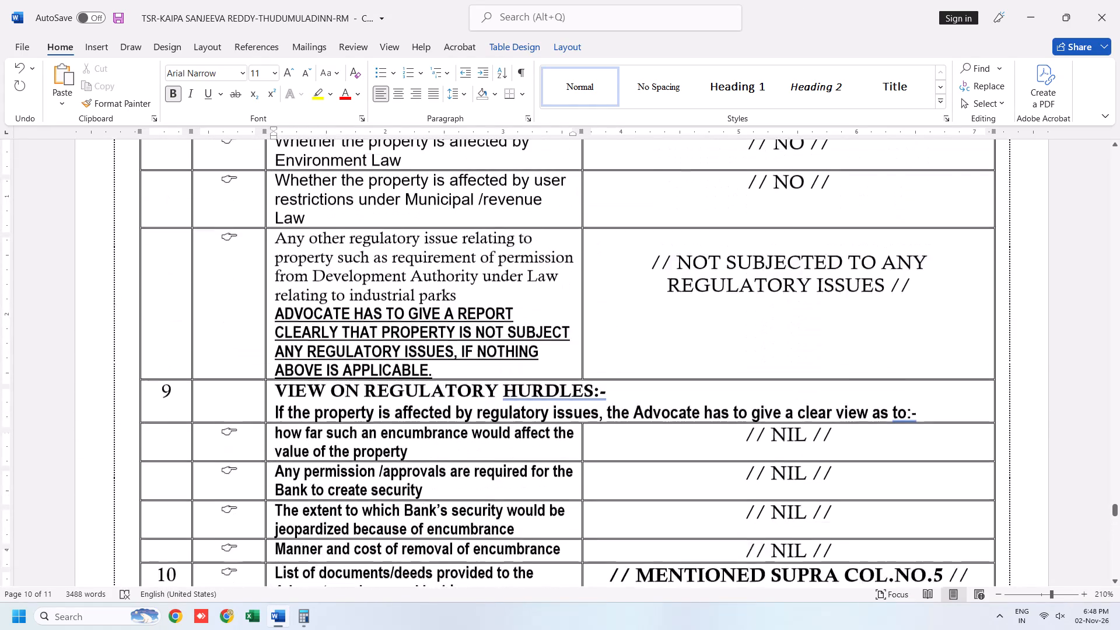
pyautogui.scroll(17, 428, 357)
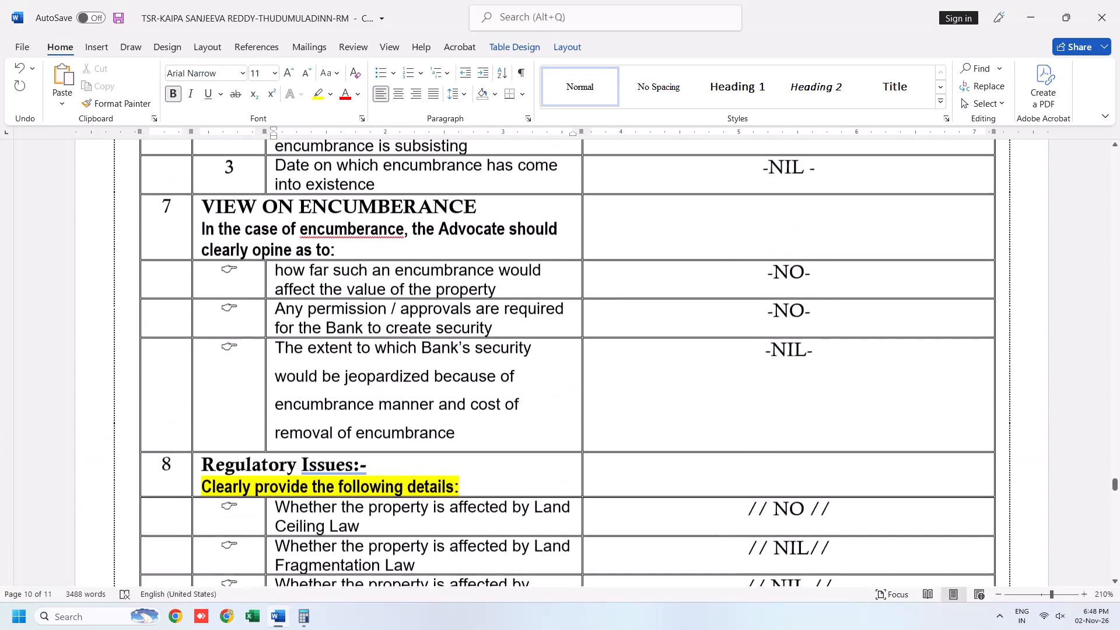
pyautogui.click(369, 433)
pyautogui.hotkey('ctrl', '1')
# Check the page breaks and table rows from the document list through items 7 to 18 and the report's end.
pyautogui.scroll(-2, 342, 331)
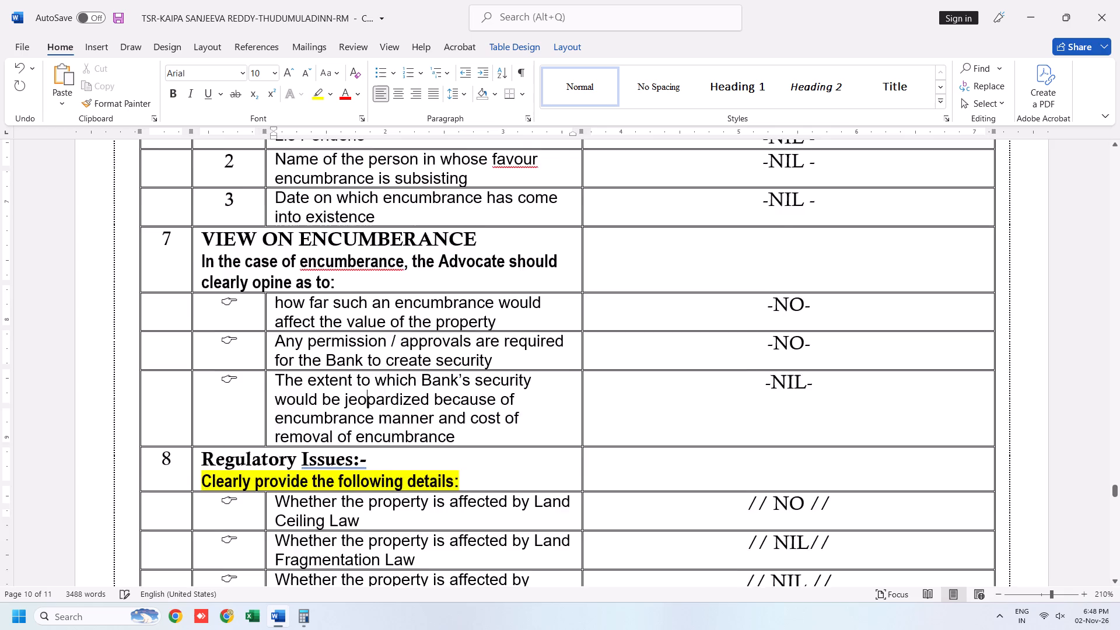
pyautogui.scroll(-20, 342, 331)
pyautogui.scroll(-5, 342, 331)
pyautogui.scroll(-17, 473, 383)
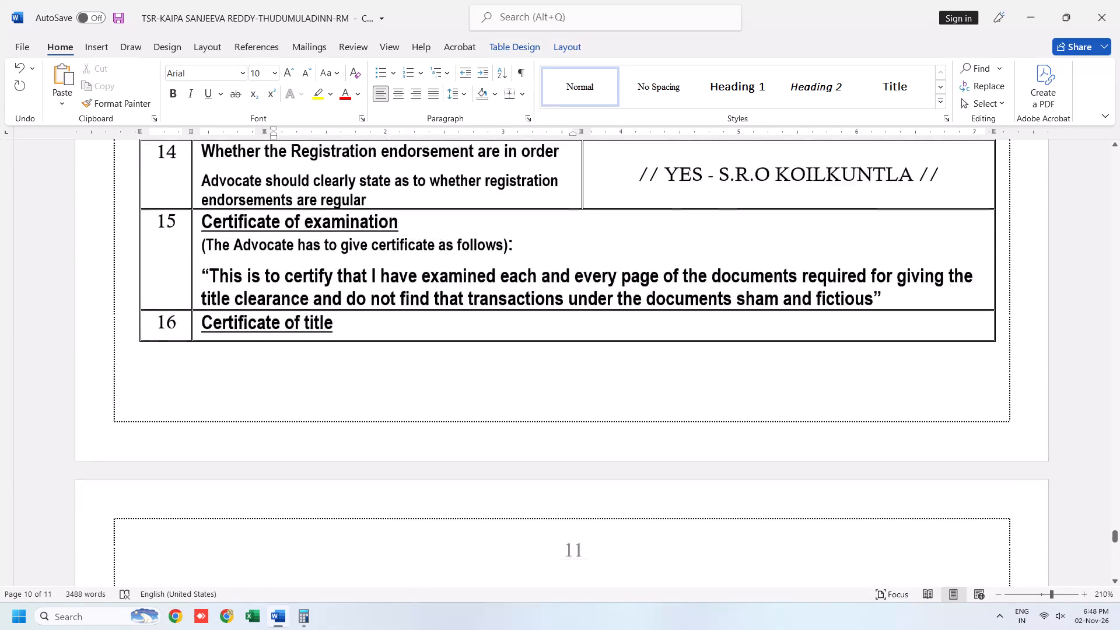
pyautogui.scroll(-20, 478, 361)
pyautogui.scroll(-9, 478, 361)
pyautogui.scroll(9, 446, 366)
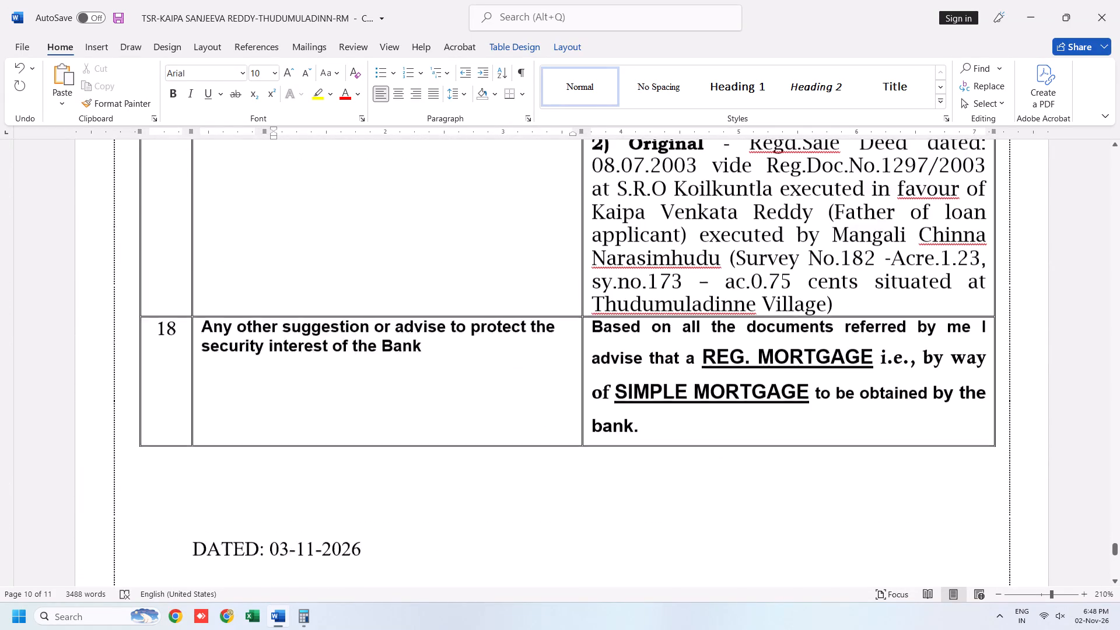
pyautogui.scroll(18, 442, 361)
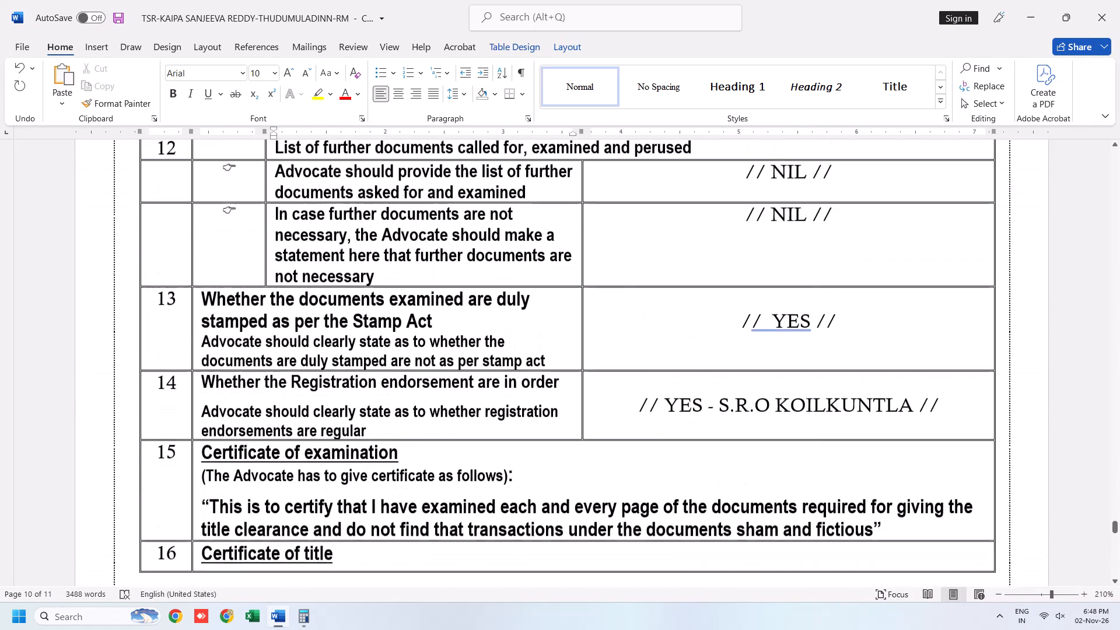
pyautogui.scroll(4, 439, 358)
pyautogui.scroll(17, 437, 356)
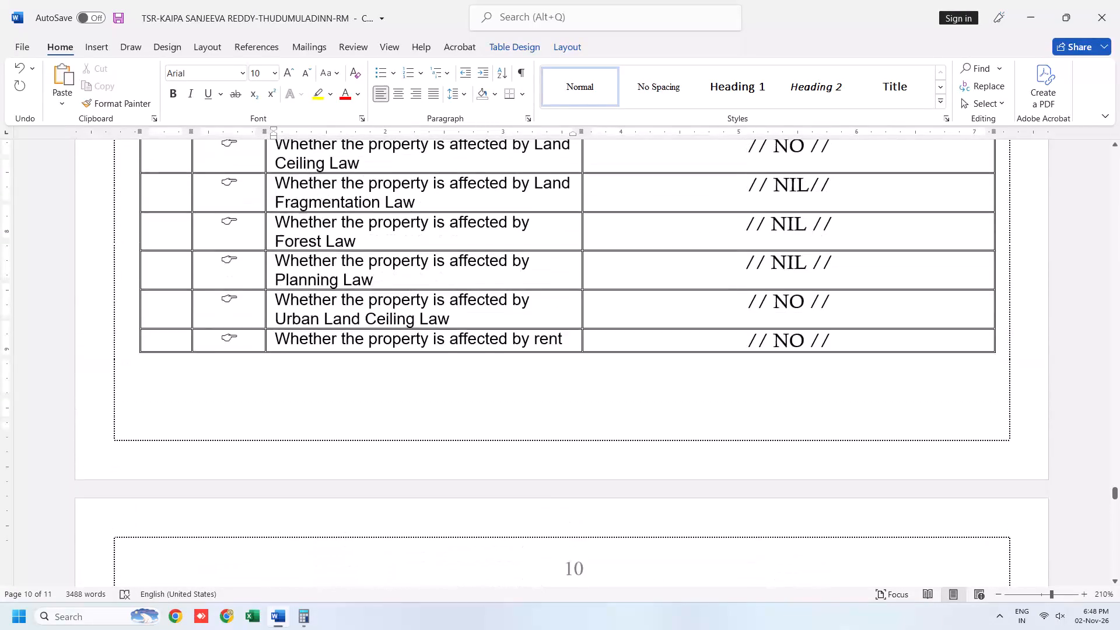
pyautogui.scroll(18, 415, 351)
pyautogui.scroll(6, 352, 388)
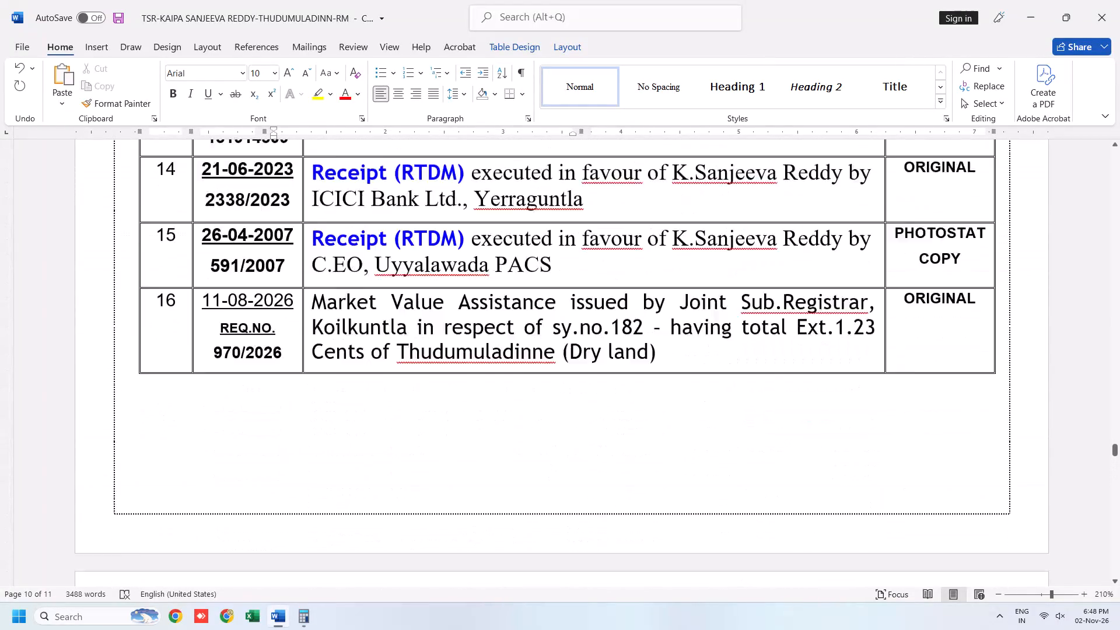
pyautogui.scroll(11, 351, 363)
pyautogui.press('pagedown')
pyautogui.press('pagedown')
pyautogui.press('pagedown')
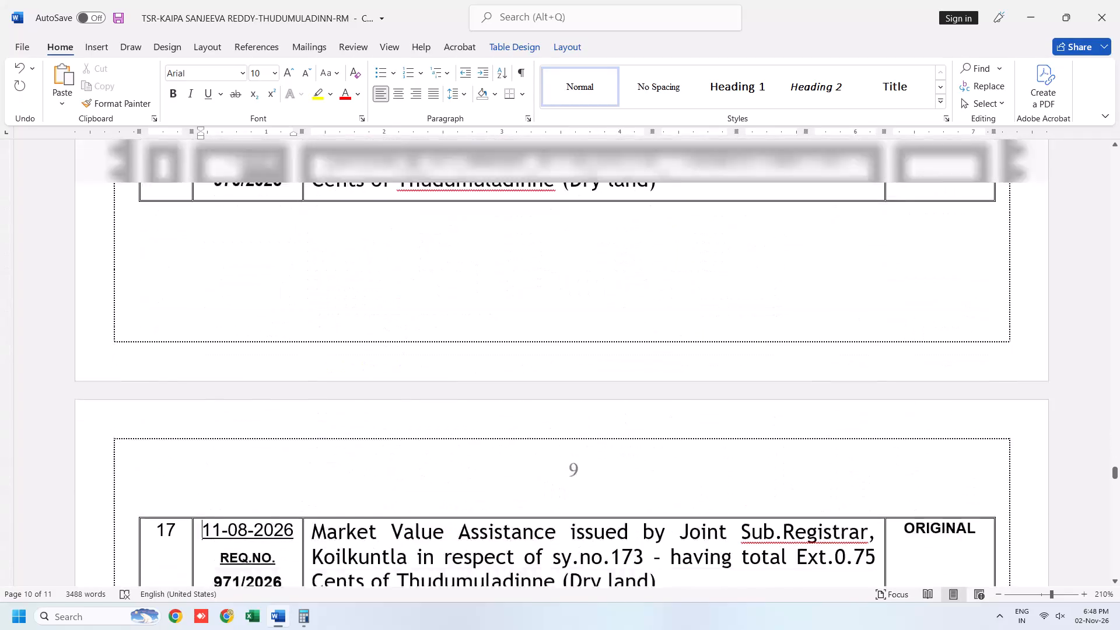
pyautogui.press('pagedown')
pyautogui.press('pagedown')
pyautogui.press('pagedown')
pyautogui.press('pagedown')
pyautogui.press('pagedown')
pyautogui.press('pagedown')
pyautogui.press('pagedown')
pyautogui.press('pagedown')
pyautogui.press('pagedown')
pyautogui.press('pagedown')
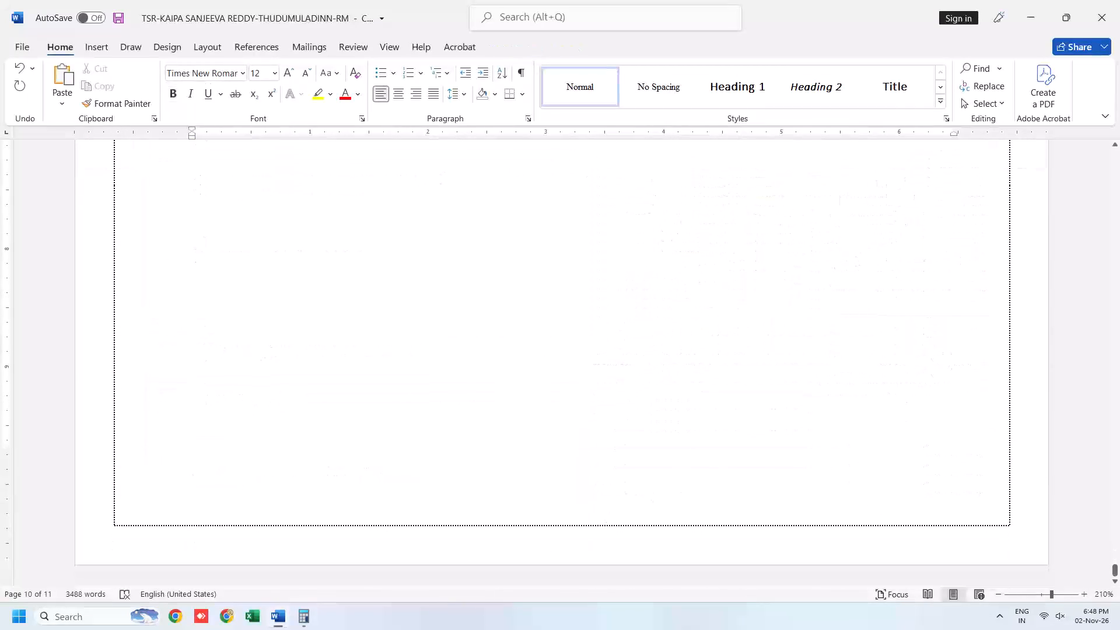
pyautogui.press('pagedown')
pyautogui.press('pageup')
pyautogui.press('pageup')
# Return to the start of the report and save it.
pyautogui.hotkey('ctrl', 'Home')
pyautogui.hotkey('ctrl', 's')
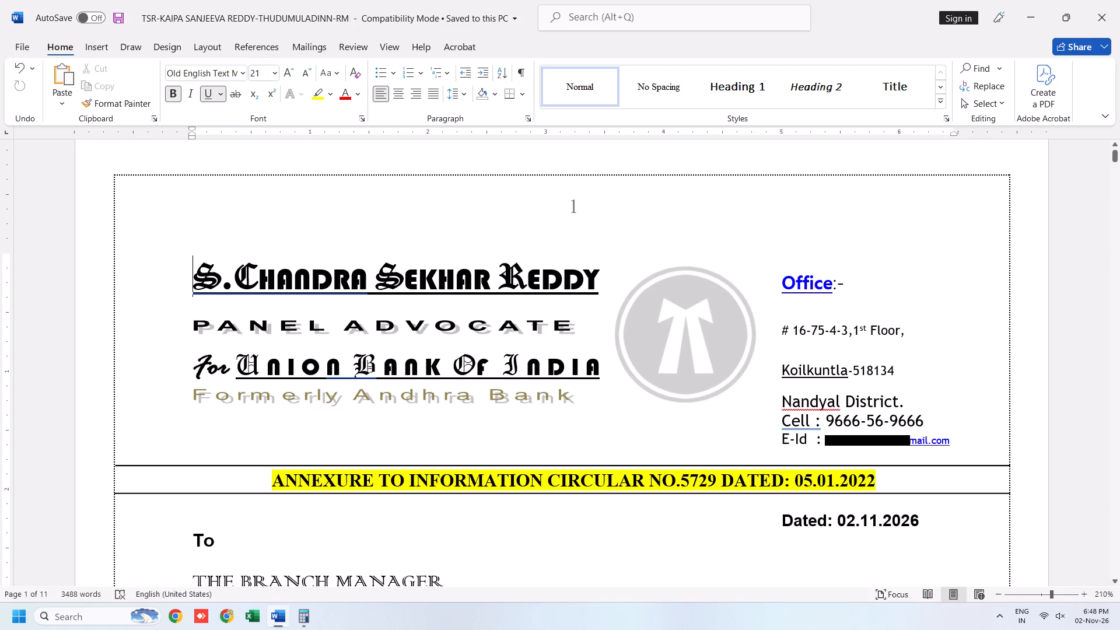
# Proofread the first pages, covering the property schedule with its survey numbers and boundaries and the title flow chart.
pyautogui.press('pagedown')
pyautogui.press('pagedown')
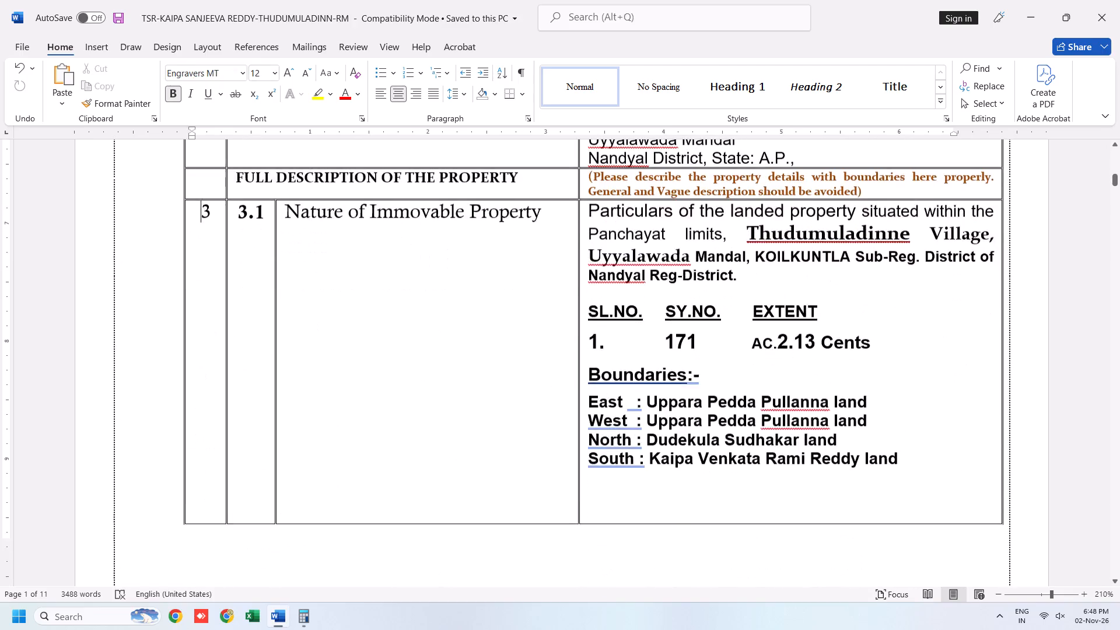
pyautogui.press('pagedown')
pyautogui.press('pagedown')
pyautogui.press('pagedown')
pyautogui.press('pagedown')
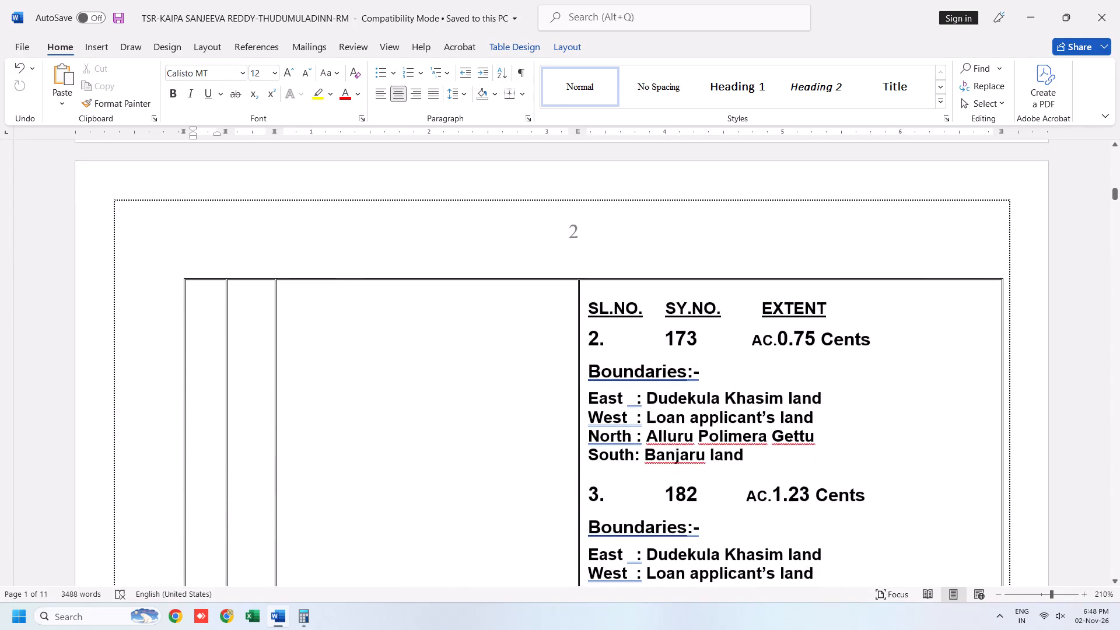
pyautogui.click(622, 344)
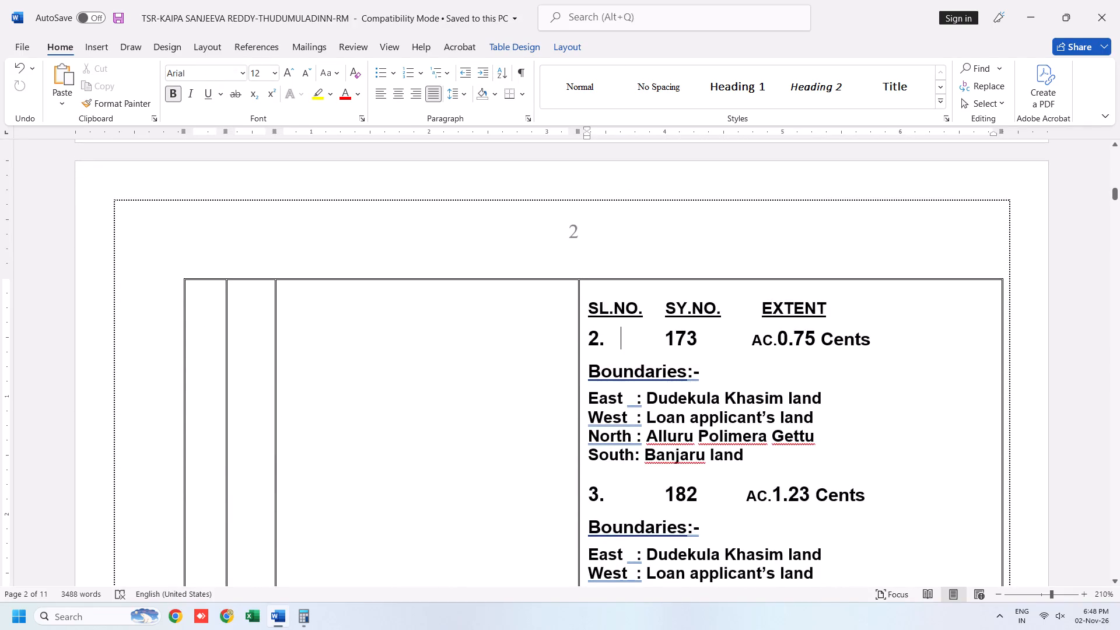
pyautogui.press('pagedown')
pyautogui.press('pagedown')
pyautogui.press('pagedown')
pyautogui.press('pagedown')
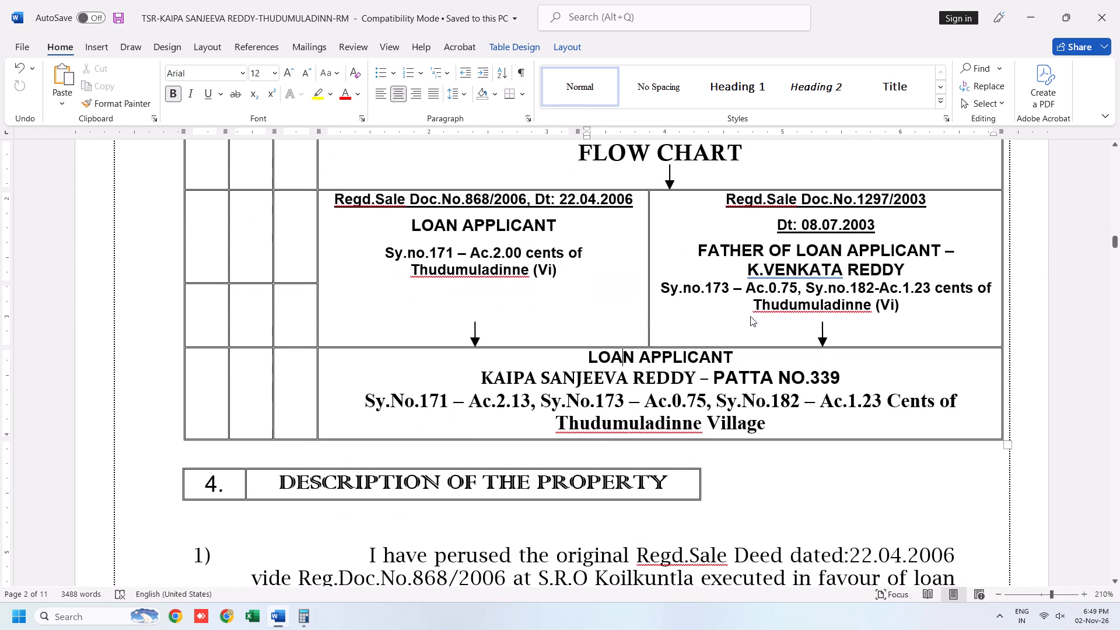
pyautogui.press('pagedown')
pyautogui.press('pageup')
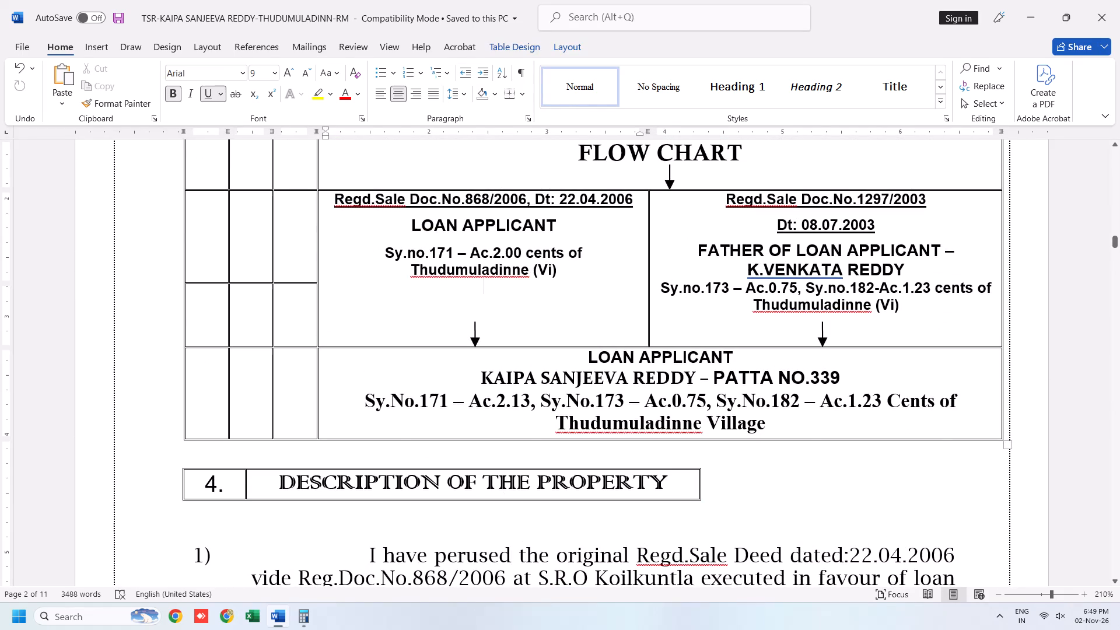
# Proofread the numbered document descriptions under Description of the Property, from the 2006 sale deed through the title deeds table.
pyautogui.press('pagedown')
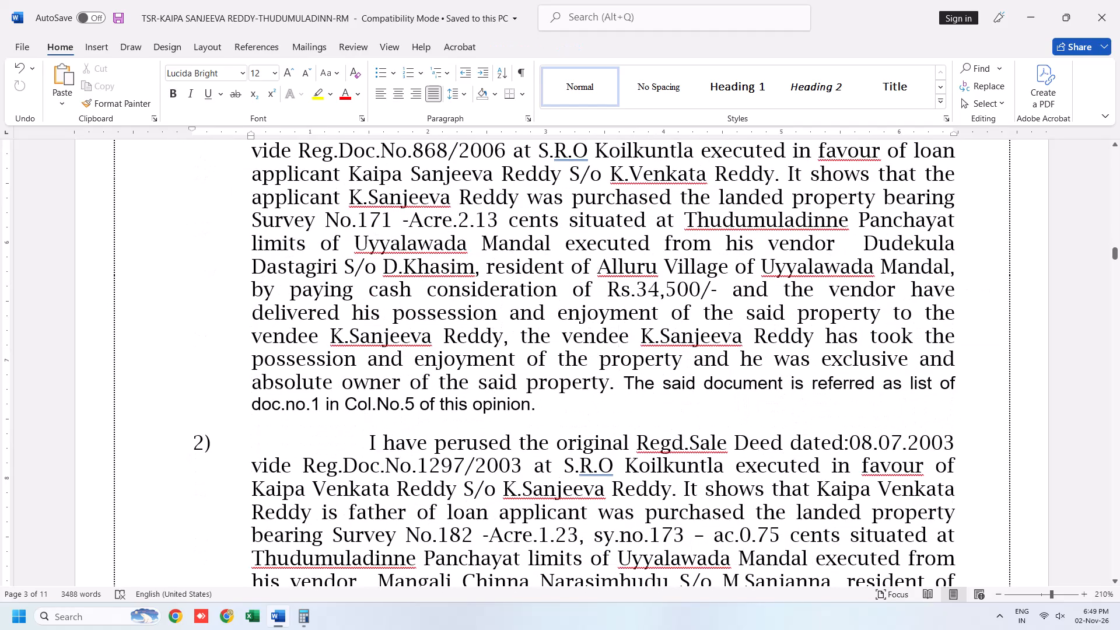
pyautogui.press('pagedown')
pyautogui.press('pageup')
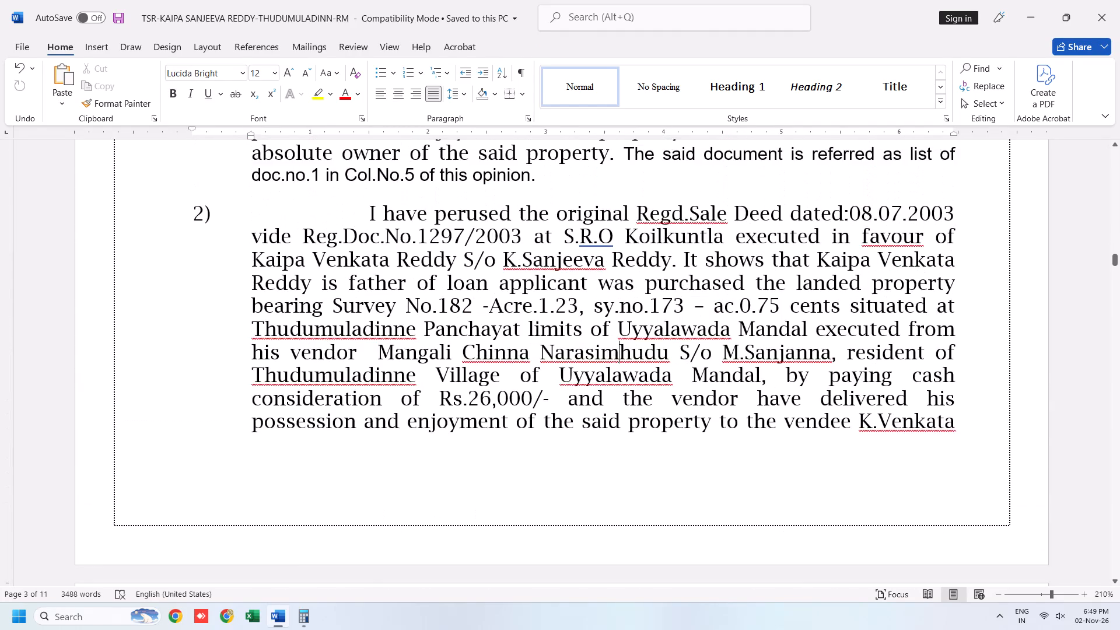
pyautogui.press('pageup')
pyautogui.scroll(-11, 730, 316)
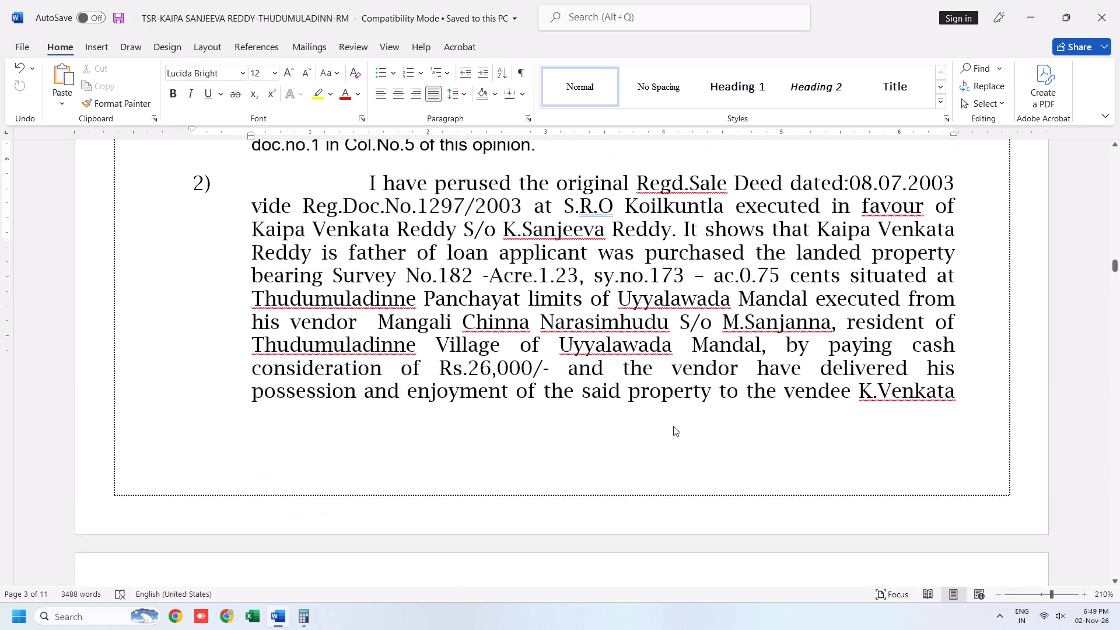
pyautogui.scroll(-4, 693, 363)
pyautogui.scroll(1, 676, 370)
pyautogui.scroll(-2, 668, 372)
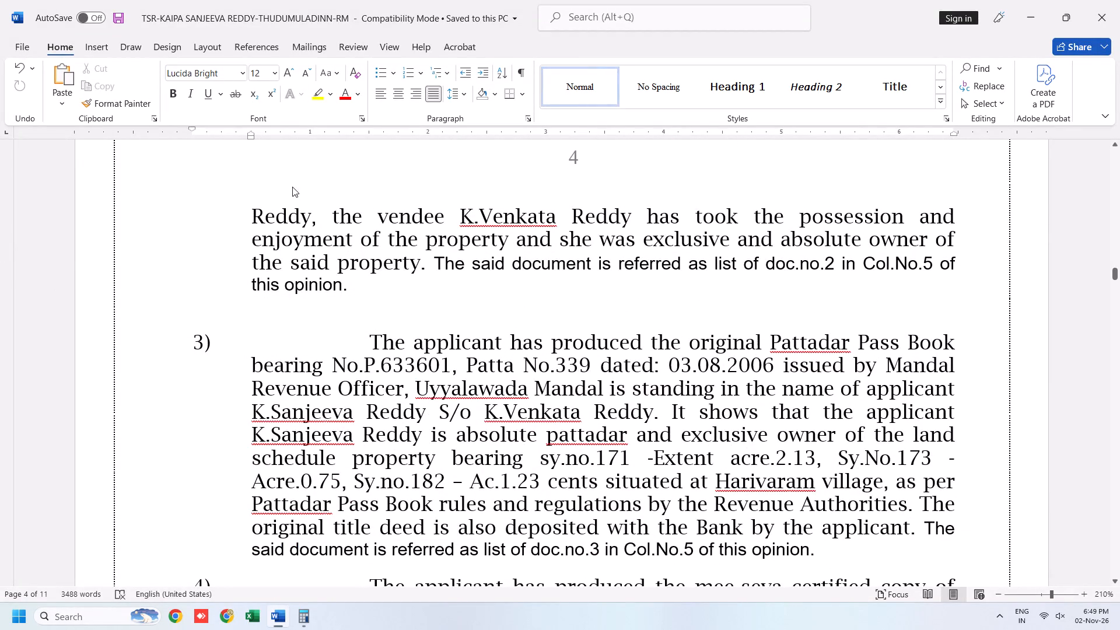
pyautogui.scroll(20, 299, 166)
pyautogui.scroll(5, 299, 166)
pyautogui.scroll(5, 333, 286)
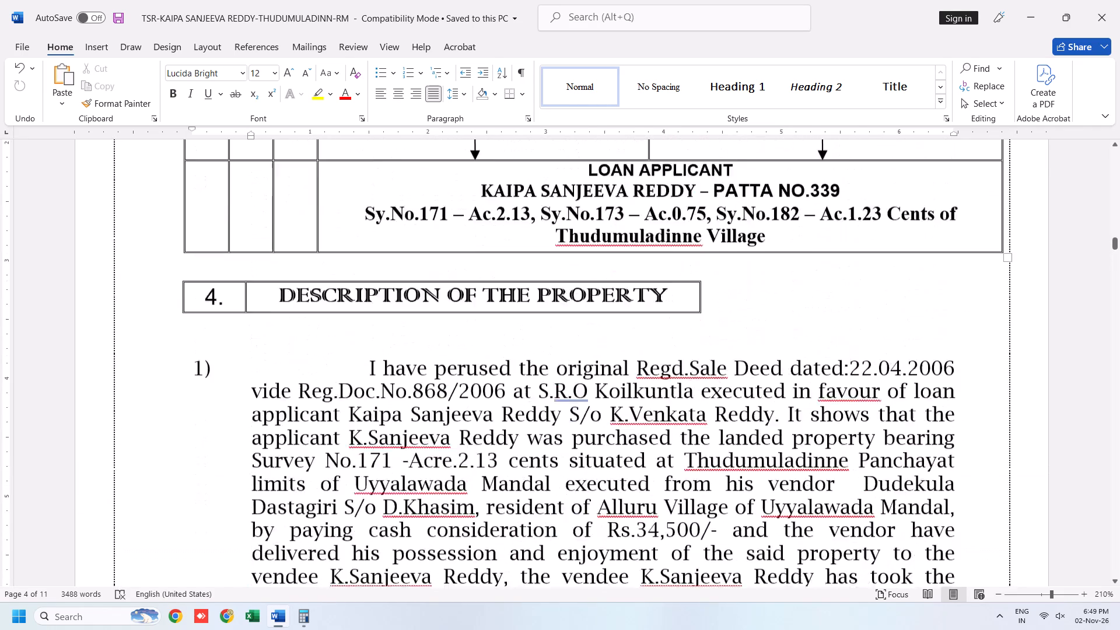
pyautogui.click(260, 469)
pyautogui.scroll(-20, 279, 451)
pyautogui.scroll(-3, 279, 451)
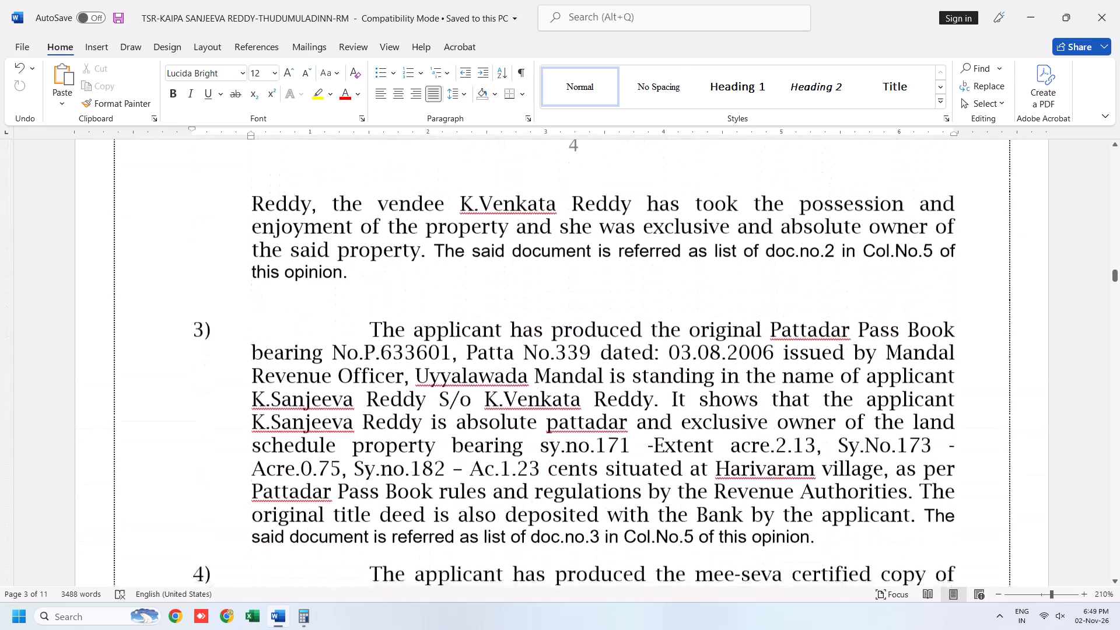
pyautogui.scroll(-10, 531, 180)
pyautogui.scroll(-5, 473, 204)
pyautogui.scroll(4, 479, 206)
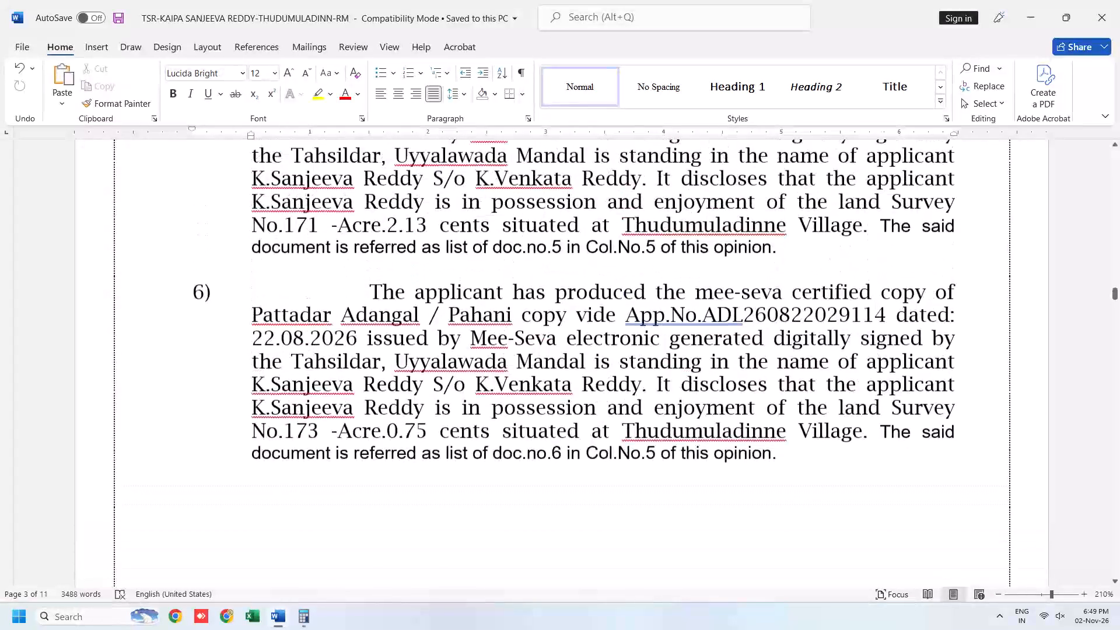
pyautogui.scroll(4, 475, 210)
pyautogui.scroll(-2, 463, 297)
pyautogui.scroll(19, 439, 355)
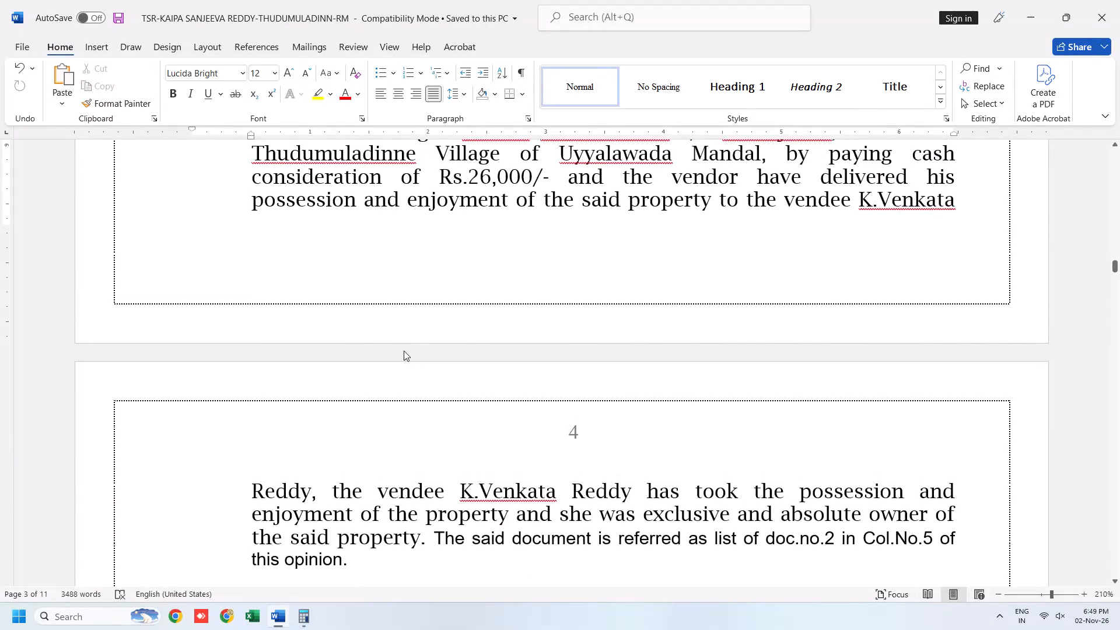
pyautogui.scroll(-20, 402, 349)
pyautogui.scroll(-20, 402, 349)
pyautogui.scroll(-1, 402, 349)
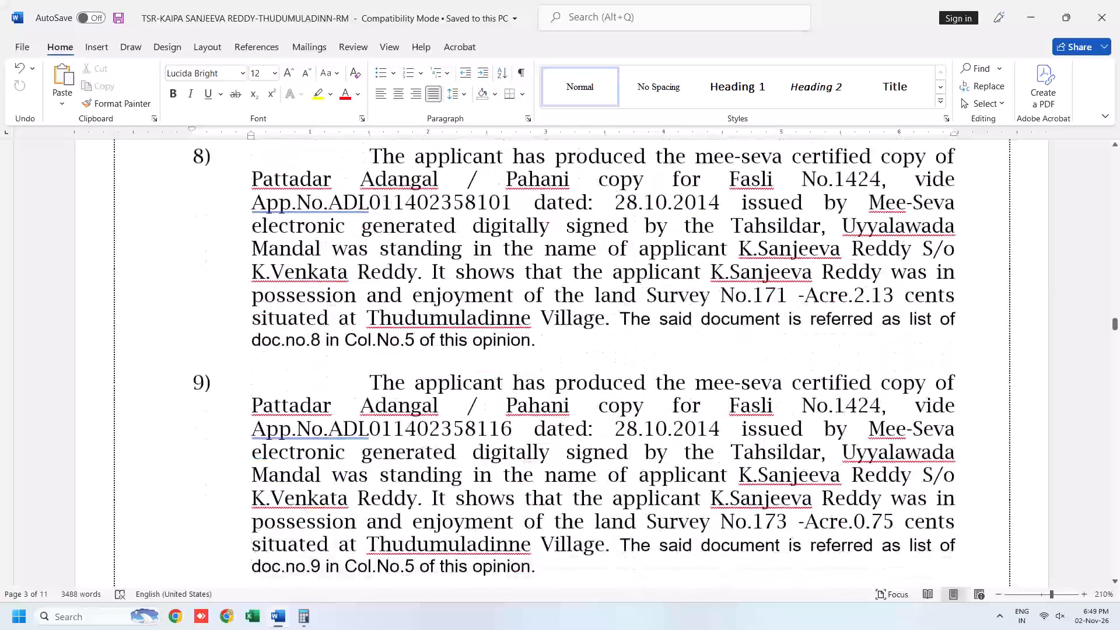
pyautogui.scroll(-20, 481, 315)
pyautogui.scroll(-20, 481, 315)
pyautogui.scroll(-9, 481, 315)
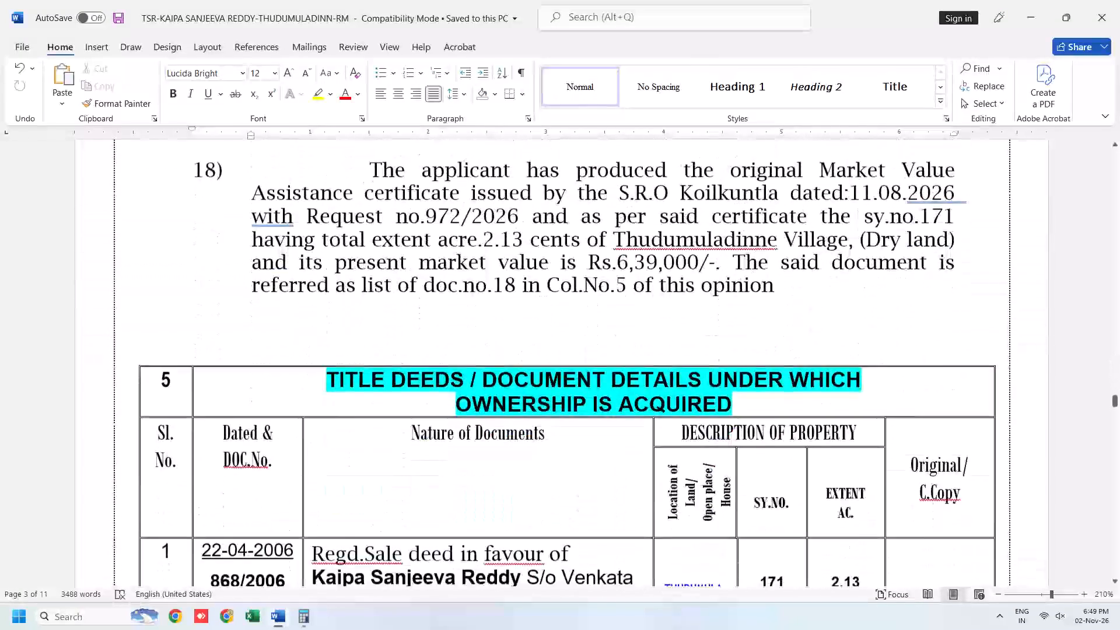
pyautogui.scroll(-7, 459, 314)
# Save the report and print pages 1-10 on the Brother DCP-B7640DW Printer.
pyautogui.click(466, 308)
pyautogui.hotkey('ctrl', 's')
pyautogui.hotkey('ctrl', 'p')
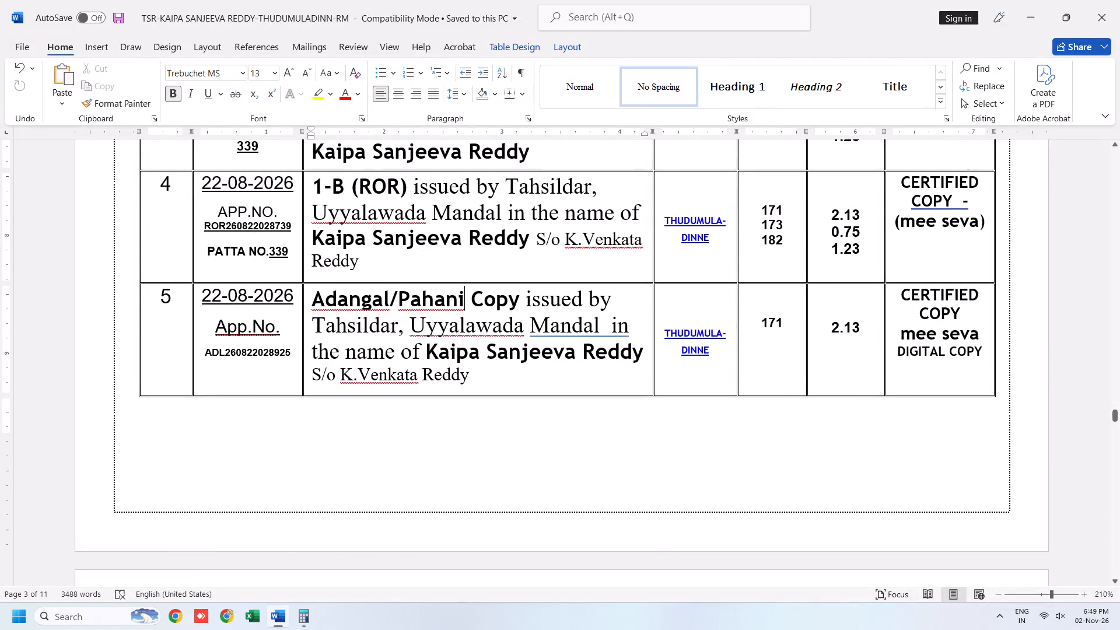
pyautogui.click(198, 290)
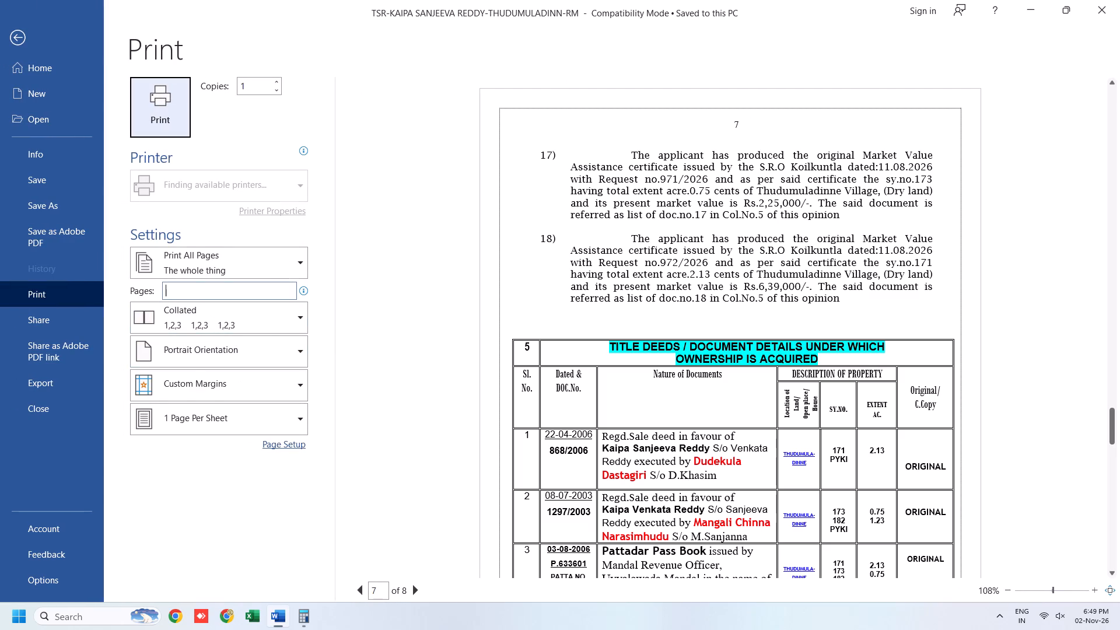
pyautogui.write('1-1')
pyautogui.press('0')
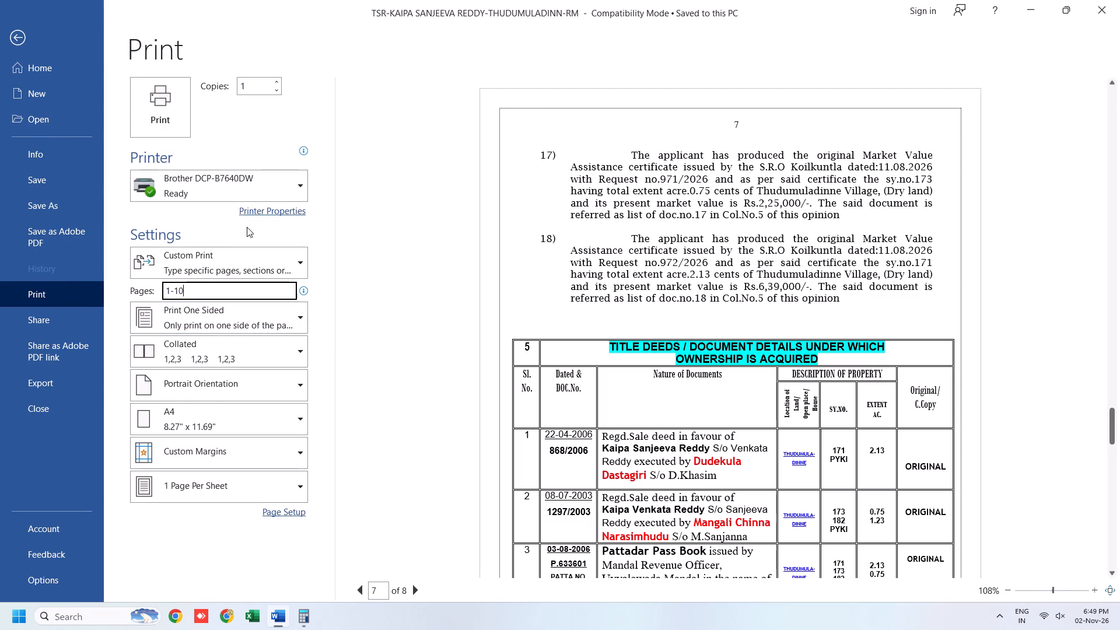
pyautogui.click(239, 181)
pyautogui.click(261, 286)
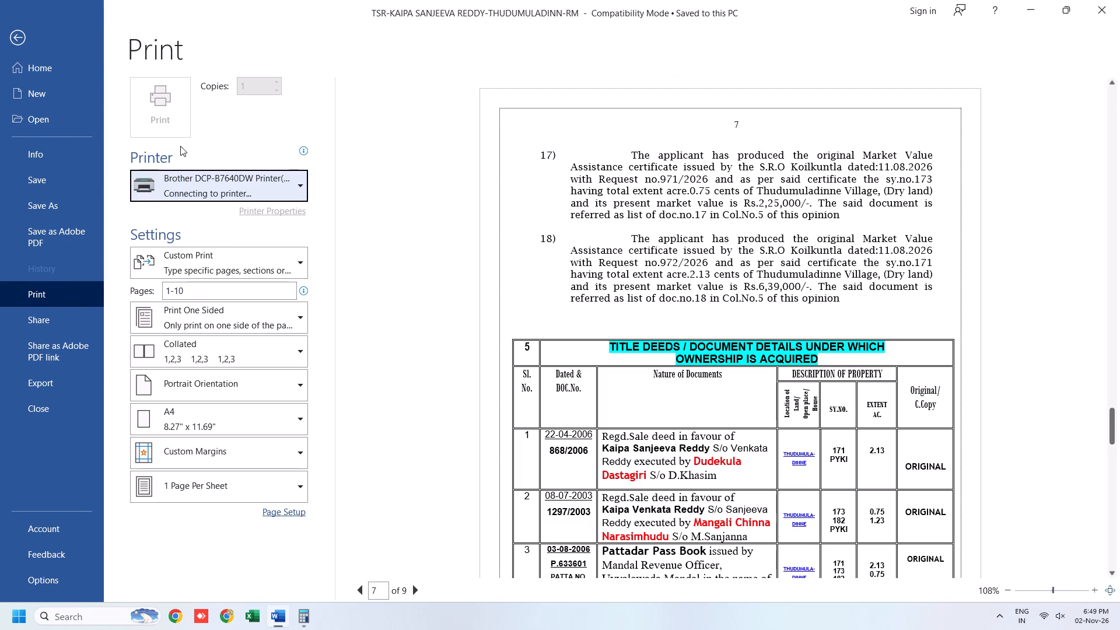
pyautogui.click(174, 112)
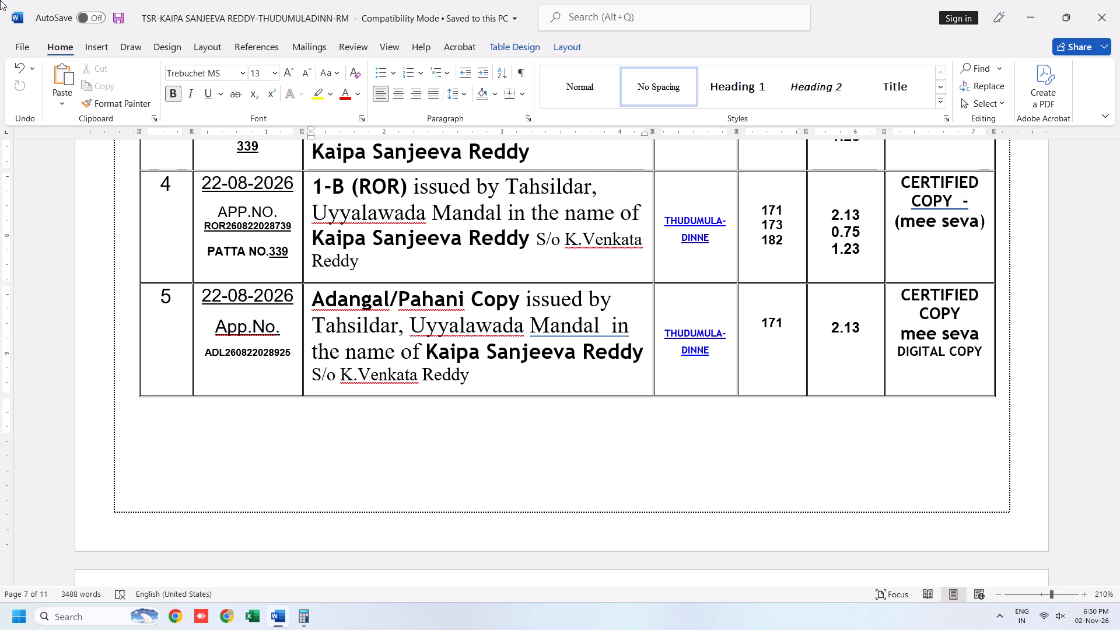
# Return to the report's start, search the UNION BANK OF INDIA folder for "page" and open PAGE NO.1-SCSR.
pyautogui.hotkey('ctrl', 'Home')
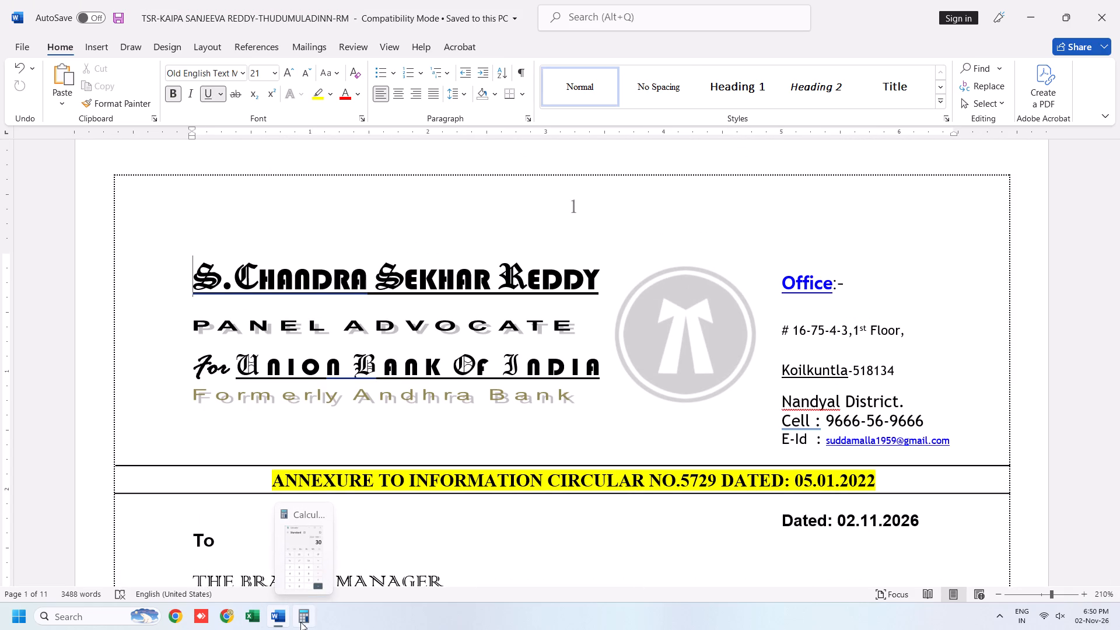
pyautogui.scroll(-4, 164, 613)
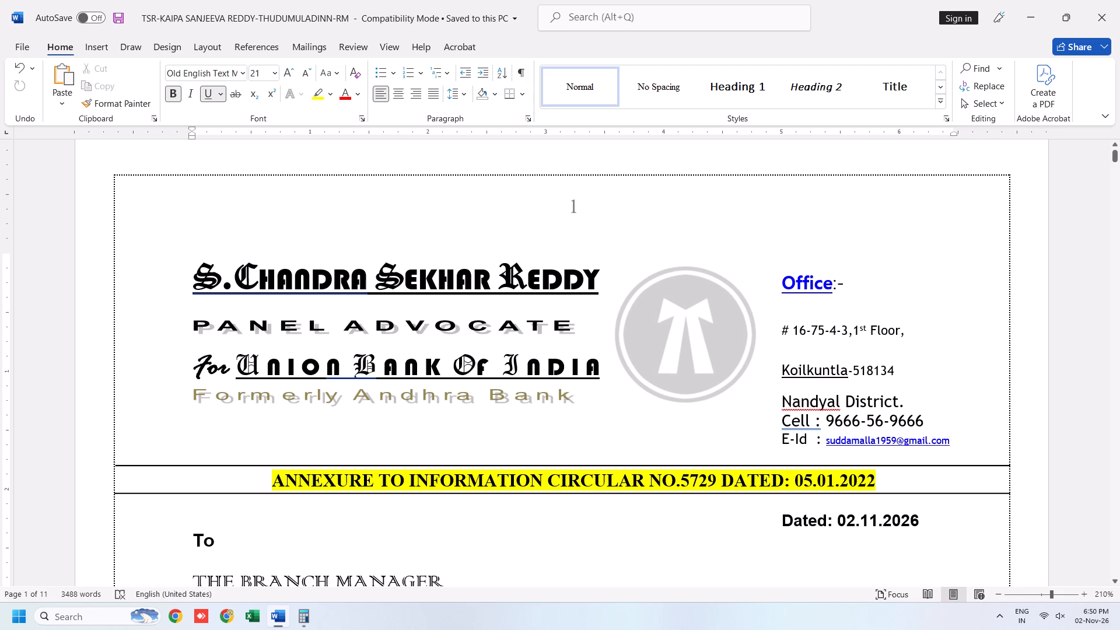
pyautogui.click(225, 244)
pyautogui.click(23, 48)
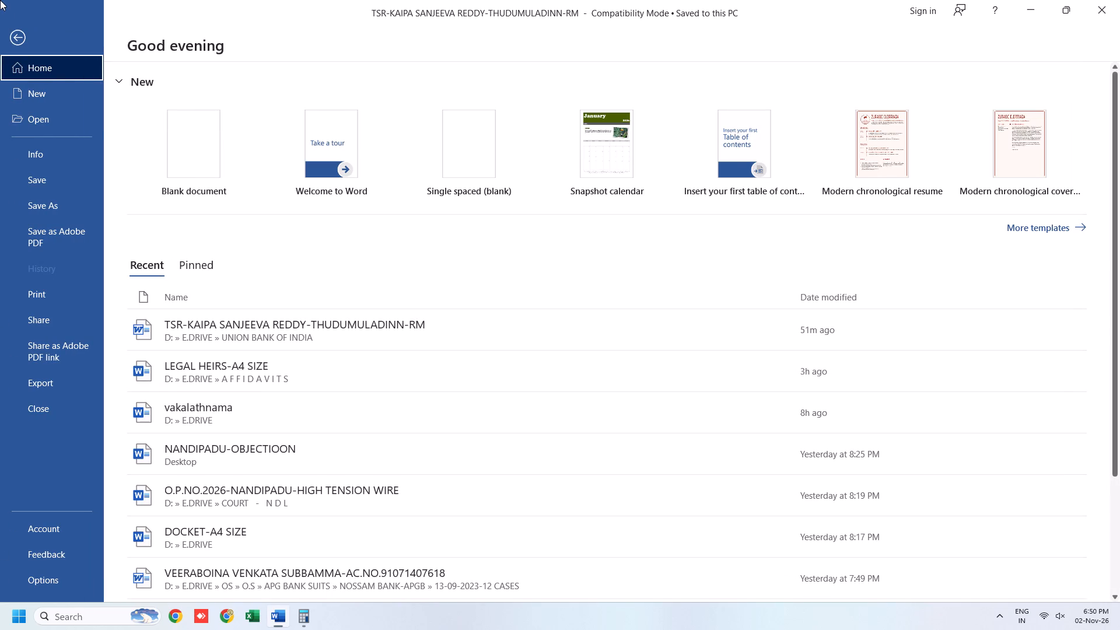
pyautogui.click(38, 121)
pyautogui.click(194, 246)
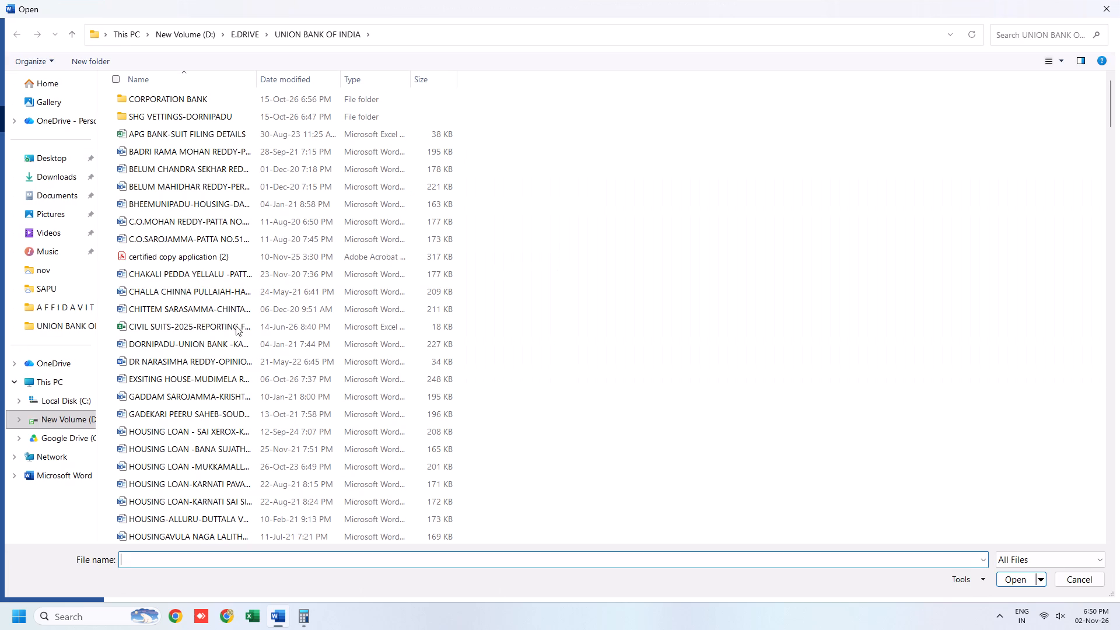
pyautogui.click(1027, 32)
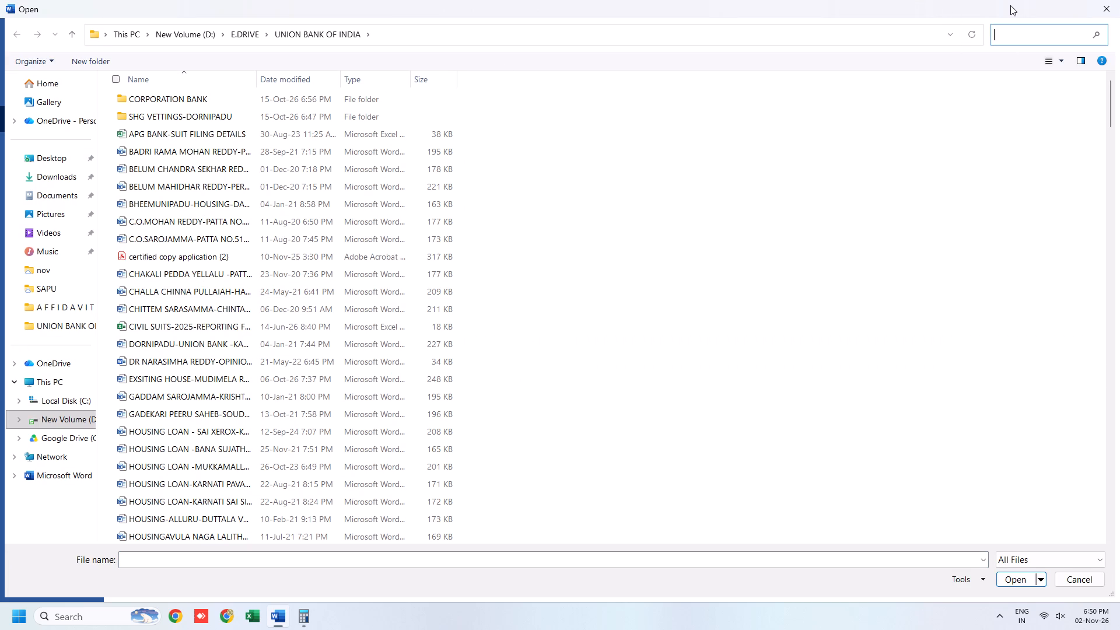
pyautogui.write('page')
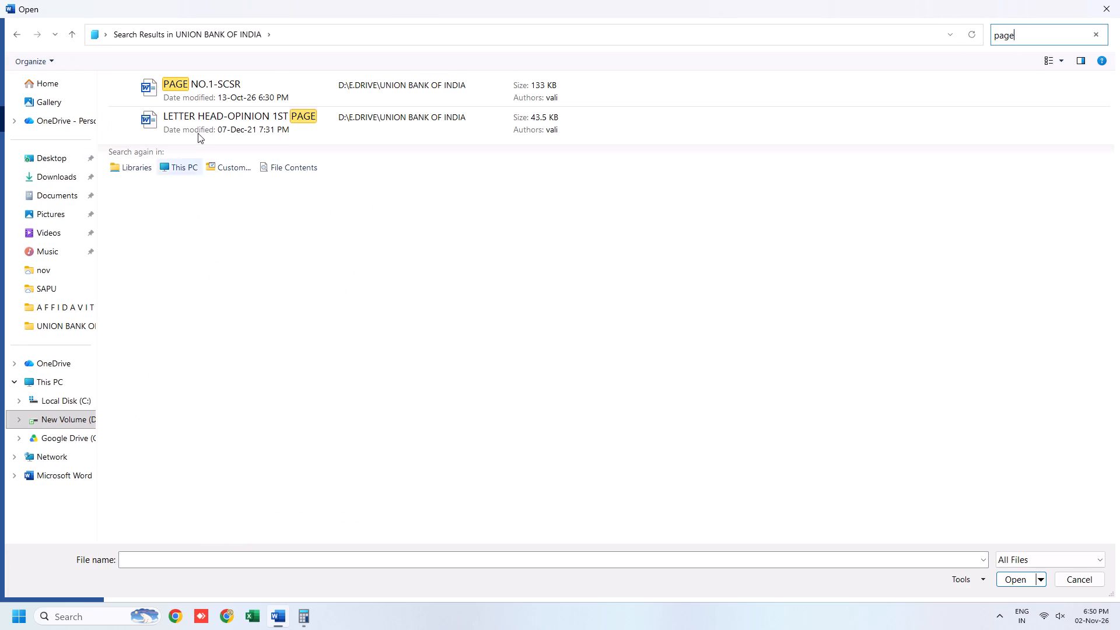
pyautogui.doubleClick(250, 89)
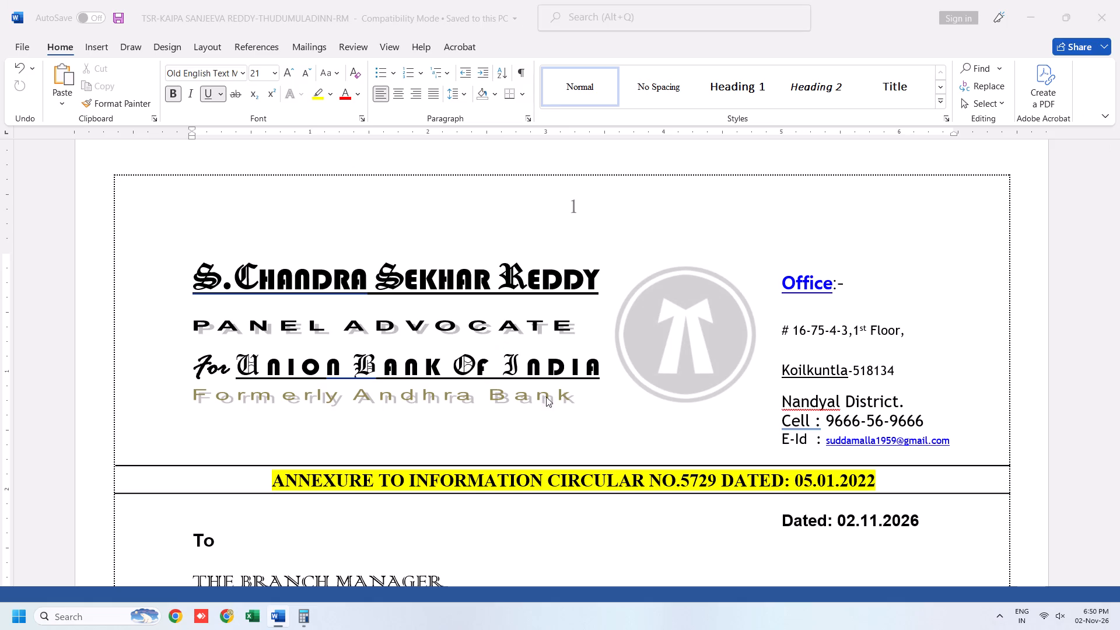
# Change the date in the cover page's letterhead to 03.11.2026.
pyautogui.scroll(-9, 543, 447)
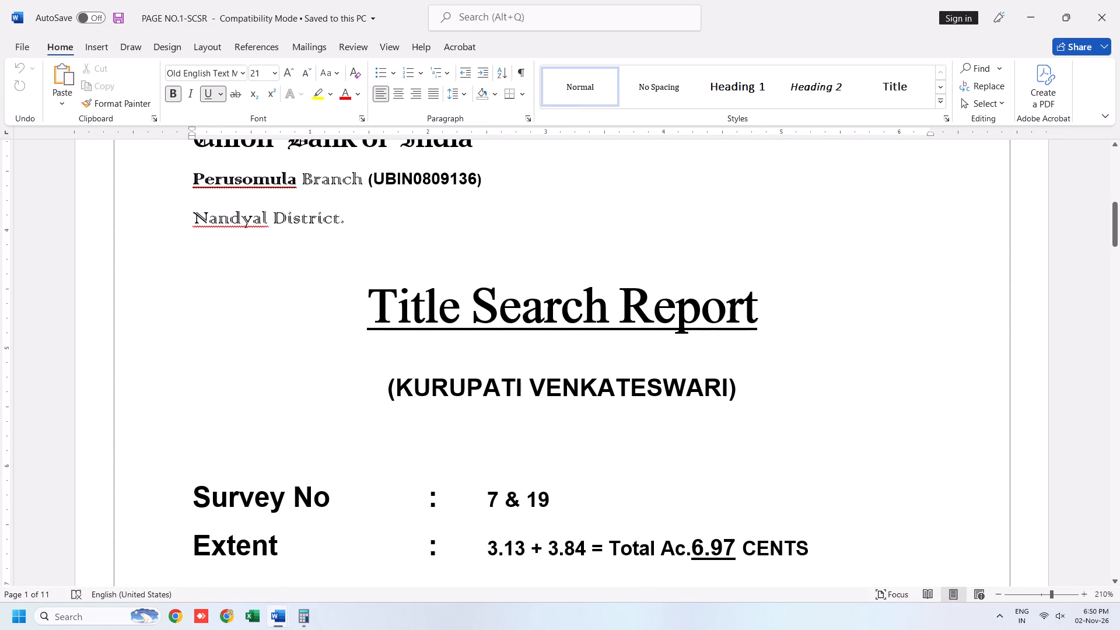
pyautogui.scroll(7, 623, 402)
pyautogui.click(545, 377)
pyautogui.click(723, 457)
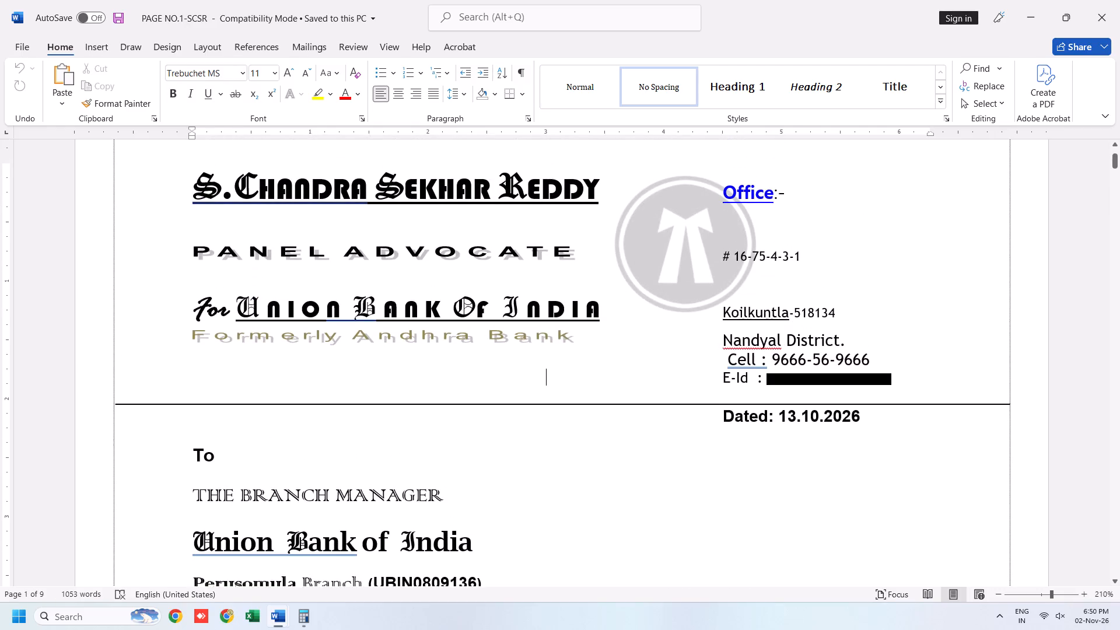
pyautogui.scroll(-2, 793, 374)
pyautogui.click(786, 300)
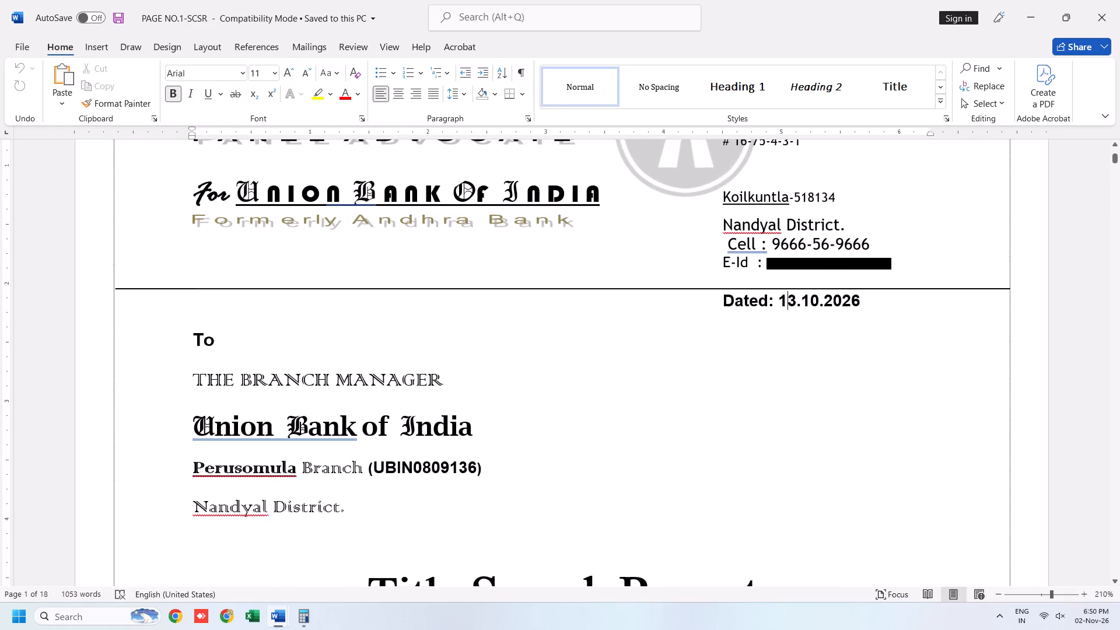
pyautogui.scroll(2, 822, 335)
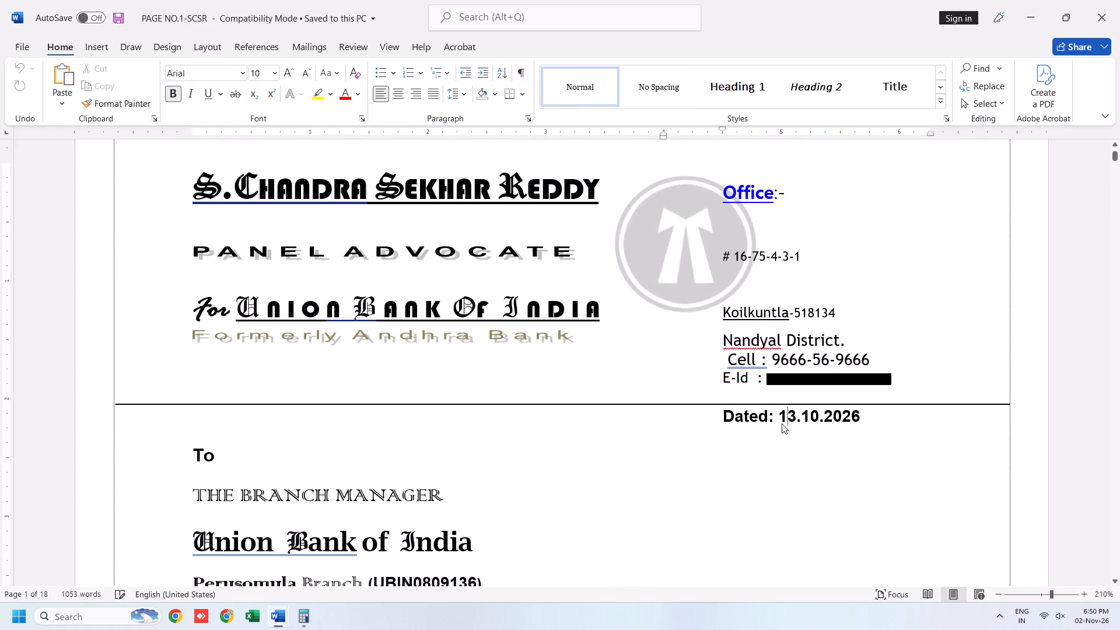
pyautogui.click(779, 413)
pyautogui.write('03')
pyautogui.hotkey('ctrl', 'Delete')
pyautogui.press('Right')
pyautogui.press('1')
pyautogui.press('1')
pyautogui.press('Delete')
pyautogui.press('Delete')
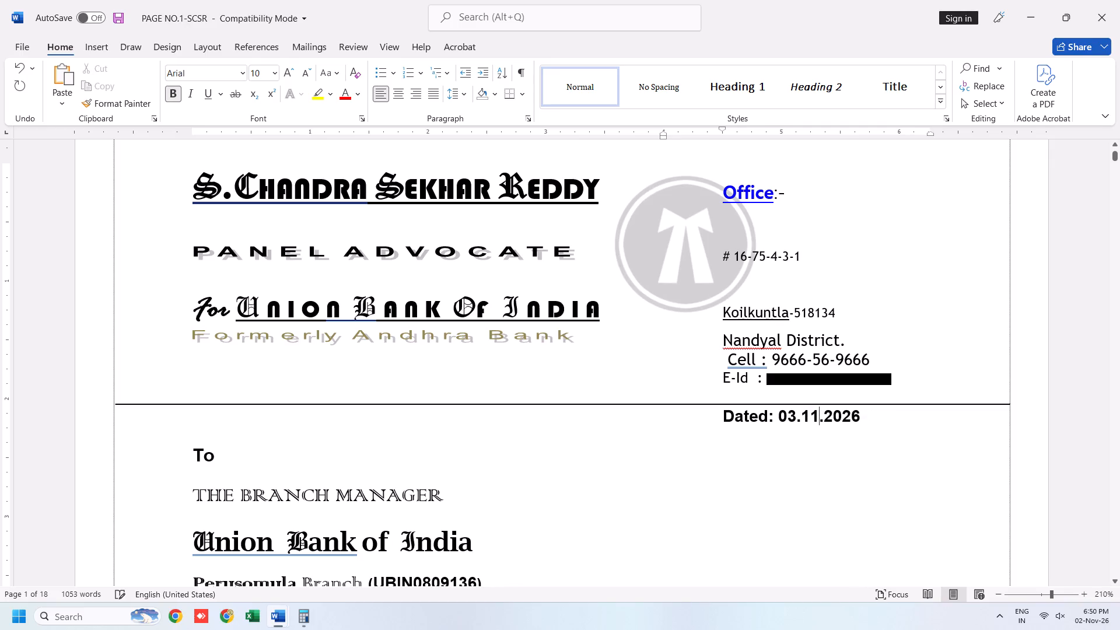
# Delete the stray space before "Cell :" in the letterhead's office details.
pyautogui.scroll(-2, 618, 355)
pyautogui.click(720, 249)
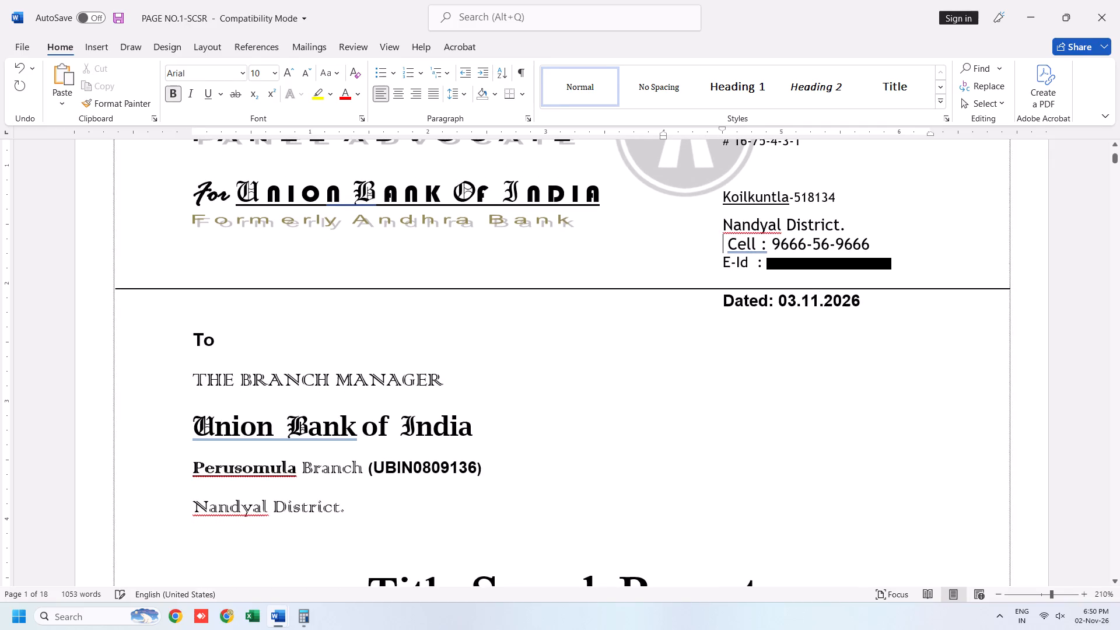
pyautogui.press('Delete')
# Change the code in brackets after Perusomula Branch to UBIN0808059 in the addressee block.
pyautogui.scroll(-2, 404, 357)
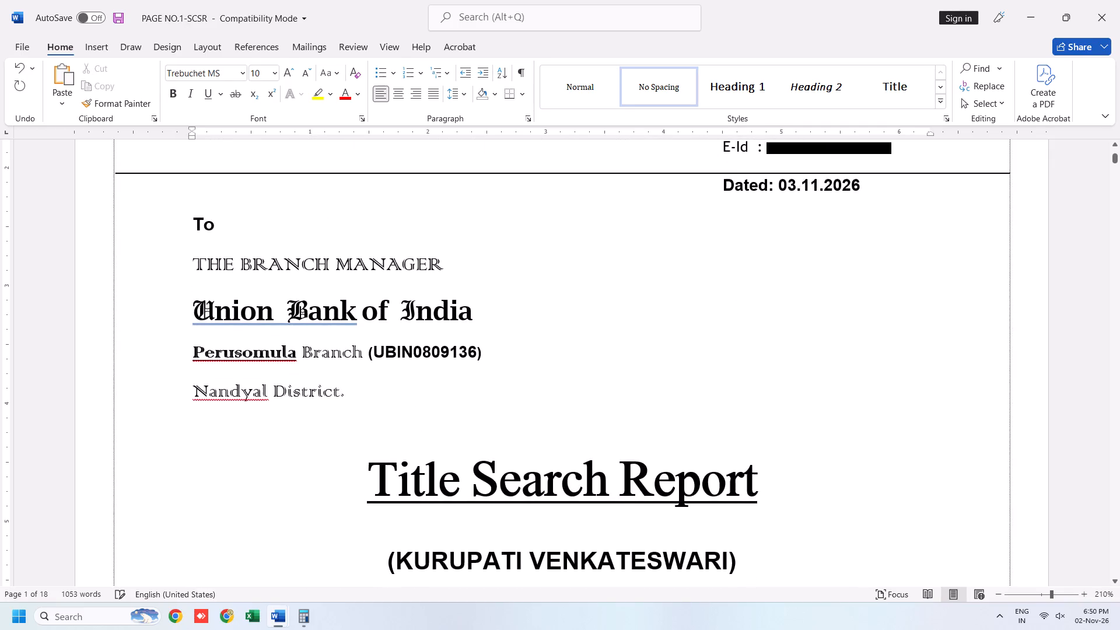
pyautogui.click(414, 397)
pyautogui.click(430, 346)
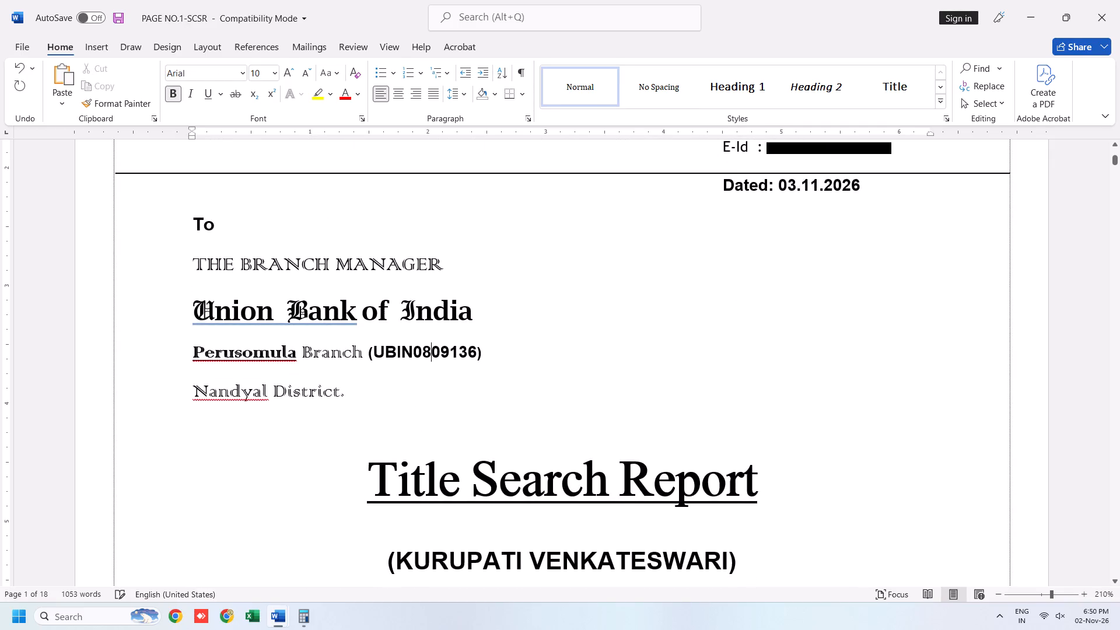
pyautogui.press('Right')
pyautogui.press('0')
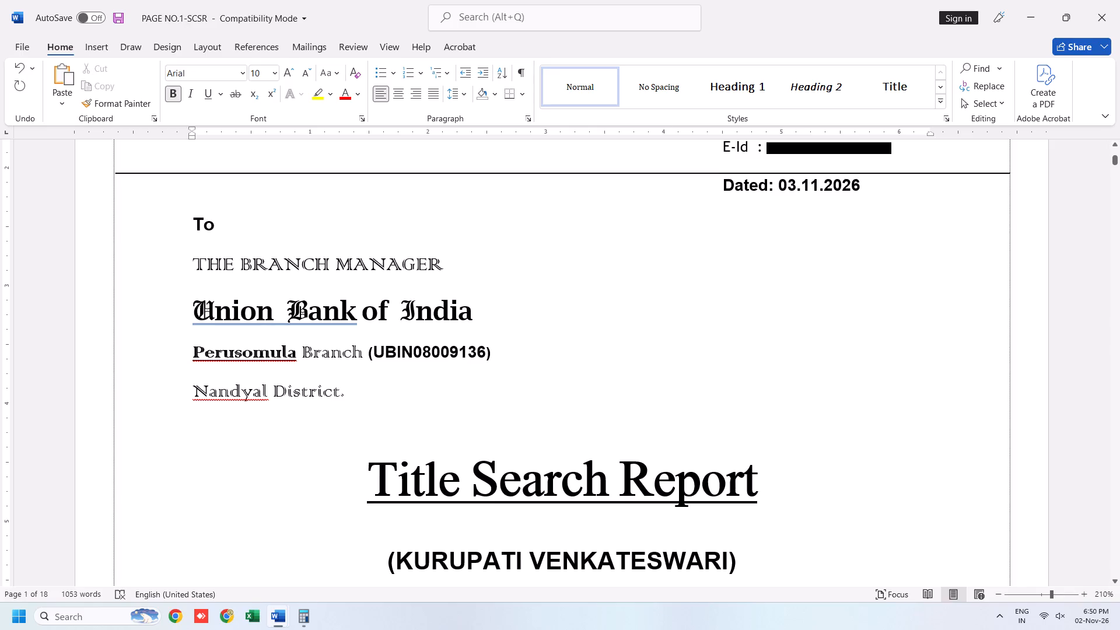
pyautogui.press('Return')
pyautogui.press('BackSpace')
pyautogui.press('Return')
pyautogui.press('BackSpace')
pyautogui.press('BackSpace')
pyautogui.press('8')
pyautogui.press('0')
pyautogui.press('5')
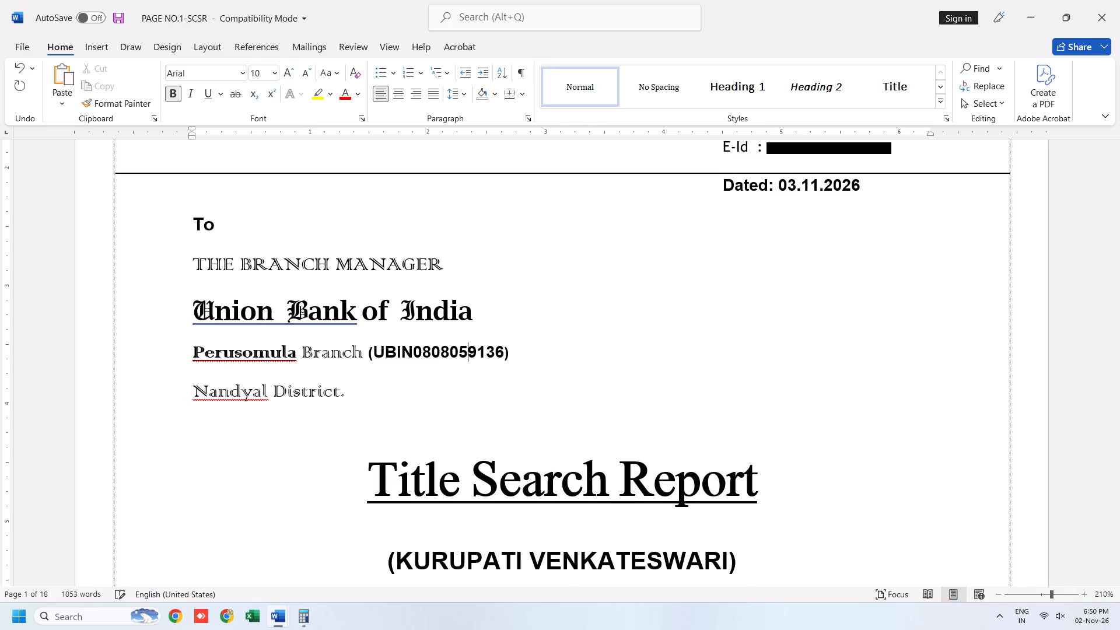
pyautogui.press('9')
pyautogui.hotkey('ctrl', 'Delete')
pyautogui.click(414, 446)
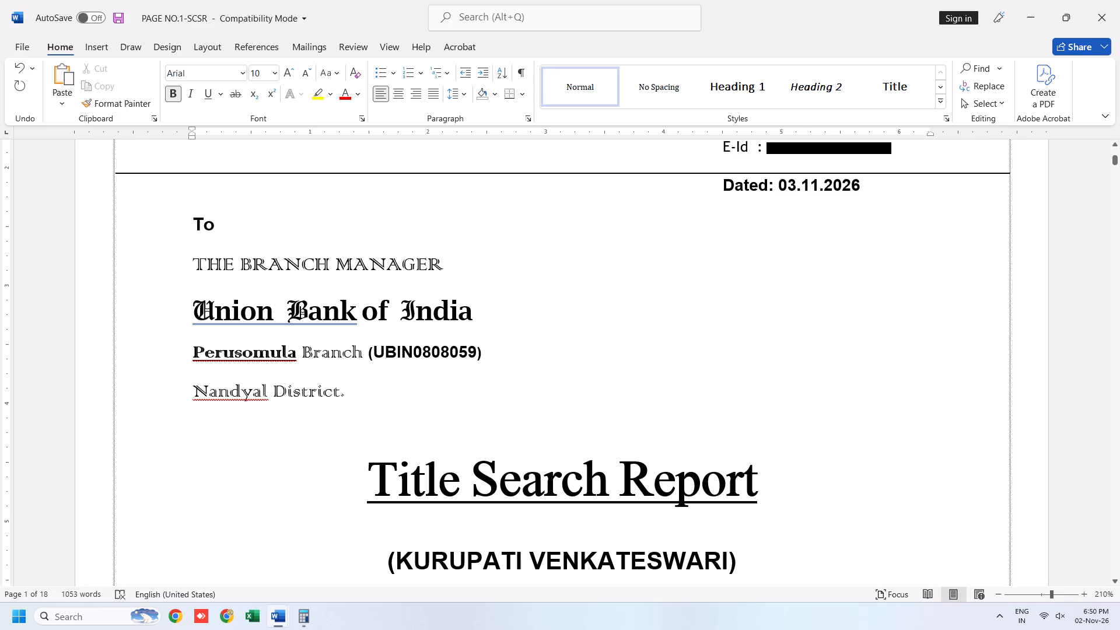
# Replace the bracketed name beneath the Title Search Report heading with the current loan applicant's name in capitals.
pyautogui.scroll(-3, 391, 421)
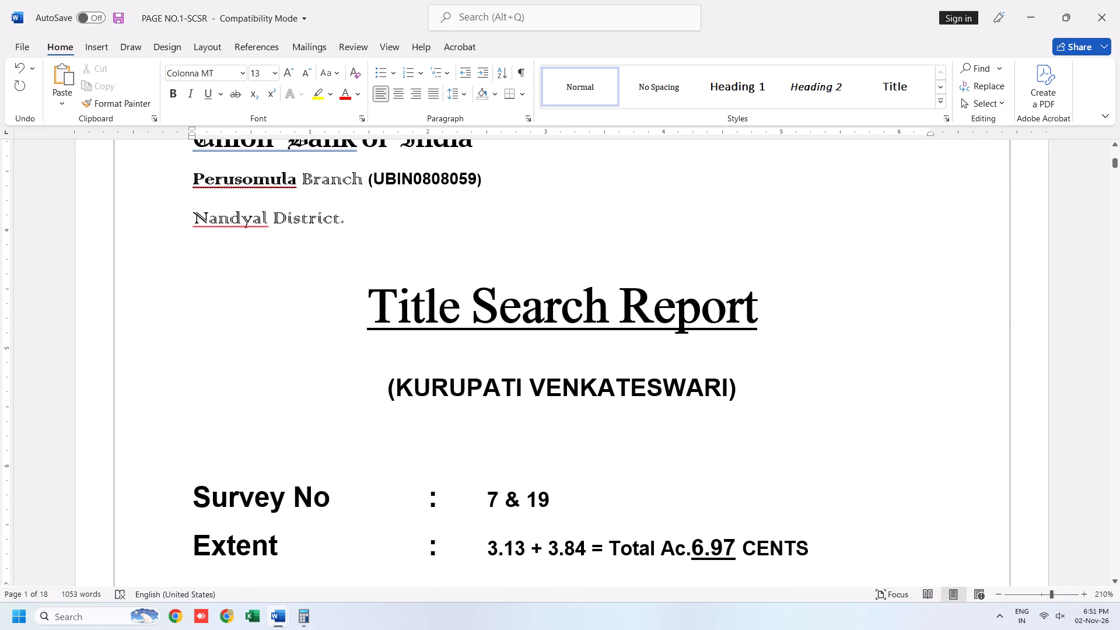
pyautogui.moveTo(398, 384); pyautogui.dragTo(447, 384)
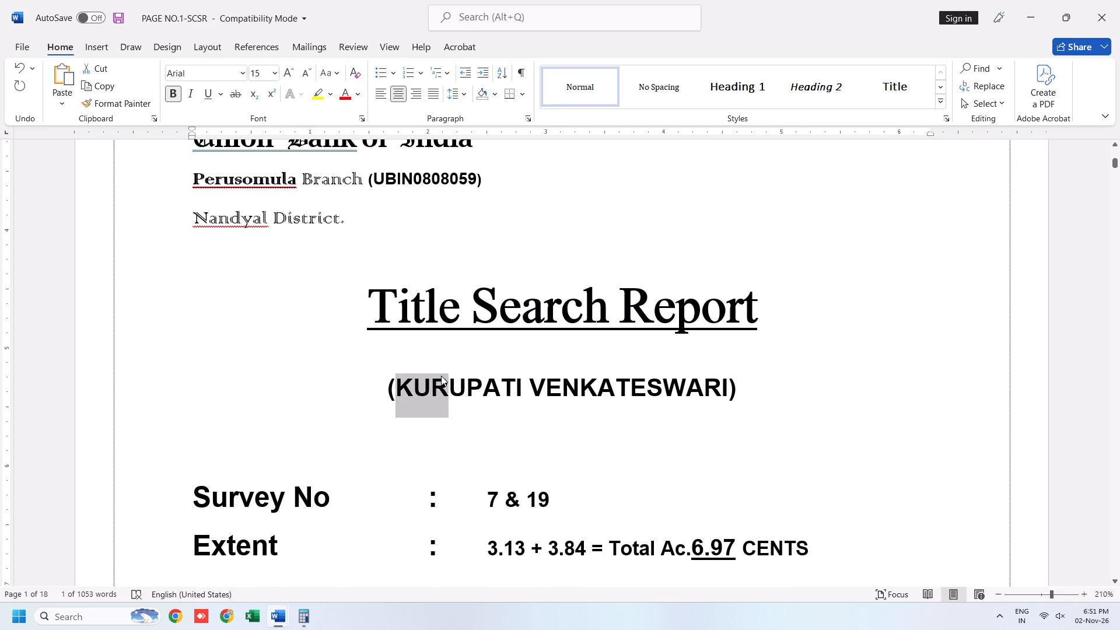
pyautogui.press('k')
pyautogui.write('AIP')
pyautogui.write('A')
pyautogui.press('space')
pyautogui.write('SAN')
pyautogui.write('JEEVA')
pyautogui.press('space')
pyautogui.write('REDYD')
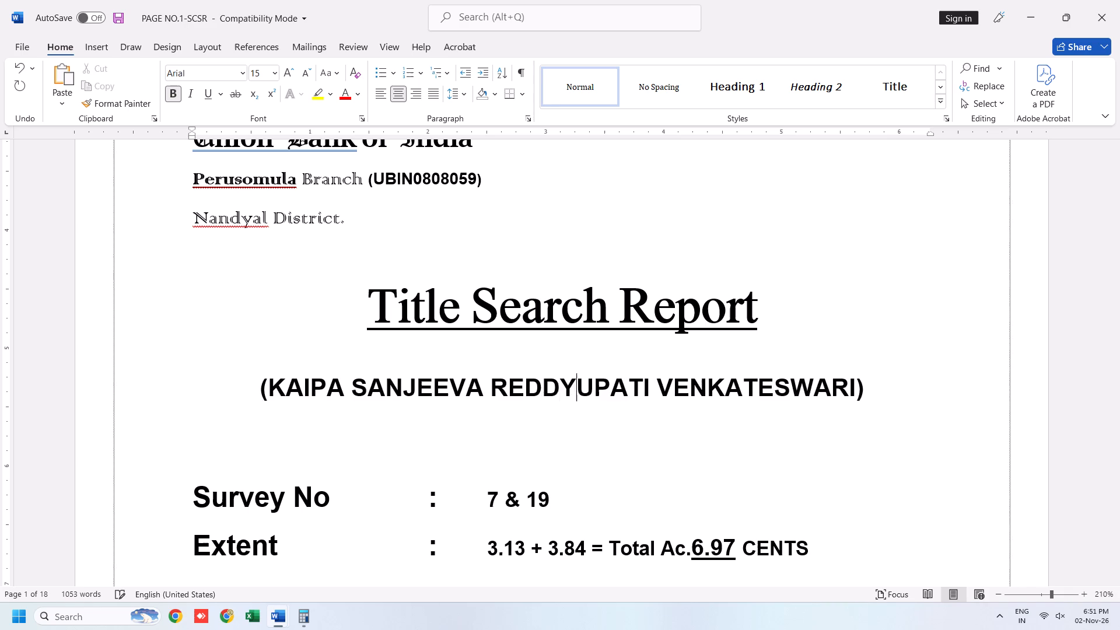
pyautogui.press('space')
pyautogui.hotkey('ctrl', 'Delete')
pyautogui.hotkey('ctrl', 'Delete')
# Change the Survey No entry on the cover page to 171, 173, 182.
pyautogui.scroll(-3, 435, 373)
pyautogui.moveTo(487, 312); pyautogui.dragTo(490, 322)
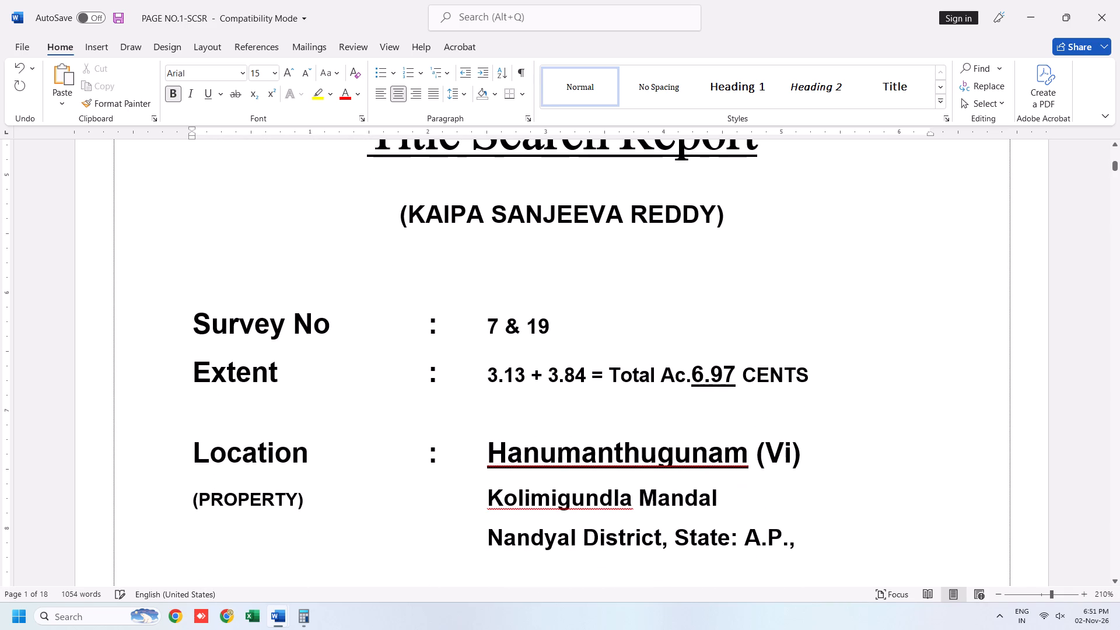
pyautogui.moveTo(490, 322); pyautogui.dragTo(587, 320)
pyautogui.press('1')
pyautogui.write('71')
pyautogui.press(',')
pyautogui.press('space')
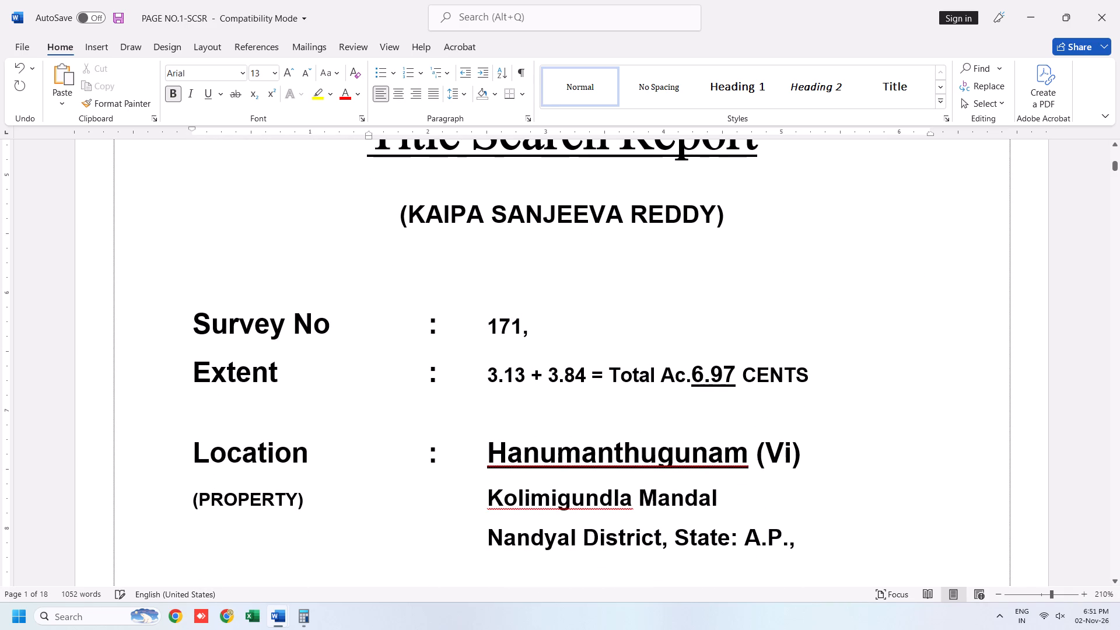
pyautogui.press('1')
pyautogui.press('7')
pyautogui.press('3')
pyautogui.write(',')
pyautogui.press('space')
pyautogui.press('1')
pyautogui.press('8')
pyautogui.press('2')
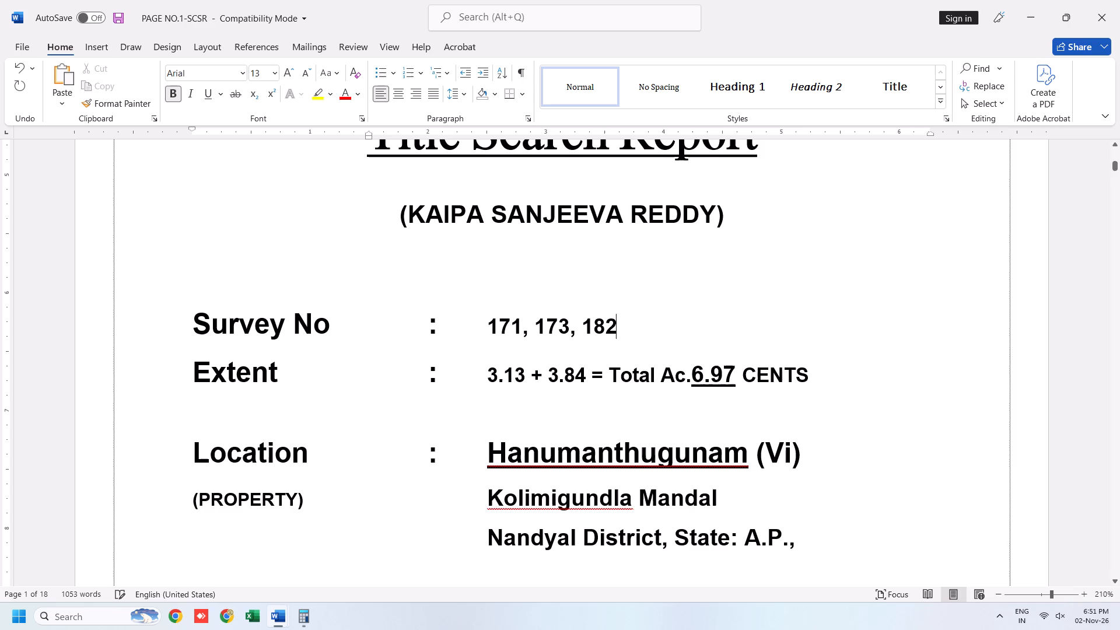
# Change the individual areas in the Extent line to 2.13 + 0.75 + 1.23, keeping the total expression after them.
pyautogui.moveTo(487, 373); pyautogui.dragTo(514, 376)
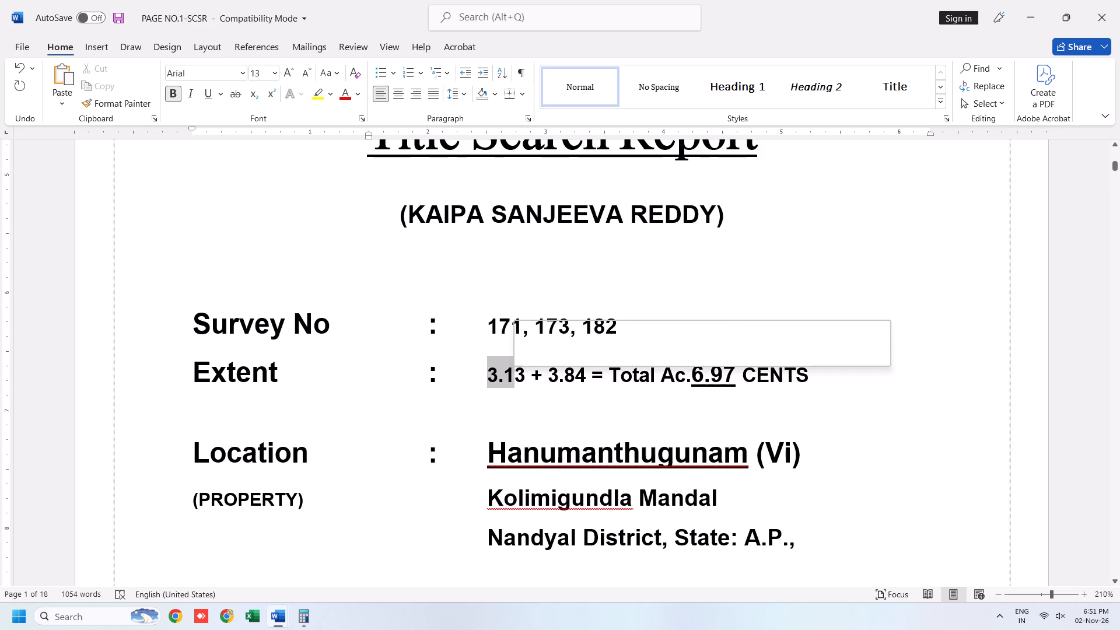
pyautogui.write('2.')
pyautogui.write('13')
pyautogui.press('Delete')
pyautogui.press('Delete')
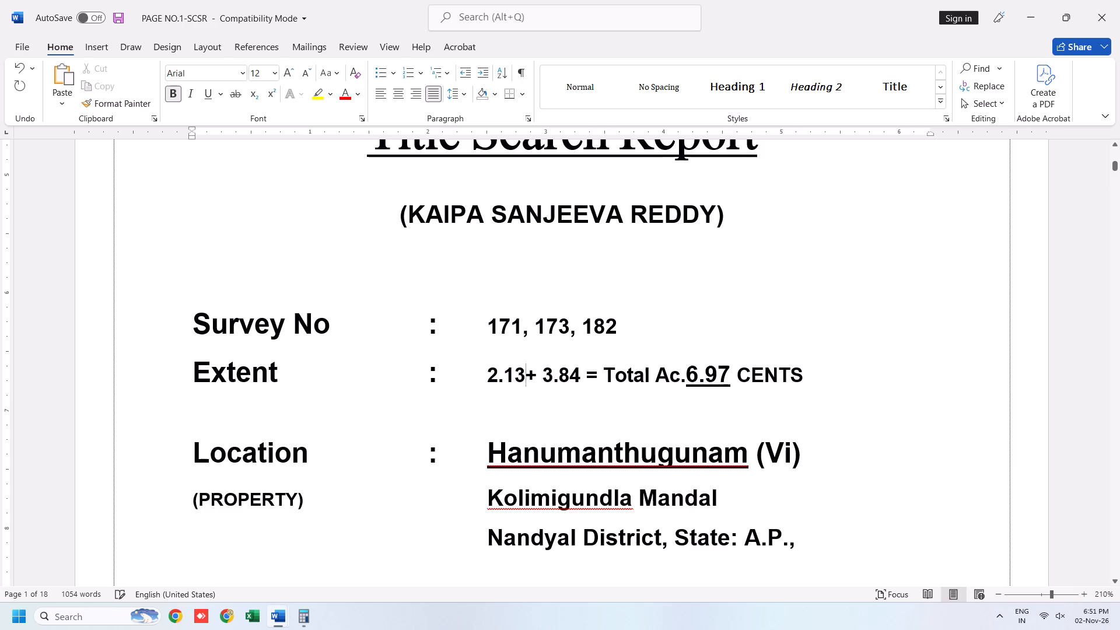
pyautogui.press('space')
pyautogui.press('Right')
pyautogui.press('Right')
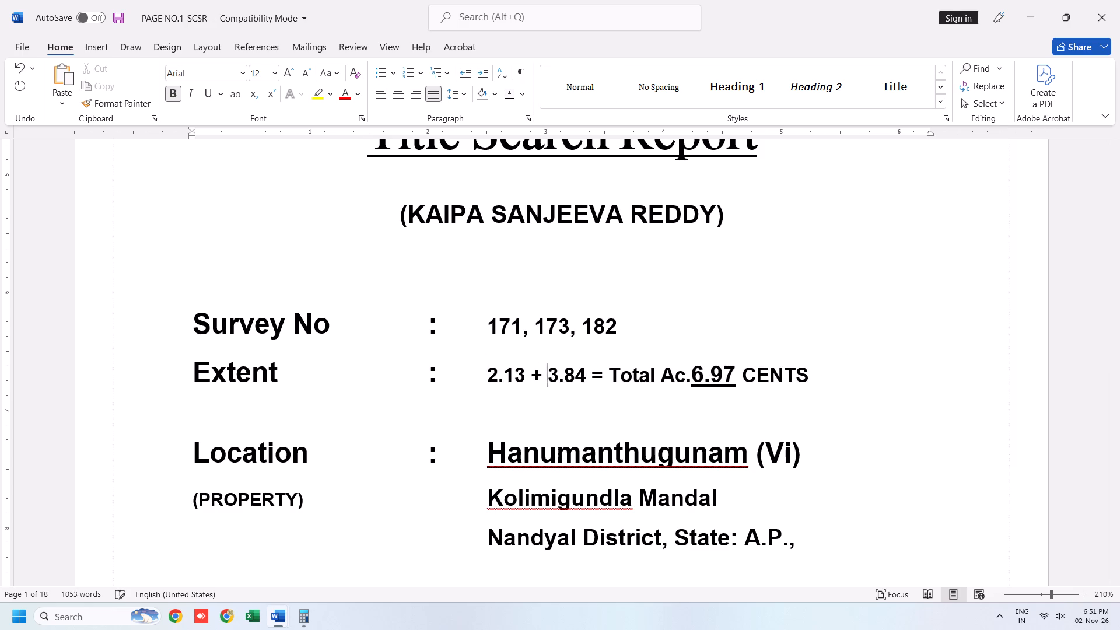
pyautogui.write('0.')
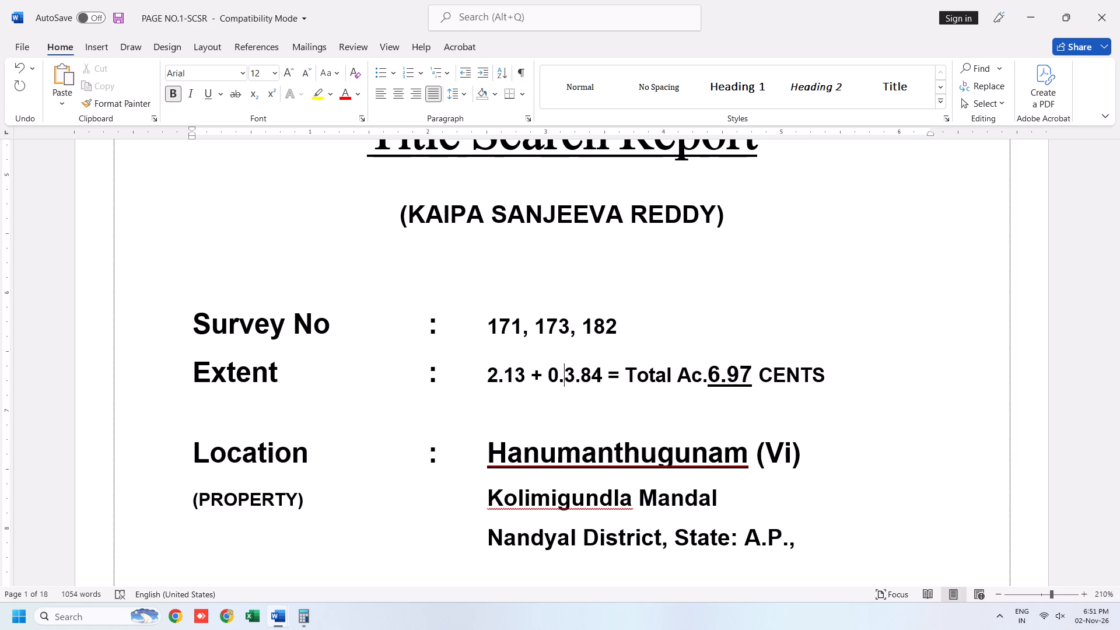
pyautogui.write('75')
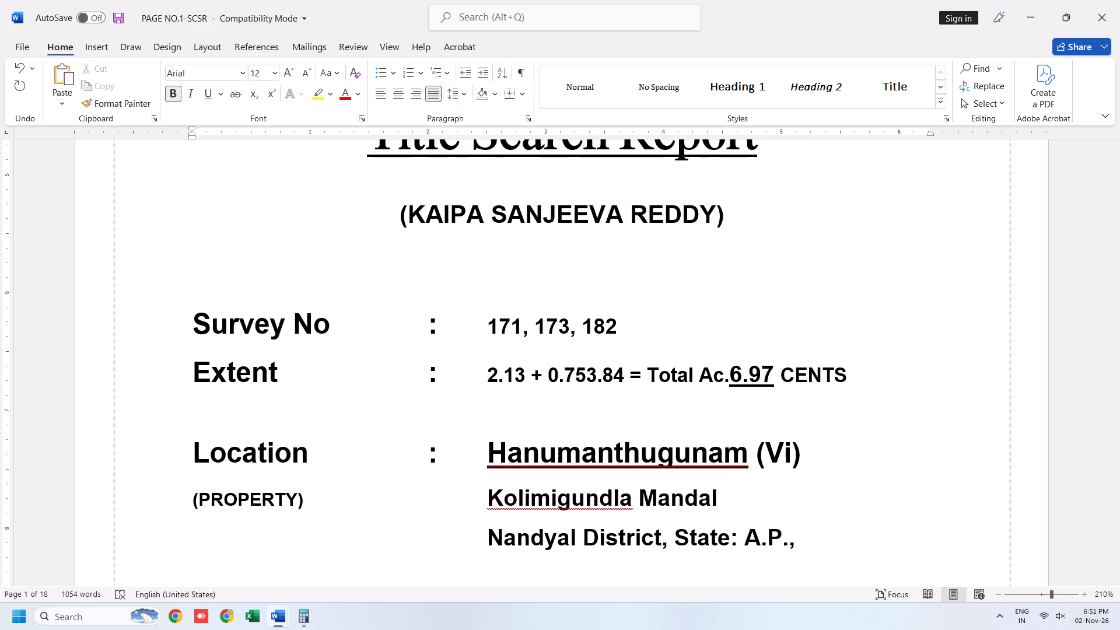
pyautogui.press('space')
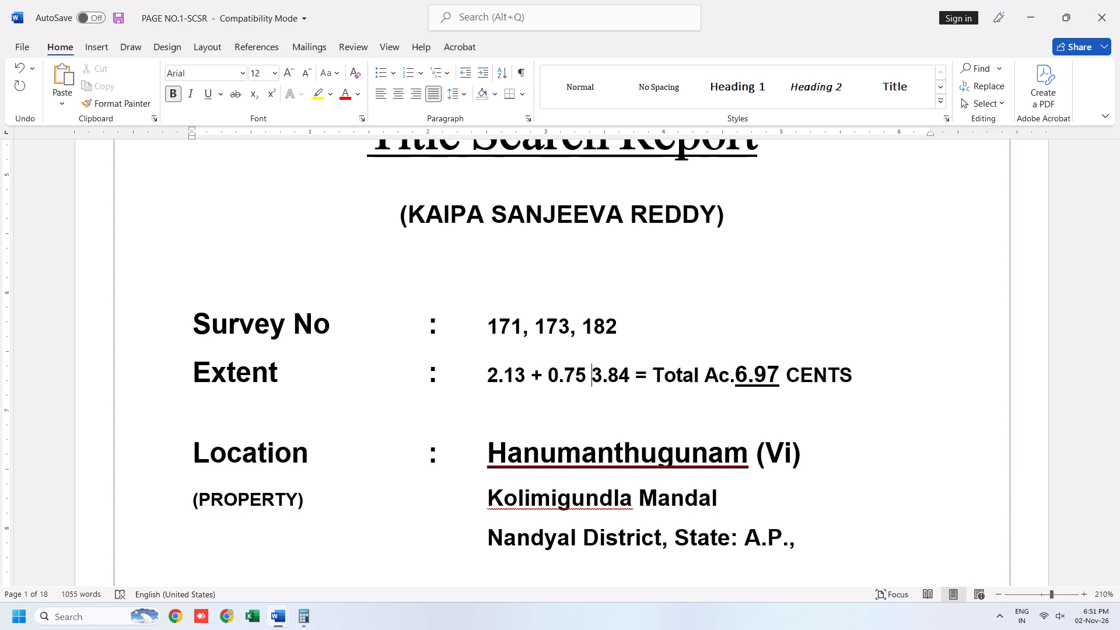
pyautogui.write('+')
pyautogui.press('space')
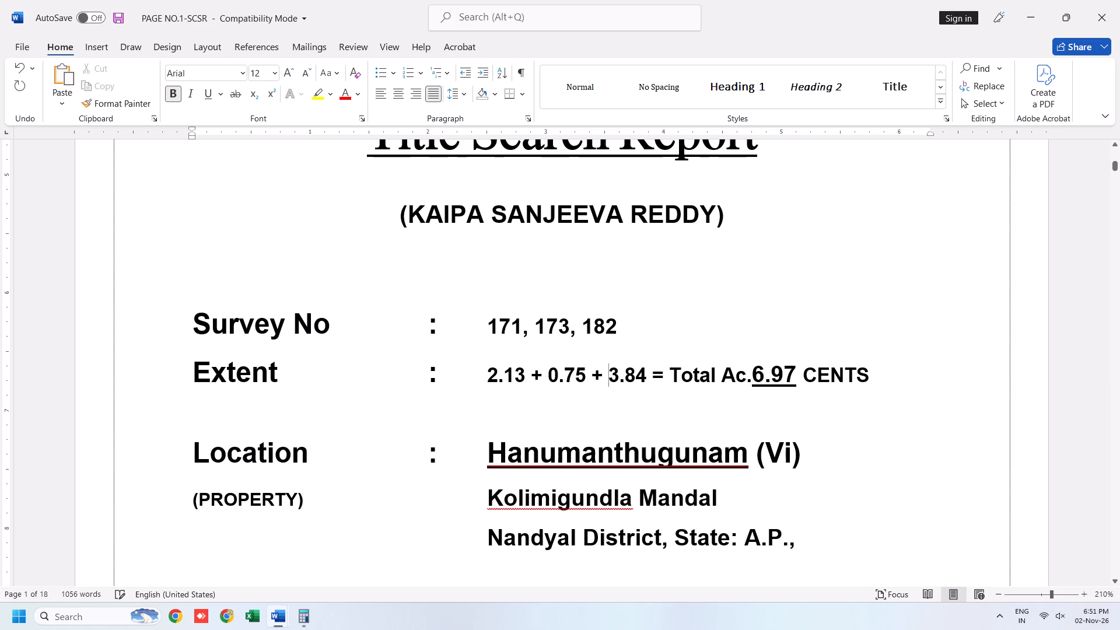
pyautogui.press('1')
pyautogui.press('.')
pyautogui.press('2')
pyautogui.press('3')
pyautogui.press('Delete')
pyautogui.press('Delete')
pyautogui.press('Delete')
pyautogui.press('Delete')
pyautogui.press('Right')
# Add 2.13, 0.75 and 1.23 in Calculator and set the underlined total in the Extent line to 4.11.
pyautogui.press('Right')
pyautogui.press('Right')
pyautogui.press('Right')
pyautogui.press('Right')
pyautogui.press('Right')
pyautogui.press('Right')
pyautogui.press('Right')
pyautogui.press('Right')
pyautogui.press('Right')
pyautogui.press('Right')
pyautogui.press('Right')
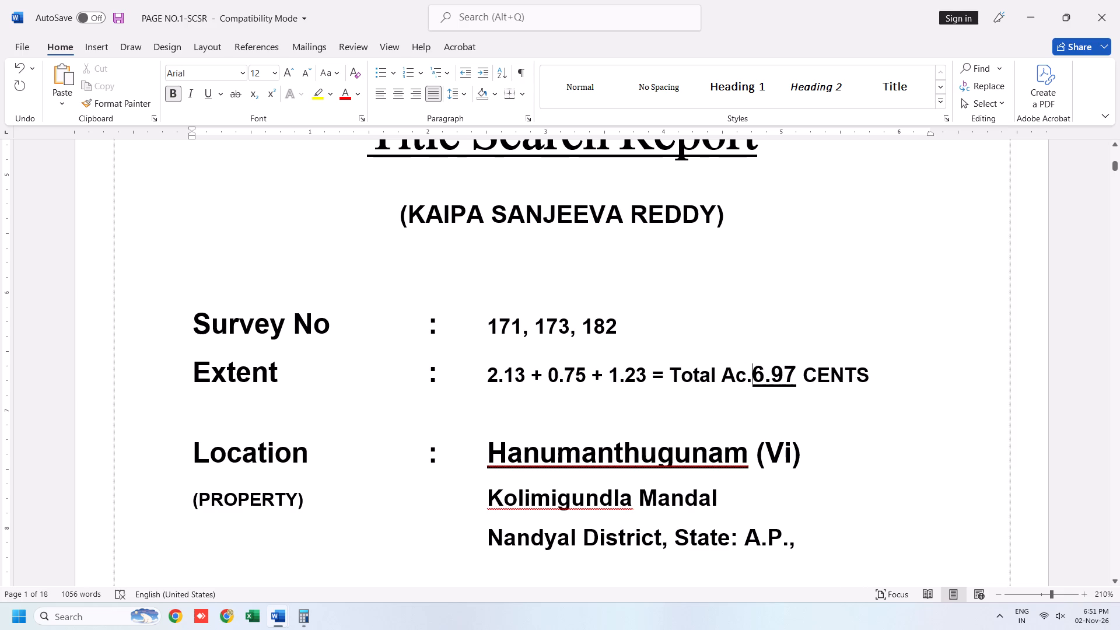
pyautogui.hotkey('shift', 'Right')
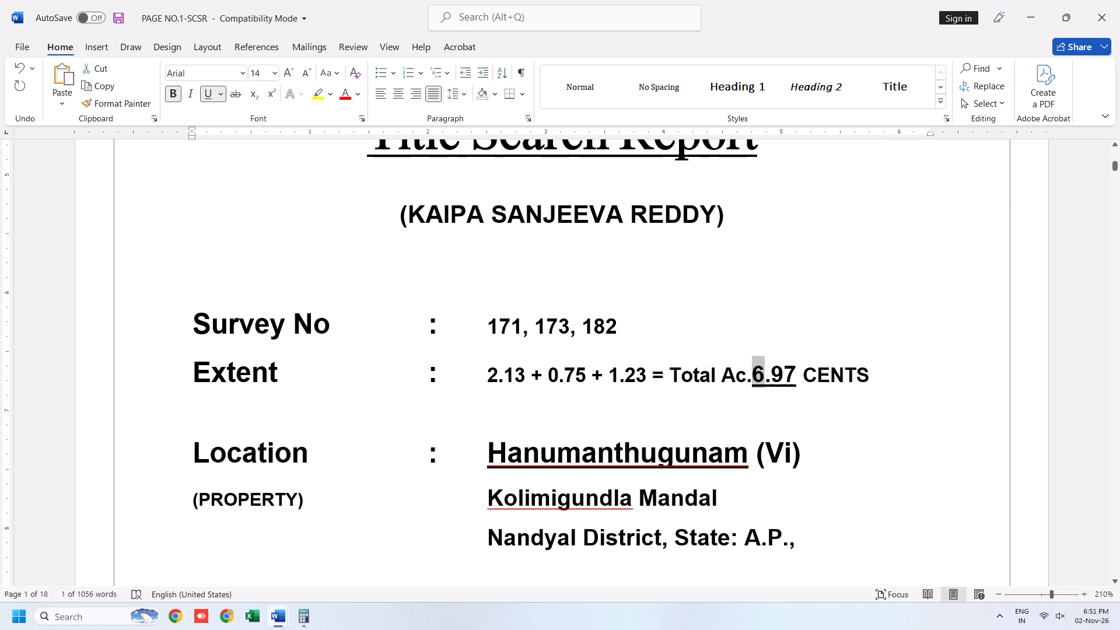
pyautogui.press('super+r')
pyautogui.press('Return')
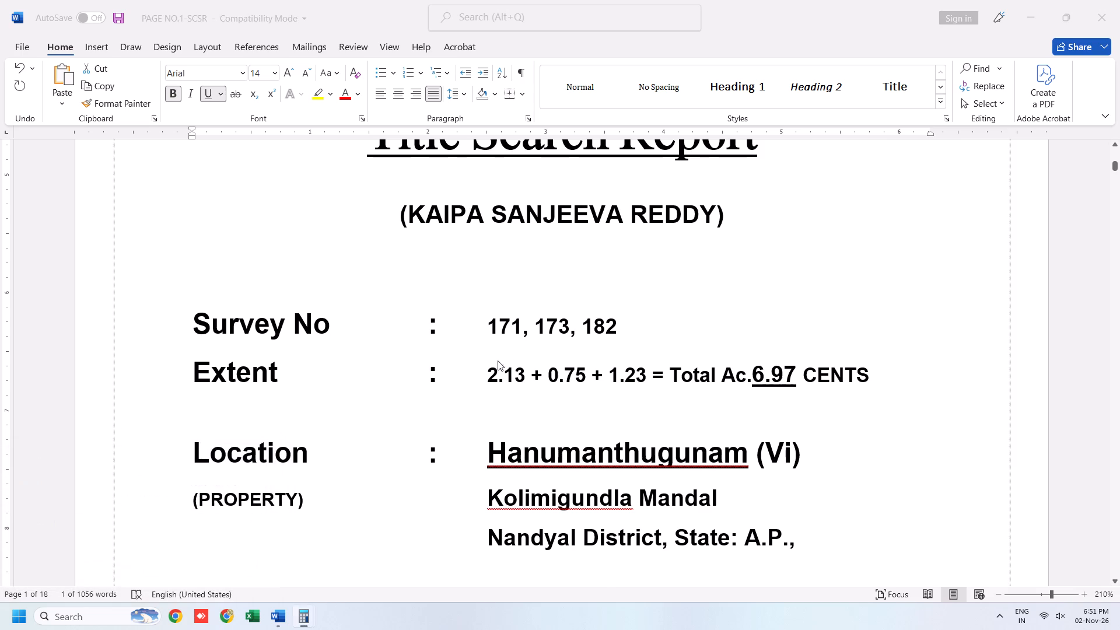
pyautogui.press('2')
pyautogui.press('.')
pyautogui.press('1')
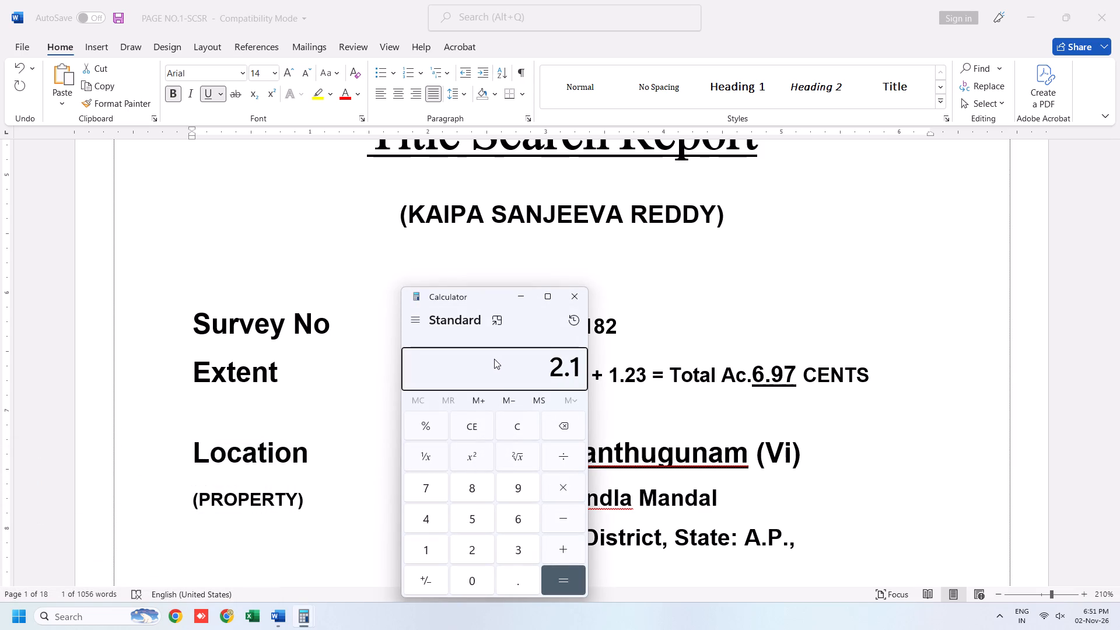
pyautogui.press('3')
pyautogui.moveTo(476, 293); pyautogui.dragTo(317, 322)
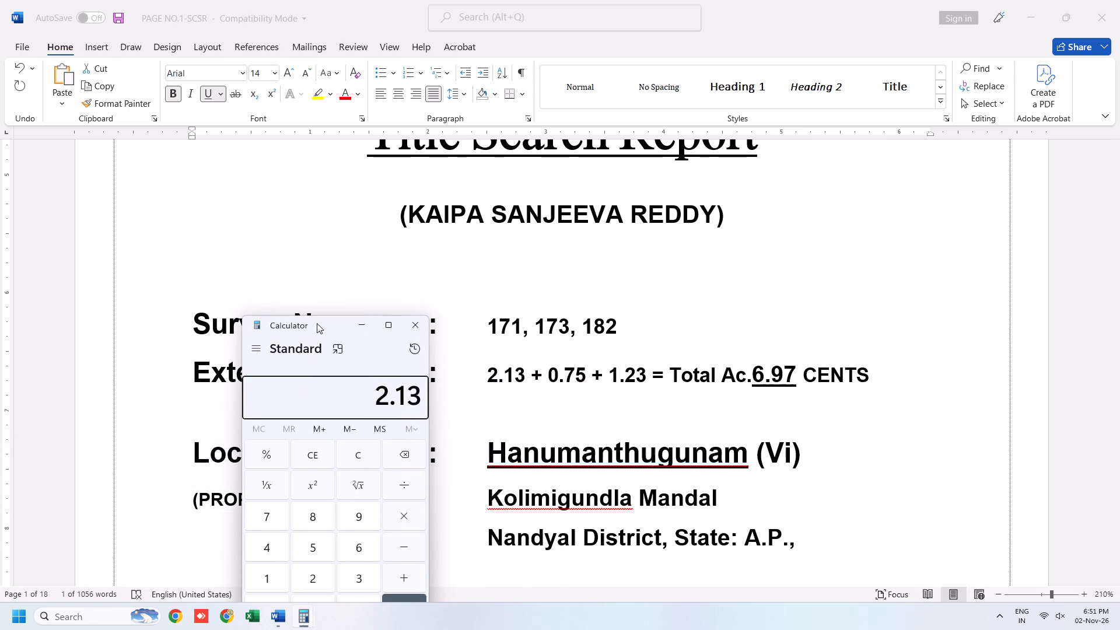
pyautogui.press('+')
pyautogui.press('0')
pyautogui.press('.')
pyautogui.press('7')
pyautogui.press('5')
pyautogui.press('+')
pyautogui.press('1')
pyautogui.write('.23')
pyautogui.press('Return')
pyautogui.click(697, 401)
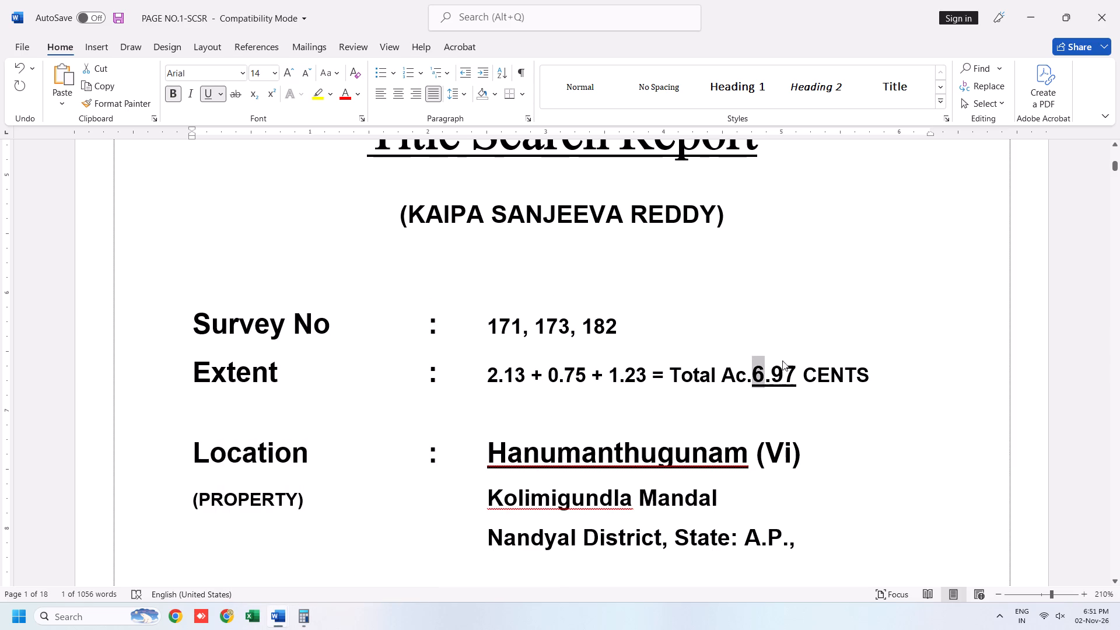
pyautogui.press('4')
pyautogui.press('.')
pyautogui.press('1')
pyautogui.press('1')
pyautogui.press('Delete')
pyautogui.press('Delete')
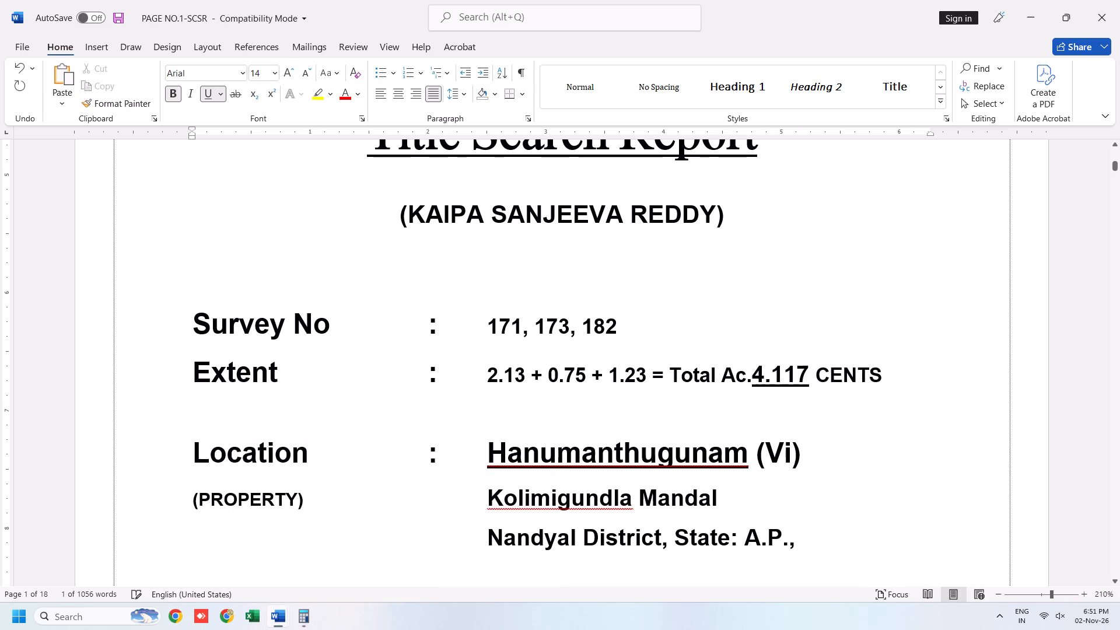
pyautogui.press('Delete')
# Change the village name in the property Location to Thudumuladinne, keeping the (Vi) suffix.
pyautogui.scroll(-1, 647, 337)
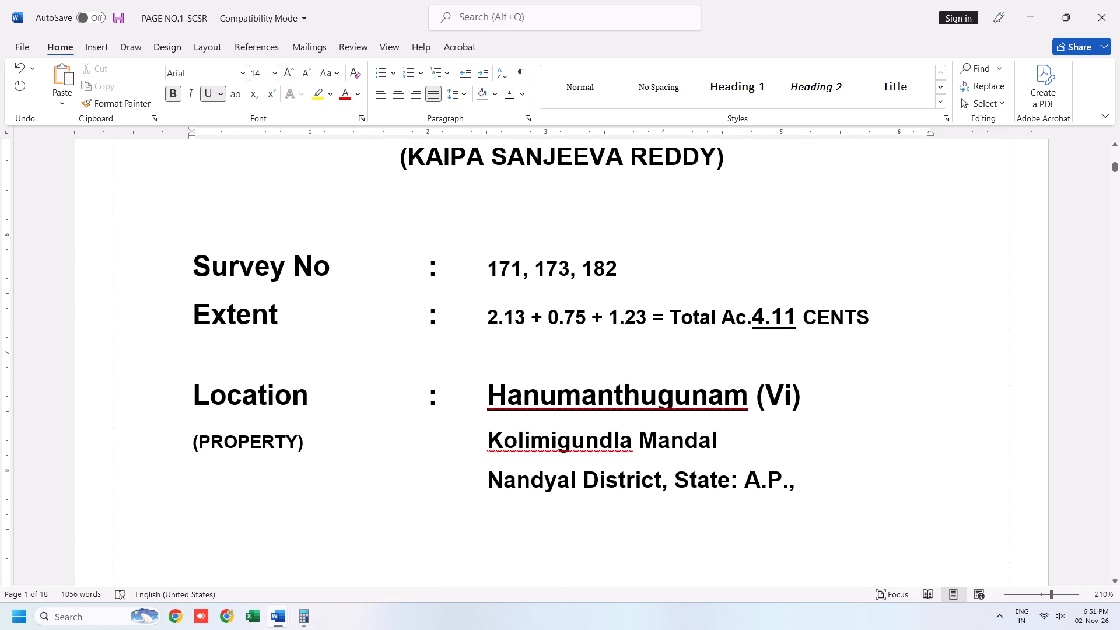
pyautogui.moveTo(478, 390); pyautogui.dragTo(571, 388)
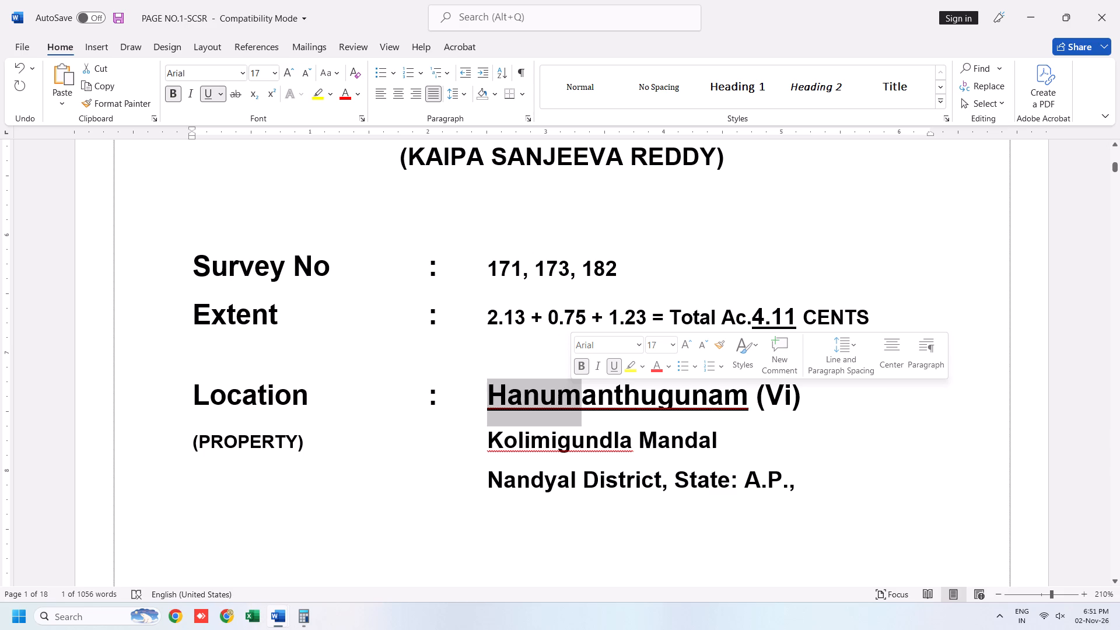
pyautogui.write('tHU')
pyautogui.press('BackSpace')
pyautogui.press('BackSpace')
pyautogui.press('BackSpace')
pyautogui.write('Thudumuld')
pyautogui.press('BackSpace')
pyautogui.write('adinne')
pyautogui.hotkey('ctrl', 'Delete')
# Change the mandal name in the property Location to Uyyalawada.
pyautogui.moveTo(486, 439); pyautogui.dragTo(494, 439)
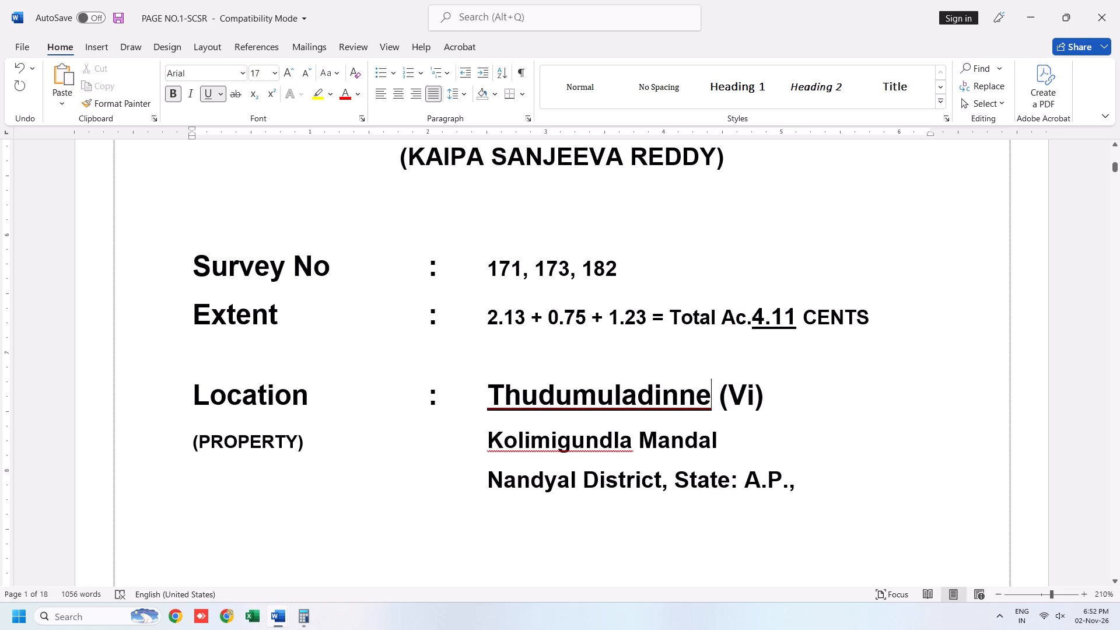
pyautogui.moveTo(494, 439); pyautogui.dragTo(507, 439)
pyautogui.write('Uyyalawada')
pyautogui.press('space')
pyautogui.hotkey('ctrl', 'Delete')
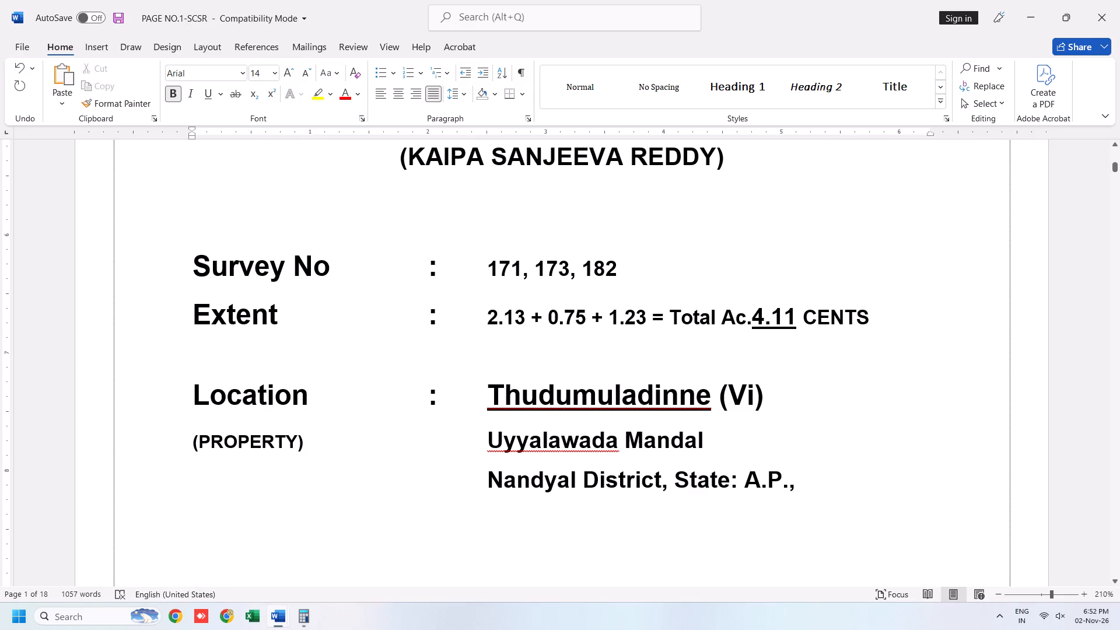
pyautogui.click(532, 436)
# Save the cover page document and print only its first page, one-sided, on the Brother DCP-B7640DW printer.
pyautogui.scroll(-10, 527, 430)
pyautogui.scroll(10, 524, 414)
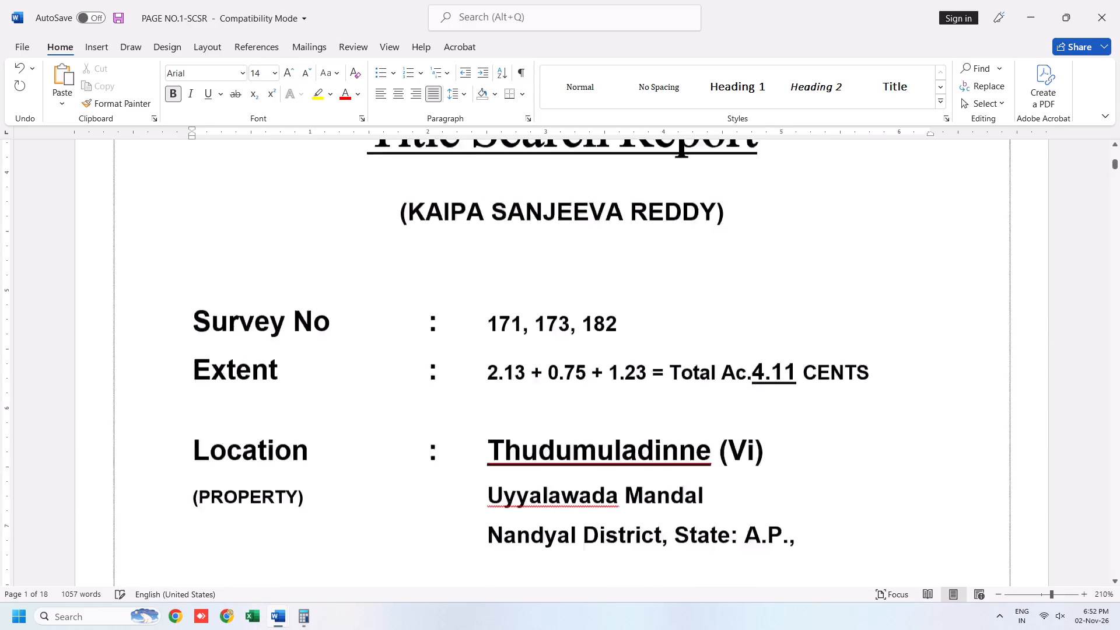
pyautogui.scroll(6, 492, 375)
pyautogui.scroll(4, 467, 327)
pyautogui.click(433, 298)
pyautogui.click(512, 397)
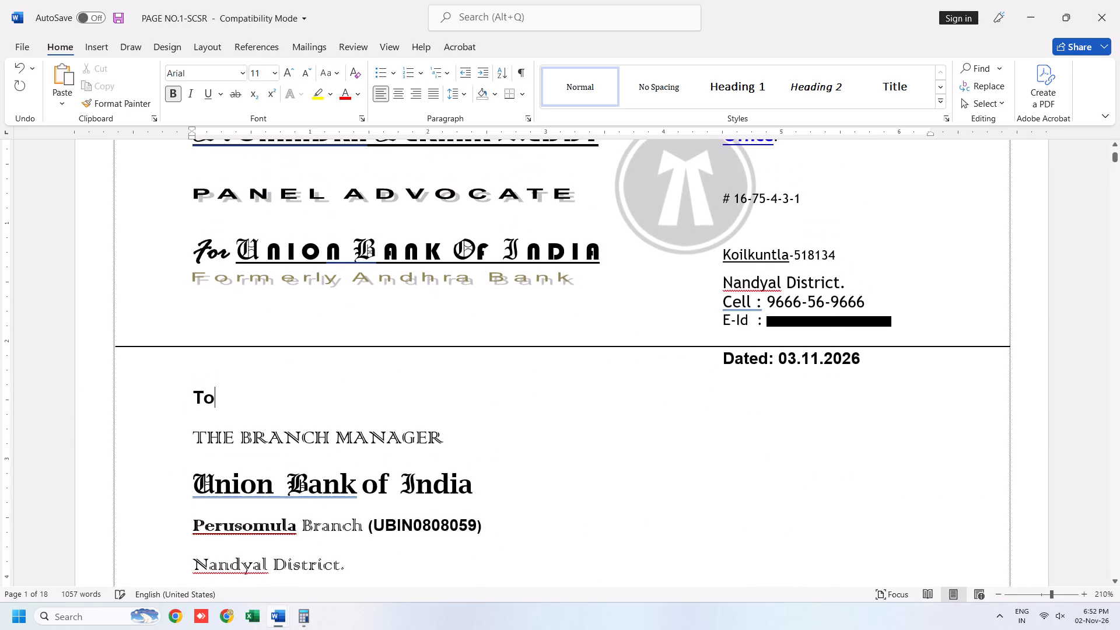
pyautogui.hotkey('ctrl', 's')
pyautogui.hotkey('ctrl', 'p')
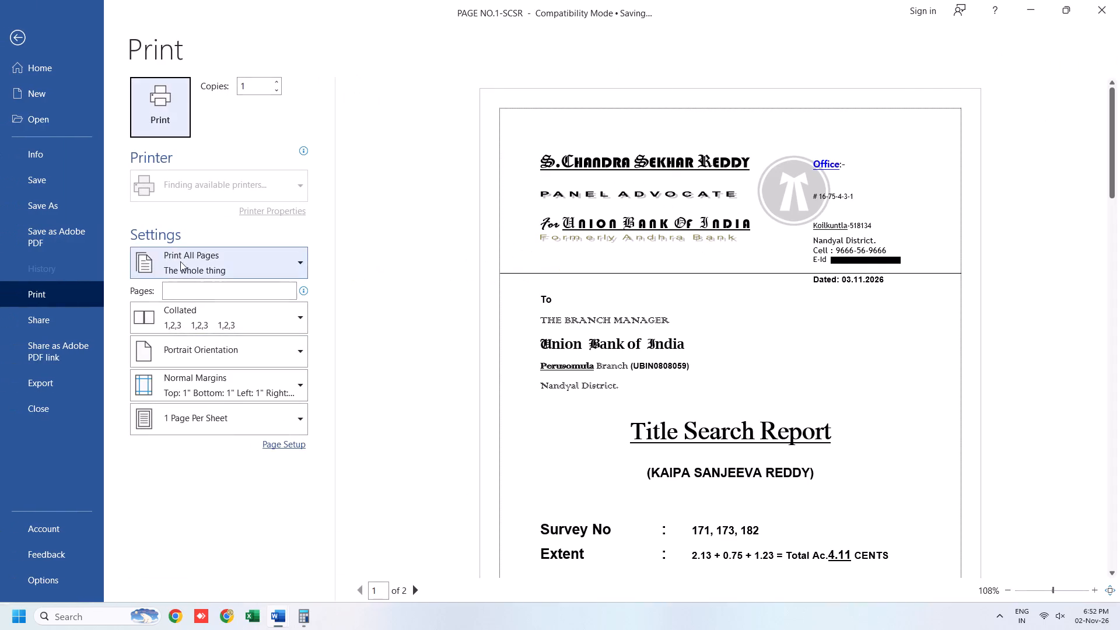
pyautogui.click(183, 273)
pyautogui.click(199, 383)
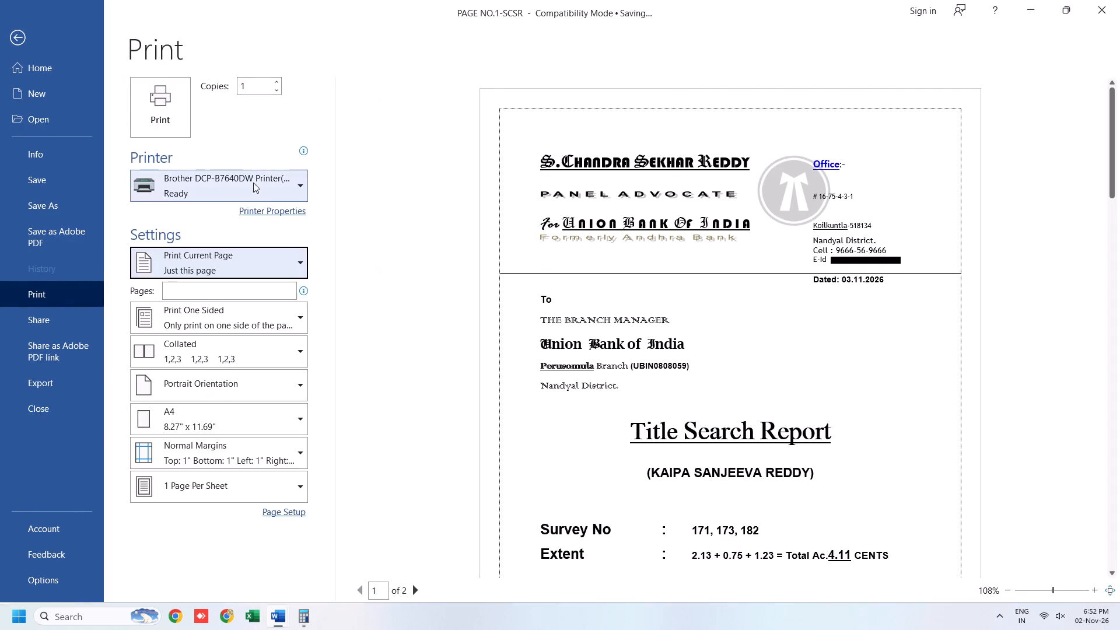
pyautogui.click(157, 89)
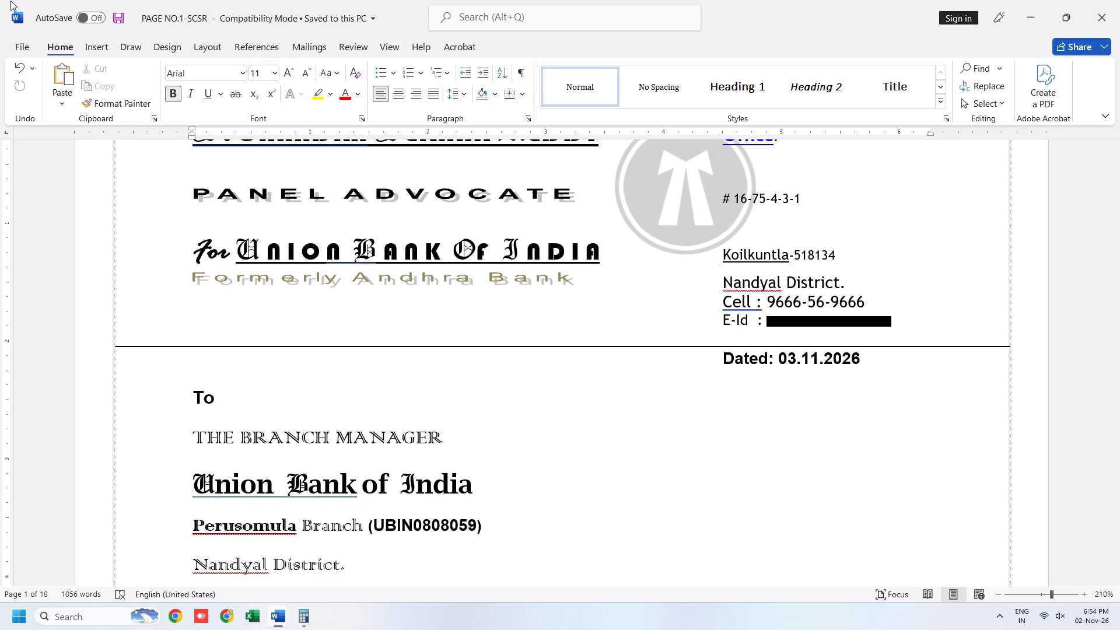
# Close the Calculator and return to the cover page document.
pyautogui.hotkey('alt', 'Tab')
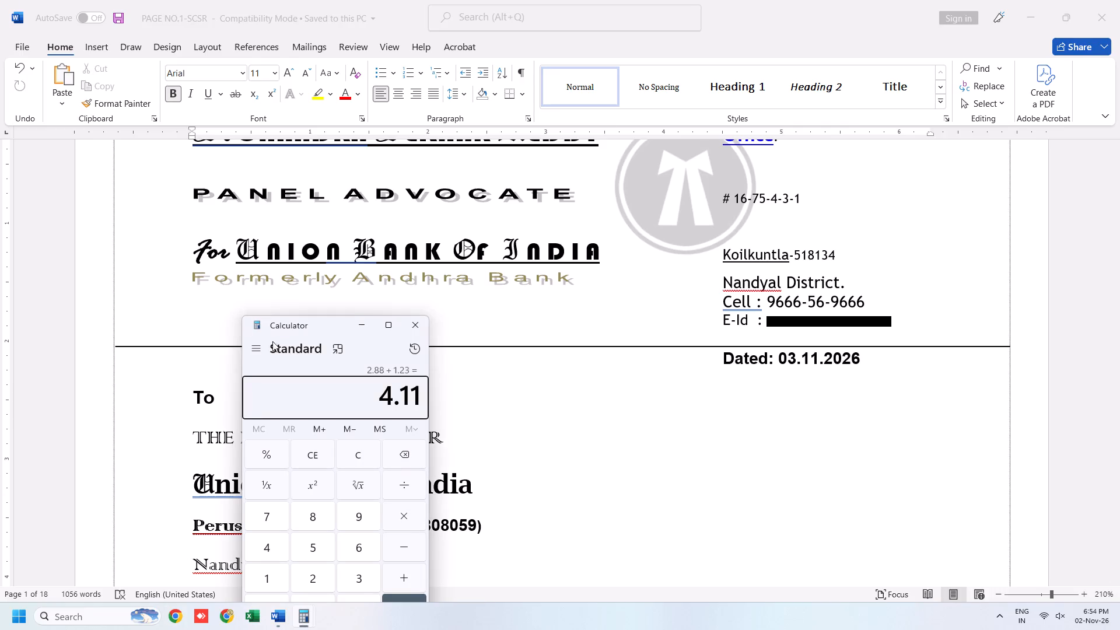
pyautogui.click(414, 328)
pyautogui.click(584, 432)
# Switch to the title search report and go through it from the first page to the dated end of page 11.
pyautogui.hotkey('alt', 'Tab')
pyautogui.scroll(-5, 370, 480)
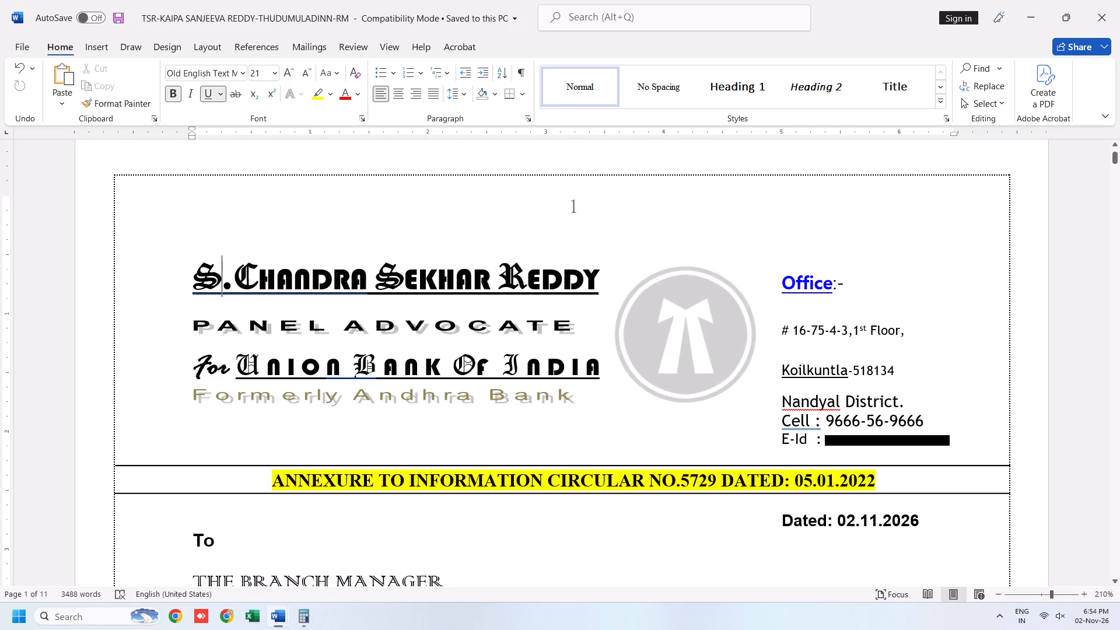
pyautogui.scroll(-2, 367, 499)
pyautogui.press('pagedown')
pyautogui.press('pagedown')
pyautogui.press('pagedown')
pyautogui.press('pagedown')
pyautogui.press('pagedown')
pyautogui.press('pagedown')
pyautogui.press('pagedown')
pyautogui.press('pagedown')
pyautogui.press('pagedown')
pyautogui.press('pagedown')
pyautogui.press('pagedown')
pyautogui.press('pagedown')
pyautogui.press('pagedown')
pyautogui.press('pagedown')
pyautogui.press('pagedown')
pyautogui.press('pagedown')
pyautogui.press('pagedown')
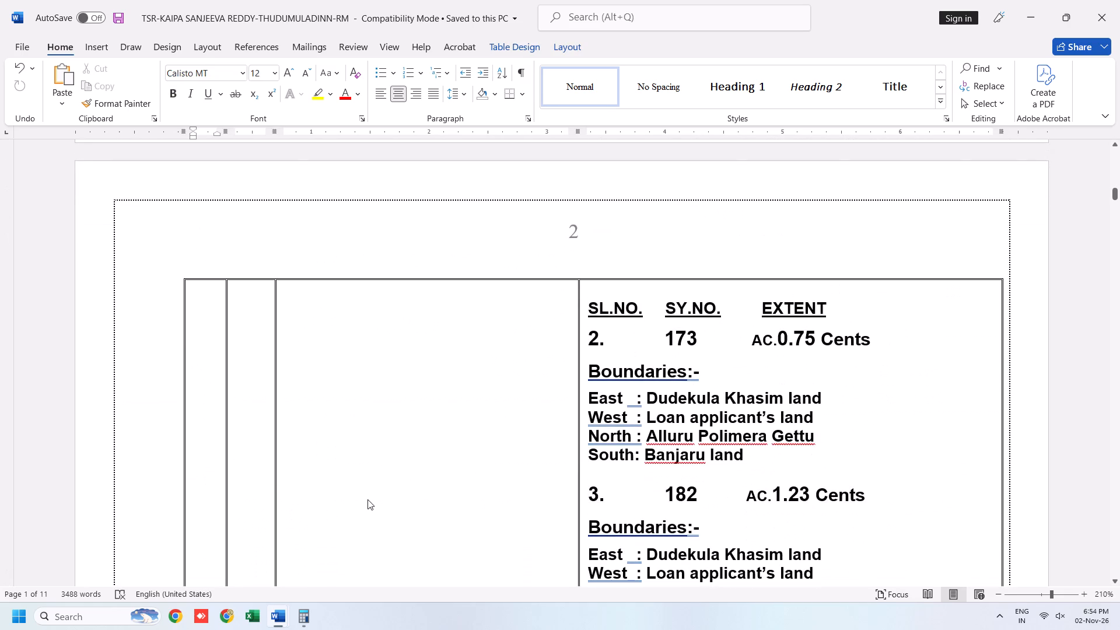
pyautogui.press('pagedown')
pyautogui.click(843, 483)
pyautogui.press('pagedown')
pyautogui.press('pagedown')
pyautogui.press('pagedown')
pyautogui.press('pagedown')
pyautogui.press('pagedown')
pyautogui.press('pagedown')
pyautogui.press('pagedown')
pyautogui.press('pagedown')
pyautogui.press('pagedown')
pyautogui.press('pagedown')
pyautogui.press('pagedown')
pyautogui.press('pagedown')
pyautogui.press('pagedown')
pyautogui.press('pagedown')
pyautogui.press('pagedown')
pyautogui.press('pagedown')
pyautogui.press('pagedown')
pyautogui.press('pagedown')
pyautogui.press('pagedown')
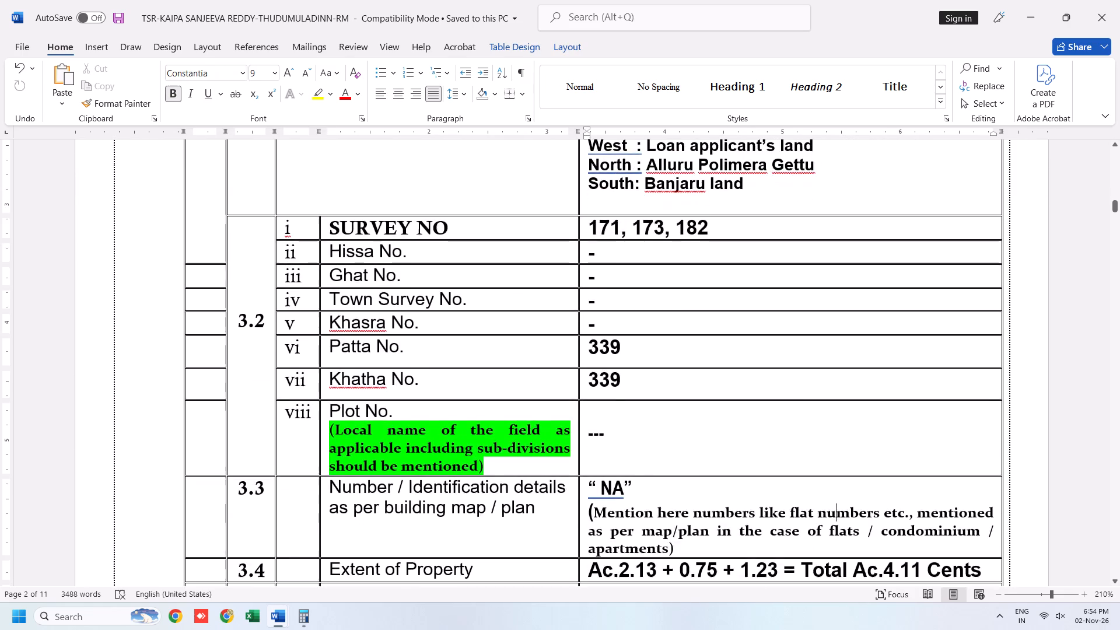
pyautogui.press('pagedown')
pyautogui.press('pagedown')
pyautogui.press('pagedown')
pyautogui.press('pagedown')
pyautogui.press('pagedown')
pyautogui.press('pagedown')
pyautogui.press('pagedown')
pyautogui.press('pagedown')
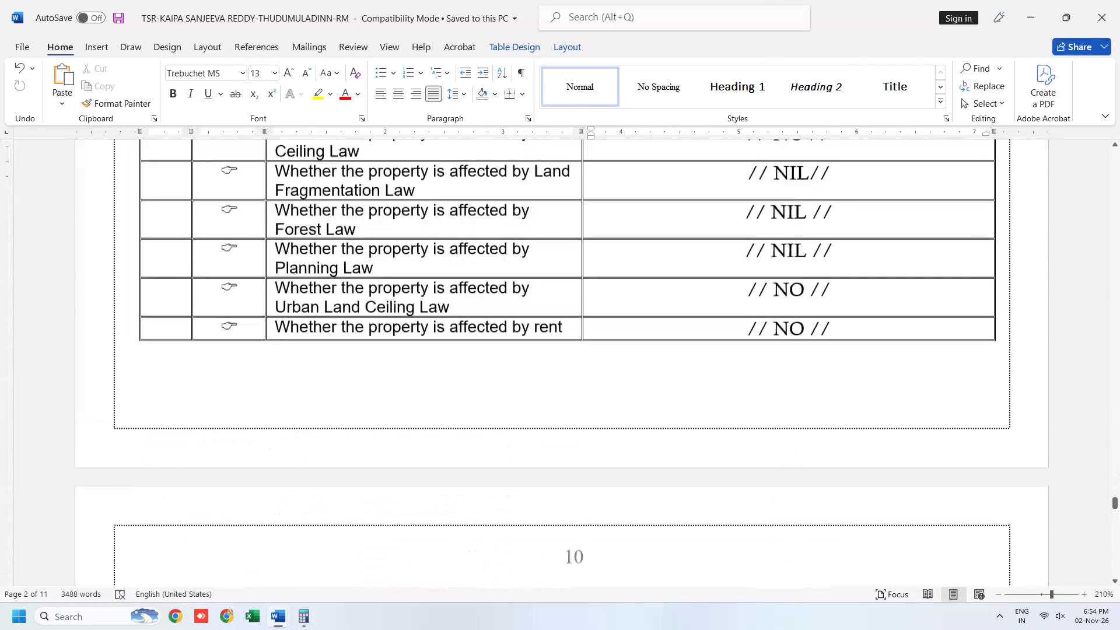
pyautogui.press('pagedown')
pyautogui.press('pagedown')
pyautogui.press('pagedown')
pyautogui.press('pagedown')
pyautogui.press('pagedown')
pyautogui.press('pagedown')
pyautogui.press('pagedown')
pyautogui.press('pageup')
pyautogui.press('pageup')
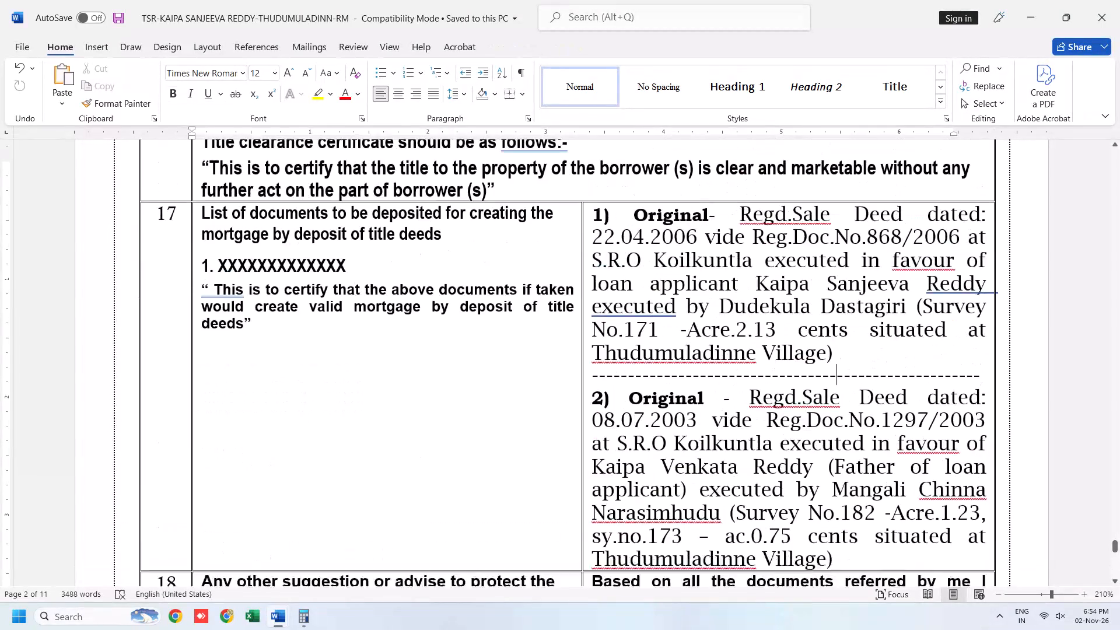
pyautogui.press('pageup')
pyautogui.press('pagedown')
pyautogui.press('pagedown')
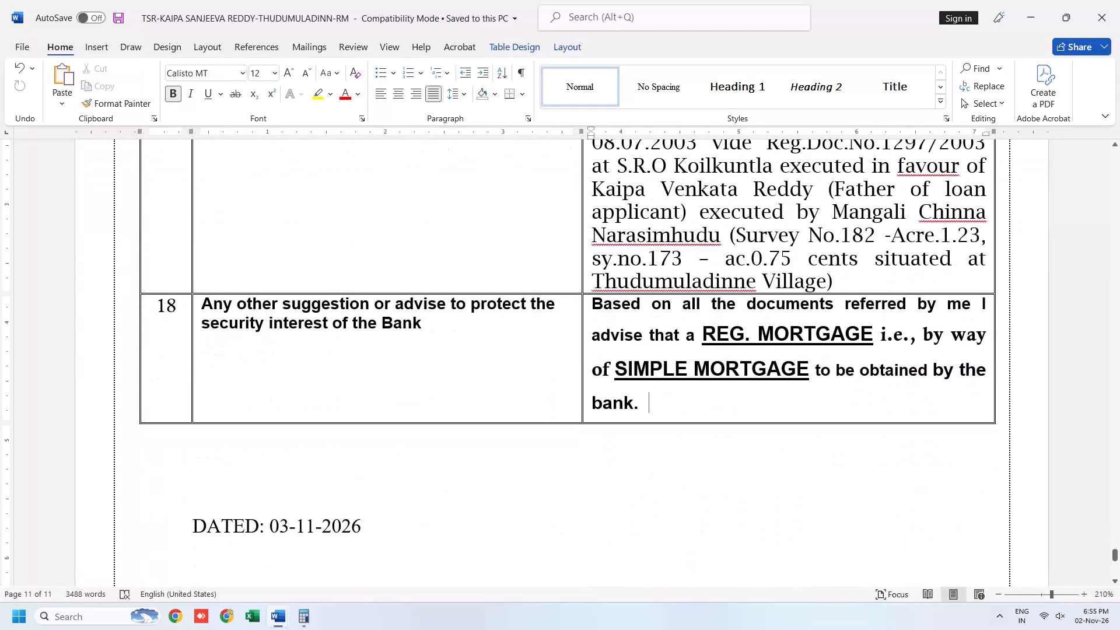
# Print only page 11 of the title search report, one-sided, on the Brother DCP-B7640DW printer.
pyautogui.scroll(10, 778, 470)
pyautogui.scroll(3, 1028, 296)
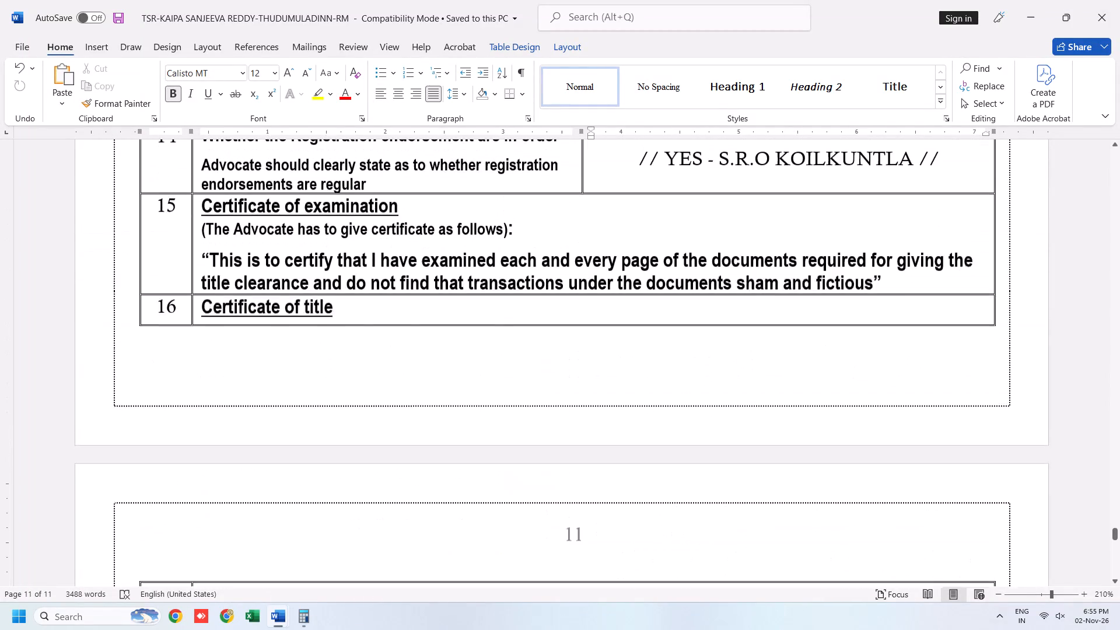
pyautogui.scroll(-6, 901, 283)
pyautogui.click(316, 484)
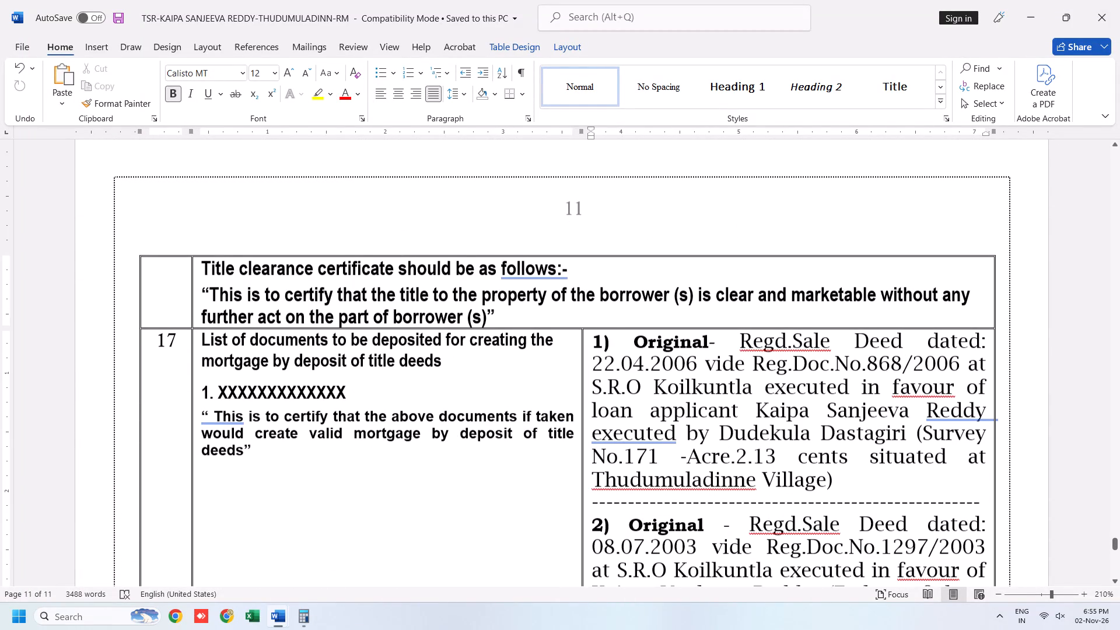
pyautogui.hotkey('ctrl', 'p')
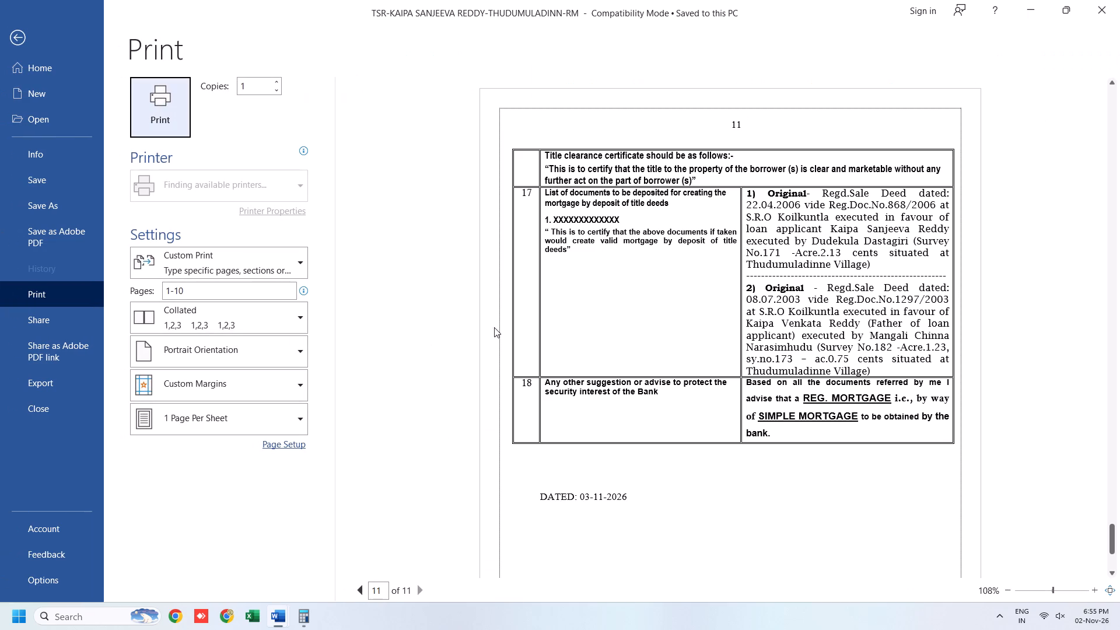
pyautogui.click(195, 264)
pyautogui.click(206, 384)
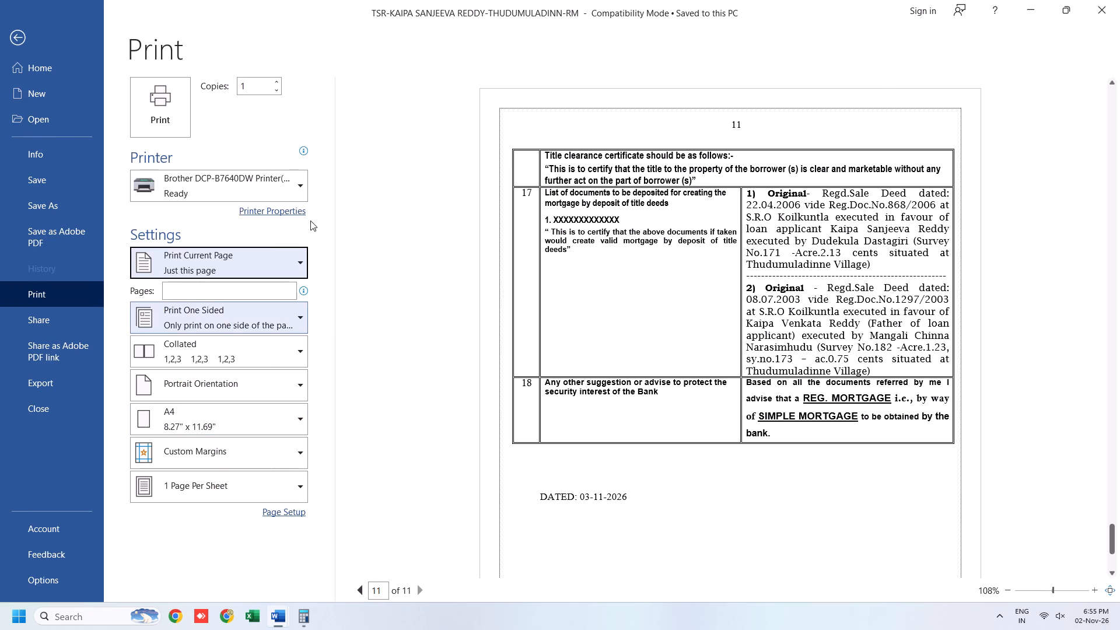
pyautogui.click(166, 103)
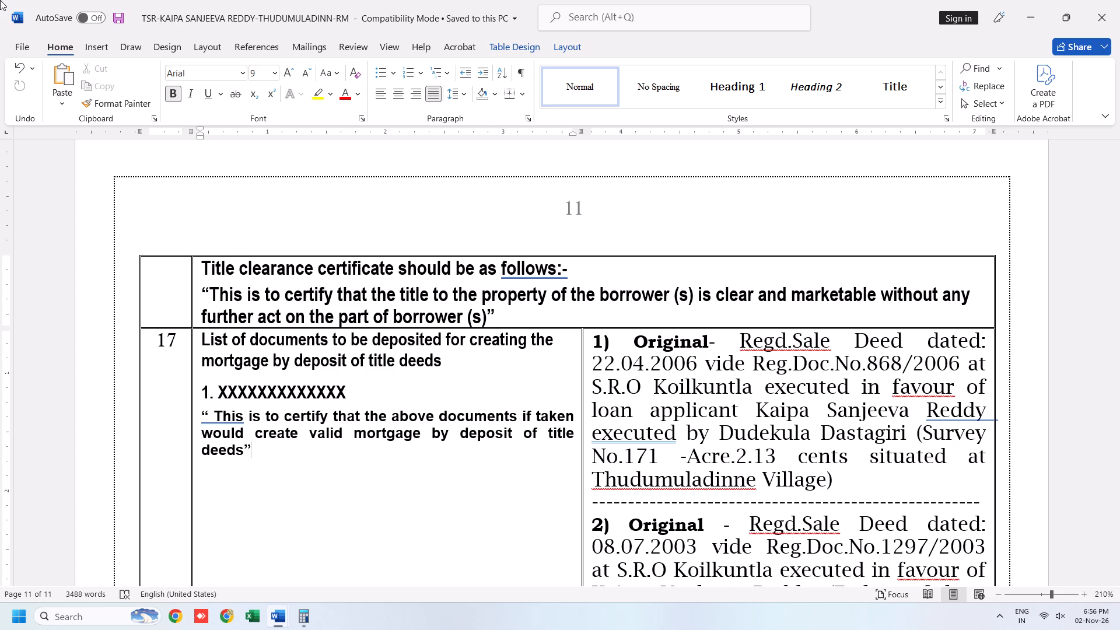
# Bring up the recent documents available for opening.
pyautogui.click(21, 47)
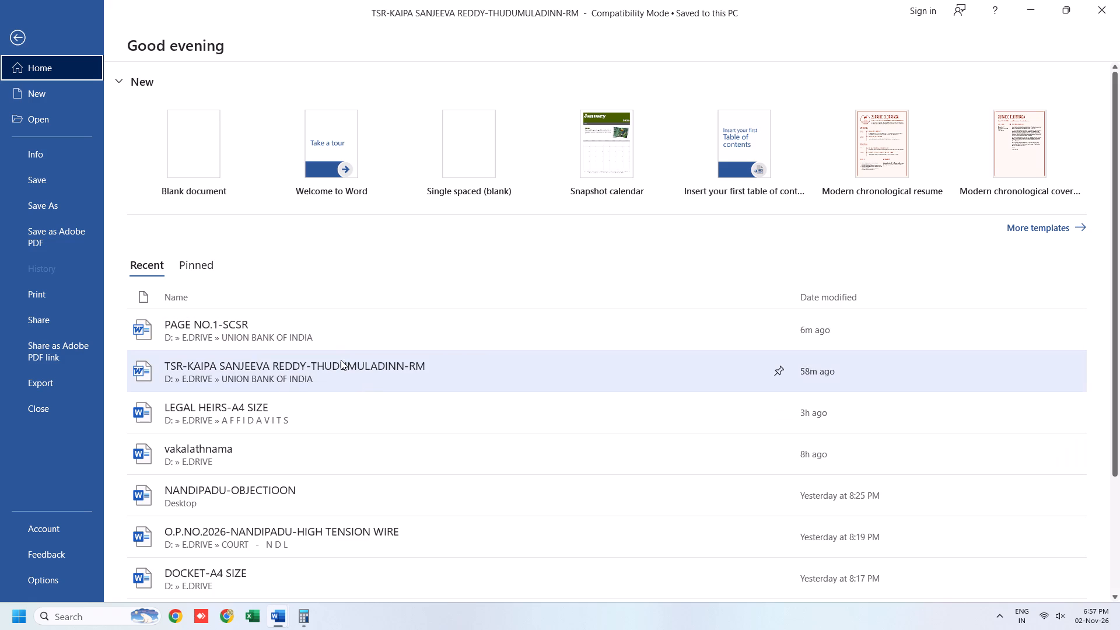
pyautogui.click(72, 112)
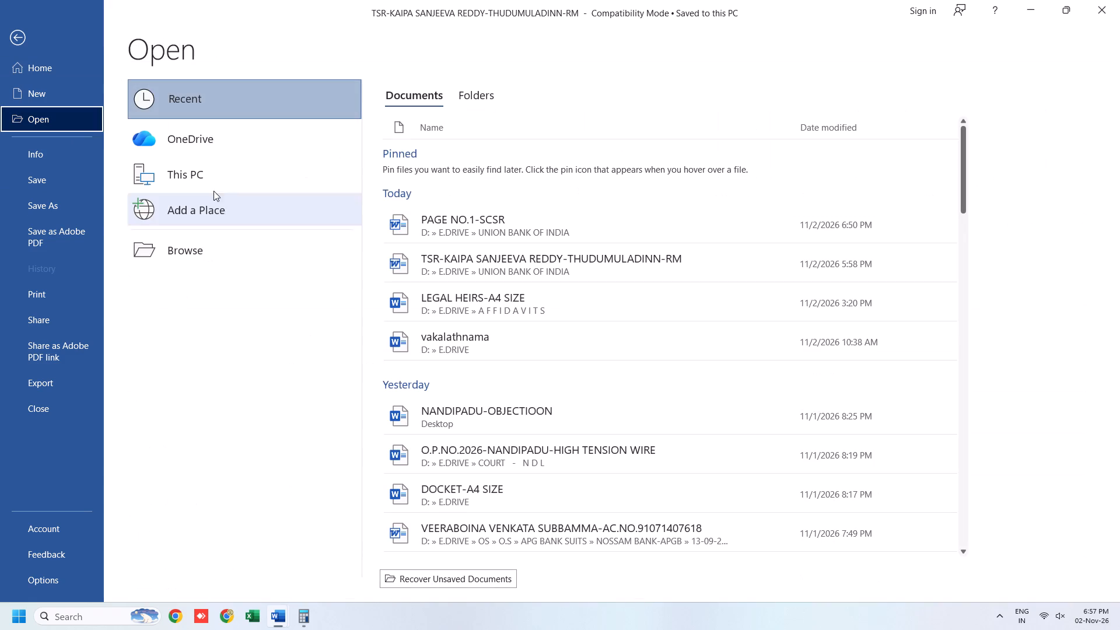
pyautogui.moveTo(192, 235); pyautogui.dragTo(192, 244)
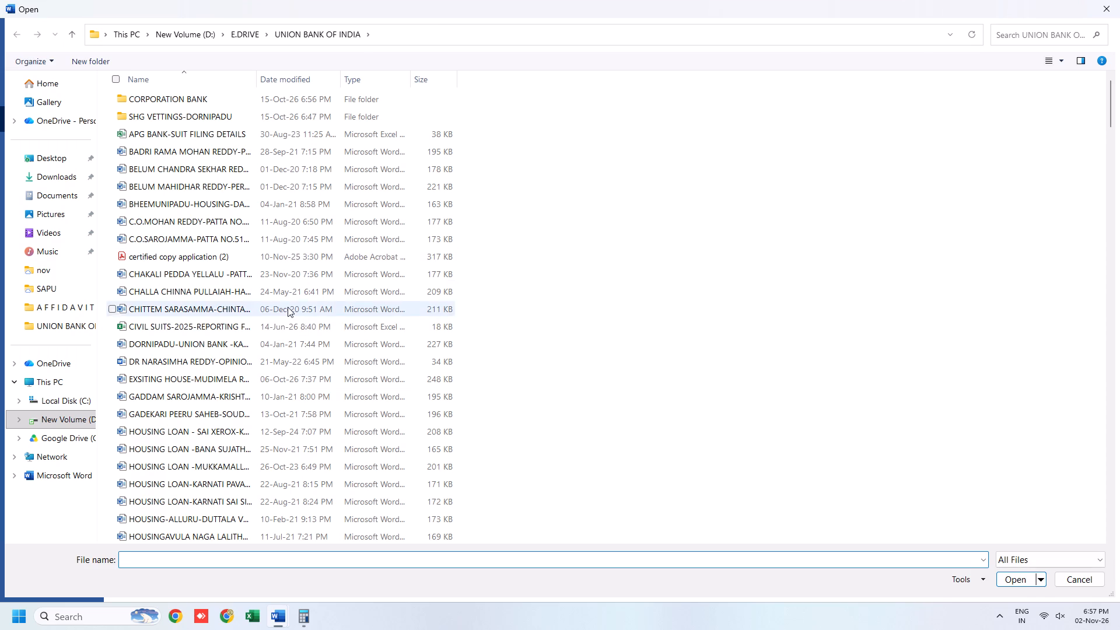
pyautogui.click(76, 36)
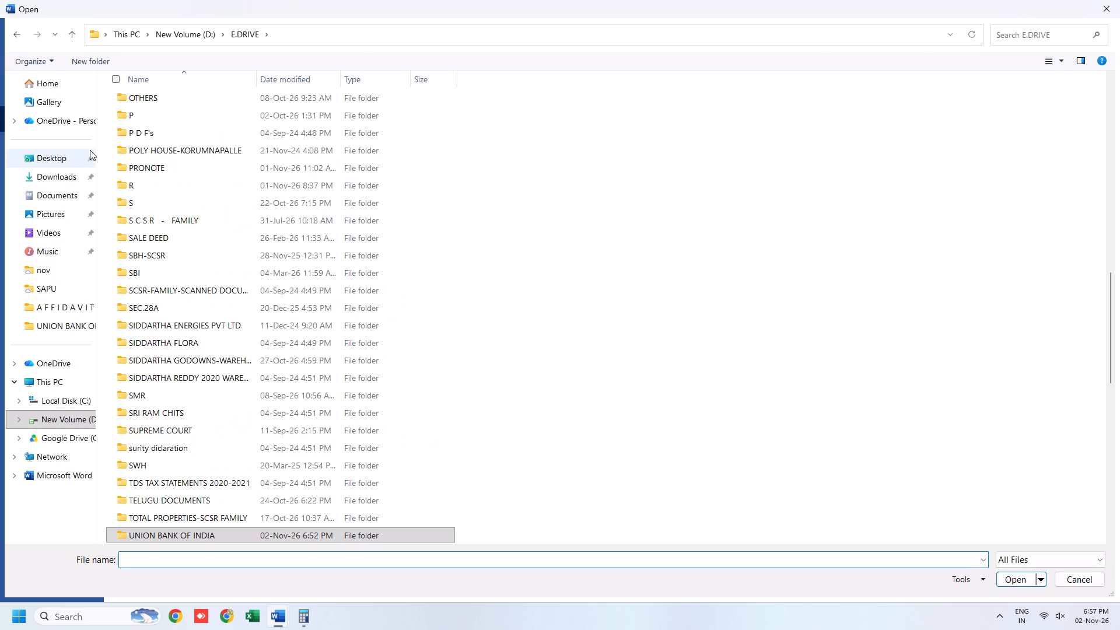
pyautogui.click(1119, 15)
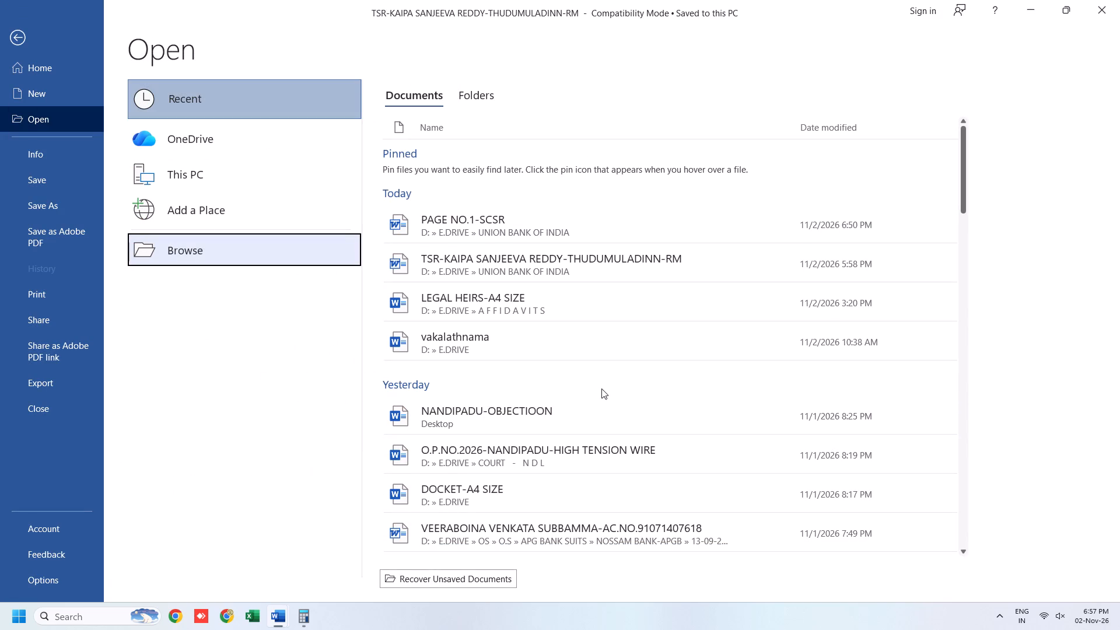
# Look through the recent documents, back to the oldest entries, for the next file to open.
pyautogui.scroll(-7, 600, 384)
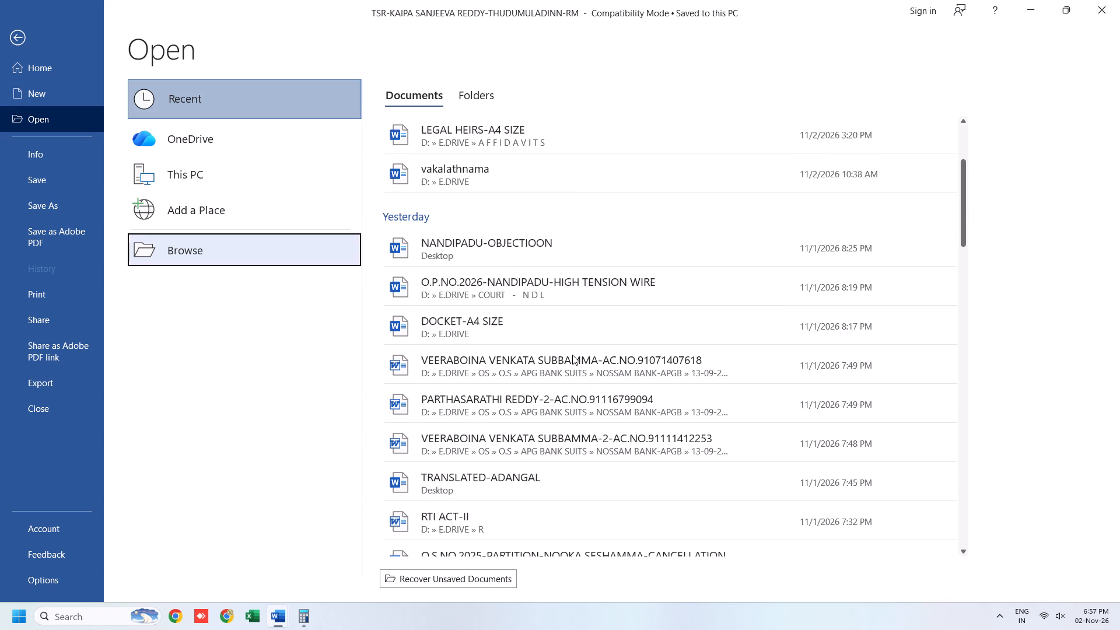
pyautogui.scroll(-8, 572, 355)
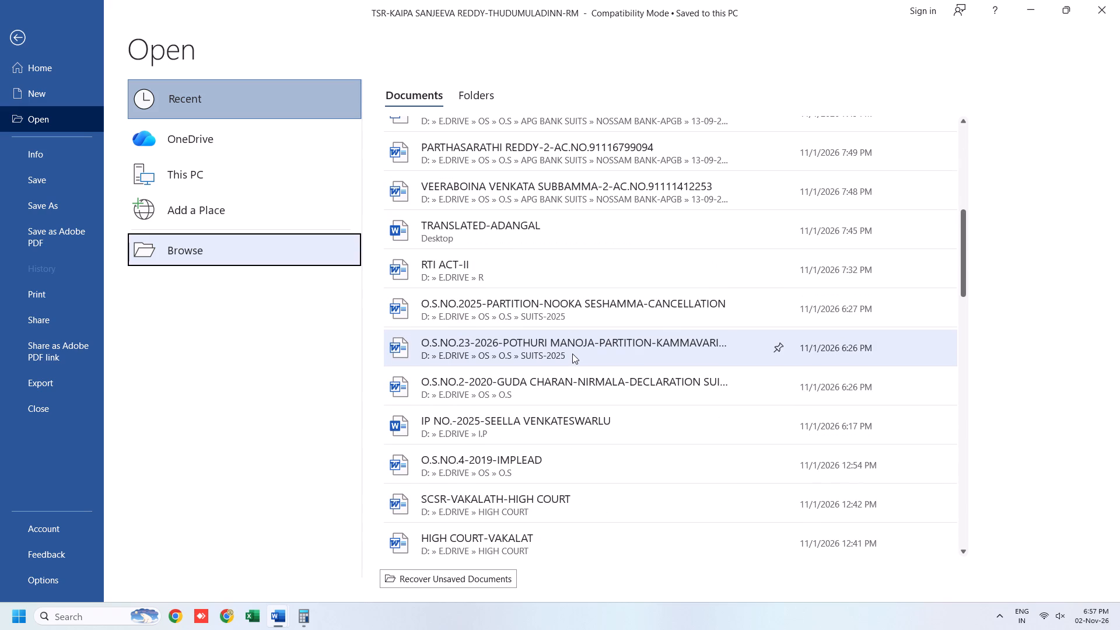
pyautogui.scroll(-18, 568, 356)
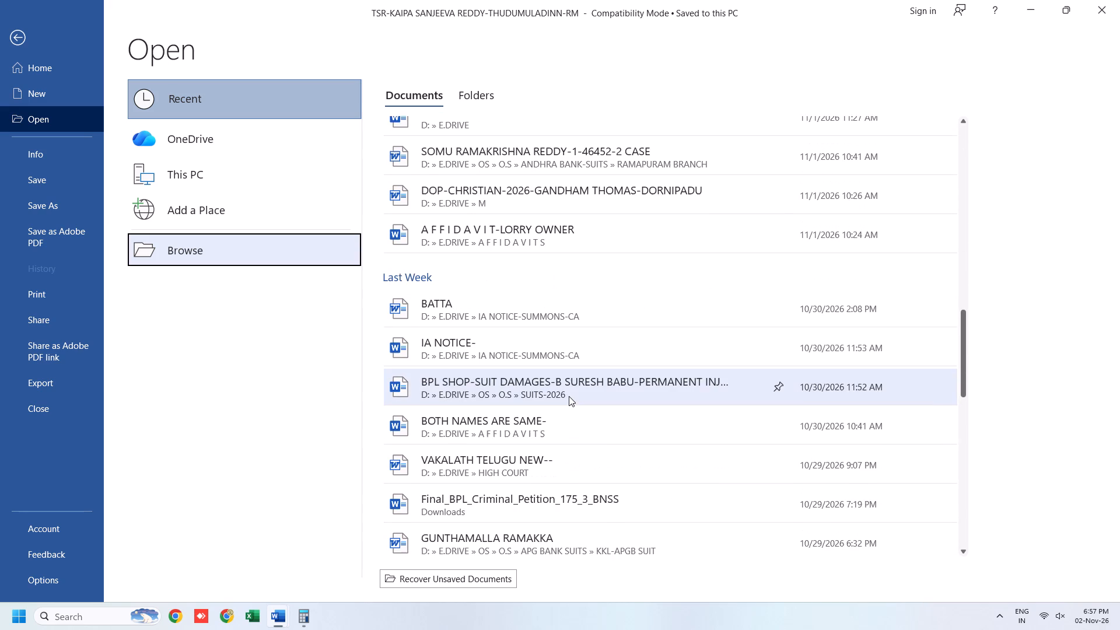
pyautogui.scroll(-13, 569, 396)
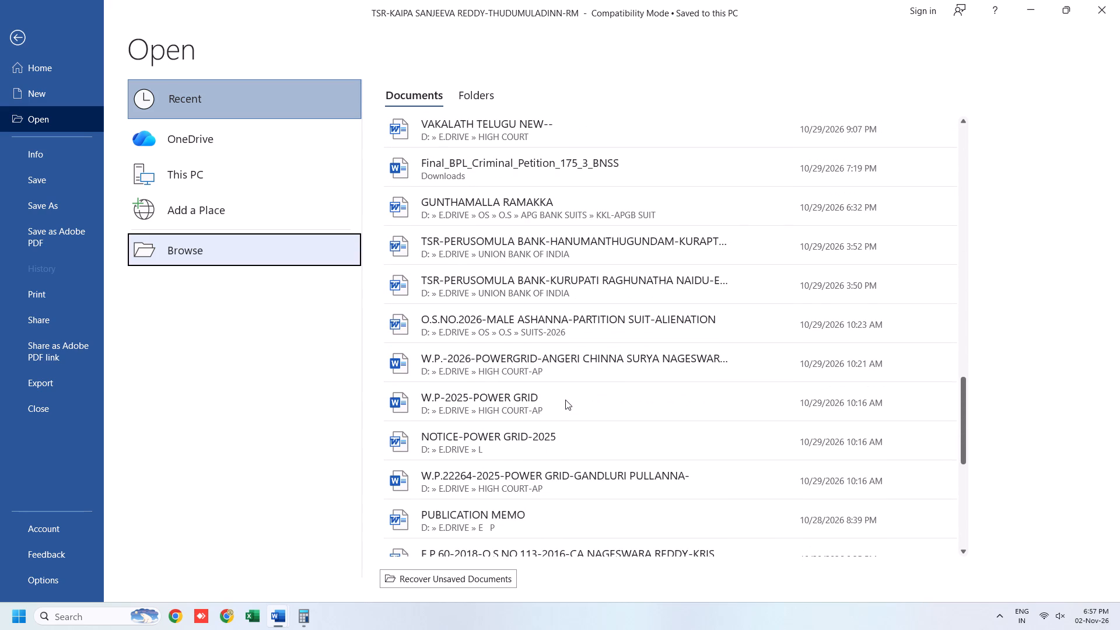
pyautogui.scroll(-9, 565, 400)
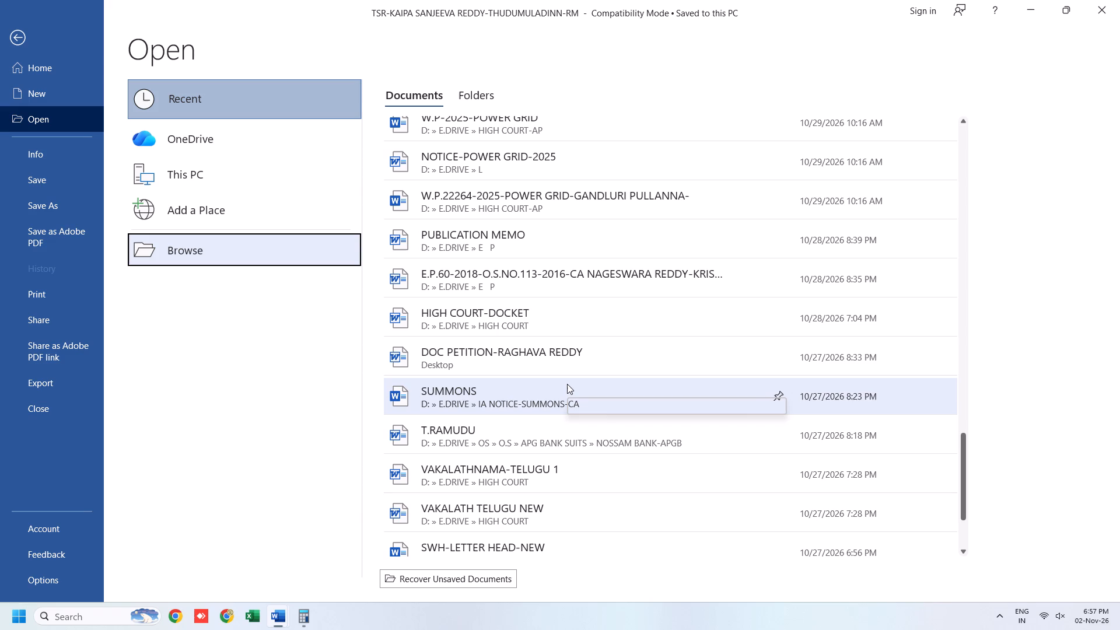
pyautogui.press('Down')
pyautogui.press('Down')
pyautogui.press('Down')
pyautogui.press('Down')
pyautogui.scroll(-3, 590, 398)
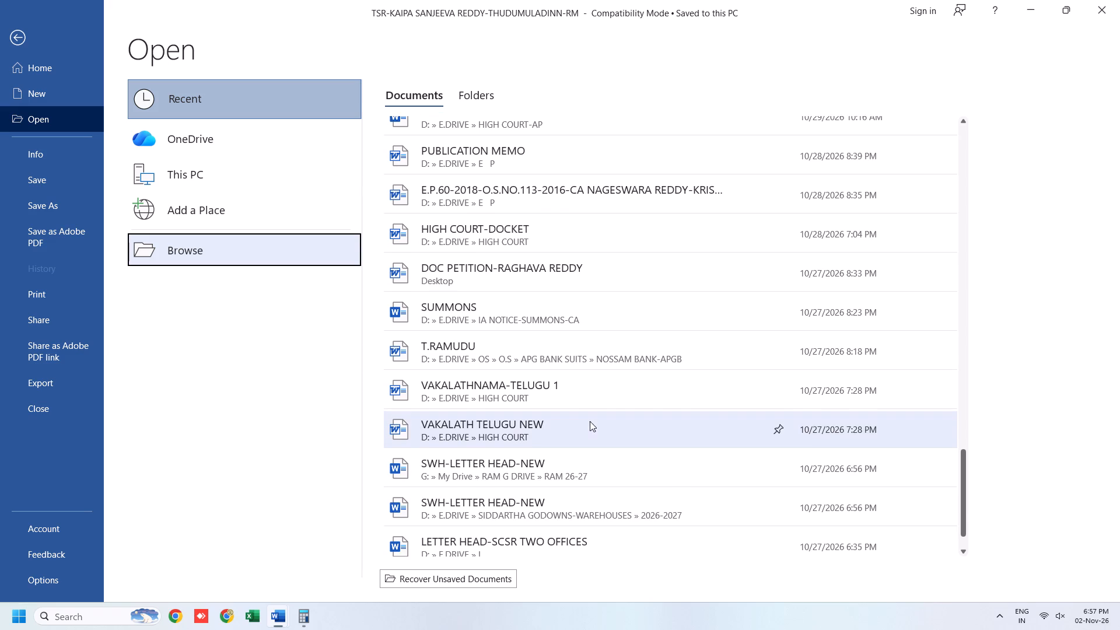
pyautogui.scroll(-12, 590, 421)
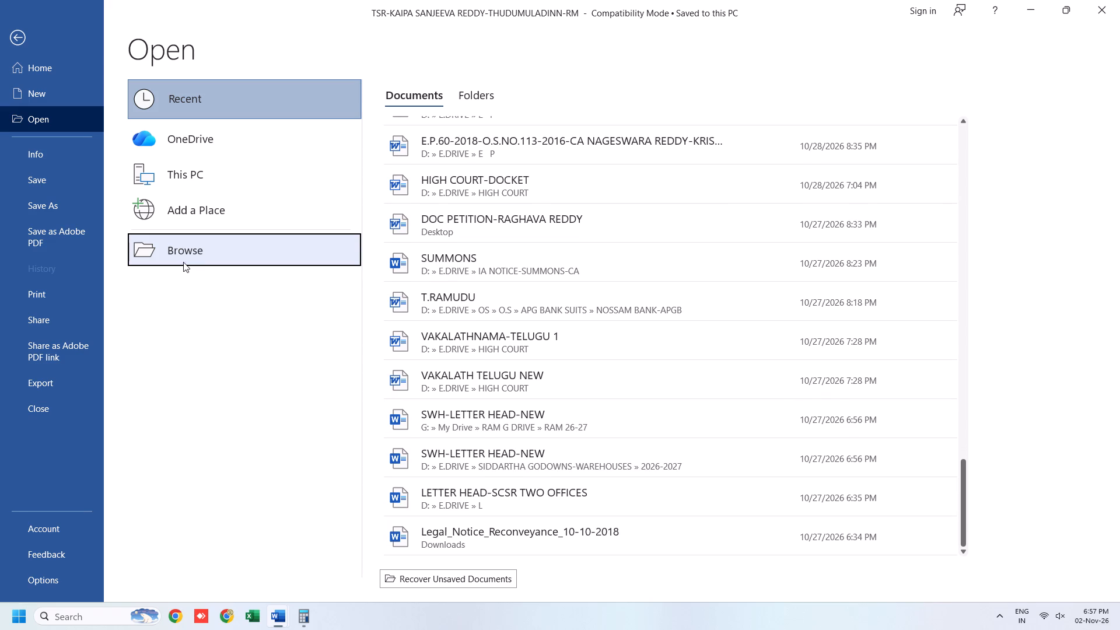
# Browse from E.DRIVE through OS, O.S and APG BANK SUITS into the NOSSAM BANK-APGB folder to find a document to open.
pyautogui.click(174, 245)
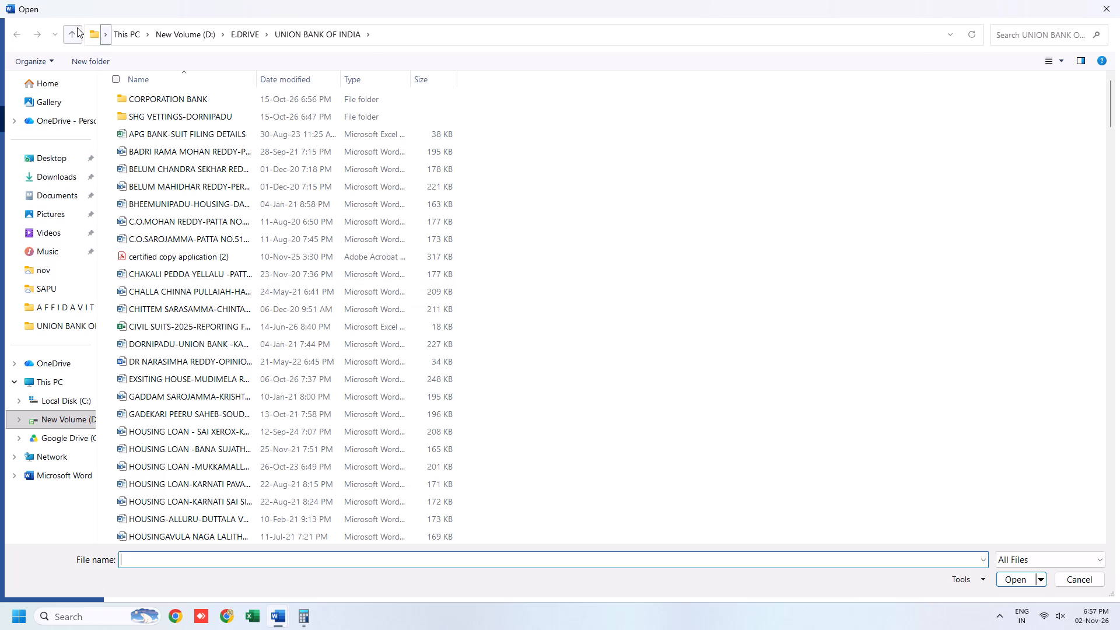
pyautogui.click(75, 27)
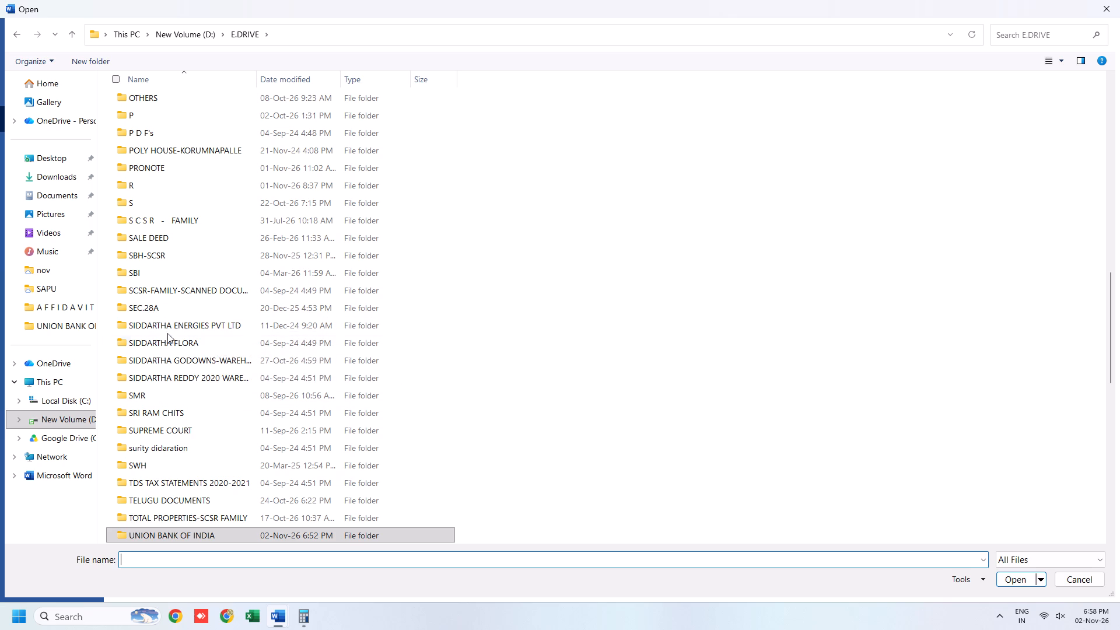
pyautogui.click(149, 408)
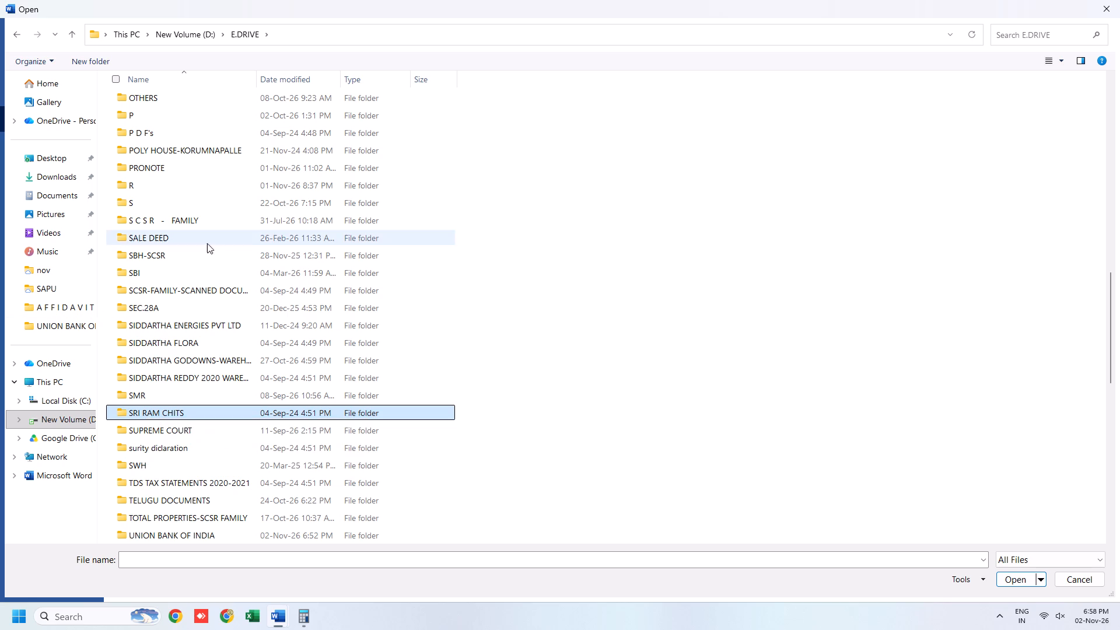
pyautogui.click(163, 220)
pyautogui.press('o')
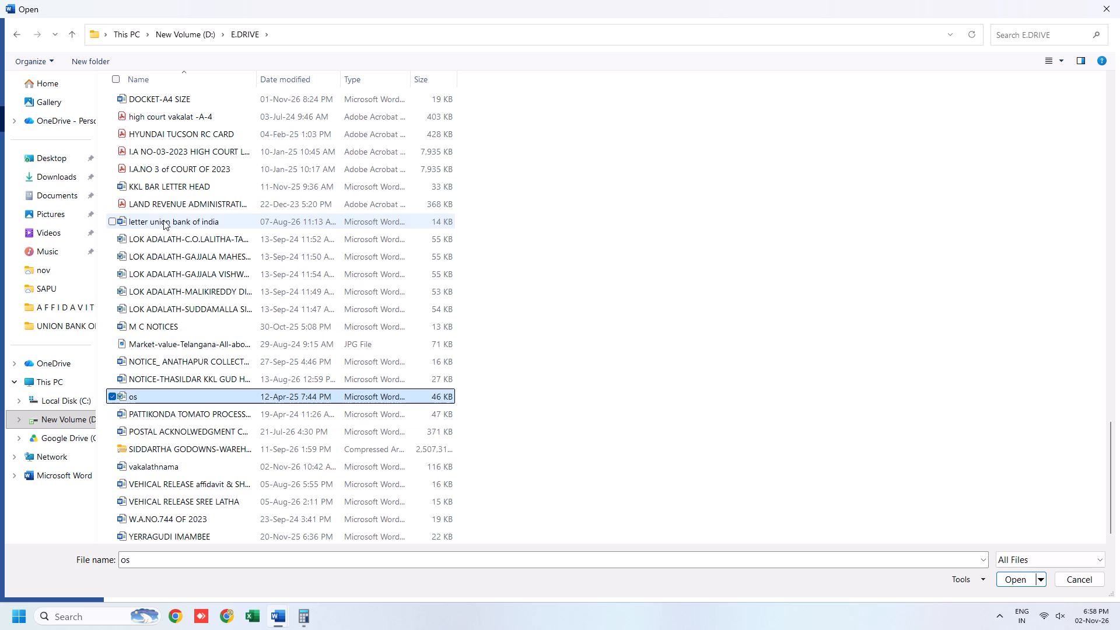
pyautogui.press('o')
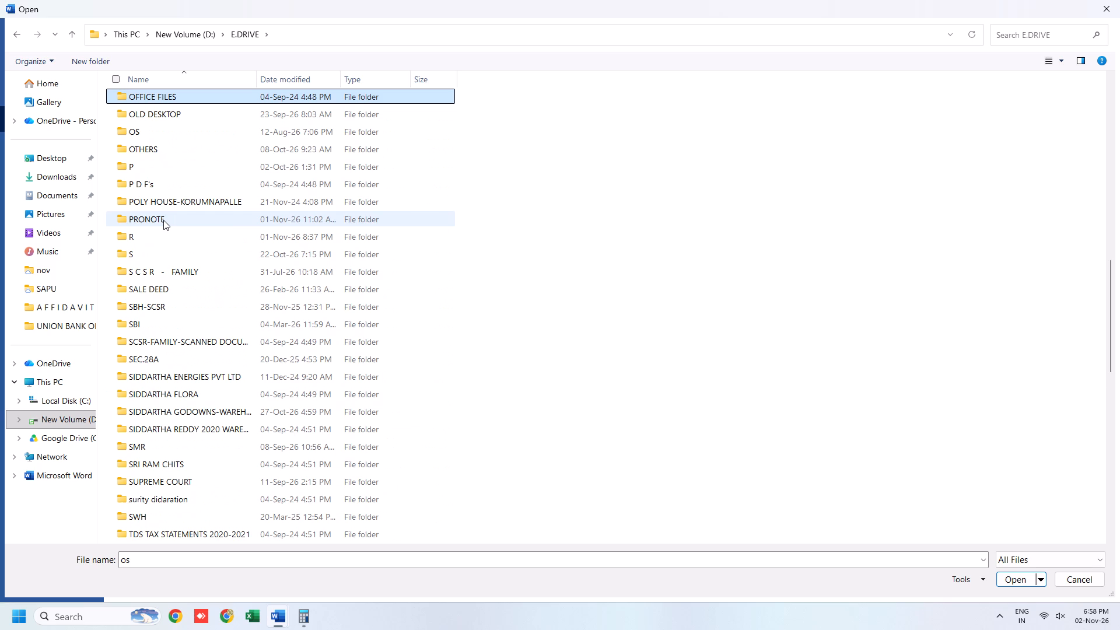
pyautogui.press('Down')
pyautogui.press('Down')
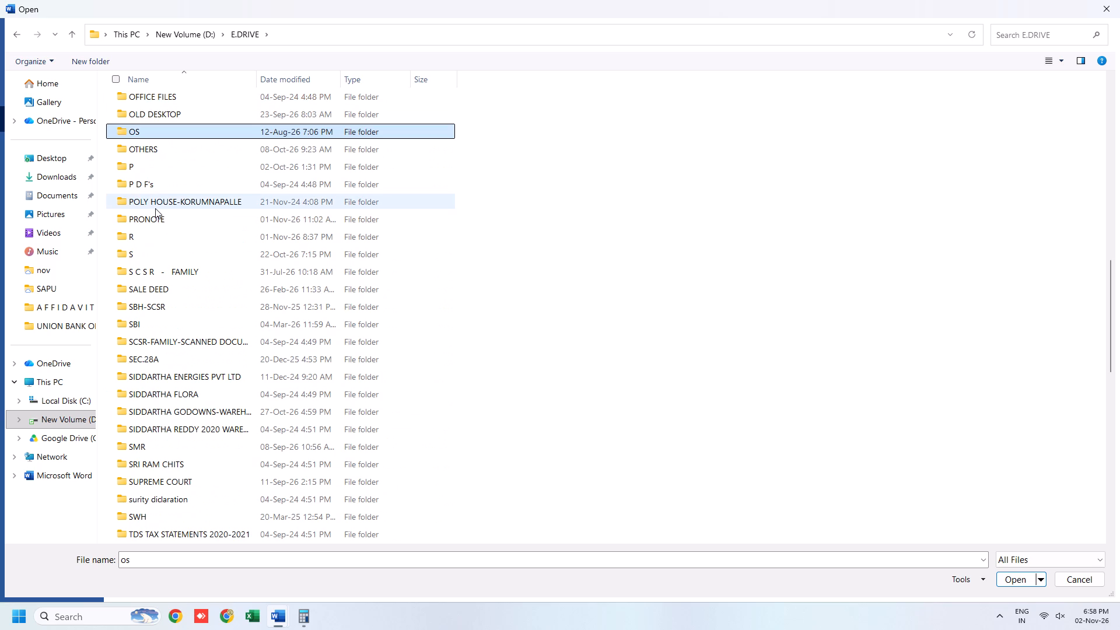
pyautogui.press('Return')
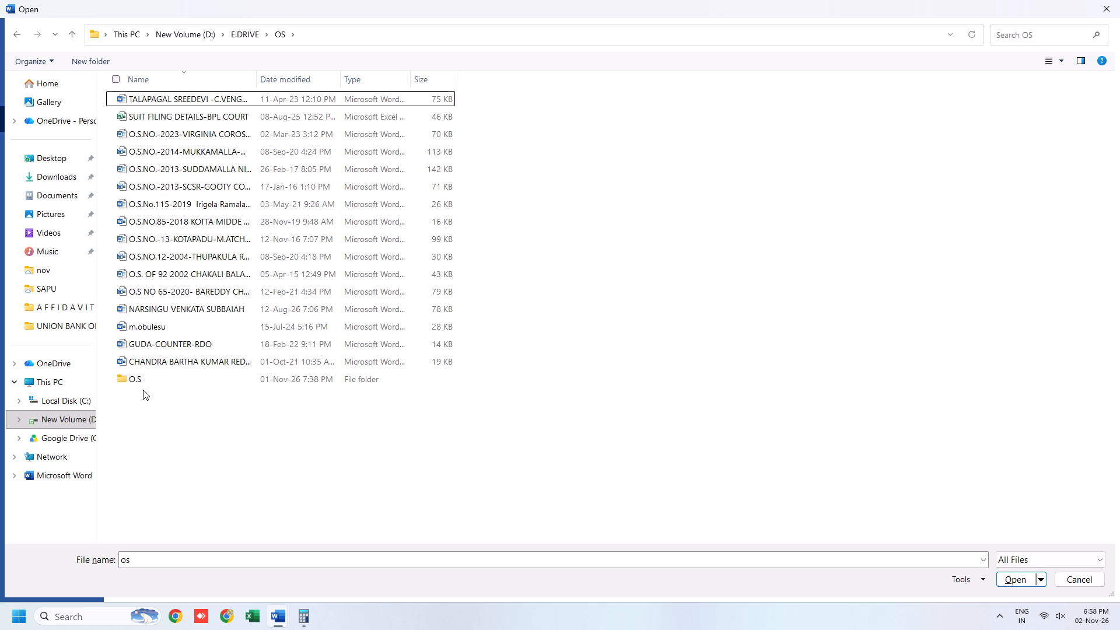
pyautogui.doubleClick(142, 389)
pyautogui.doubleClick(139, 383)
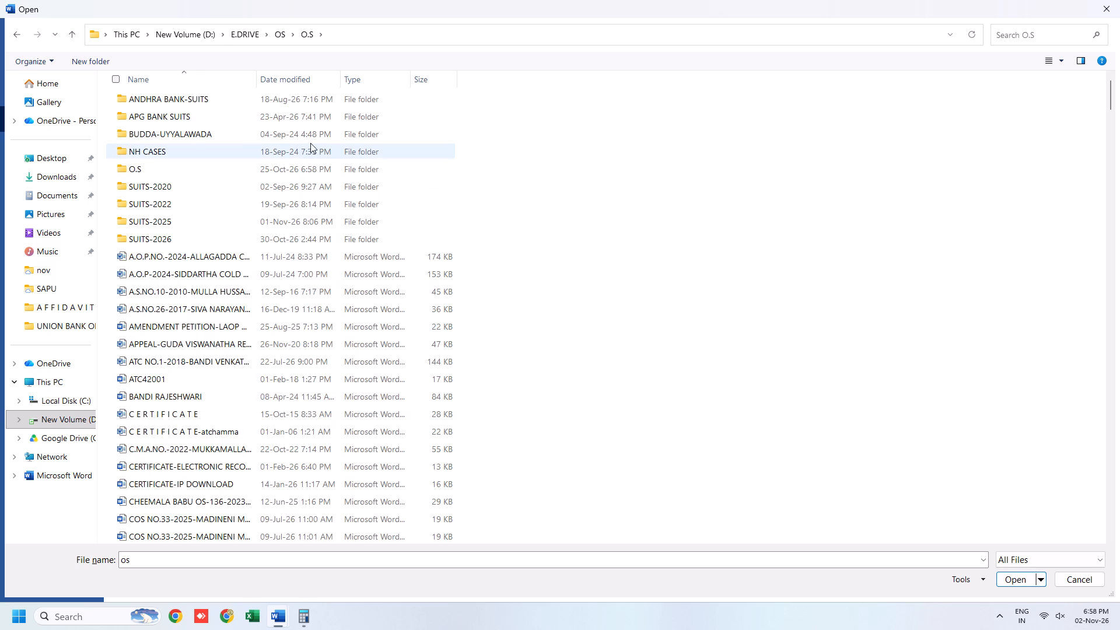
pyautogui.doubleClick(169, 120)
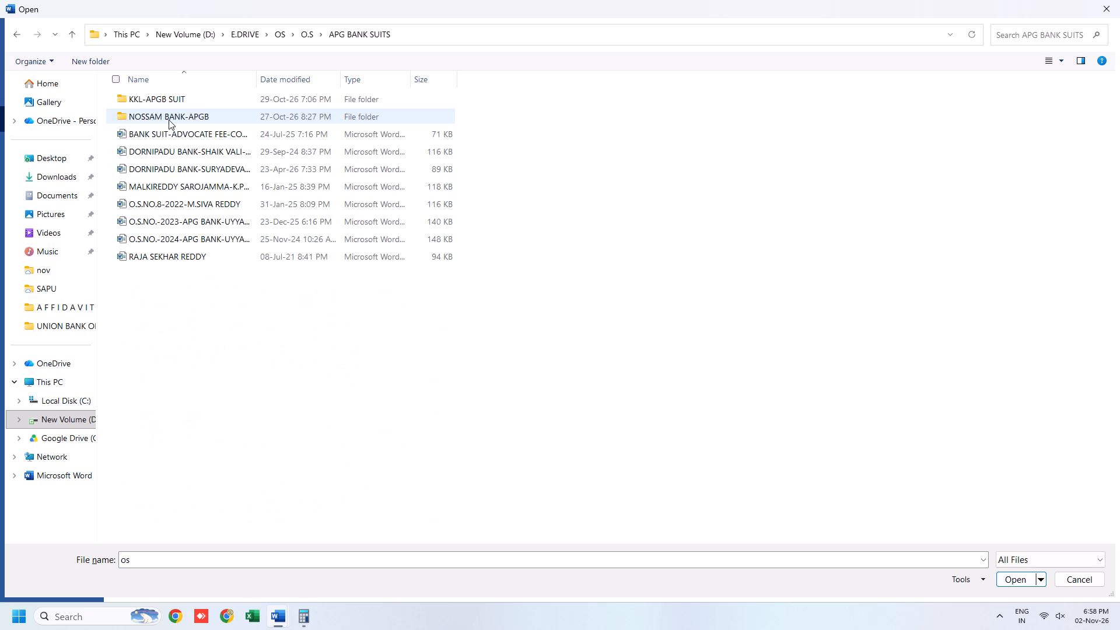
pyautogui.doubleClick(171, 116)
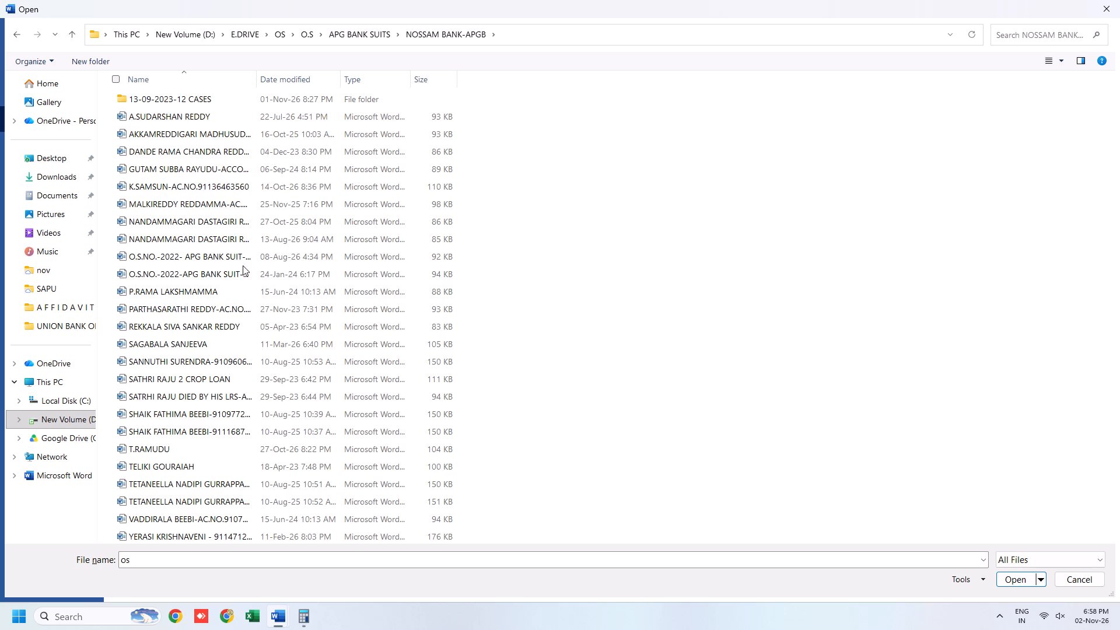
pyautogui.scroll(-5, 253, 390)
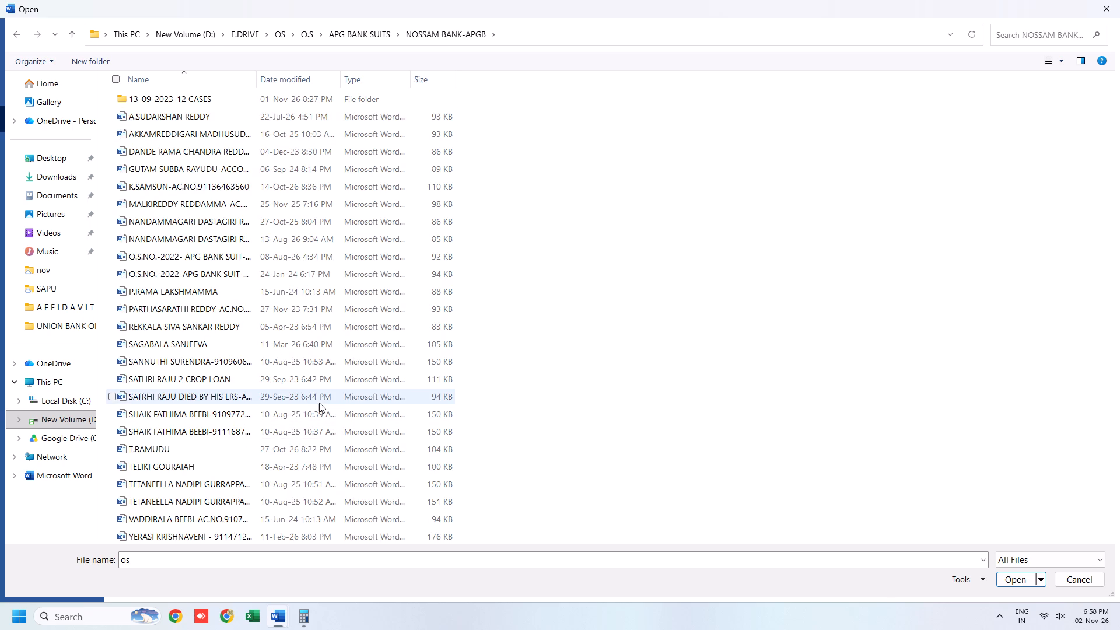